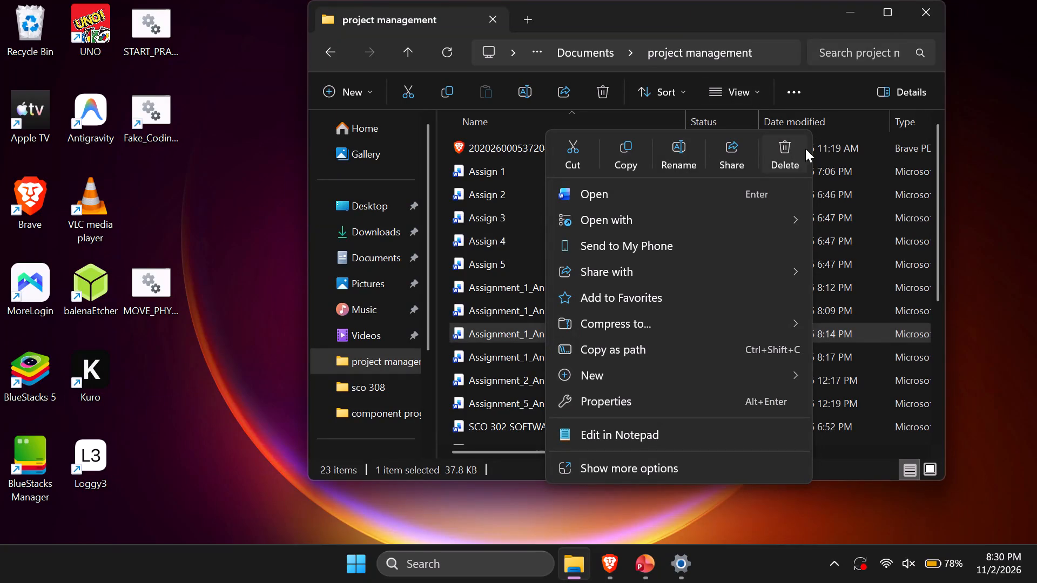
Delete the Assignment_1 answers copy dated 8:14 PM, Assignment_1_Answers and Assignment_1_Answers (2) from the project management folder.
left_click(791, 161)
right_click(607, 312)
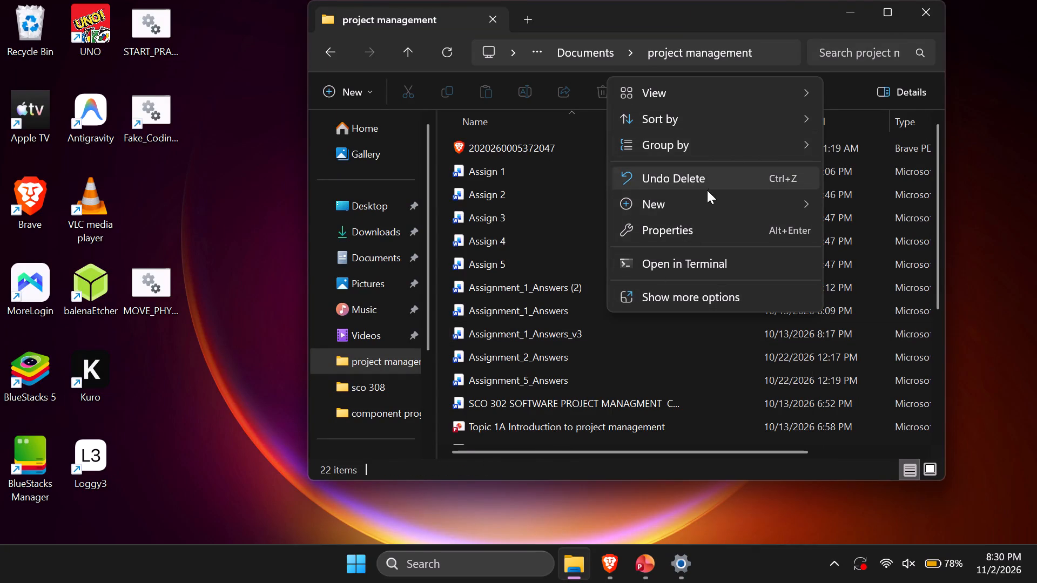
left_click(547, 315)
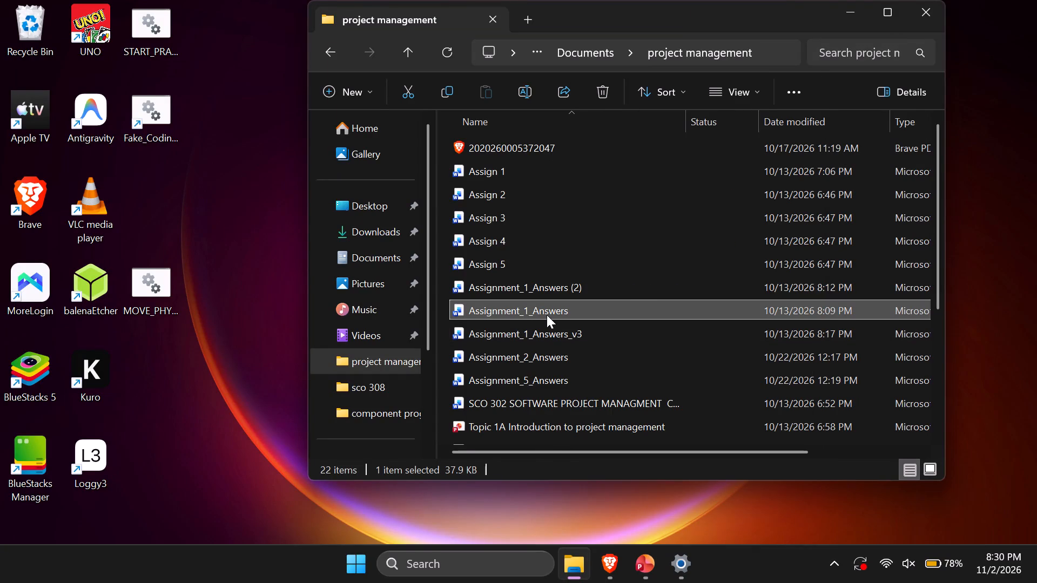
right_click(547, 315)
left_click(787, 157)
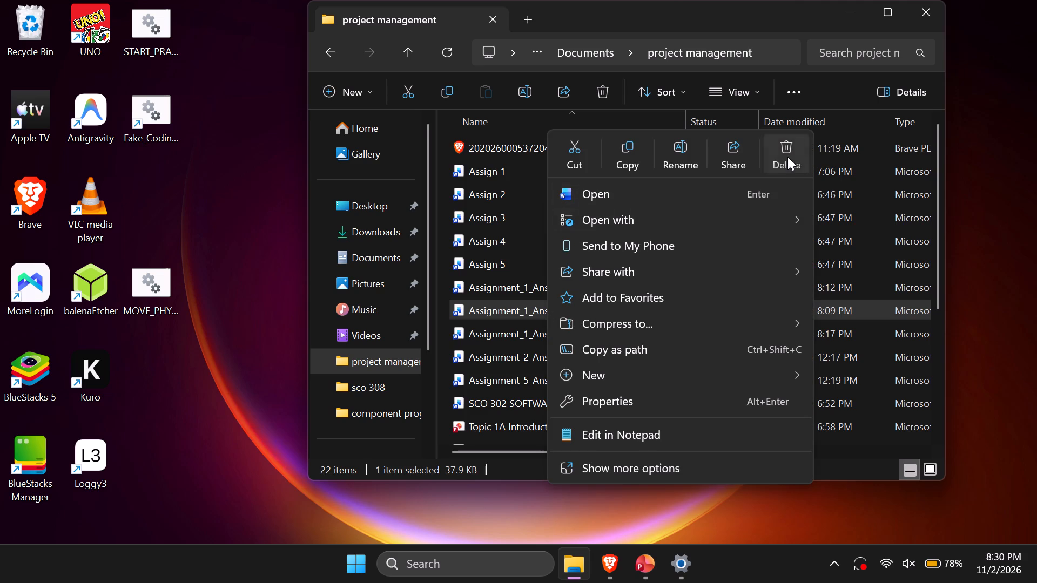
right_click(562, 285)
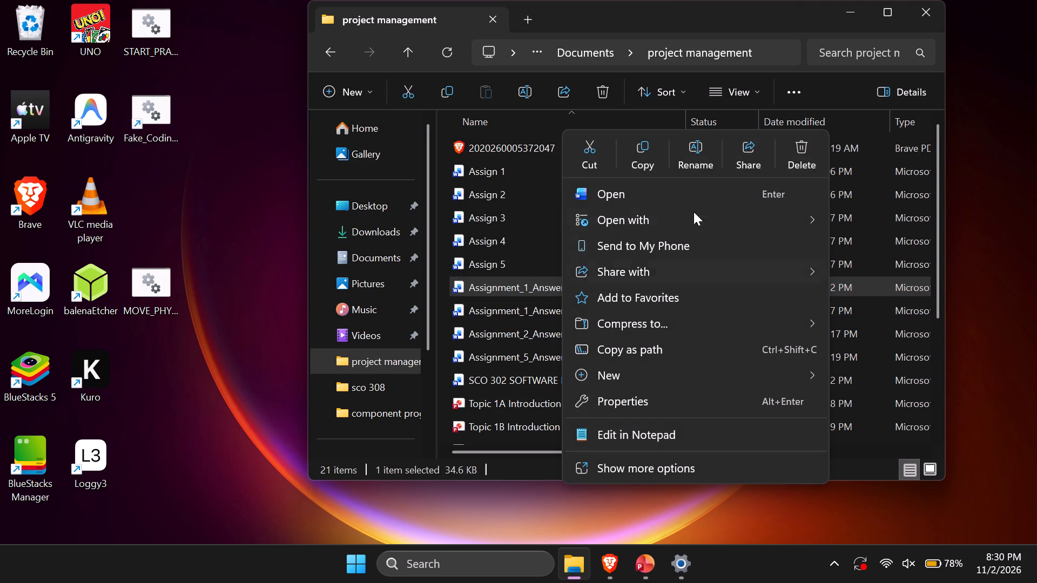
left_click(802, 157)
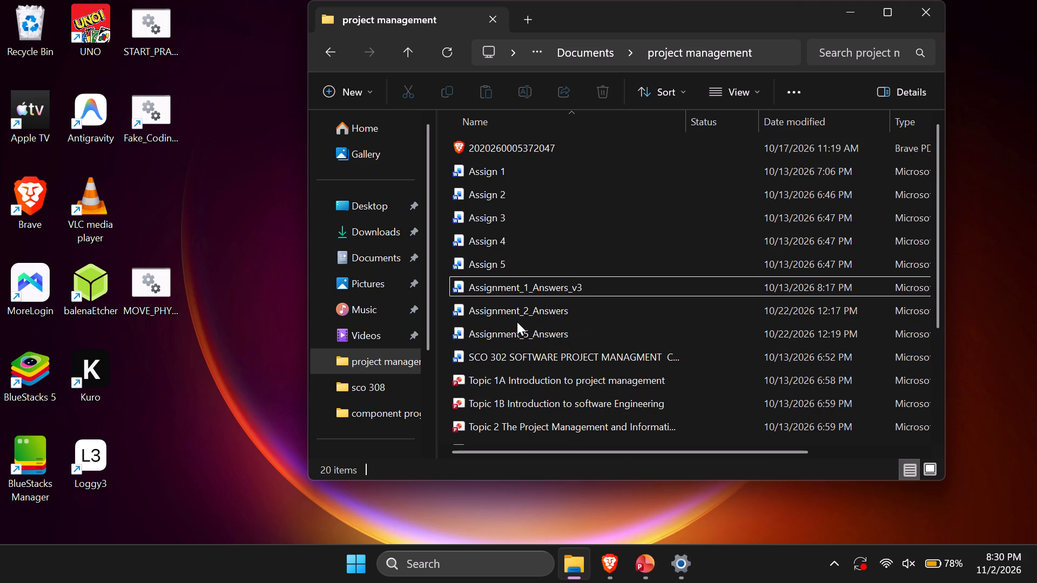
Open the Assignment_2_Answers document from the project management folder in Word.
double_click(517, 317)
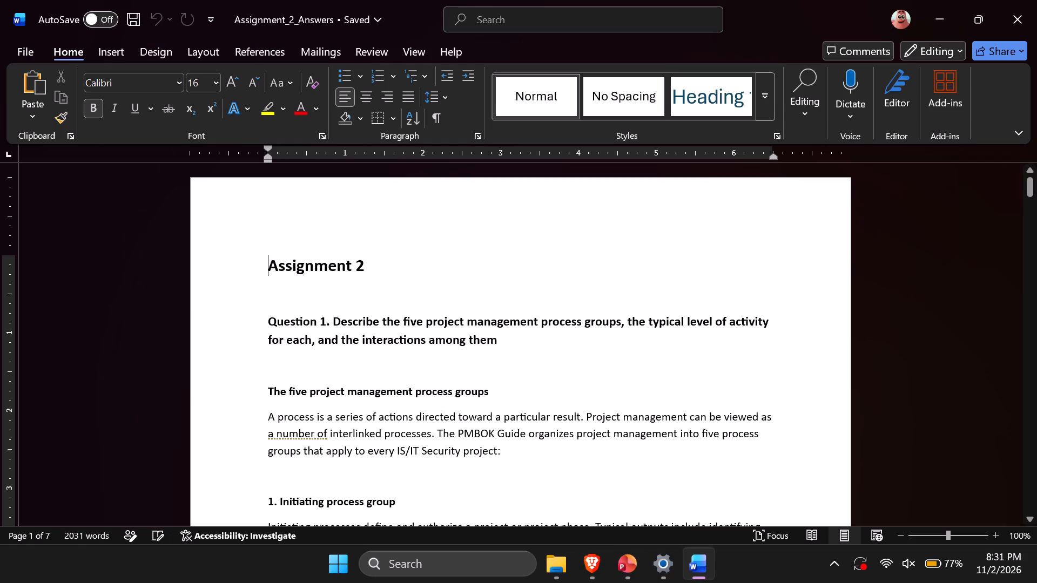
Center the "Assignment 2" title at the top of the document.
scroll(466, 418, "down", 2)
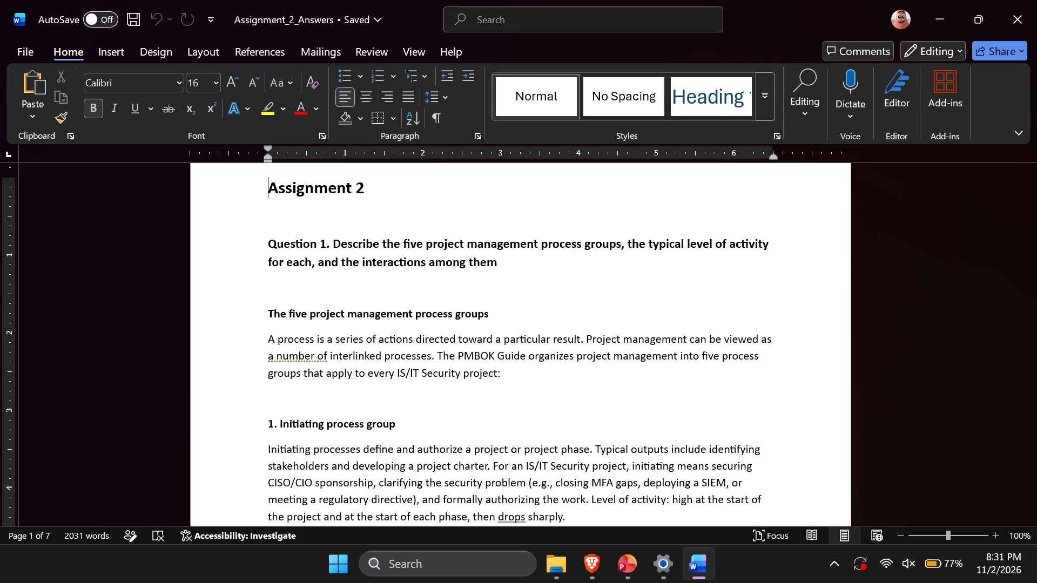
key("ctrl+e")
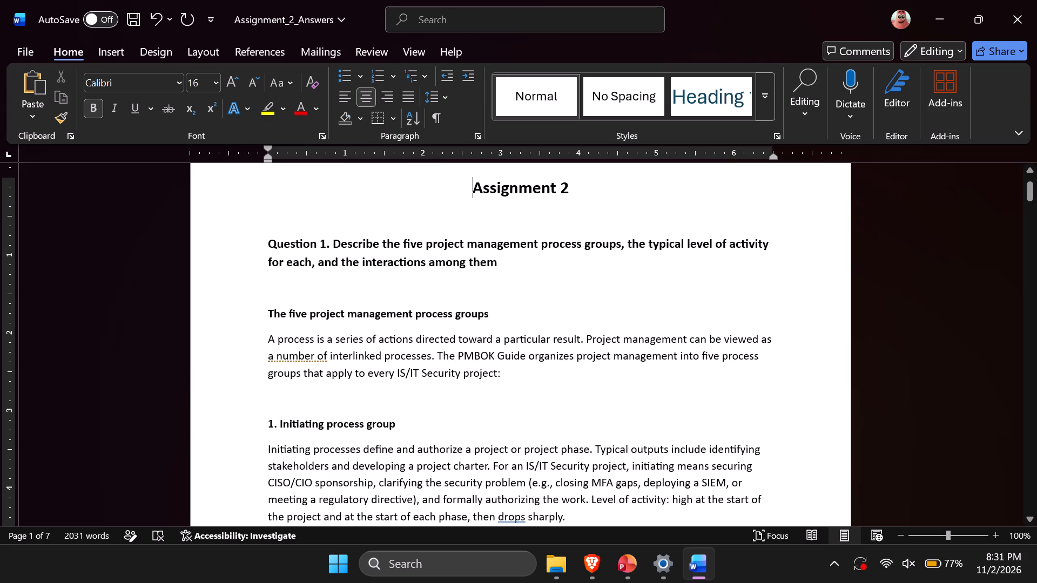
Look through the Question 1 answer, from the process group sections down to the Question 2 heading, and return to the title.
scroll(440, 310, "down", 4)
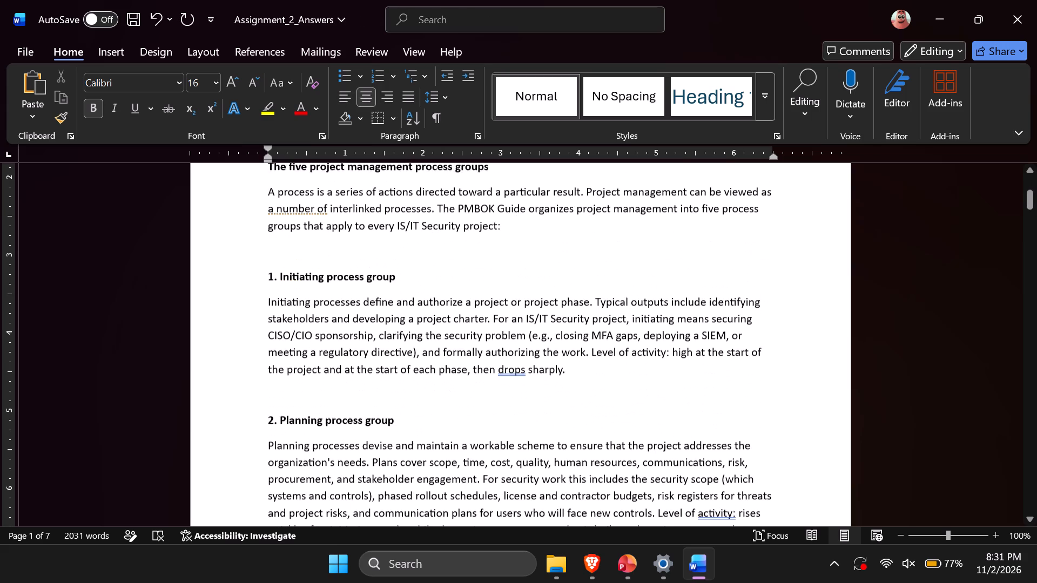
scroll(440, 310, "down", 10)
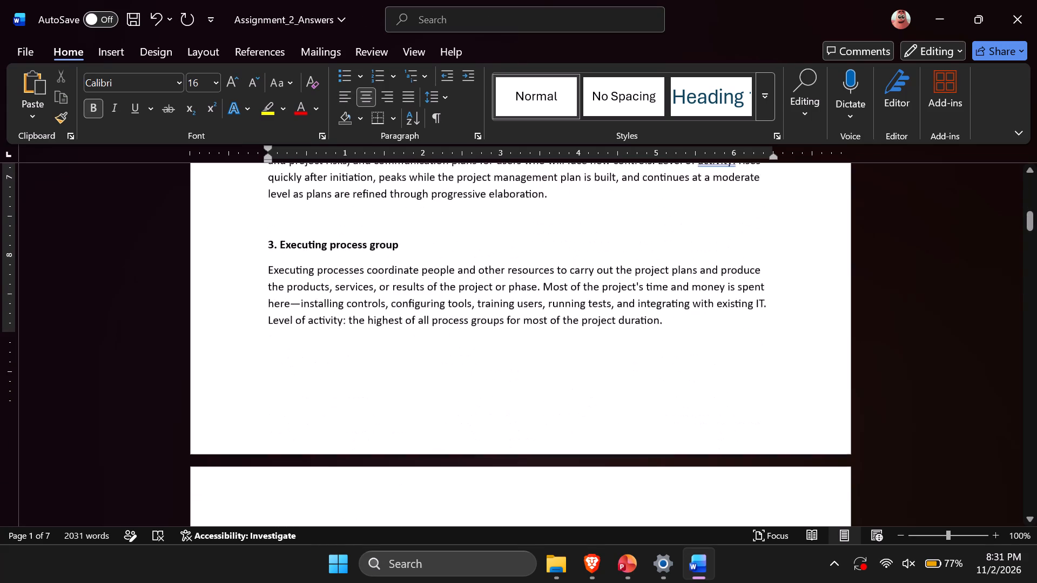
scroll(440, 310, "down", 19)
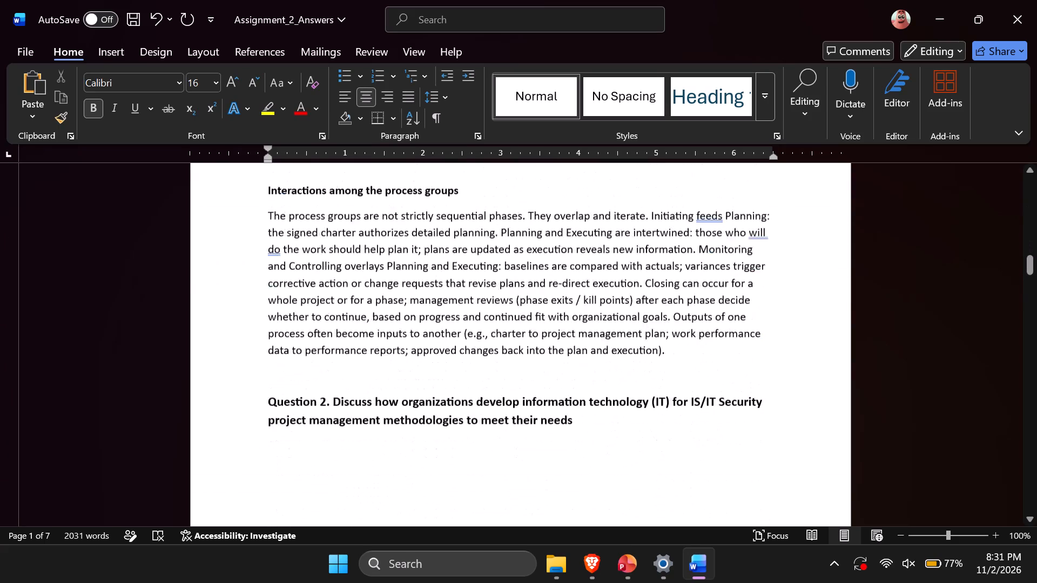
scroll(440, 310, "down", 5)
scroll(440, 310, "up", 6)
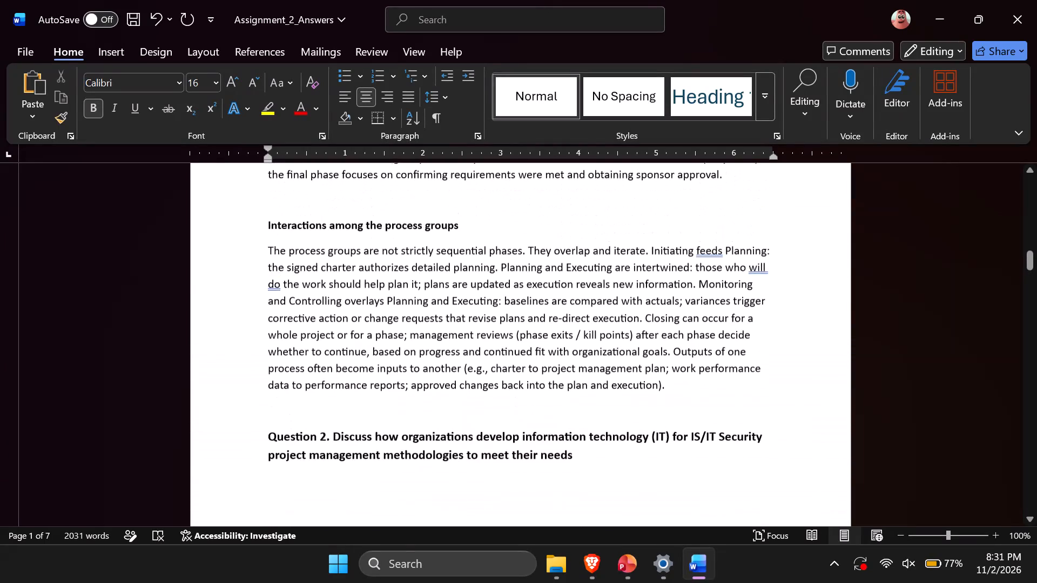
scroll(440, 310, "up", 8)
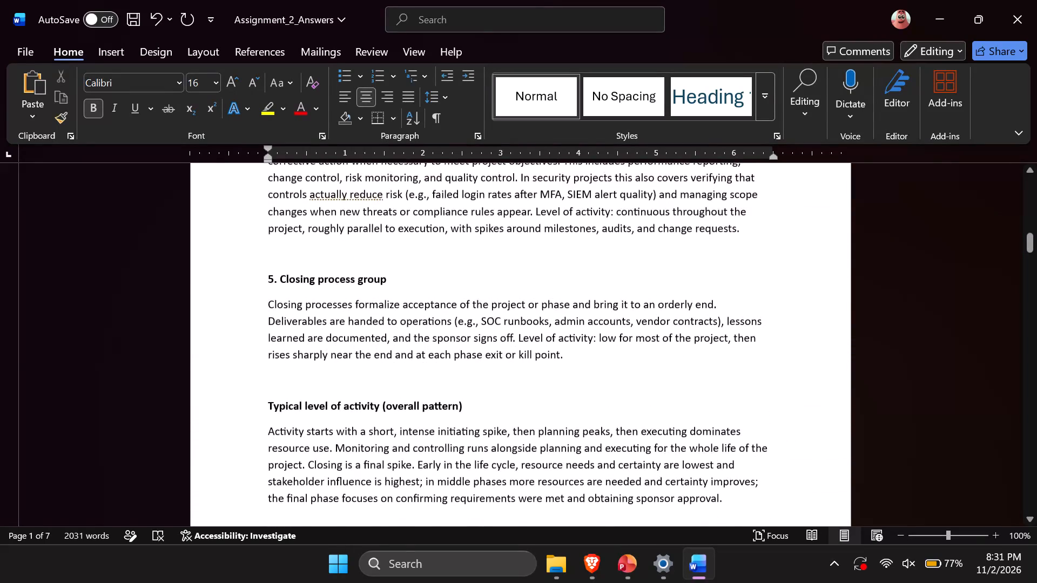
scroll(440, 310, "up", 7)
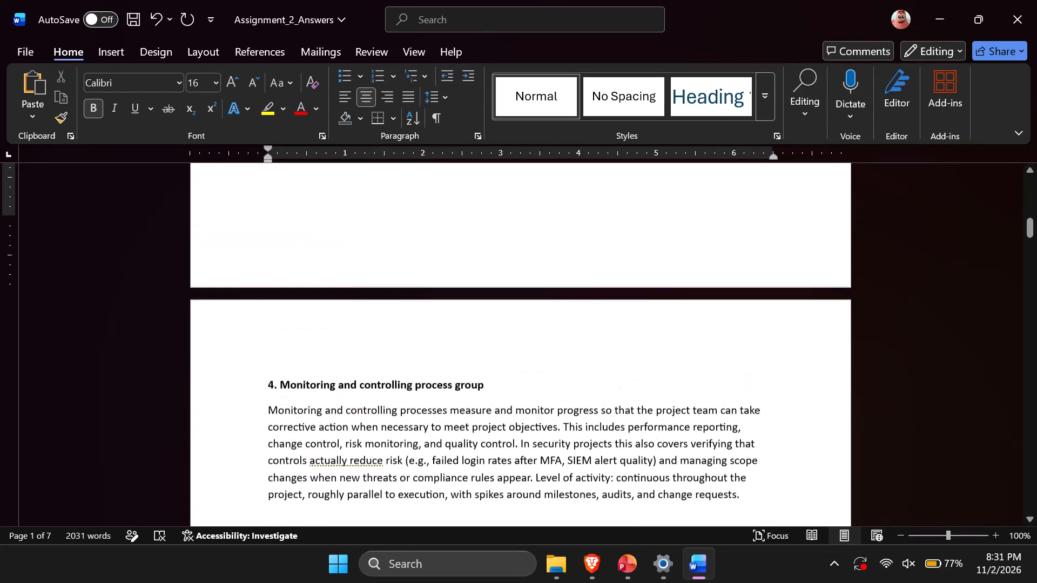
scroll(440, 310, "up", 12)
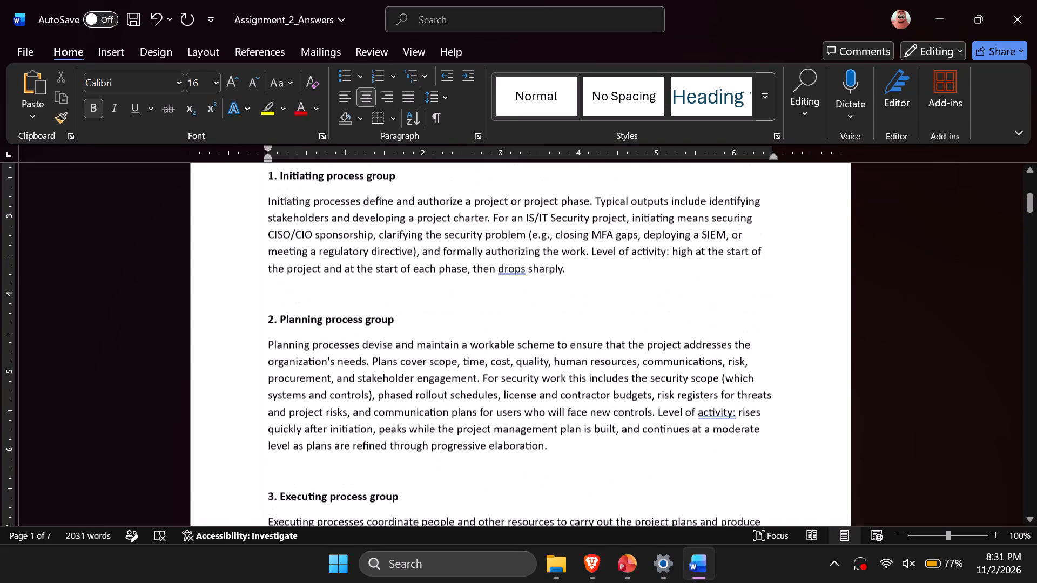
scroll(440, 310, "up", 7)
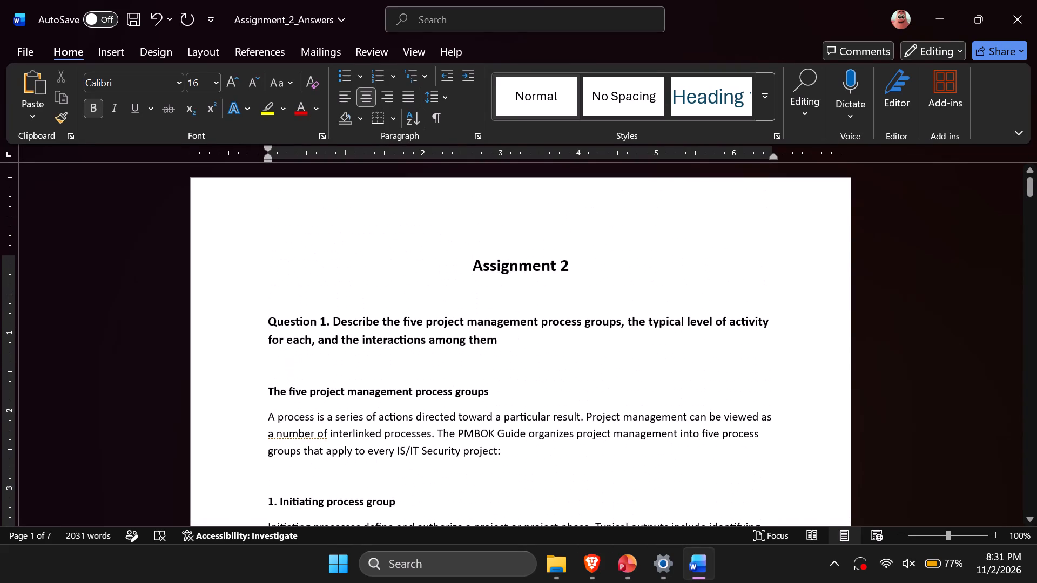
Remove the blank line between the "Assignment 2" title and the Question 1 heading.
left_click(266, 321)
key("BackSpace")
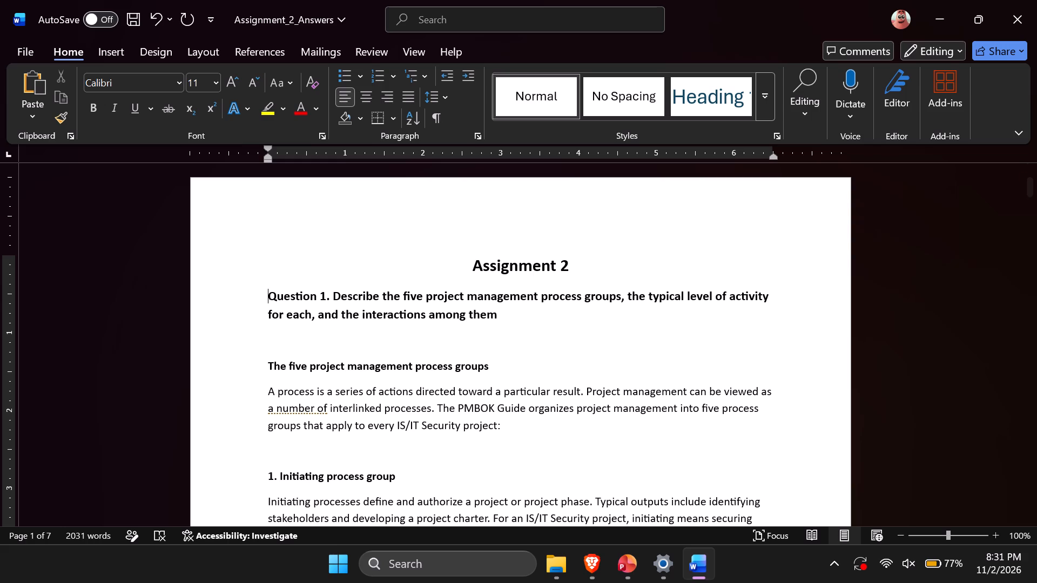
Review the layout and text of the Question 1 answer again, down to the Question 2 heading and back to the start.
scroll(344, 389, "down", 9)
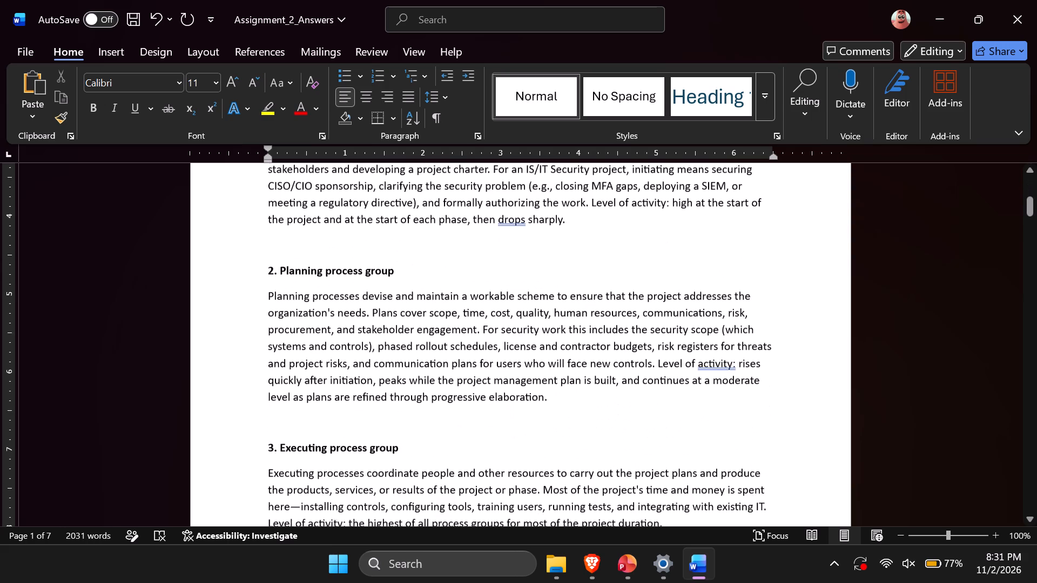
scroll(344, 389, "down", 14)
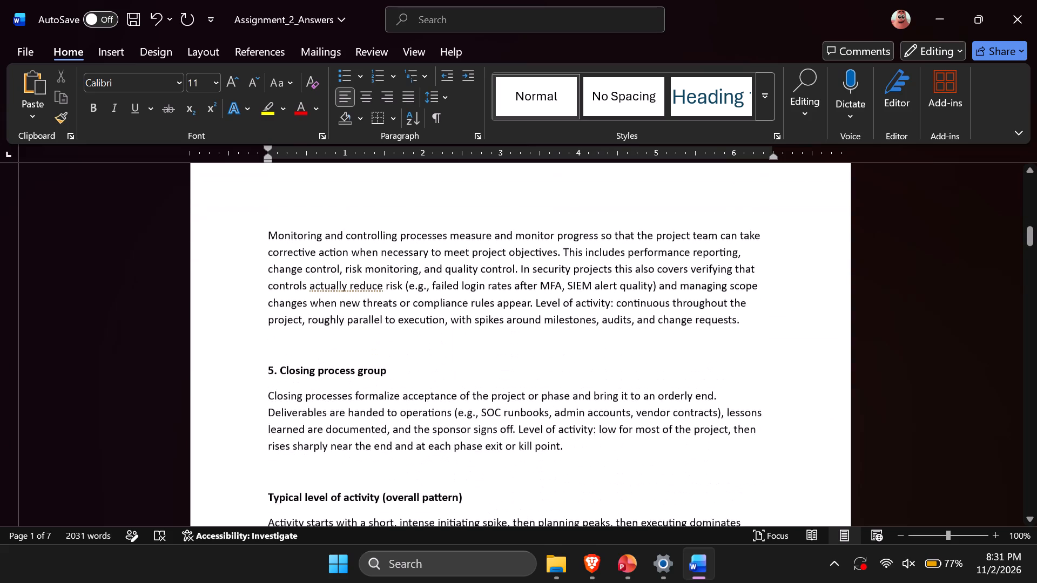
scroll(344, 389, "down", 6)
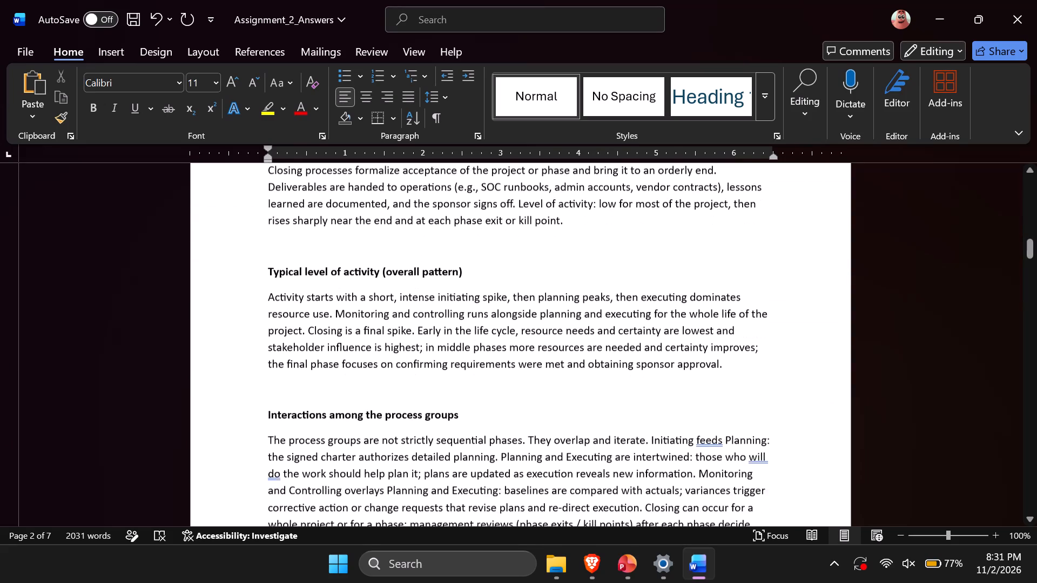
scroll(344, 389, "down", 7)
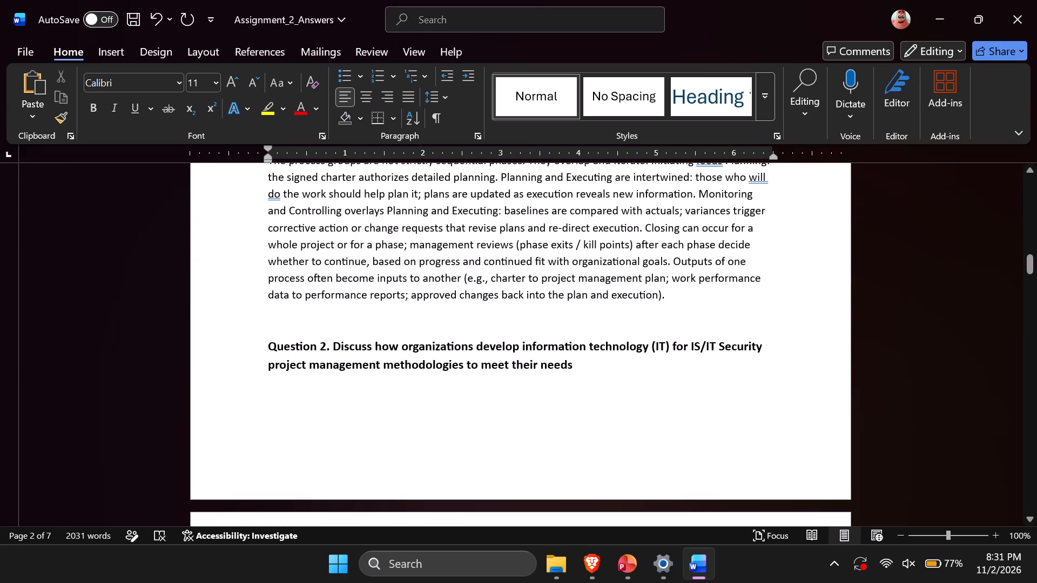
scroll(344, 389, "up", 2)
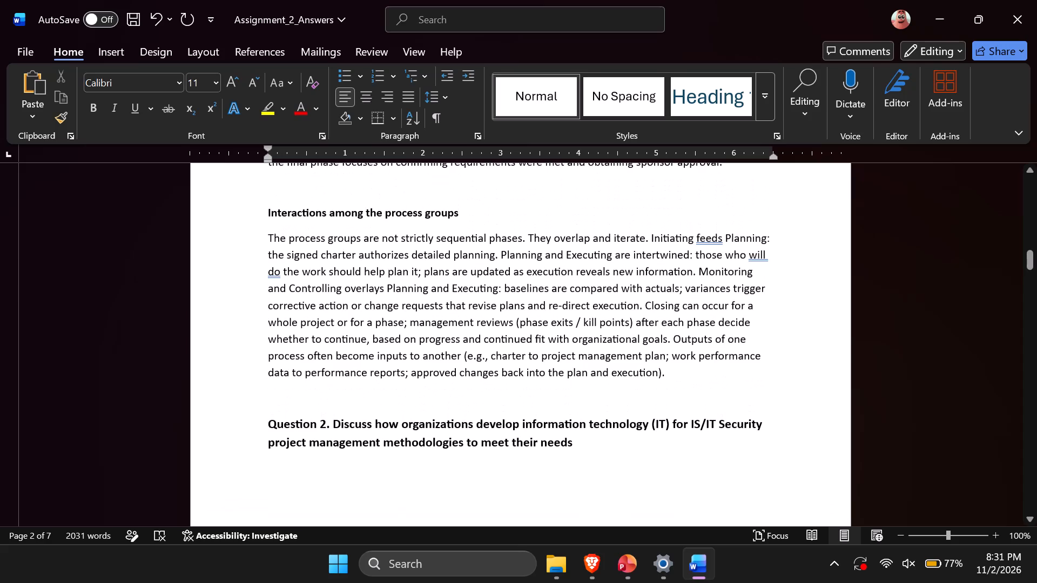
scroll(344, 389, "up", 6)
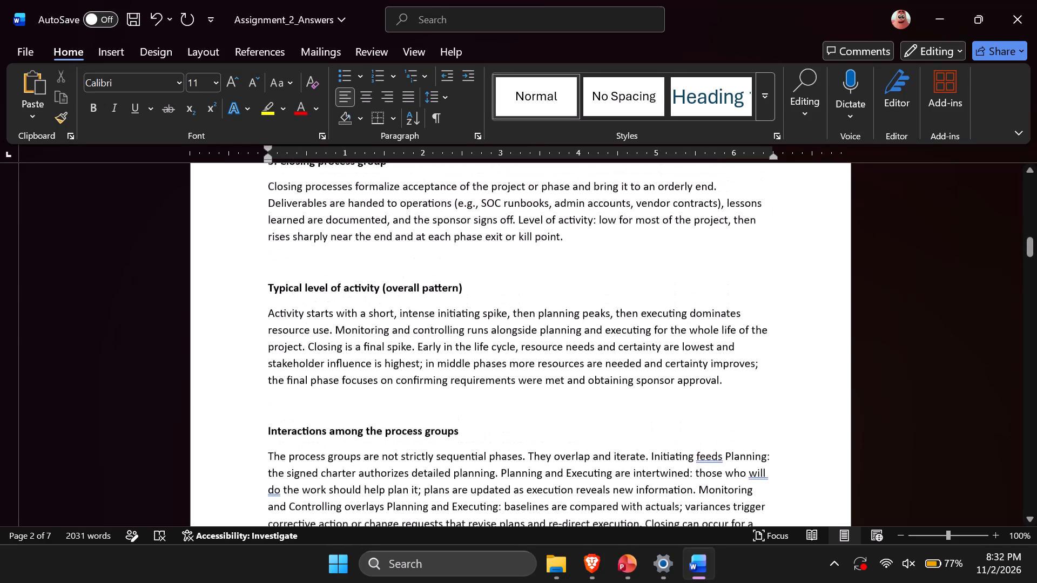
scroll(344, 389, "up", 4)
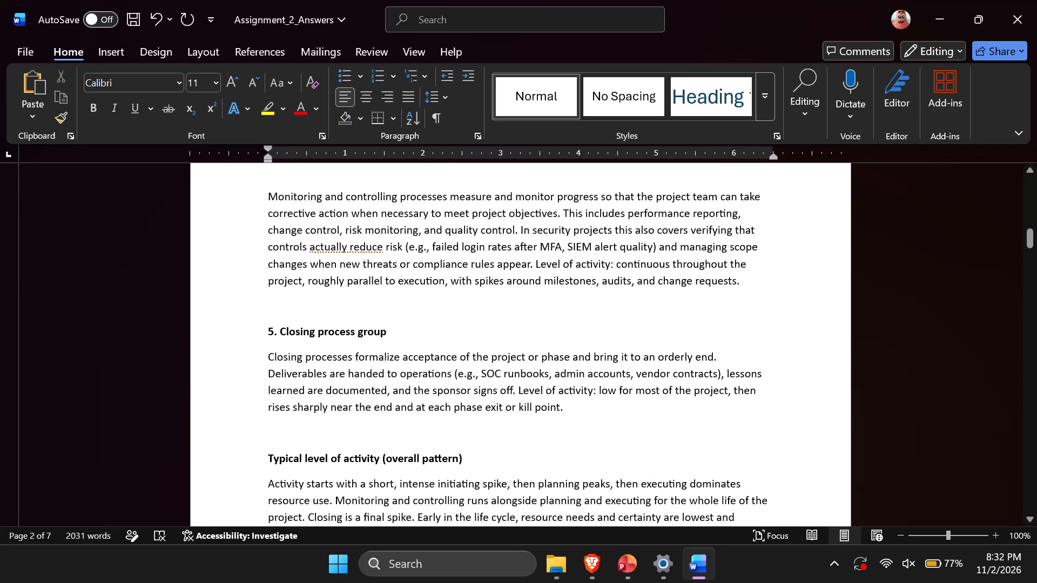
scroll(344, 389, "up", 13)
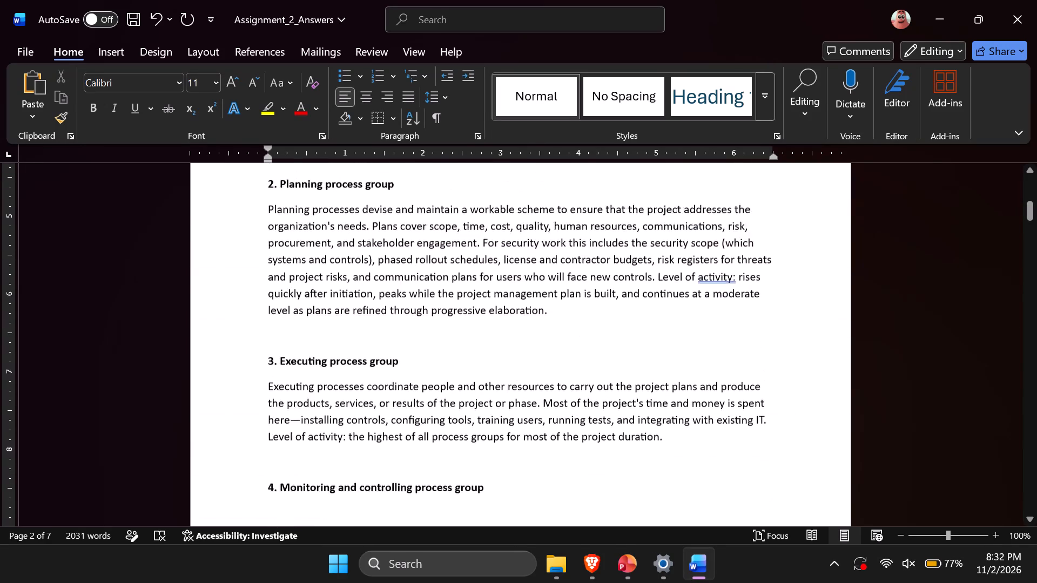
scroll(344, 389, "up", 11)
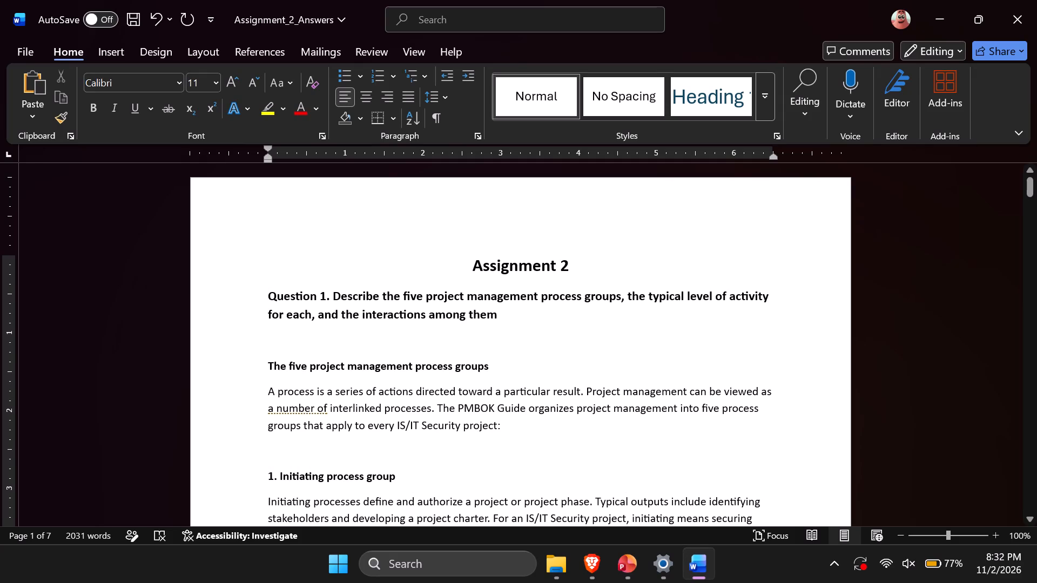
Delete the heading "The five project management process groups", its introductory paragraph and the blank lines above "1. Initiating process group".
left_click_drag(527, 429, 262, 358)
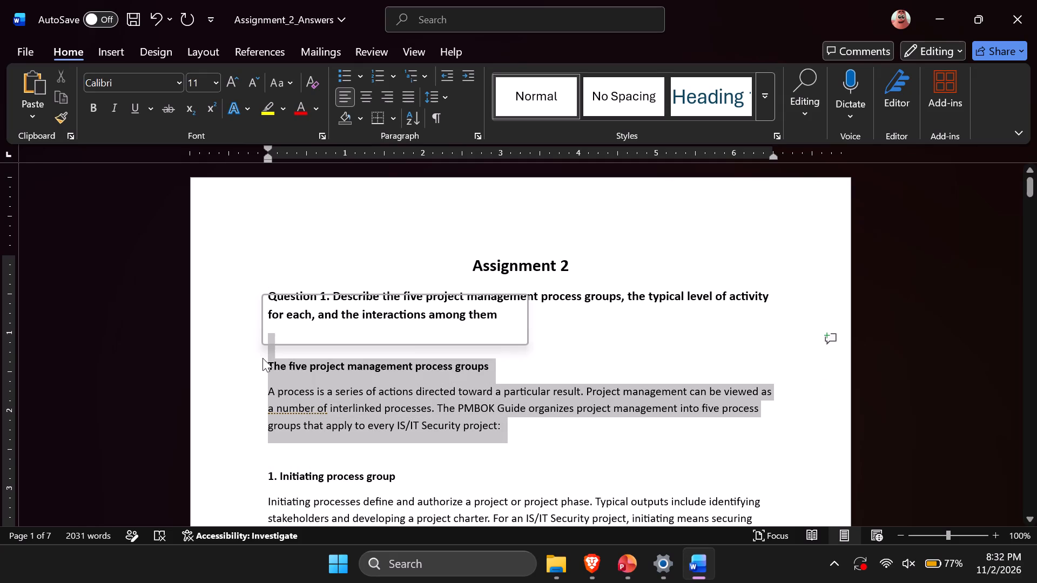
key("Delete")
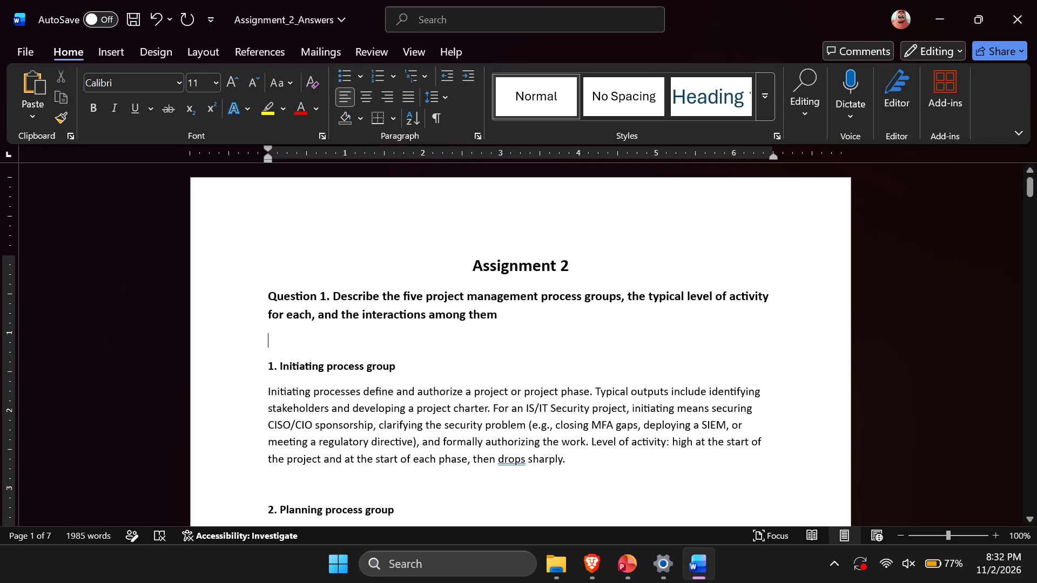
left_click(268, 370)
key("BackSpace")
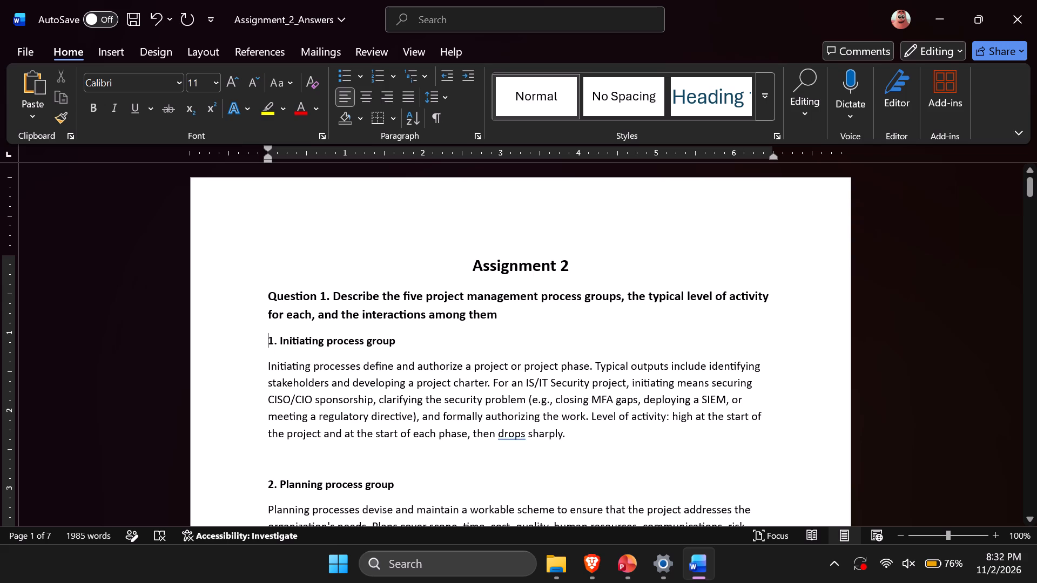
Replace "drops" with the grammar suggestion "drop" in the Initiating process group paragraph.
right_click(507, 435)
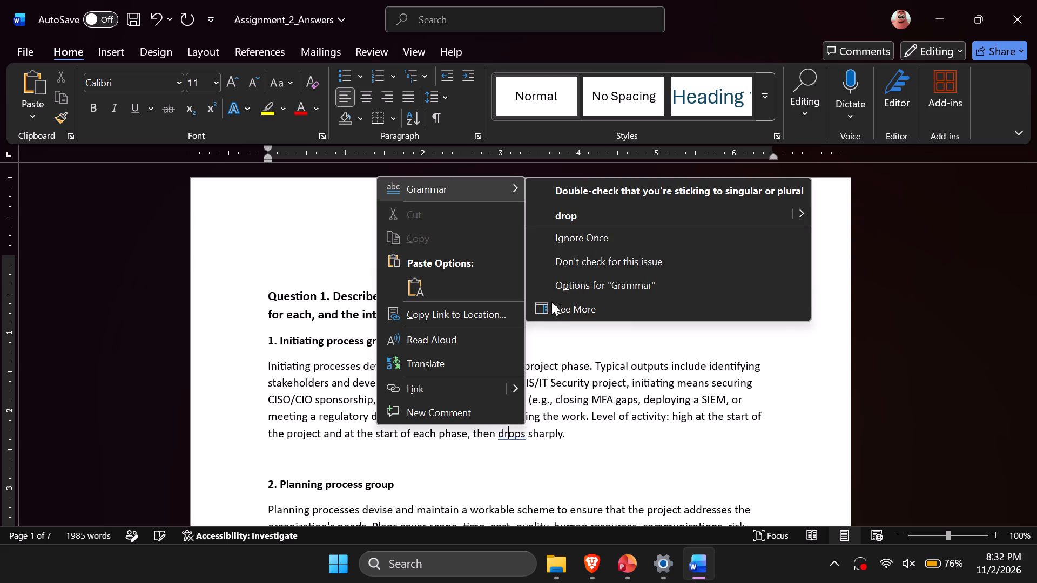
left_click(617, 220)
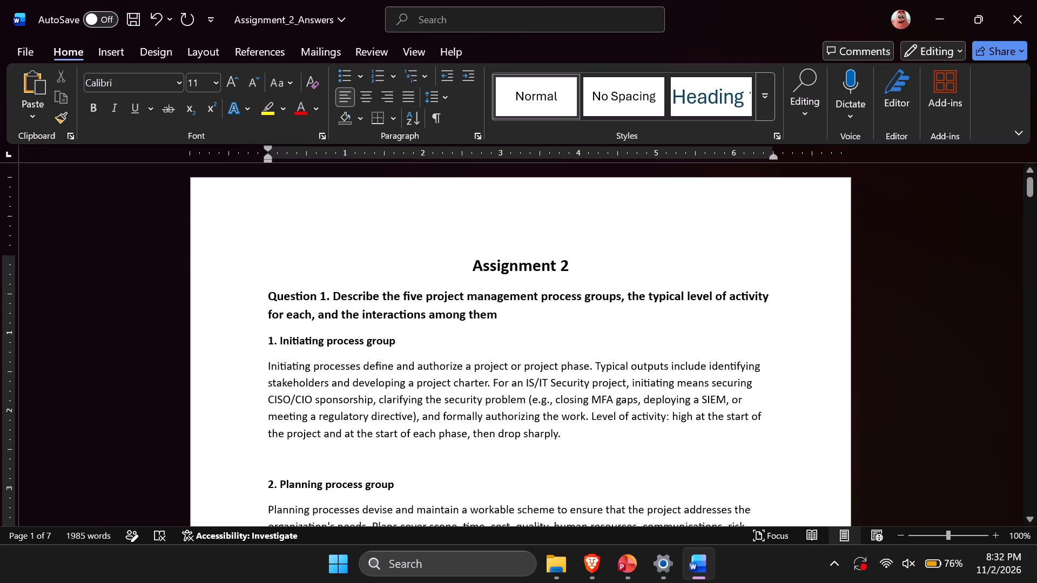
Delete the sentence beginning "For an IS/IT Security project" from the Initiating process group paragraph, leaving a single period after "charter".
left_click_drag(493, 380, 500, 391)
left_click_drag(500, 391, 506, 397)
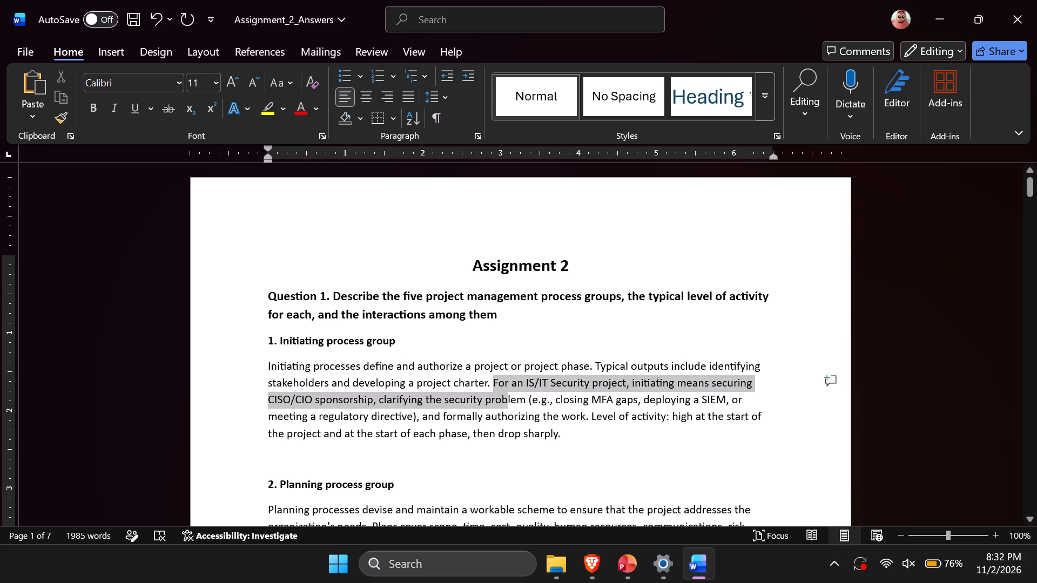
left_click_drag(506, 397, 506, 402)
left_click_drag(506, 402, 509, 412)
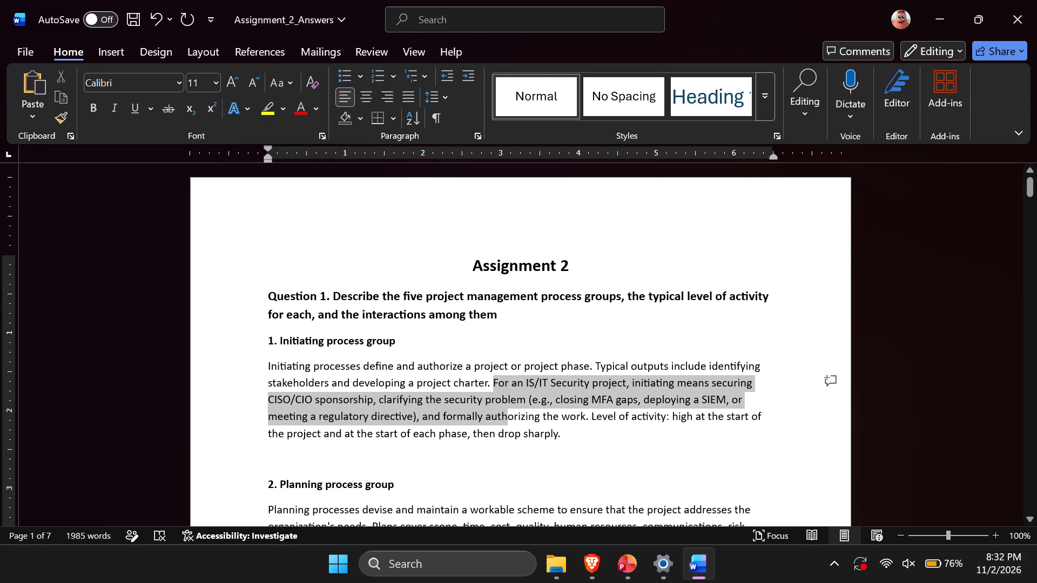
left_click_drag(509, 412, 513, 411)
left_click_drag(513, 411, 515, 404)
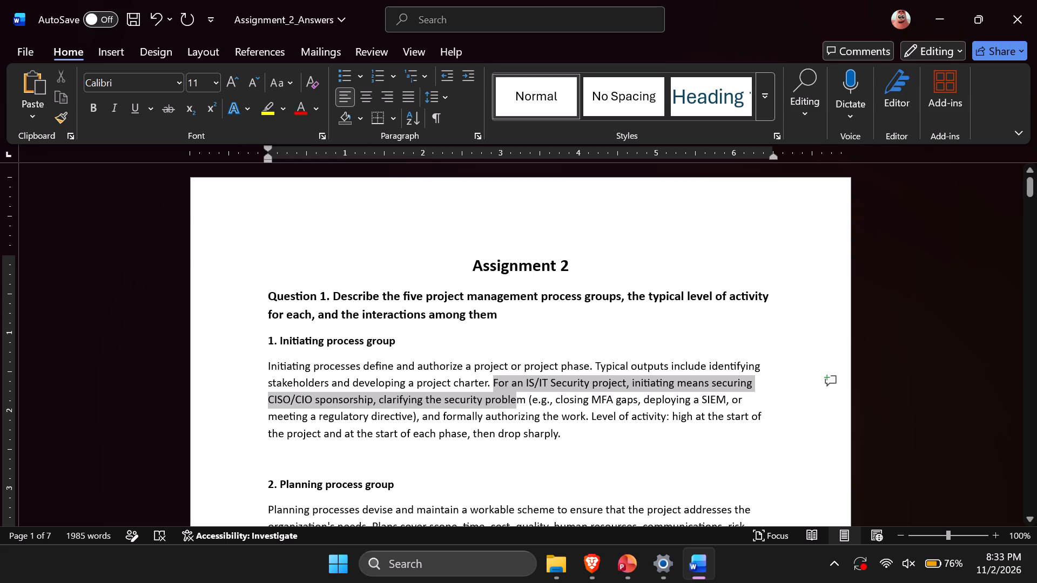
left_click_drag(515, 404, 421, 405)
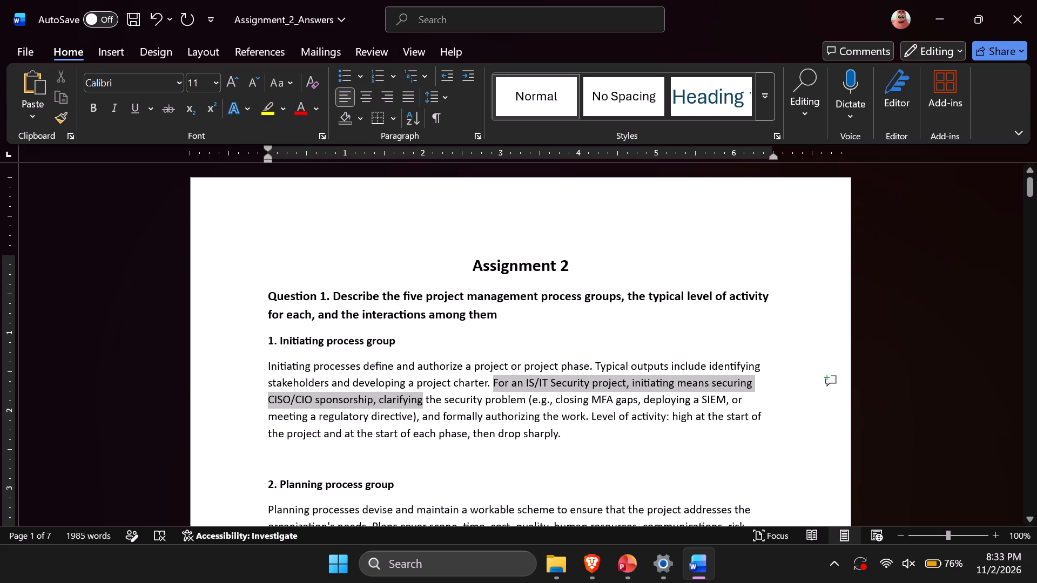
left_click_drag(421, 405, 422, 411)
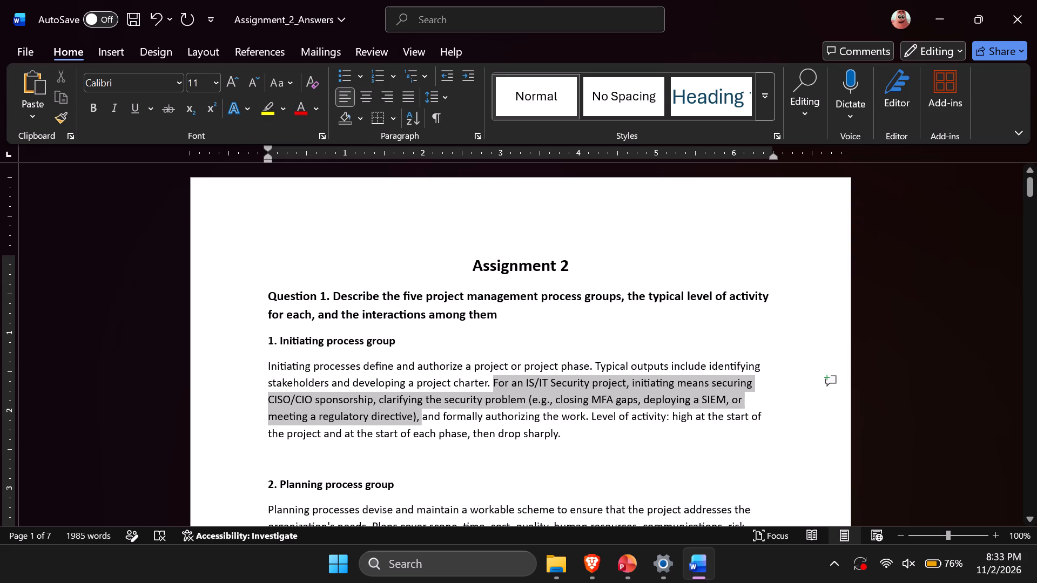
left_click_drag(422, 411, 428, 410)
left_click_drag(428, 410, 442, 411)
left_click_drag(442, 411, 460, 416)
left_click_drag(460, 416, 461, 417)
left_click_drag(461, 417, 462, 415)
left_click_drag(462, 415, 516, 426)
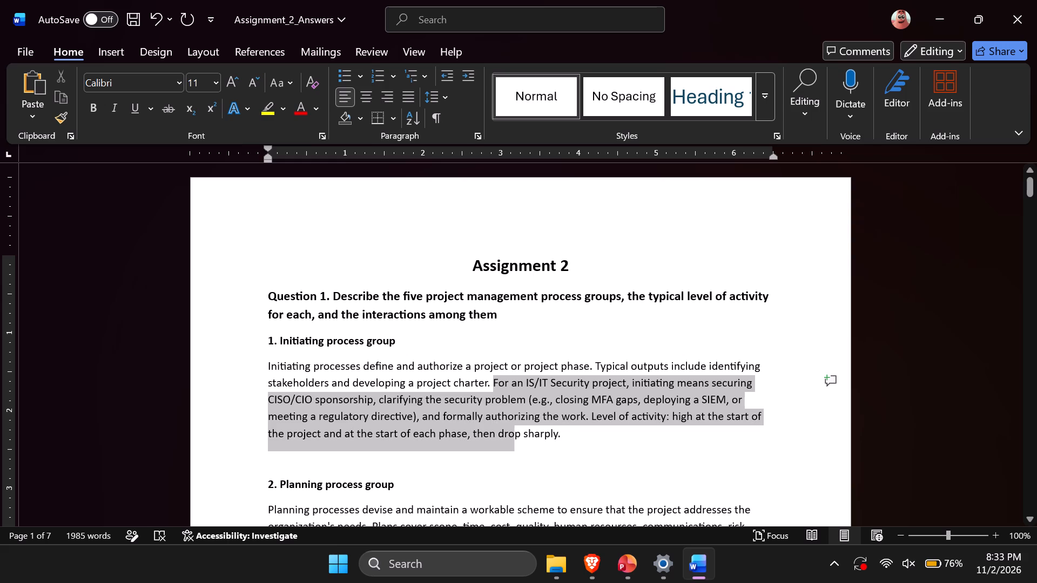
left_click_drag(516, 426, 587, 416)
key("Delete")
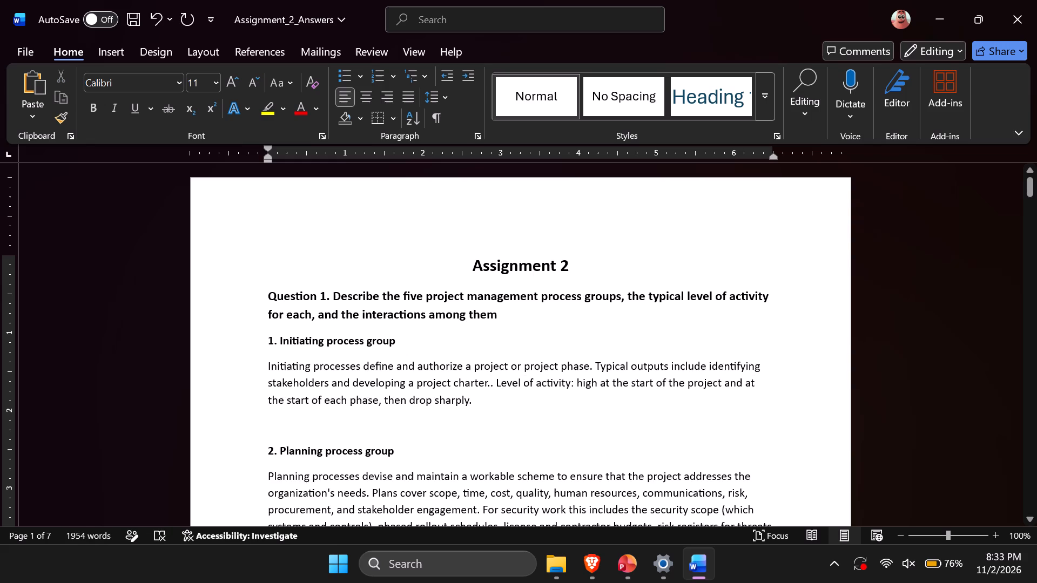
key("BackSpace")
Split the "Level of activity" sentence of the Initiating process group into its own paragraph.
key("Right")
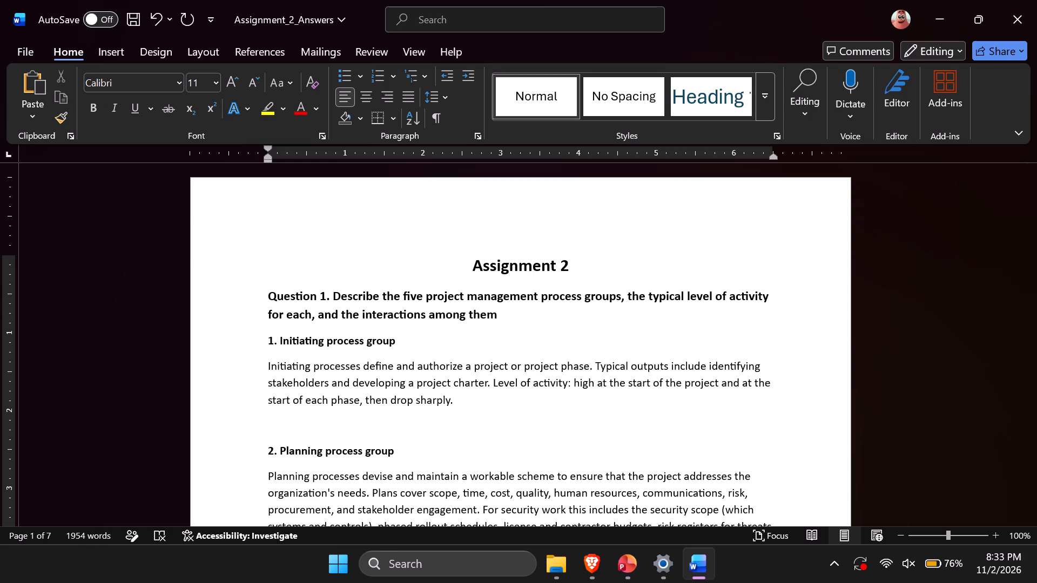
key("Right")
key("Return")
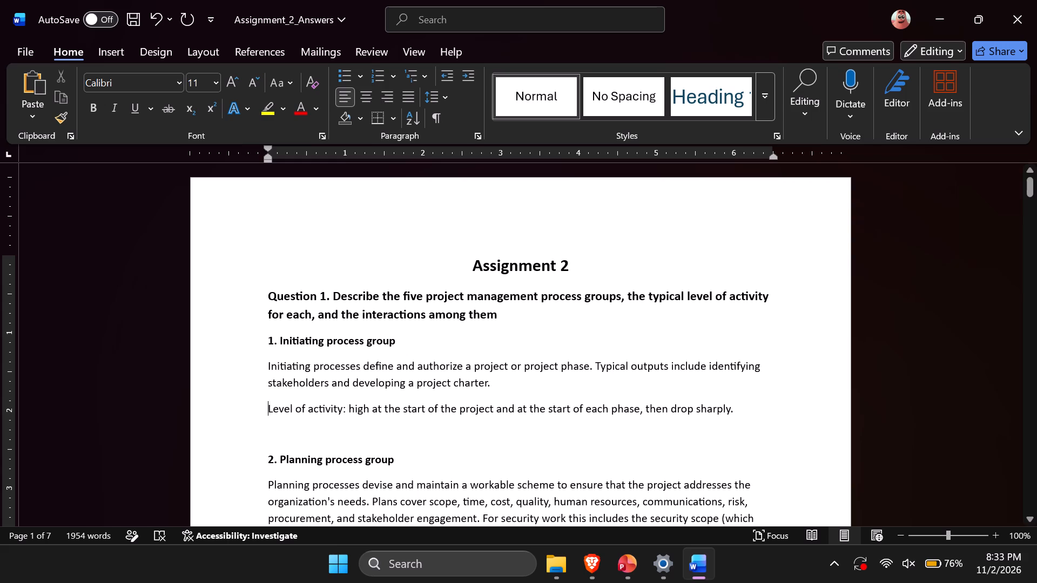
Remove the blank line above the "2. Planning process group" heading.
scroll(590, 400, "down", 6)
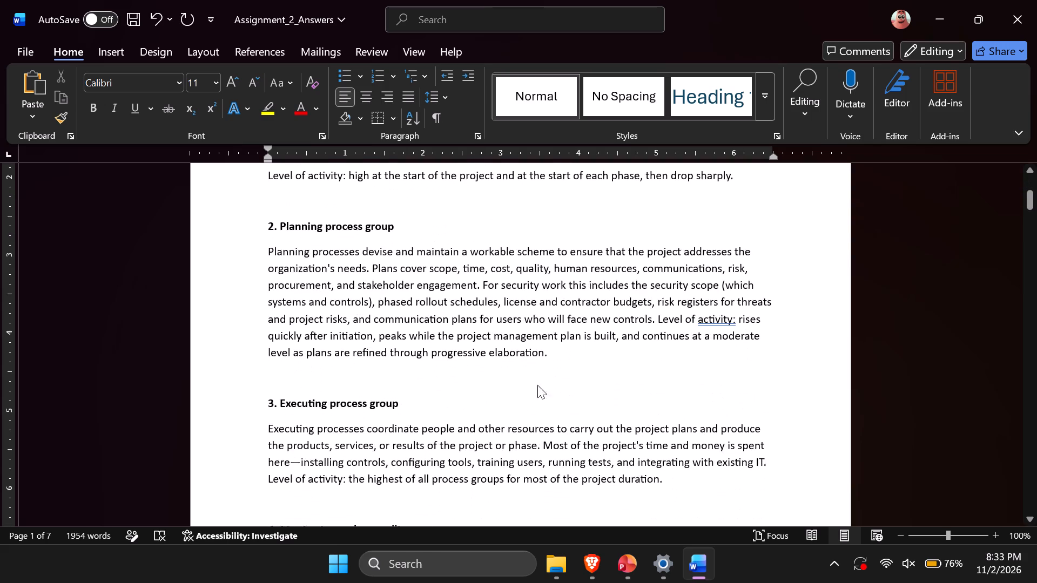
scroll(537, 384, "up", 2)
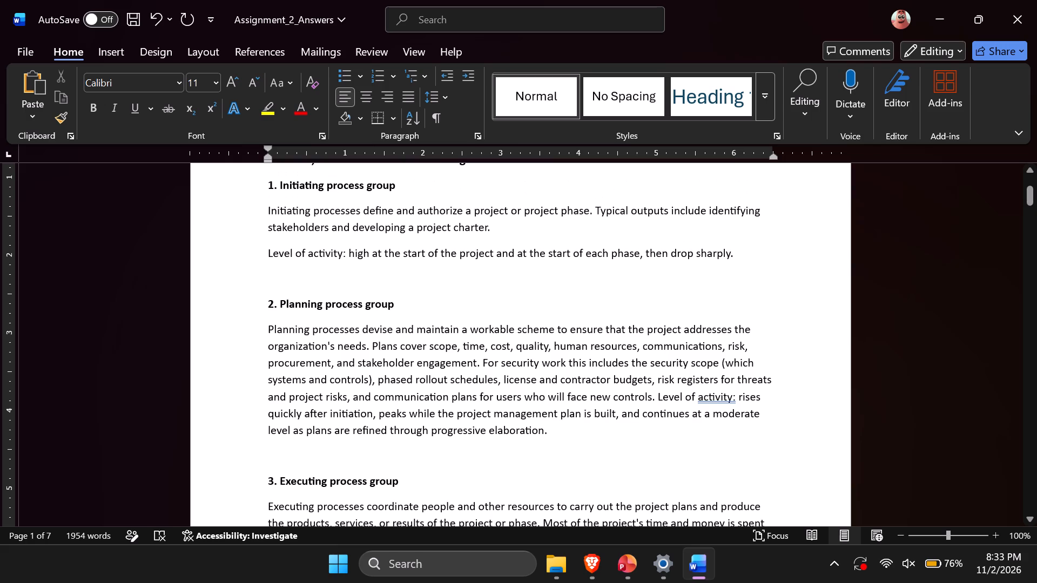
left_click(265, 301)
key("BackSpace")
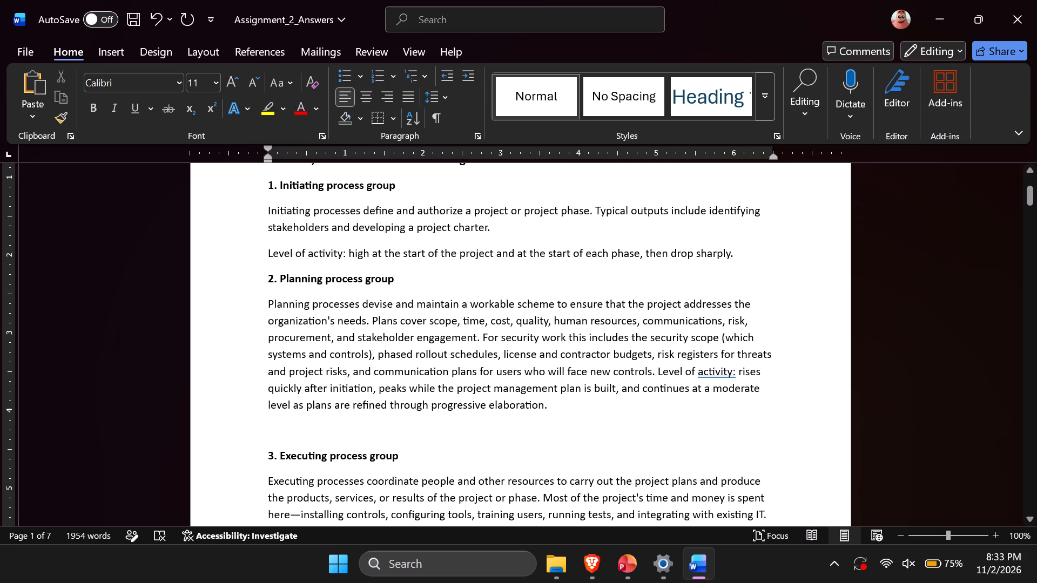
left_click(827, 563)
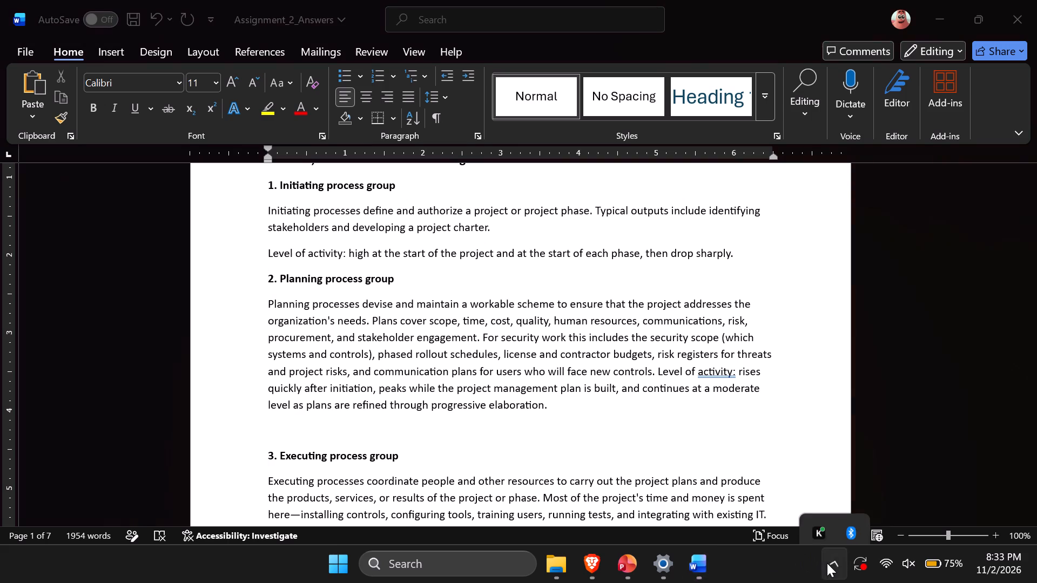
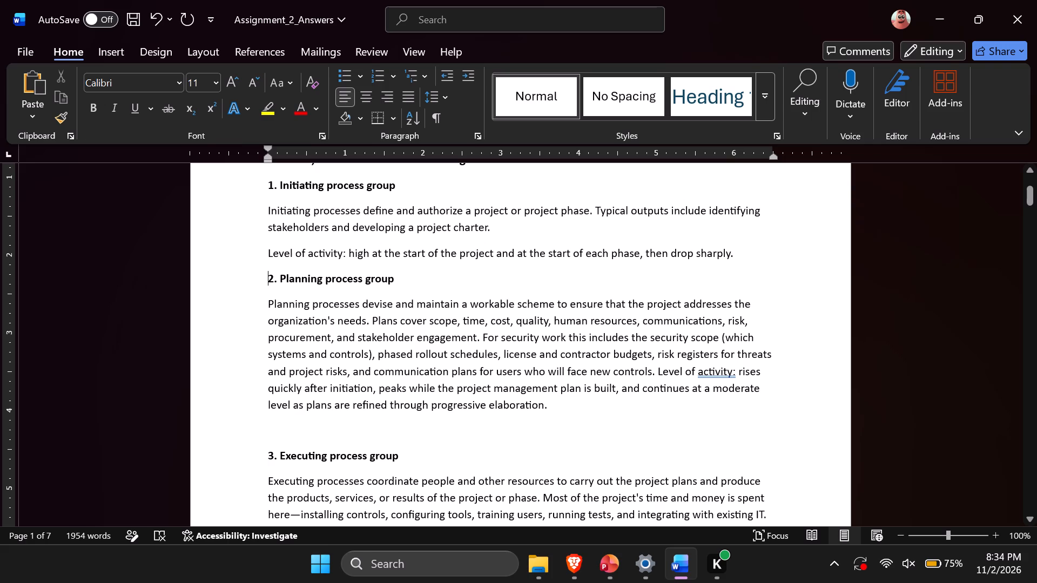
Delete the sentence beginning "For security work this includes" from the Planning process group paragraph.
left_click_drag(482, 334, 483, 337)
left_click_drag(483, 337, 499, 351)
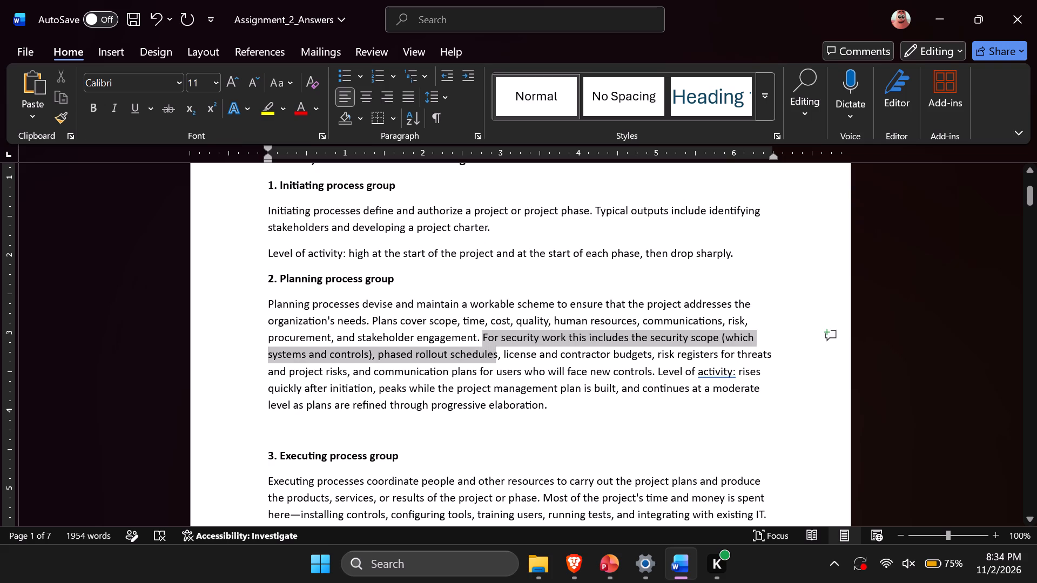
left_click_drag(499, 351, 650, 370)
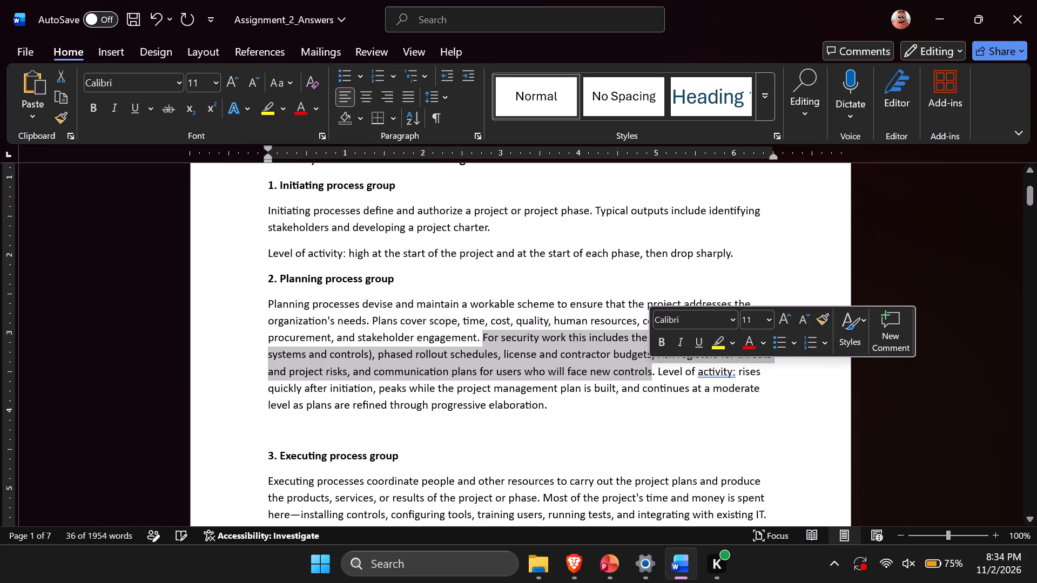
key("Delete")
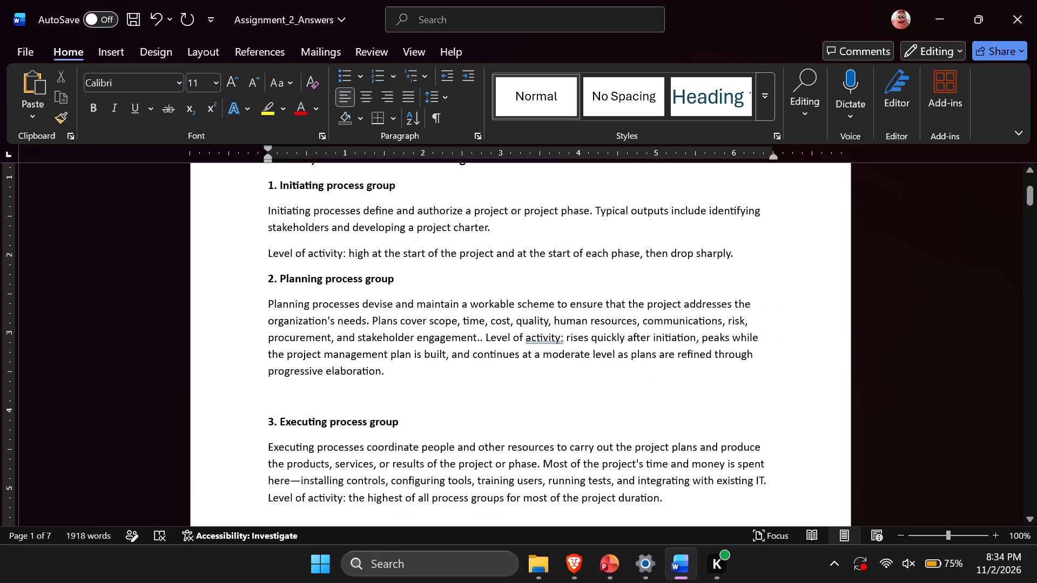
Split the Planning process group's "Level of activity" sentence into its own paragraph, ending the paragraph above with a single period after "engagement".
key("BackSpace")
key("Return")
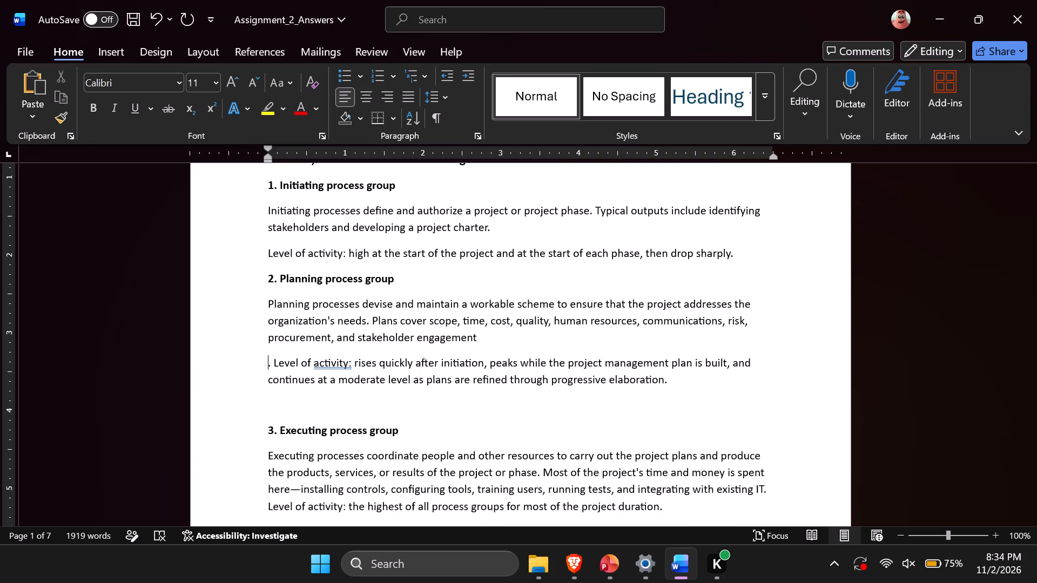
key("Right")
key("Right")
key("BackSpace")
key("BackSpace")
key("BackSpace")
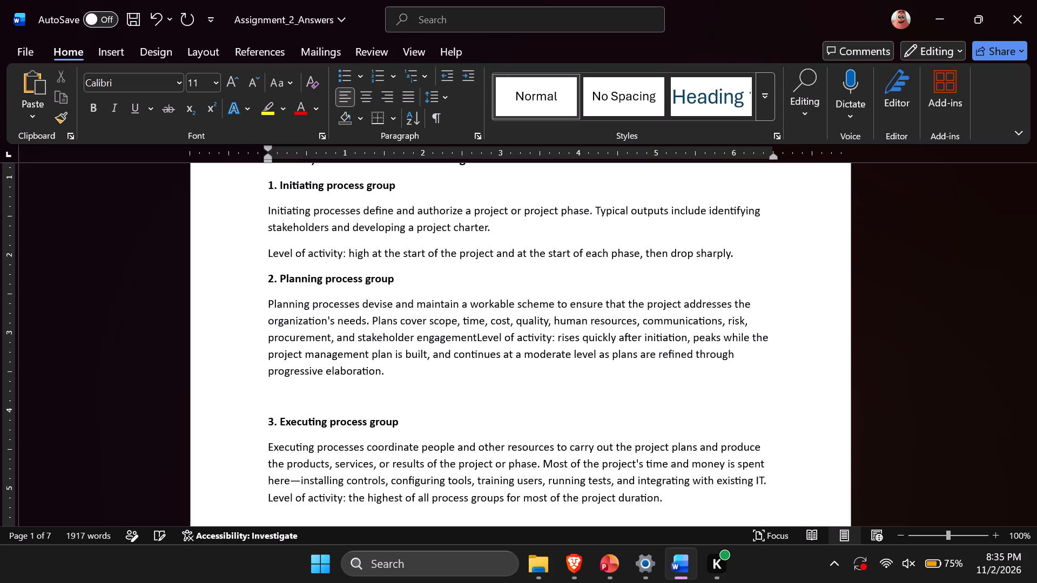
key("Return")
key("Up")
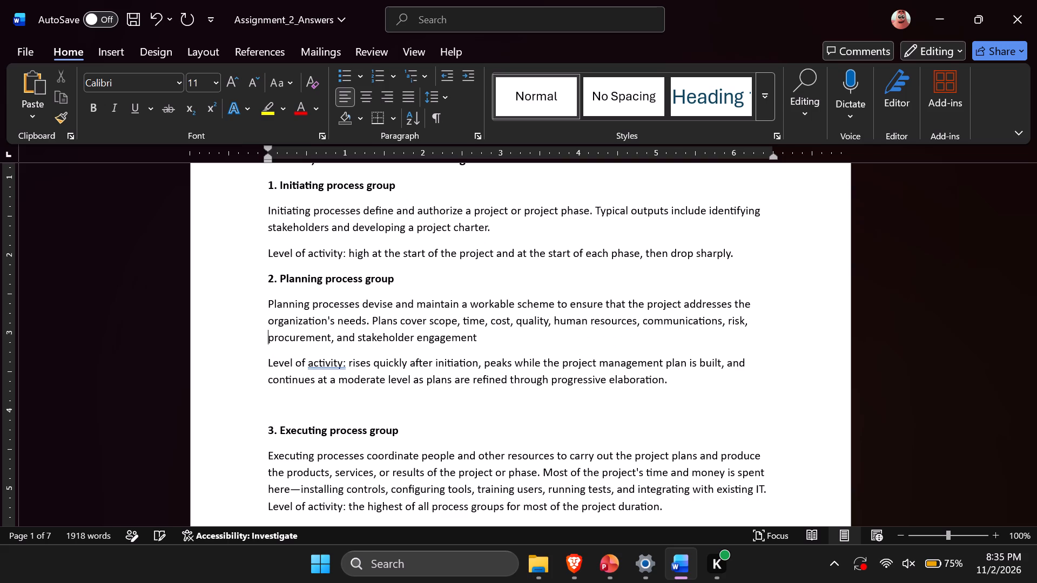
key("Right")
key("Right")
key("Right")
key("Right")
key("Right")
key("Right")
key("Right")
key("Right")
key("Right")
key("Right")
key("Right")
key("Right")
key("Right")
key("Right")
key("Right")
key("Right")
key("Right")
key("Right")
key("Right")
key("Right")
key("Right")
key("Right")
key("Right")
key("Right")
key("Right")
key("Right")
key("Right")
key("Right")
key("period")
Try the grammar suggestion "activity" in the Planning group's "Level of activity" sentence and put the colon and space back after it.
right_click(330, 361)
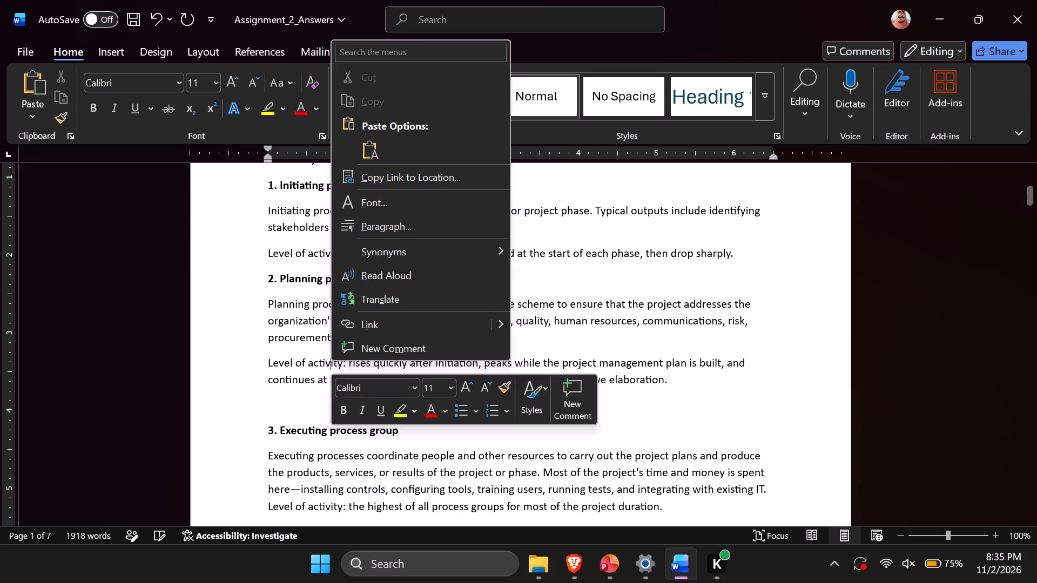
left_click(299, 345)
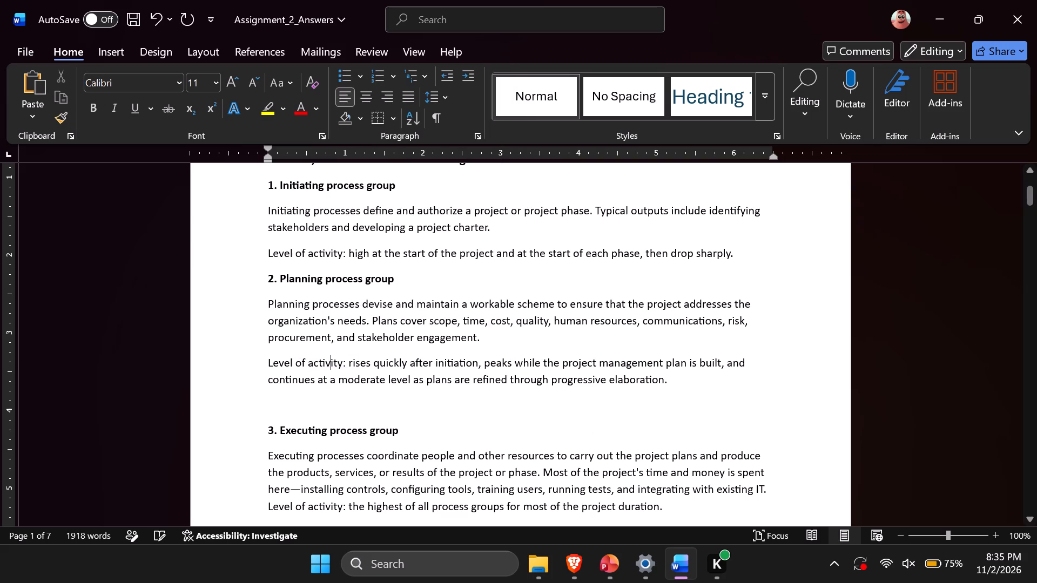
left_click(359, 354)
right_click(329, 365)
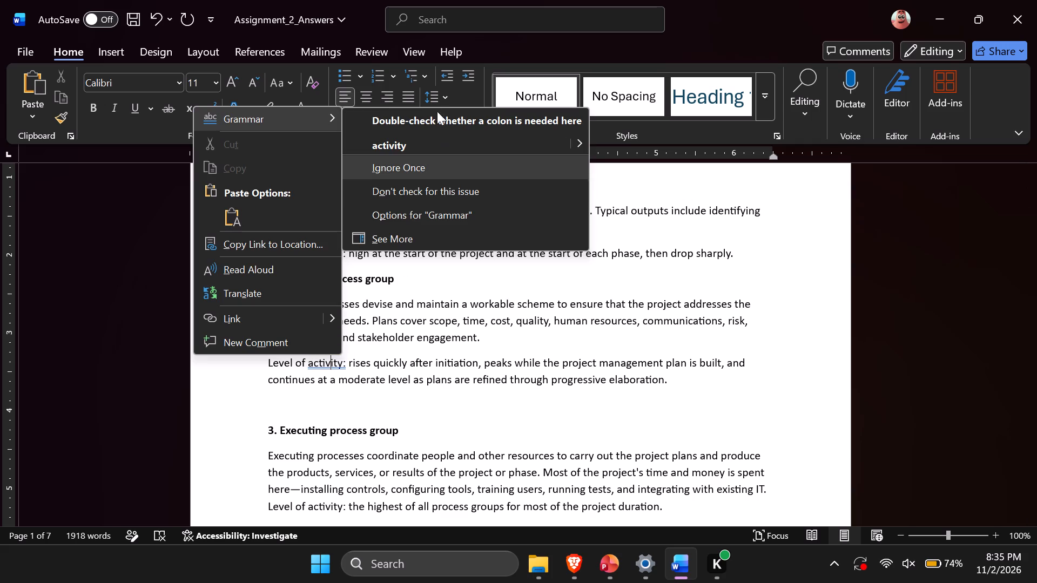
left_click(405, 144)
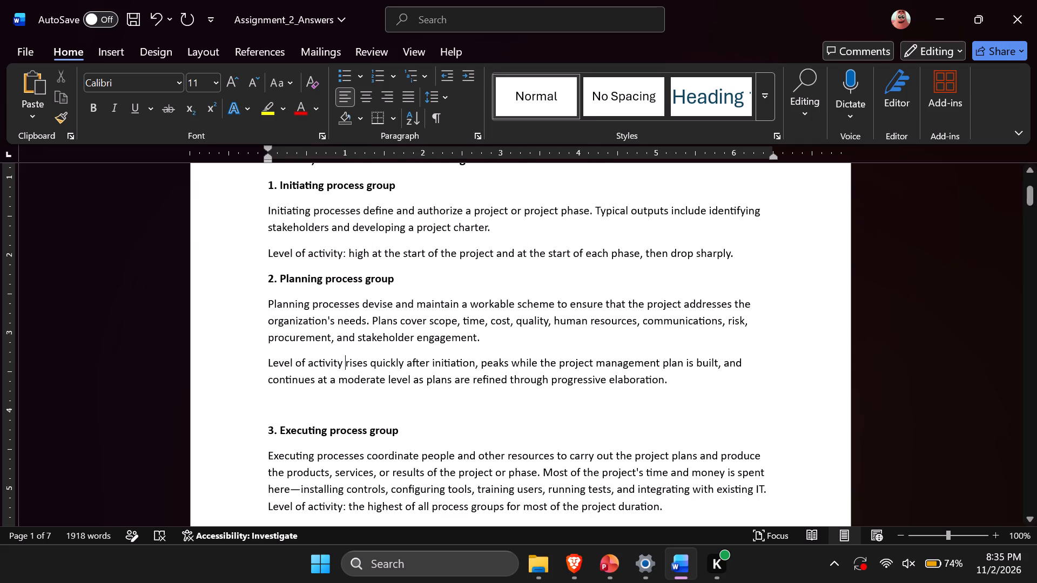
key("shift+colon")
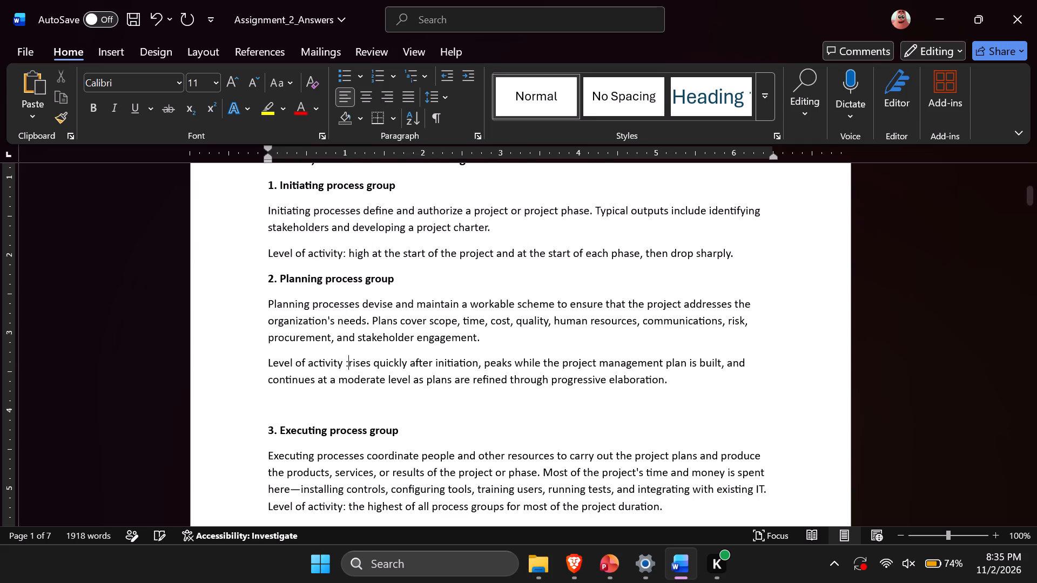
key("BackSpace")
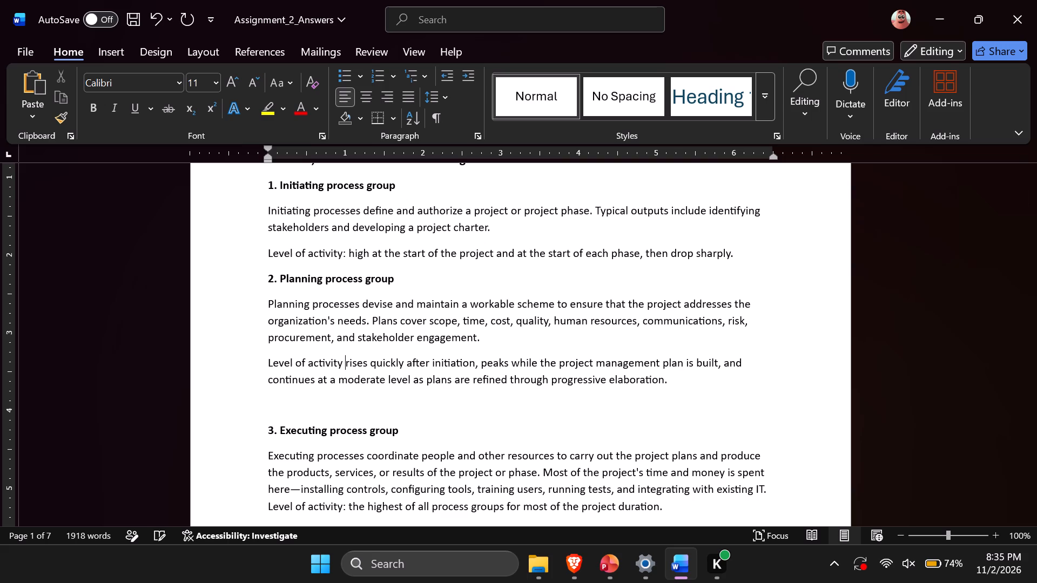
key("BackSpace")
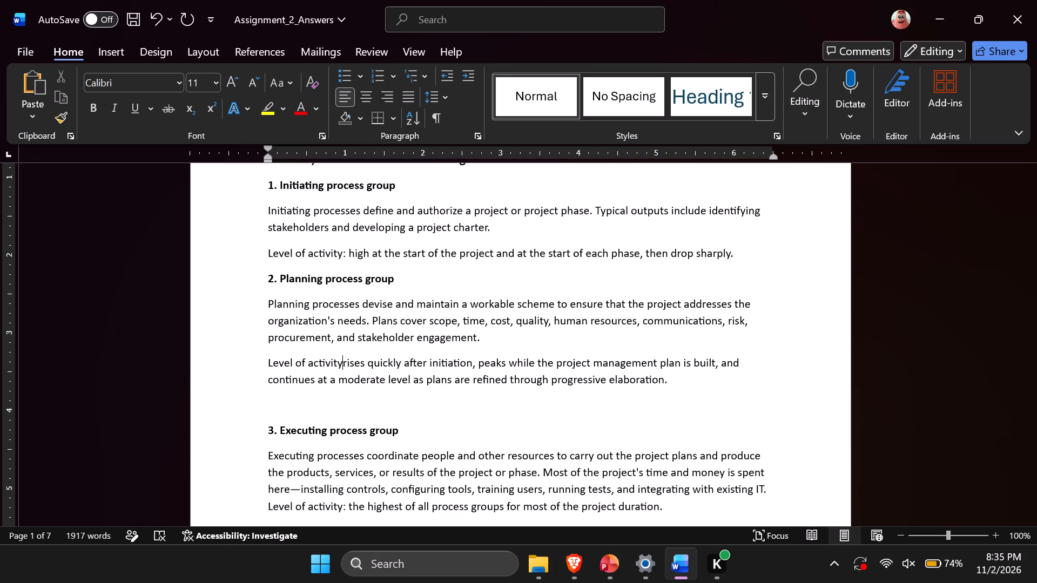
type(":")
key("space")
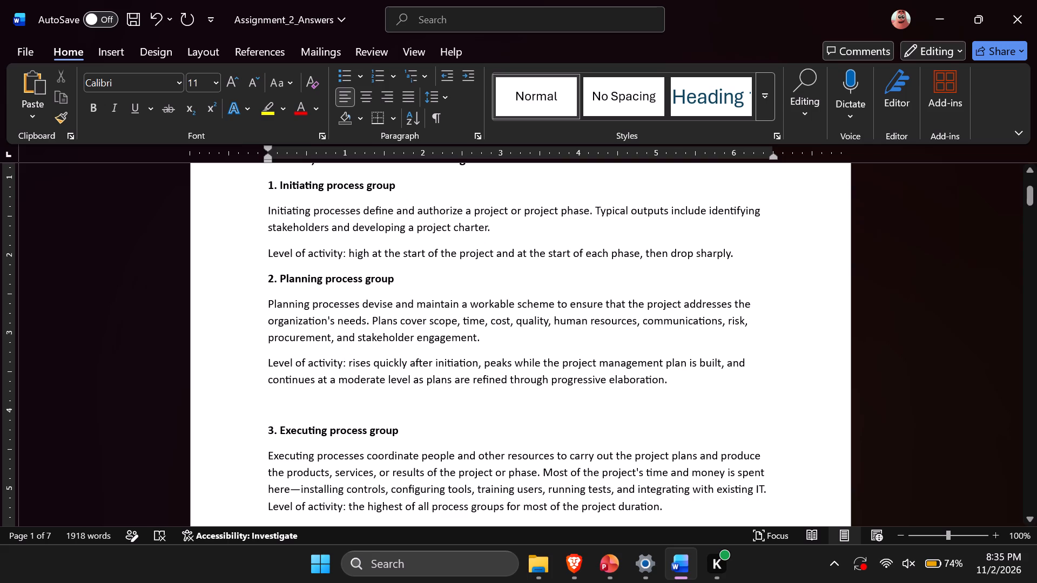
Remove the blank line above the "3. Executing process group" heading.
scroll(365, 405, "down", 1)
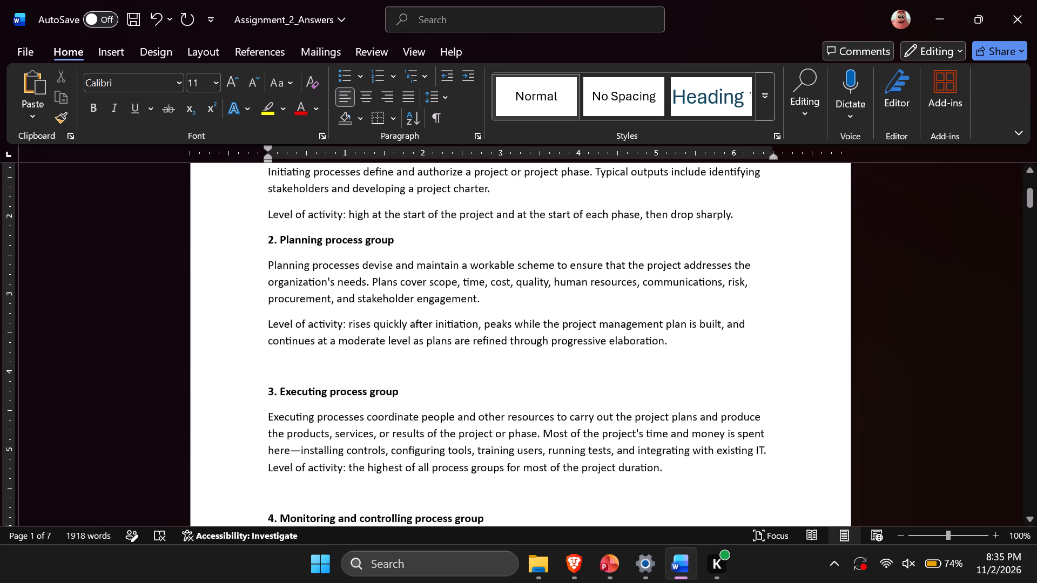
scroll(355, 405, "down", 2)
scroll(351, 404, "up", 2)
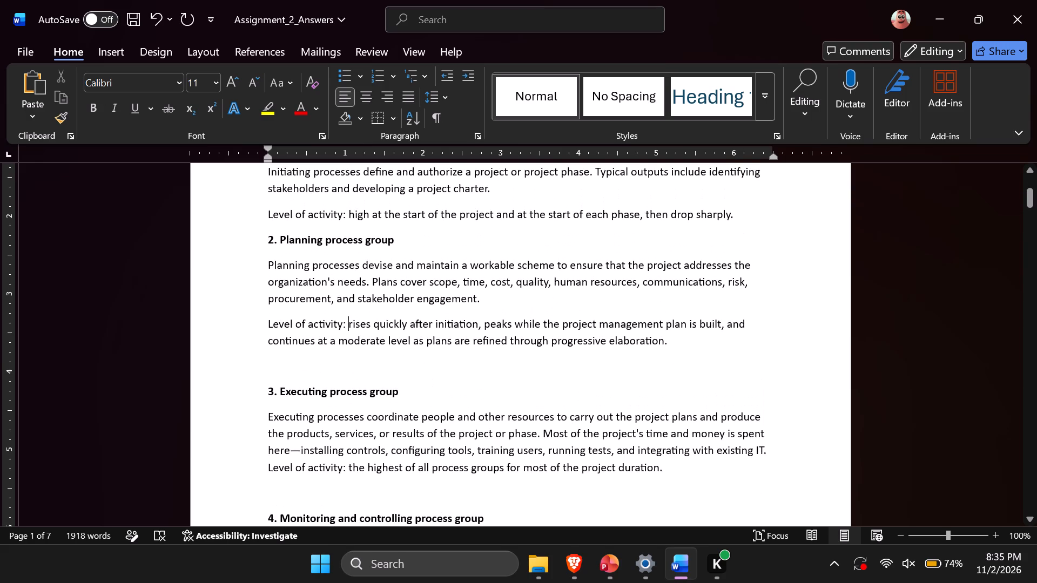
left_click(267, 391)
key("BackSpace")
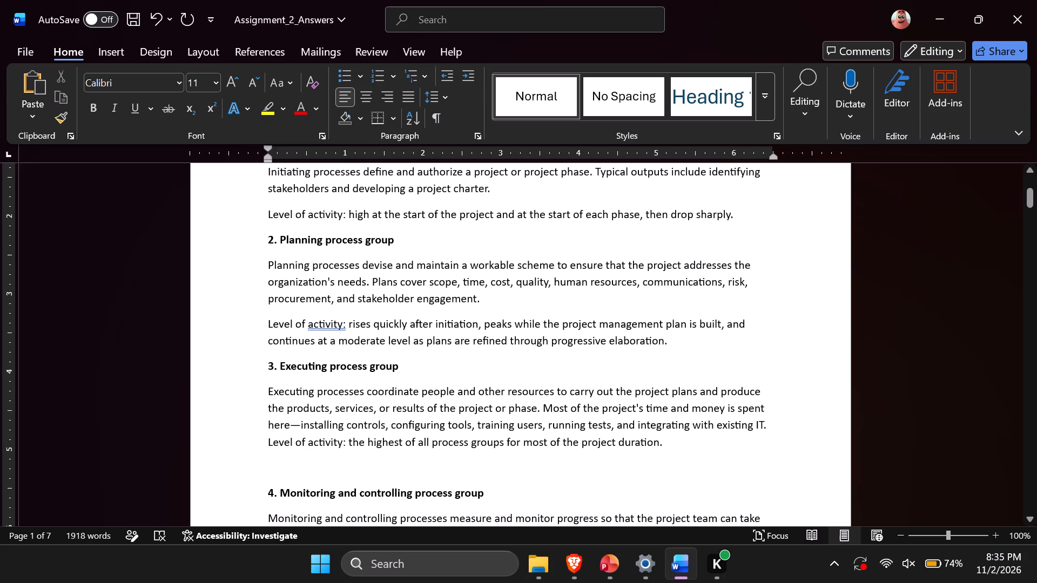
Replace the dash between "here" and "installing" with a space in the Executing process group paragraph.
left_click(300, 427)
key("BackSpace")
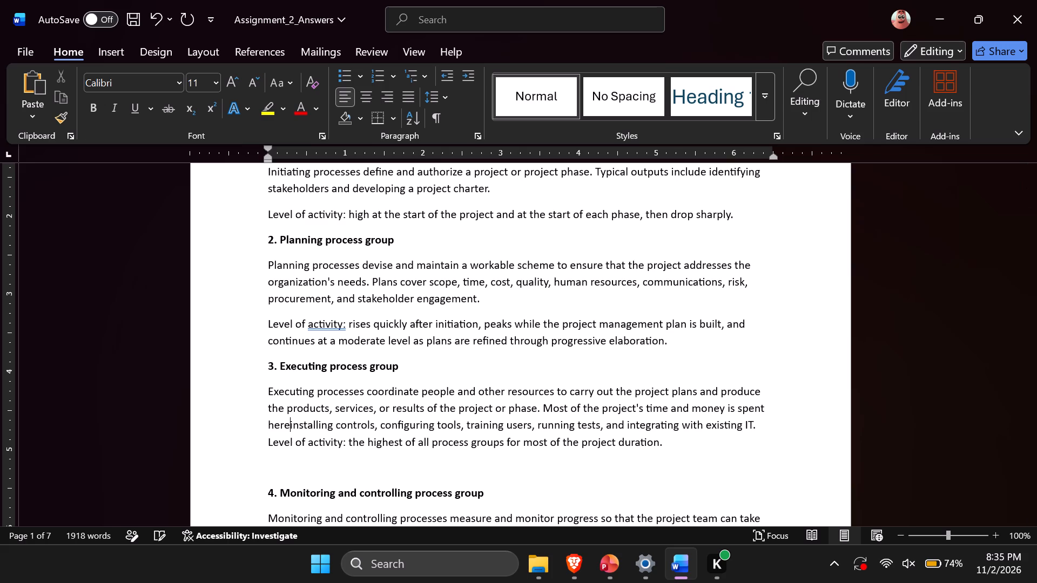
key("space")
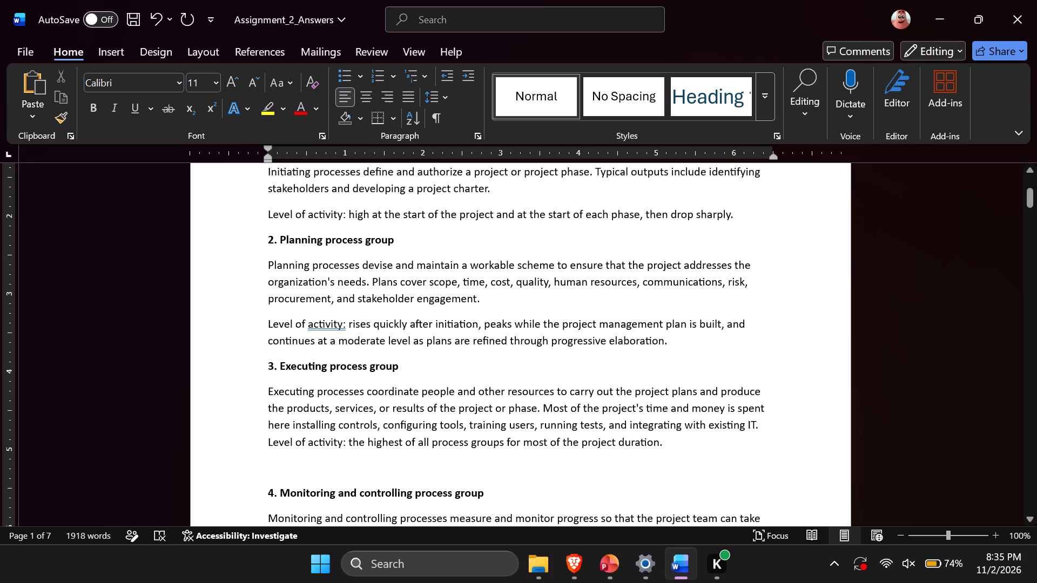
Ignore once the grammar flag on "activity:" in the Planning process group's "Level of activity" sentence.
right_click(330, 324)
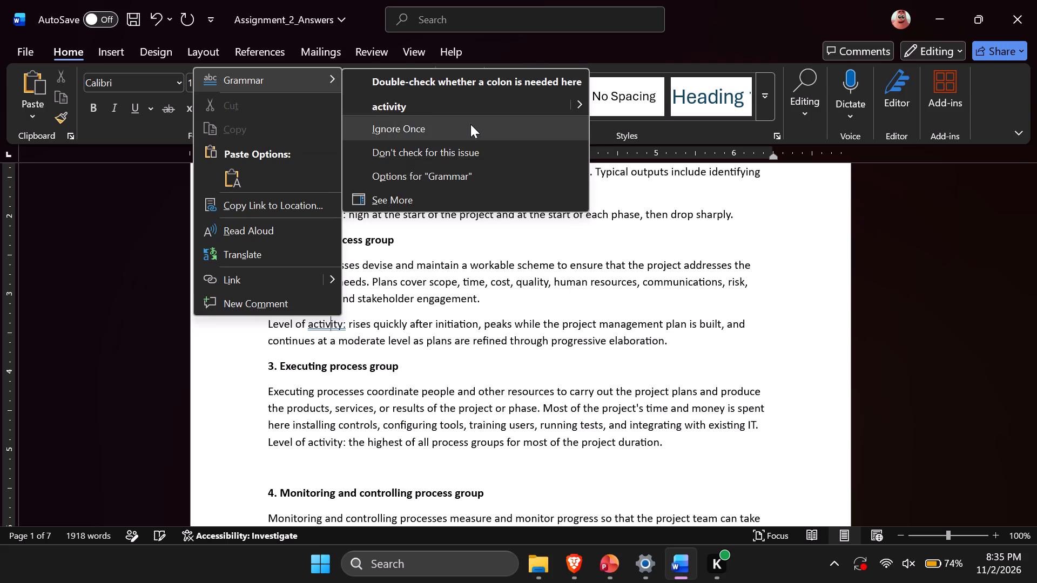
left_click(470, 125)
Remove the blank line above the "4. Monitoring and controlling process group" heading.
scroll(347, 371, "down", 3)
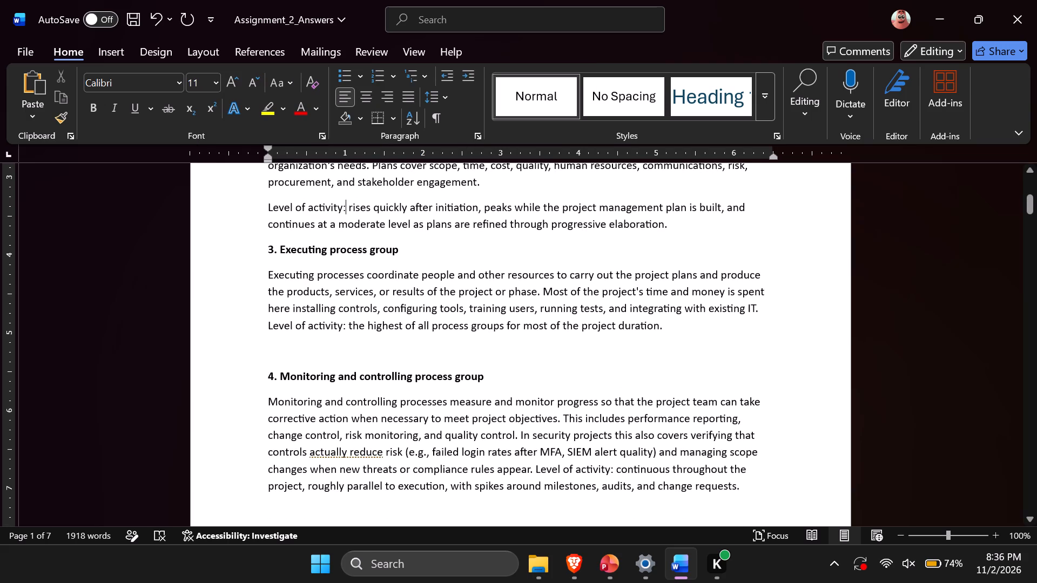
left_click(264, 374)
key("BackSpace")
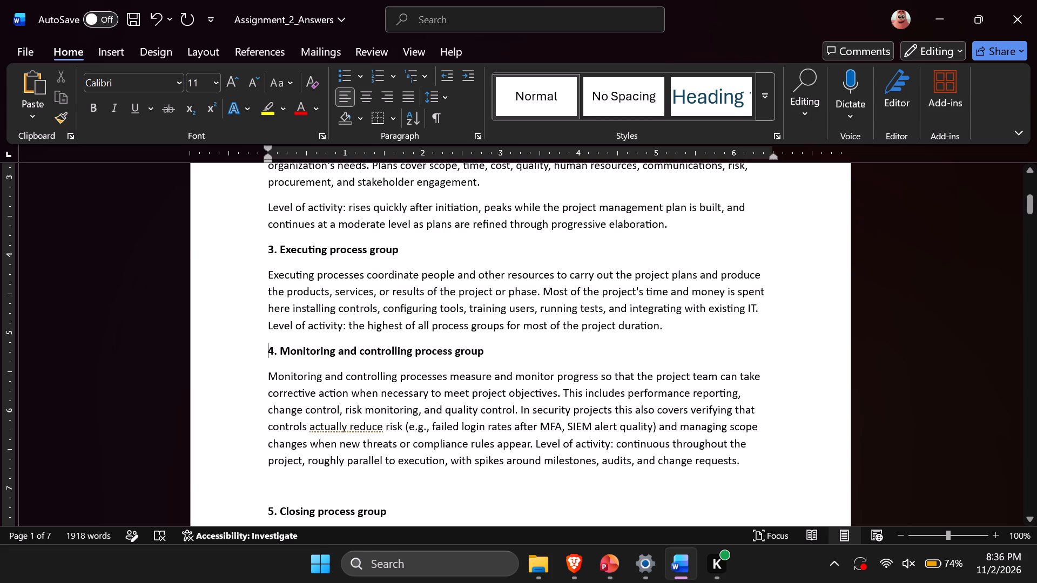
Delete the sentence beginning "In security projects this also covers" from the Monitoring and controlling process group paragraph.
left_click_drag(523, 405, 526, 412)
left_click_drag(526, 412, 534, 443)
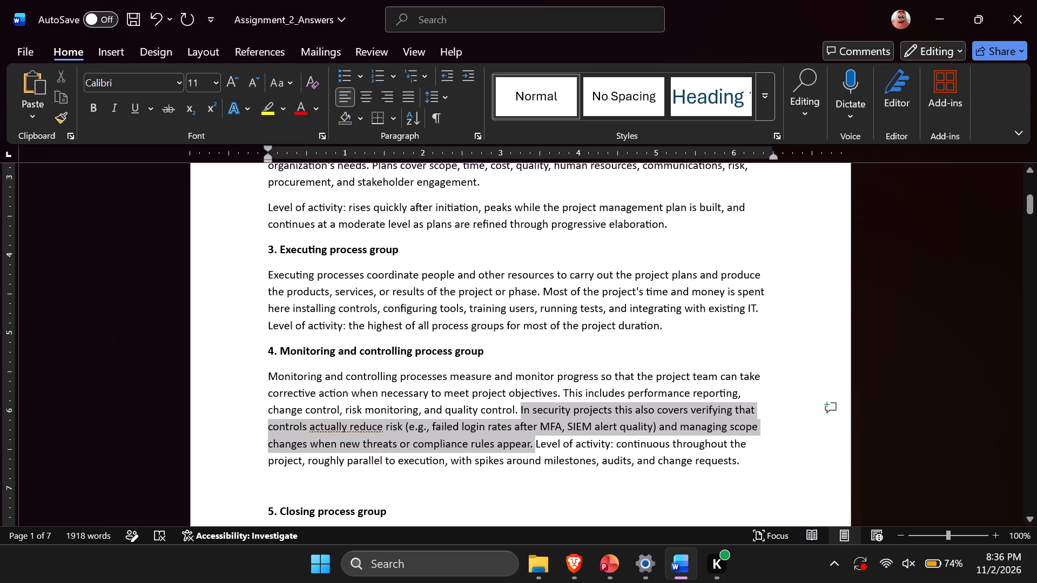
left_click_drag(534, 443, 529, 445)
key("BackSpace")
key("BackSpace")
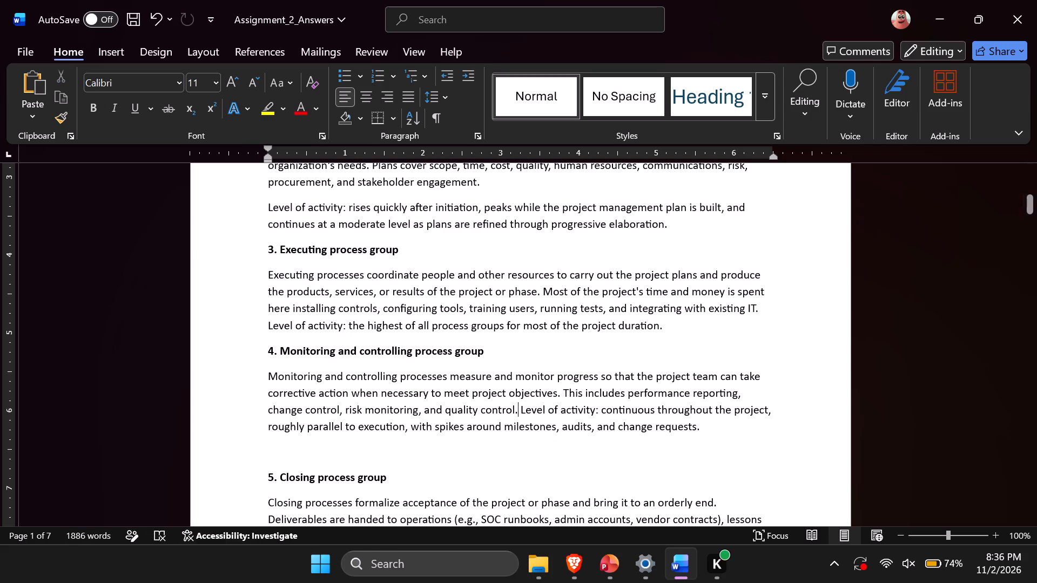
Split the "Level of activity" sentence of the Monitoring and controlling process group into its own paragraph.
key("Right")
key("Right")
key("Return")
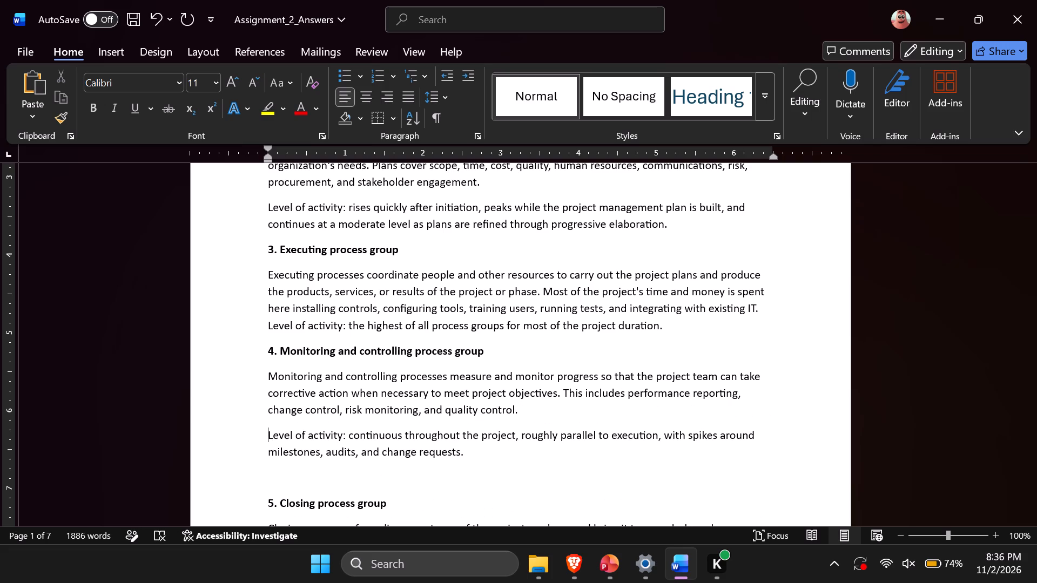
Remove the blank line above the "5. Closing process group" heading.
scroll(500, 395, "down", 7)
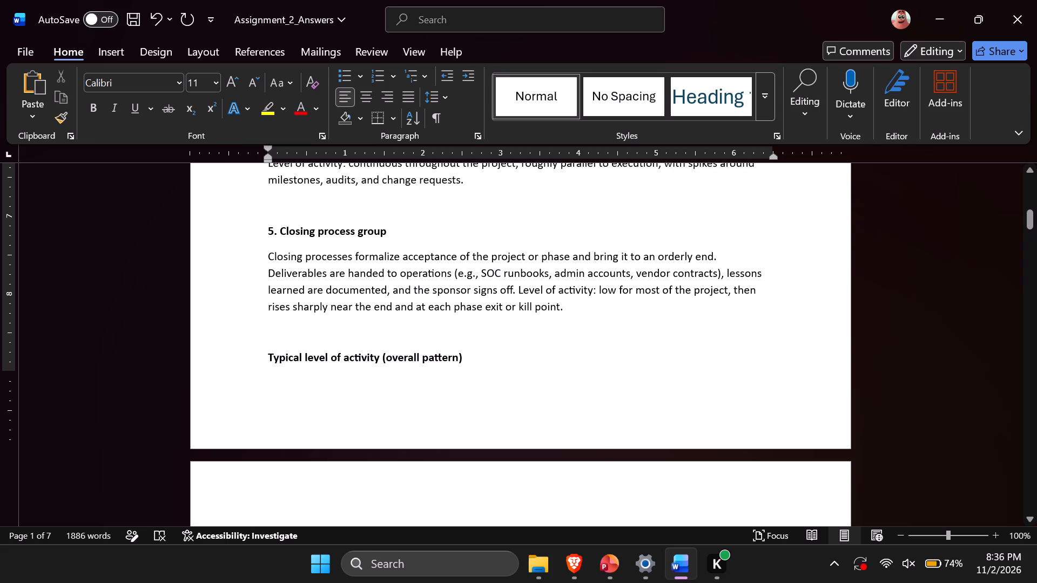
left_click(264, 228)
key("BackSpace")
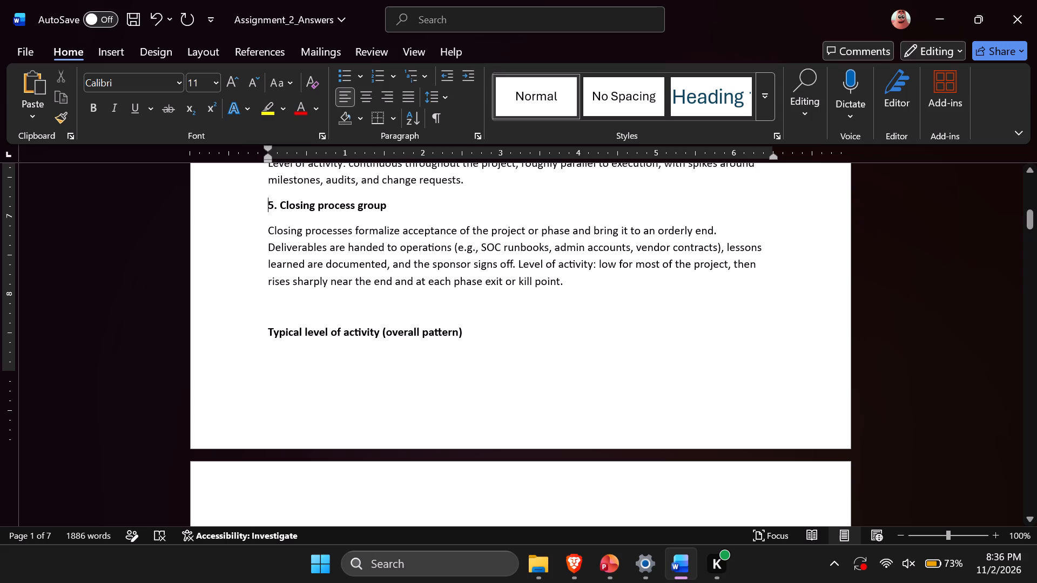
Delete the text from "(e.g., SOC runbooks" through "the sponsor signs off" in the Closing process group paragraph, keeping the full stop.
left_click_drag(453, 244, 462, 248)
left_click_drag(462, 248, 510, 264)
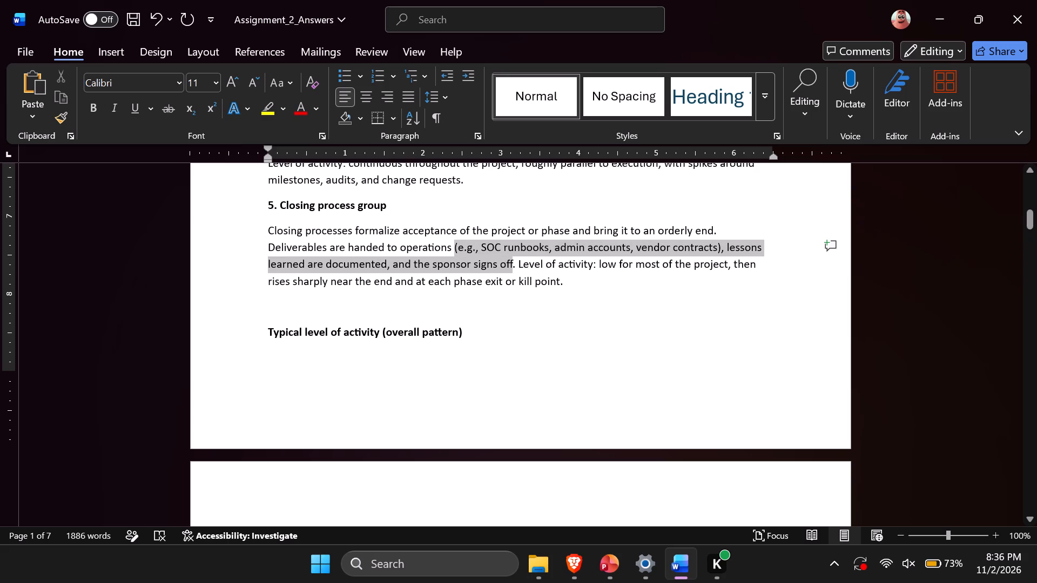
left_click_drag(510, 264, 514, 264)
left_click_drag(514, 264, 511, 264)
left_click_drag(511, 264, 511, 263)
key("BackSpace")
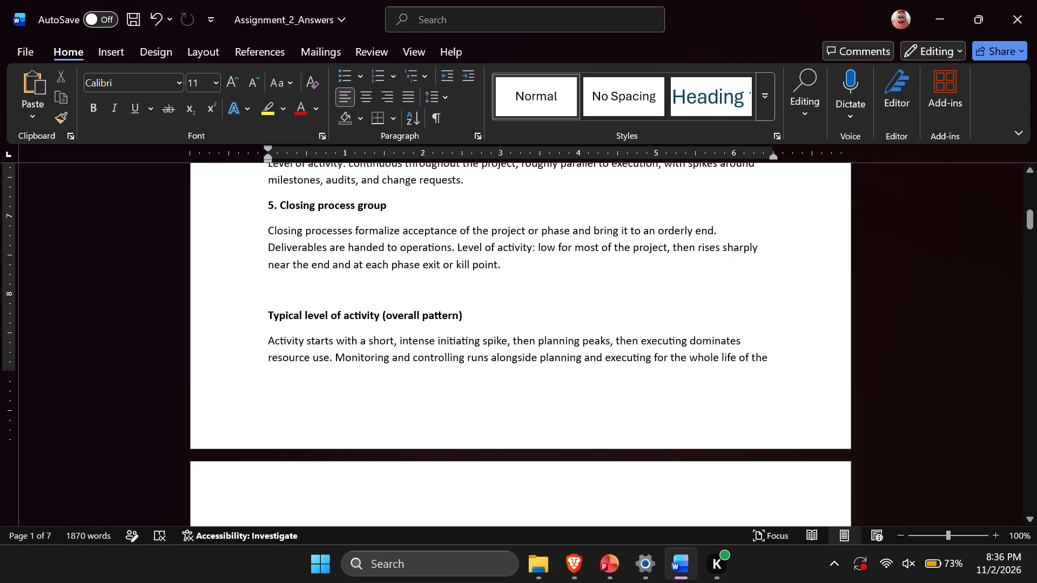
Split the "Level of activity" sentence of the Closing process group into its own paragraph.
left_click(455, 243)
key("Return")
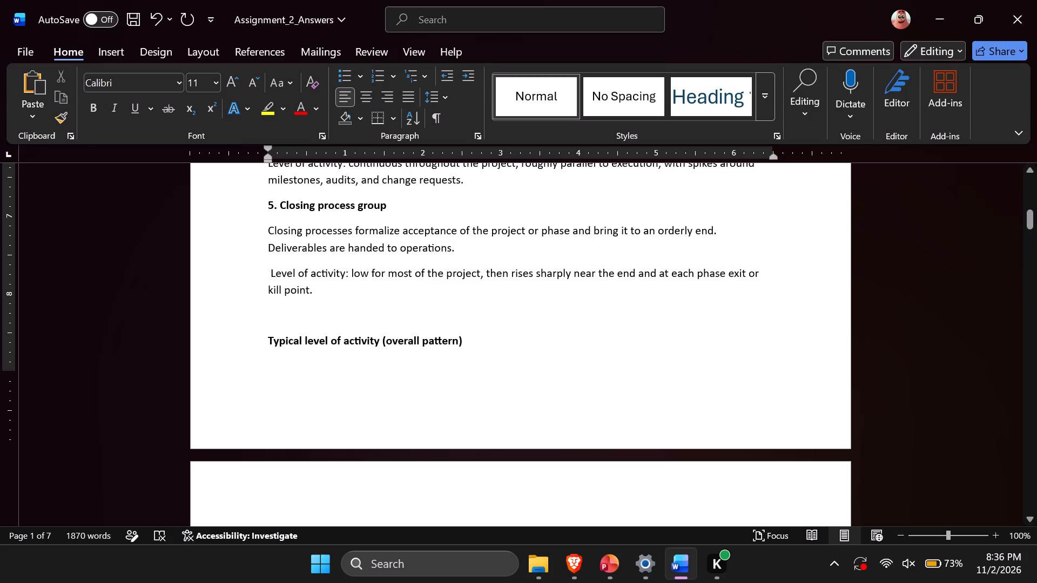
Delete the "Typical level of activity (overall pattern)" heading together with its whole paragraph.
scroll(280, 330, "up", 14)
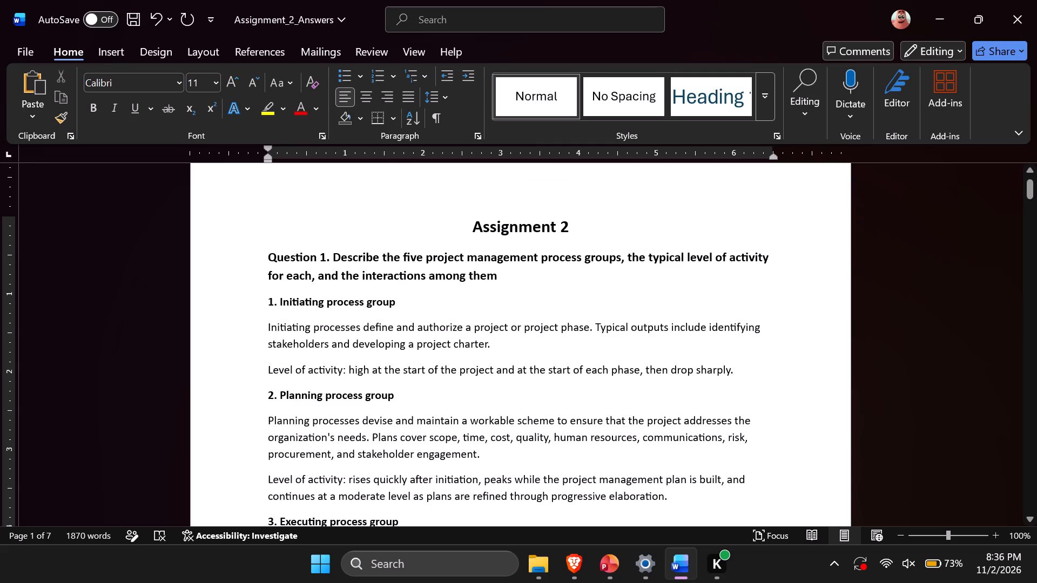
scroll(415, 335, "down", 6)
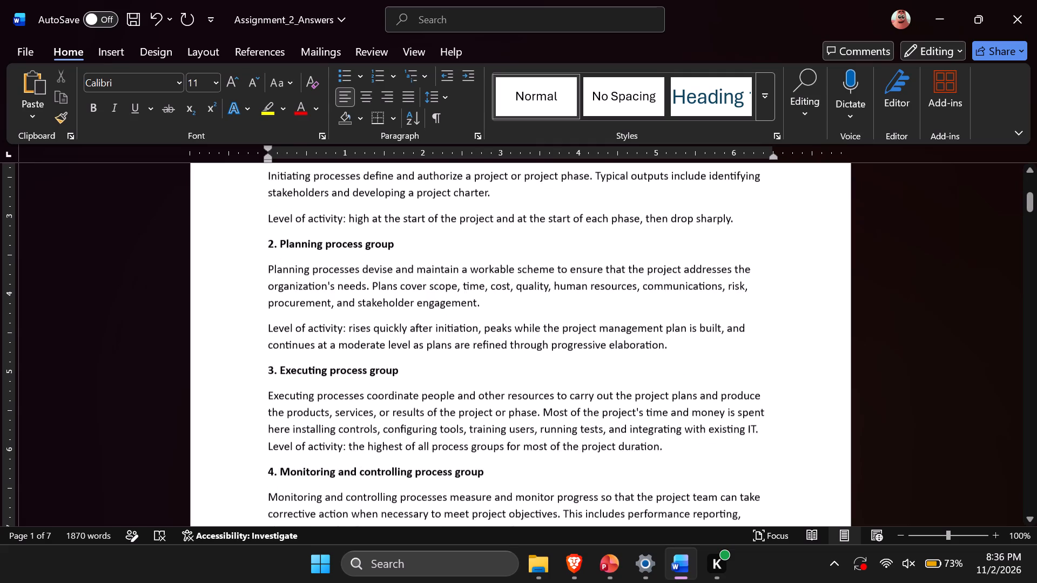
scroll(414, 338, "down", 14)
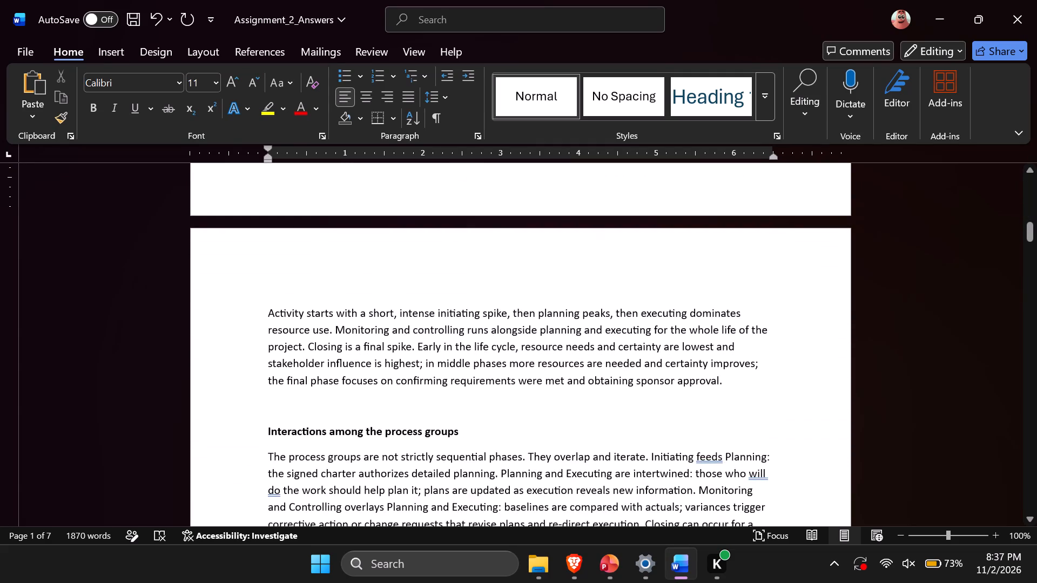
scroll(414, 338, "down", 2)
scroll(414, 338, "up", 6)
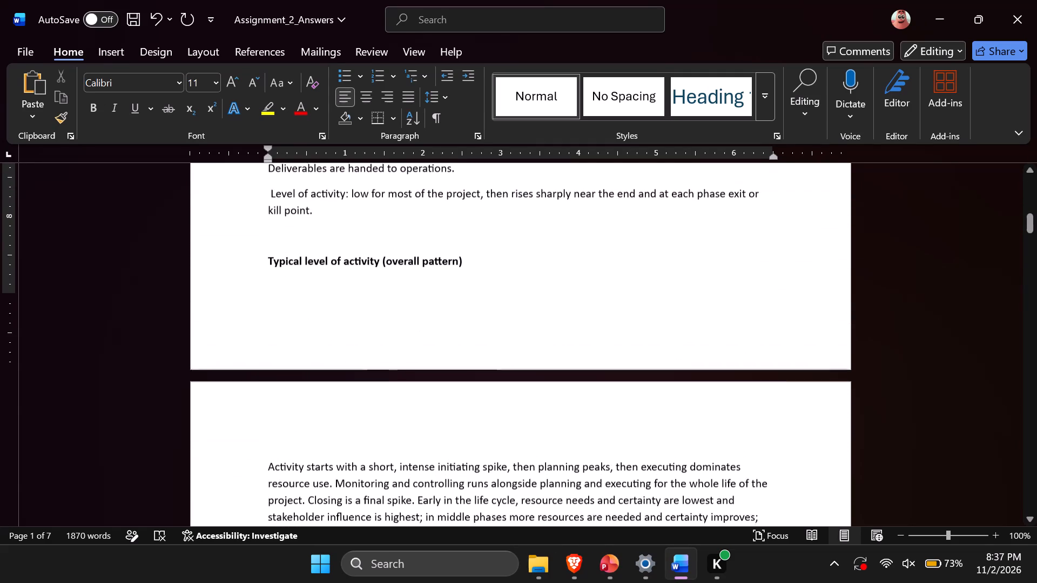
left_click_drag(268, 265, 592, 482)
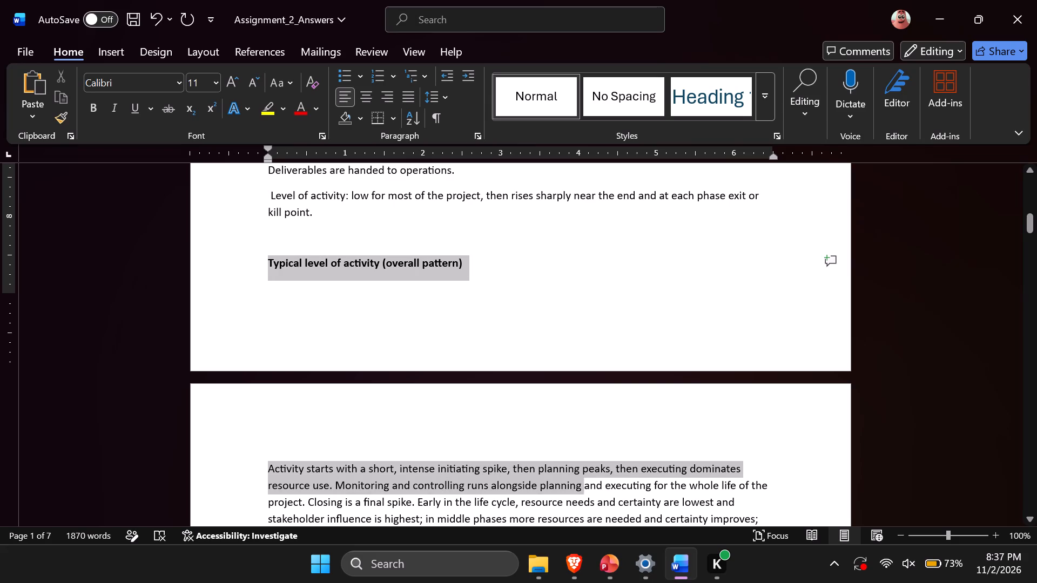
left_click_drag(592, 482, 728, 483)
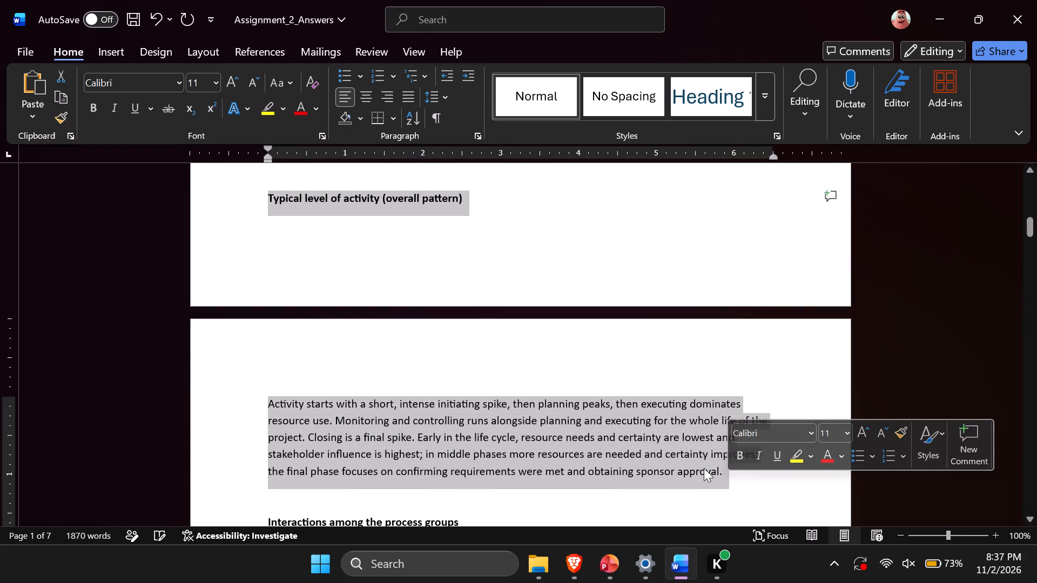
key("Delete")
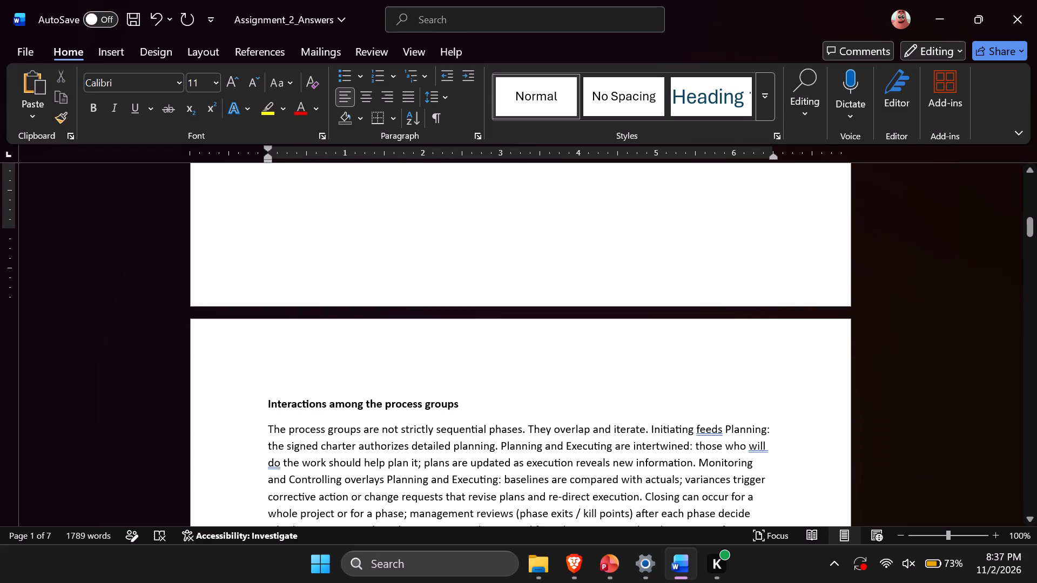
Remove the blank lines above the "Interactions among the process groups" heading.
scroll(538, 413, "up", 2)
scroll(538, 413, "down", 3)
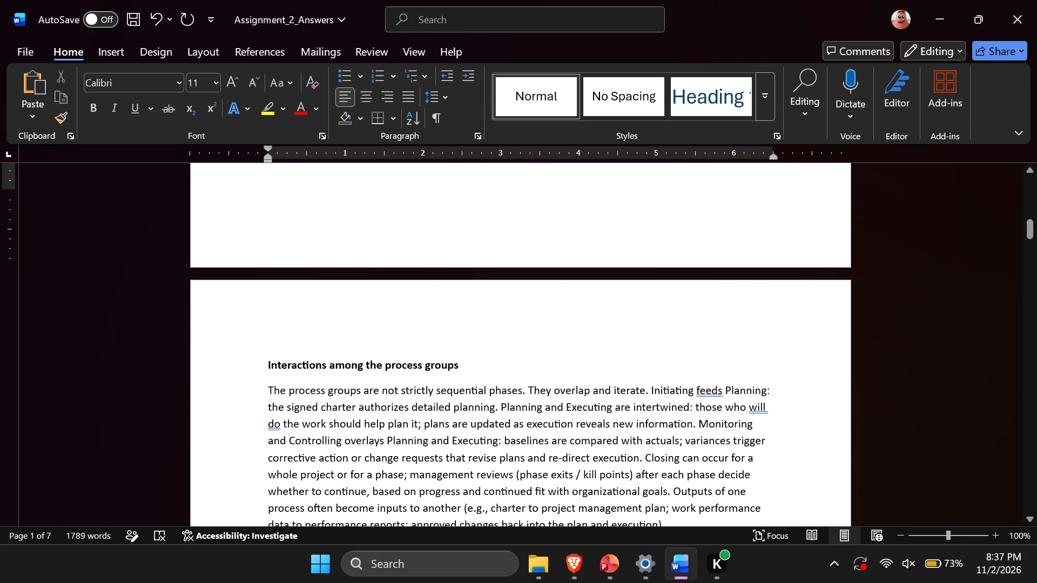
left_click(263, 362)
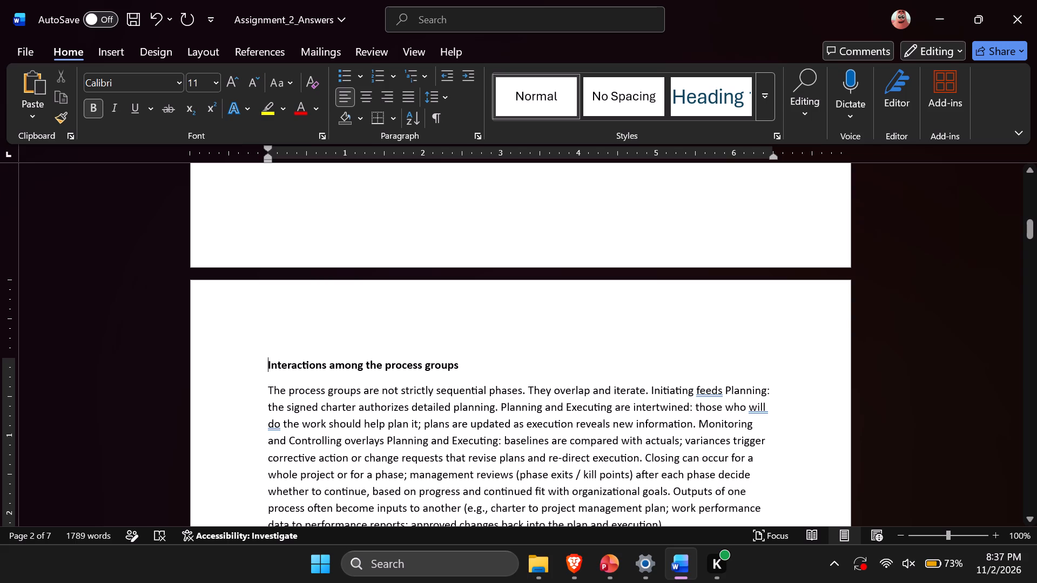
key("BackSpace")
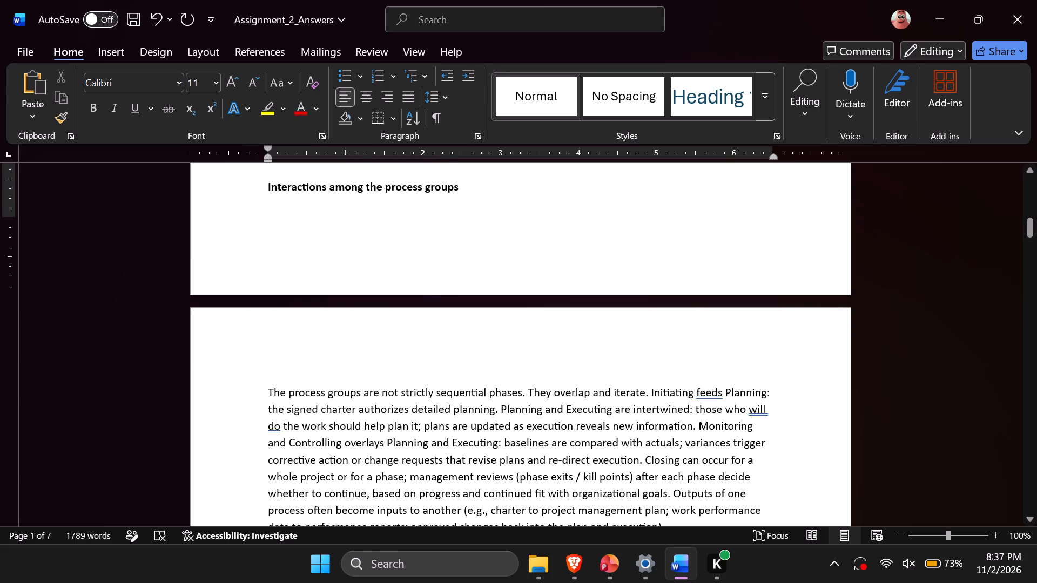
key("BackSpace")
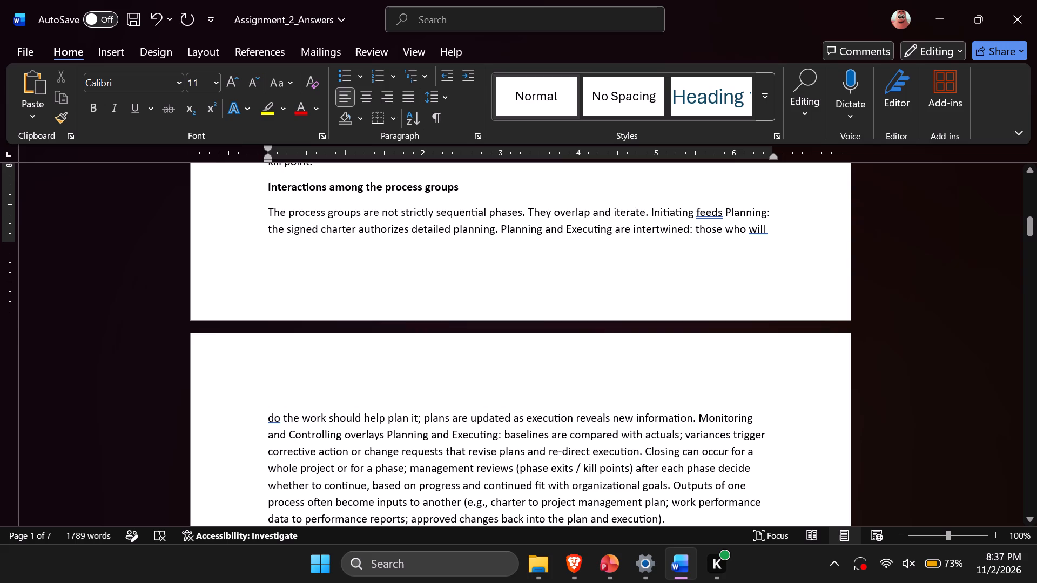
Review the Question 1 answer, from the five process group sections through the paragraph on their interactions.
scroll(392, 451, "down", 2)
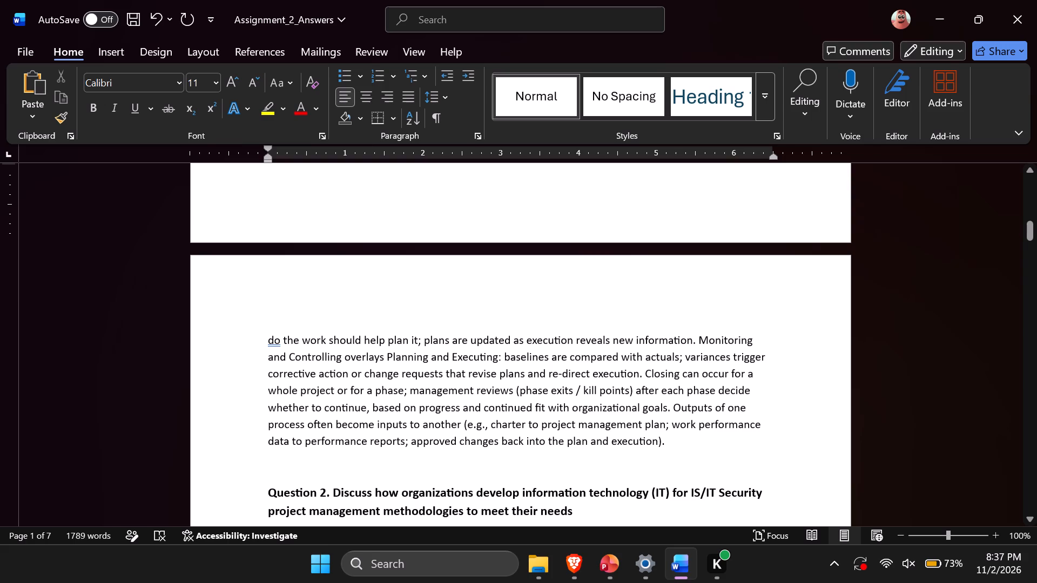
scroll(409, 429, "up", 1)
scroll(409, 429, "down", 2)
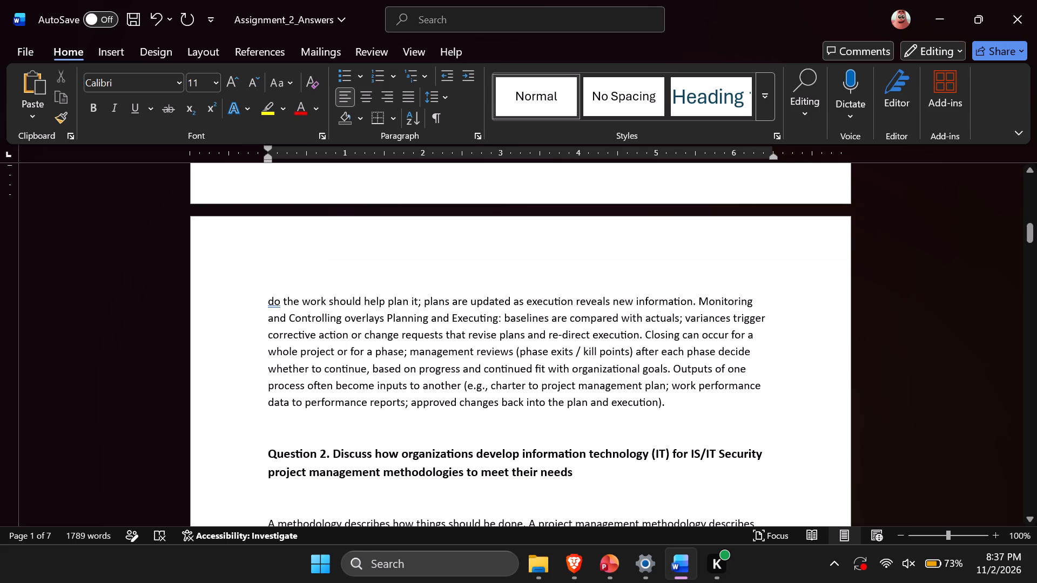
scroll(415, 423, "up", 4)
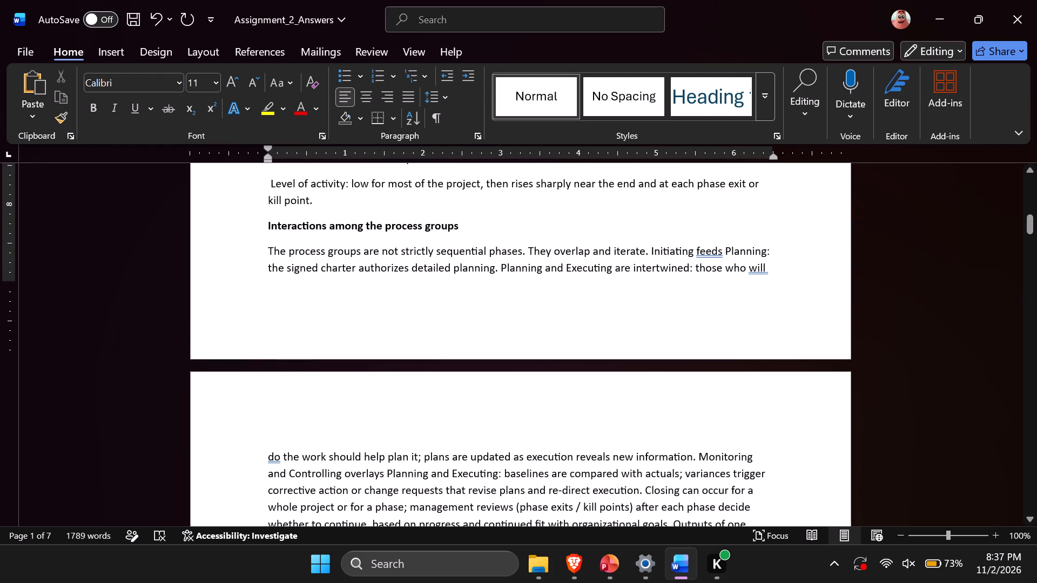
scroll(479, 337, "up", 6)
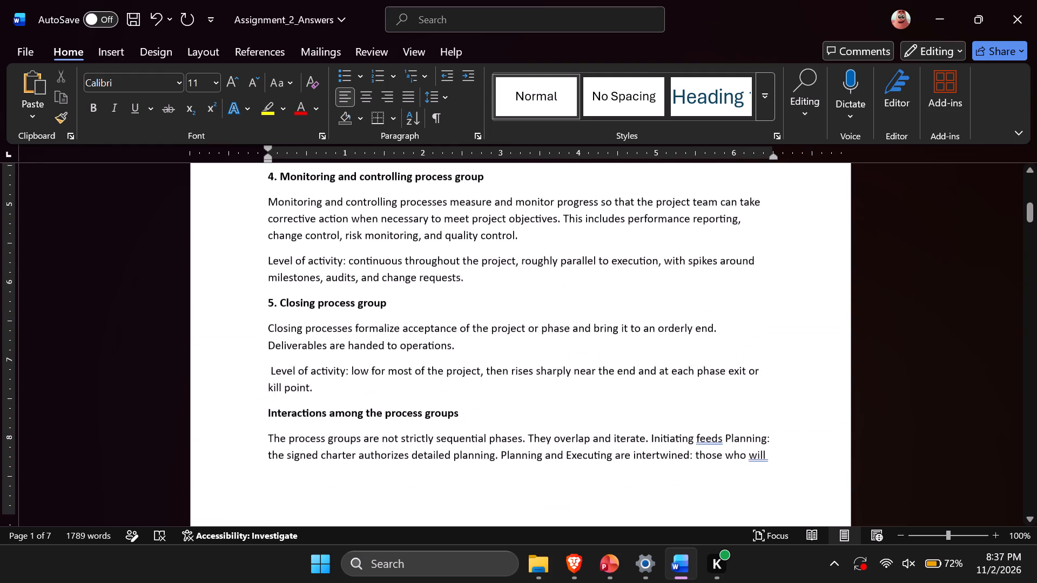
scroll(473, 341, "up", 8)
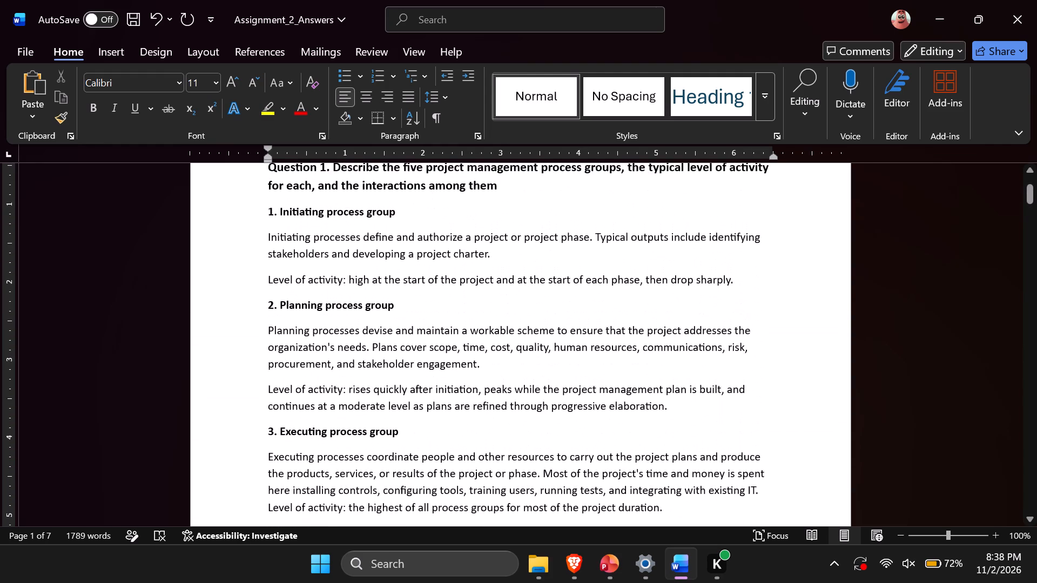
scroll(473, 341, "up", 2)
scroll(473, 341, "down", 8)
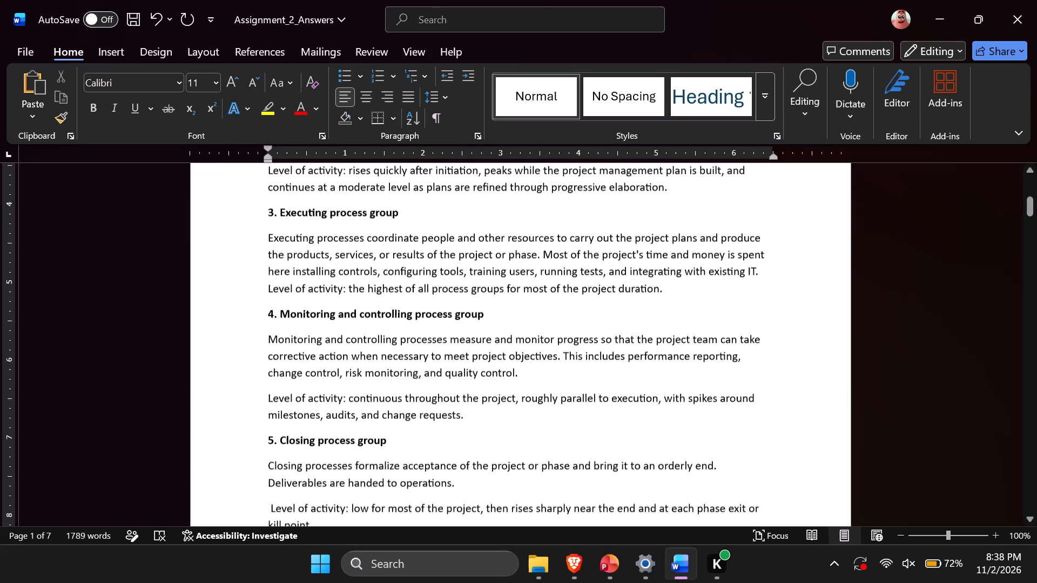
scroll(473, 341, "down", 9)
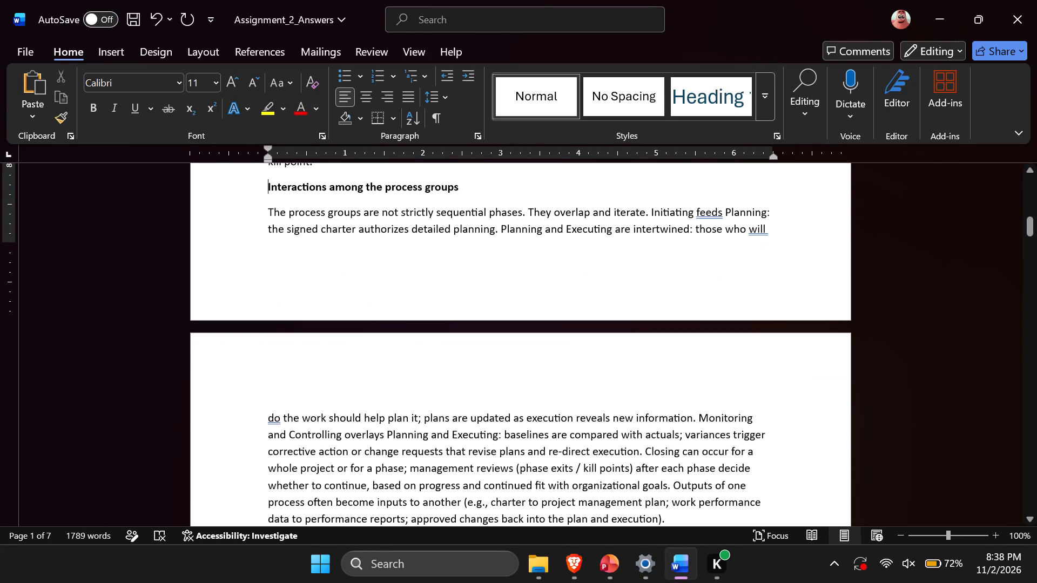
scroll(473, 341, "down", 1)
scroll(473, 341, "up", 1)
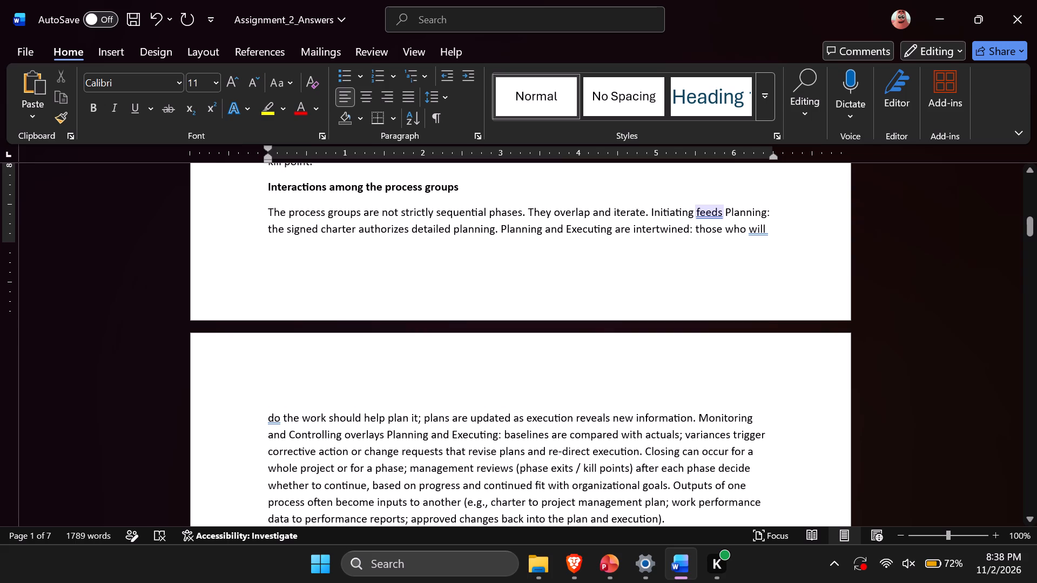
Delete "(phase exits / kill points)" after "management reviews" in the process group interactions paragraph.
scroll(438, 351, "down", 1)
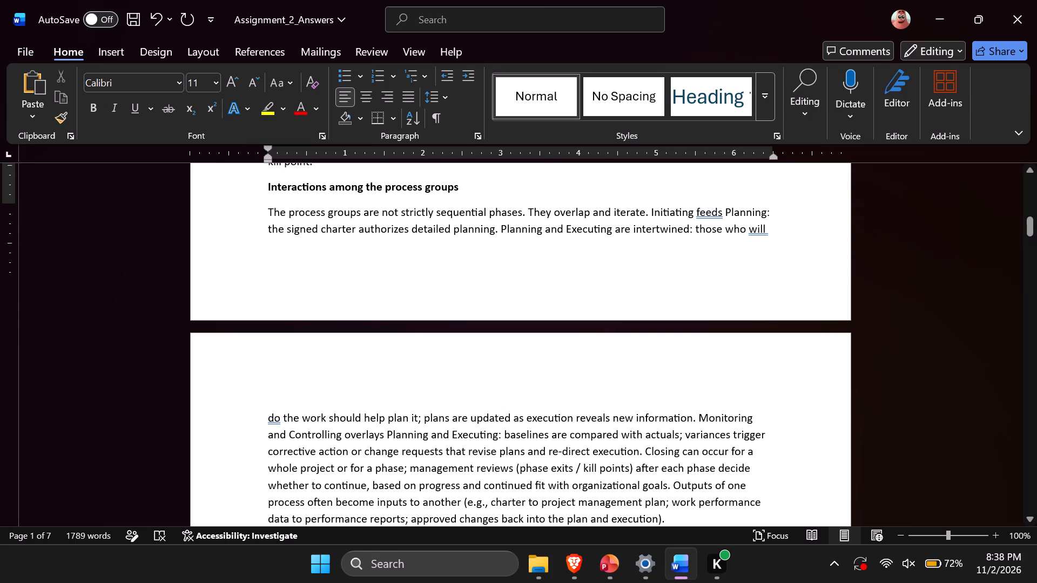
scroll(438, 351, "down", 1)
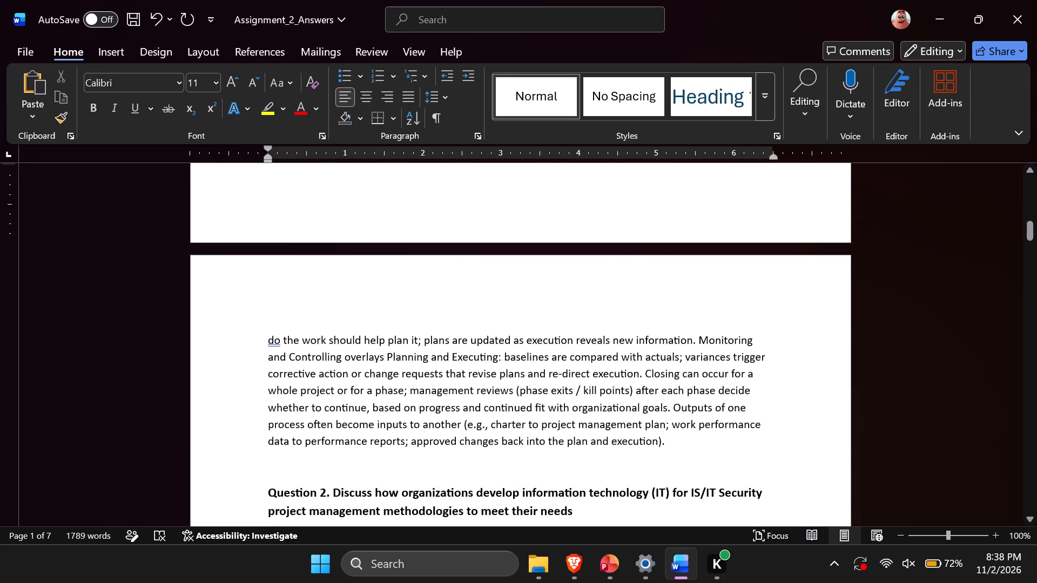
left_click_drag(516, 385, 534, 387)
left_click_drag(534, 387, 631, 391)
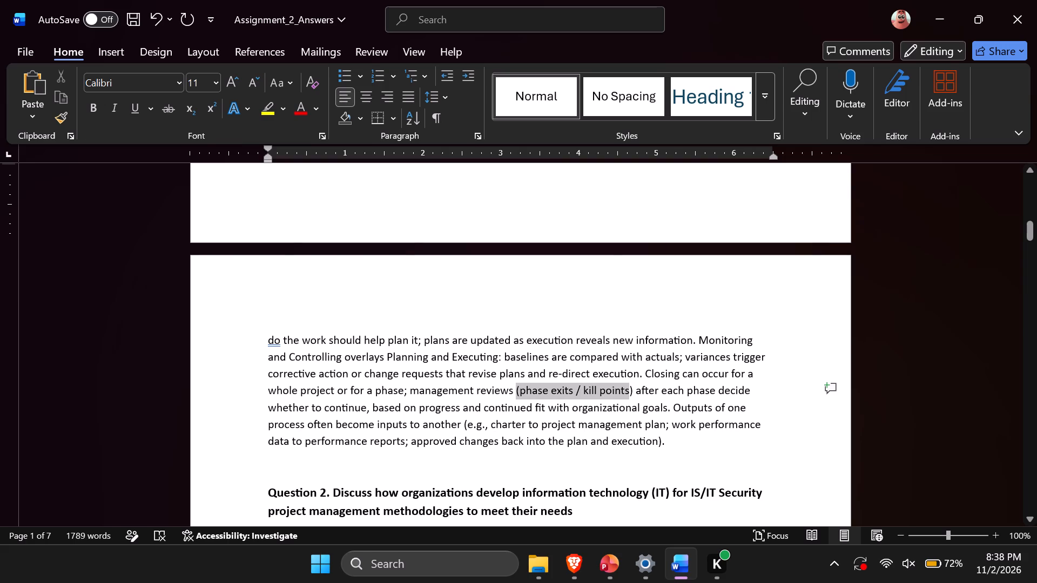
left_click_drag(631, 391, 632, 391)
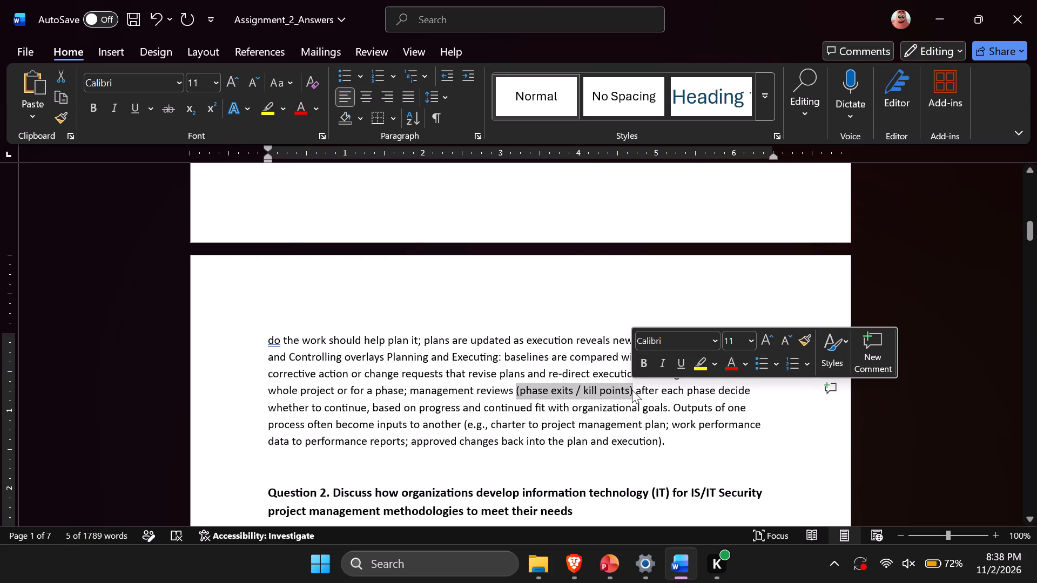
key("Delete")
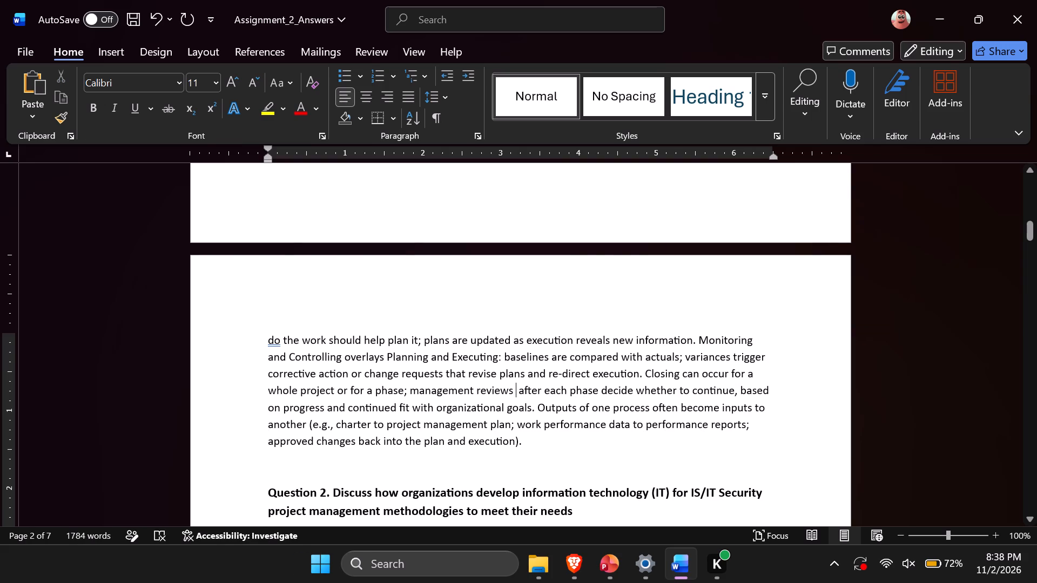
Delete the closing "(e.g., charter to project management plan; ...)" examples after "inputs to another" in the process group interactions paragraph.
left_click_drag(526, 445, 321, 426)
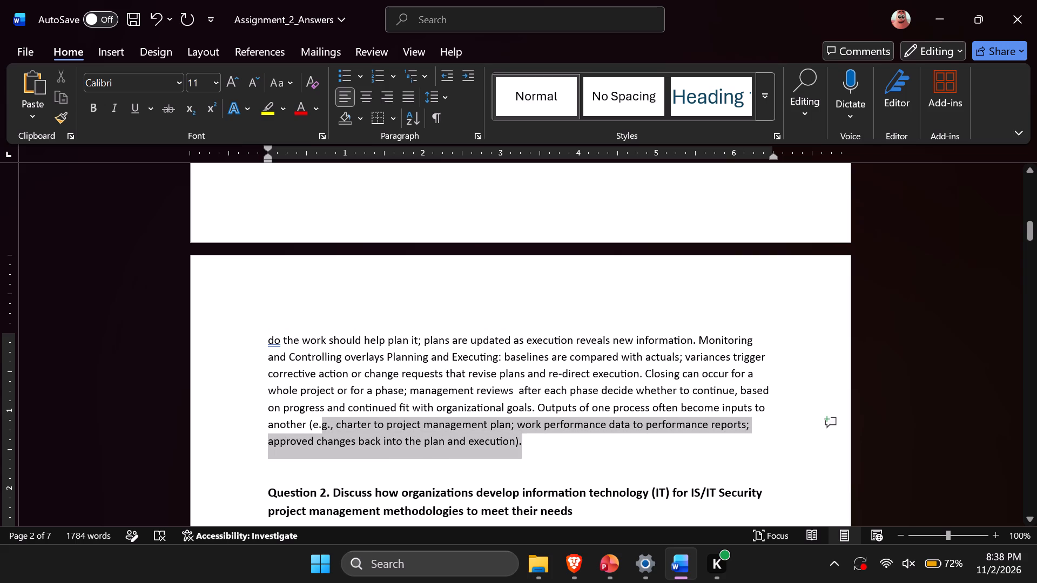
left_click_drag(321, 426, 319, 430)
key("Delete")
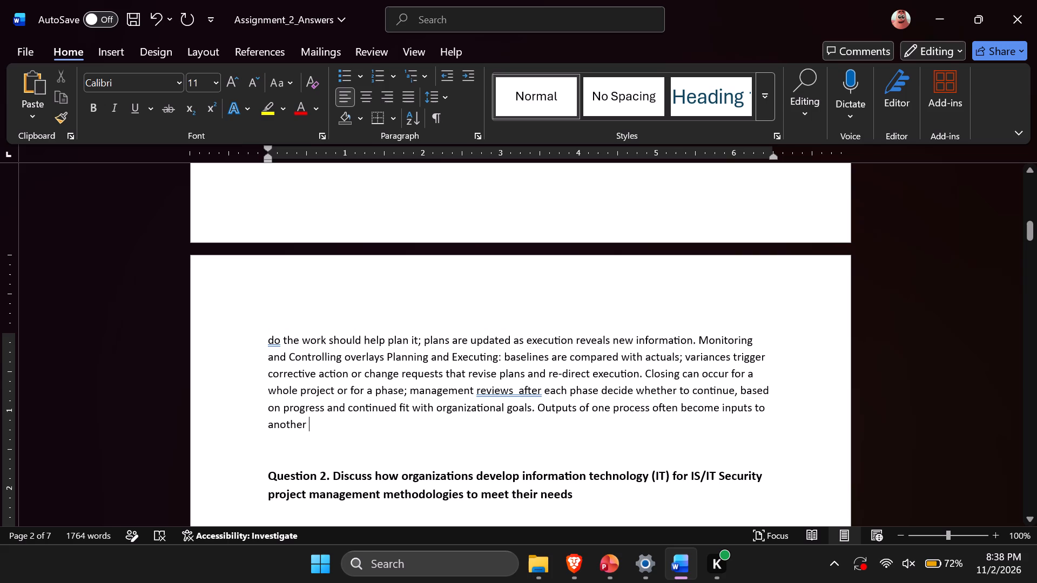
Open the Assign 2 question file from the project management folder to check the questions, and return to Assignment_2_Answers.
scroll(383, 397, "down", 5)
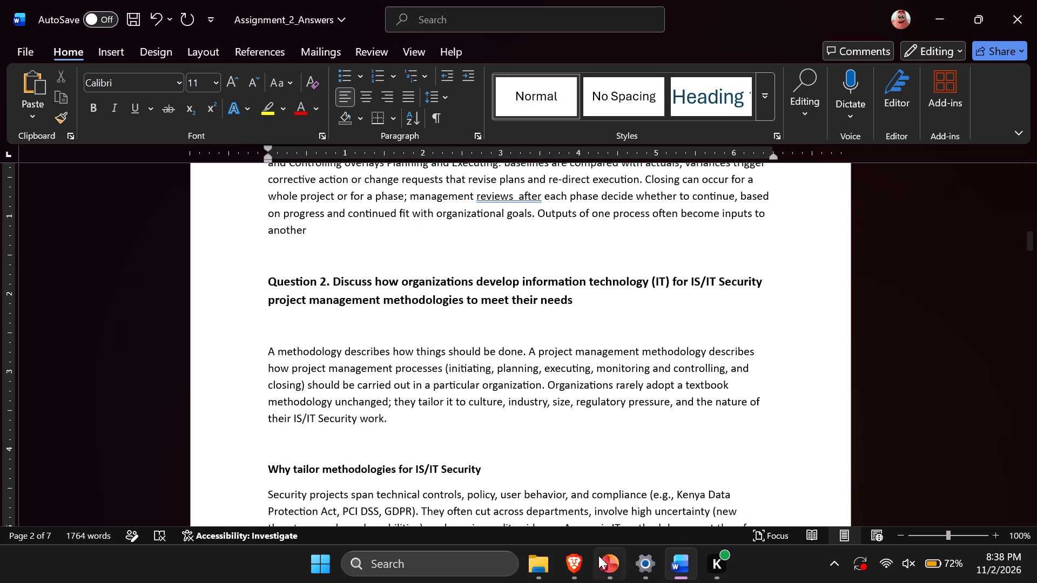
left_click(540, 566)
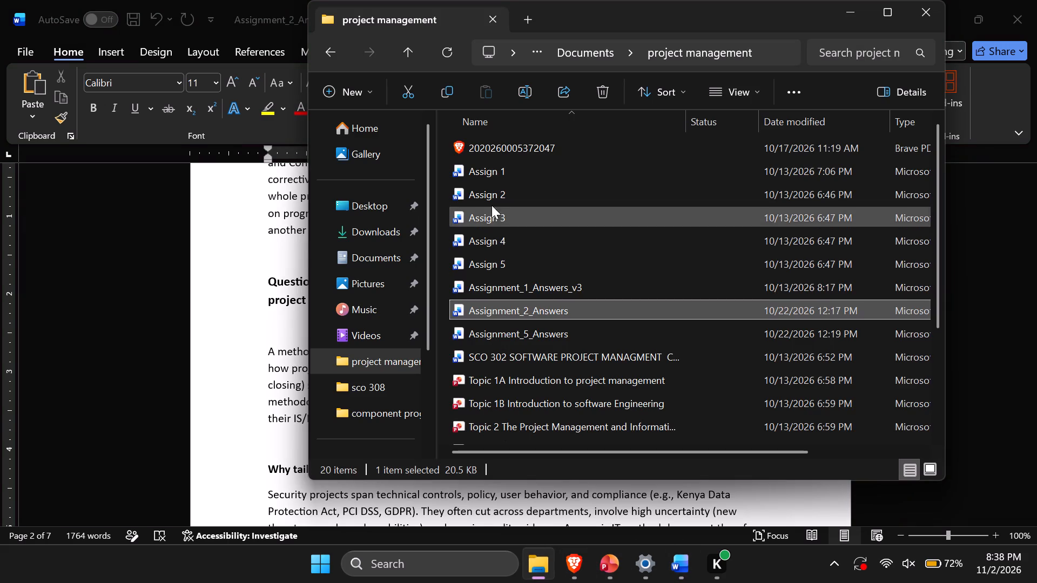
double_click(490, 193)
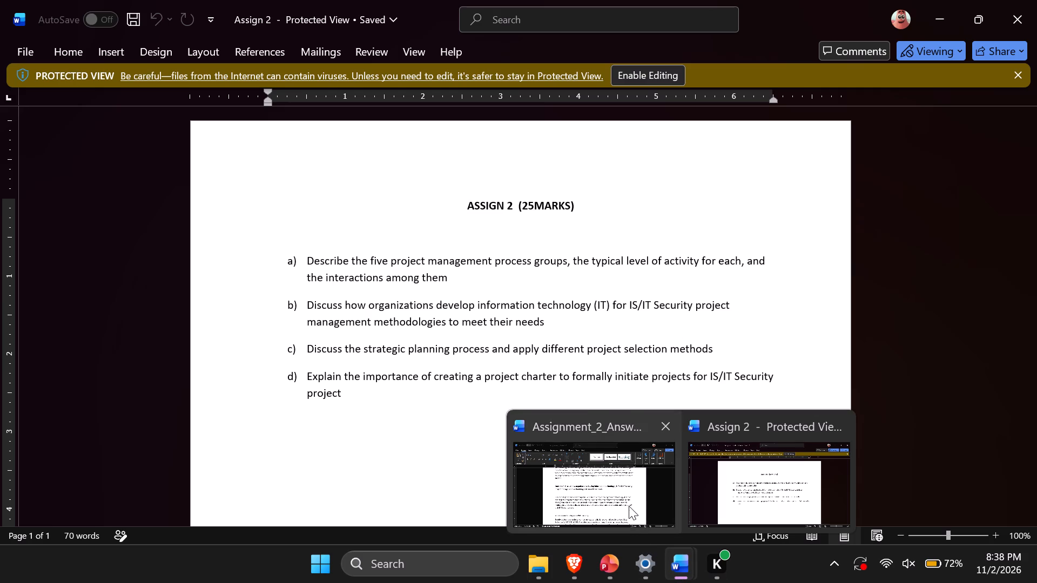
left_click(629, 506)
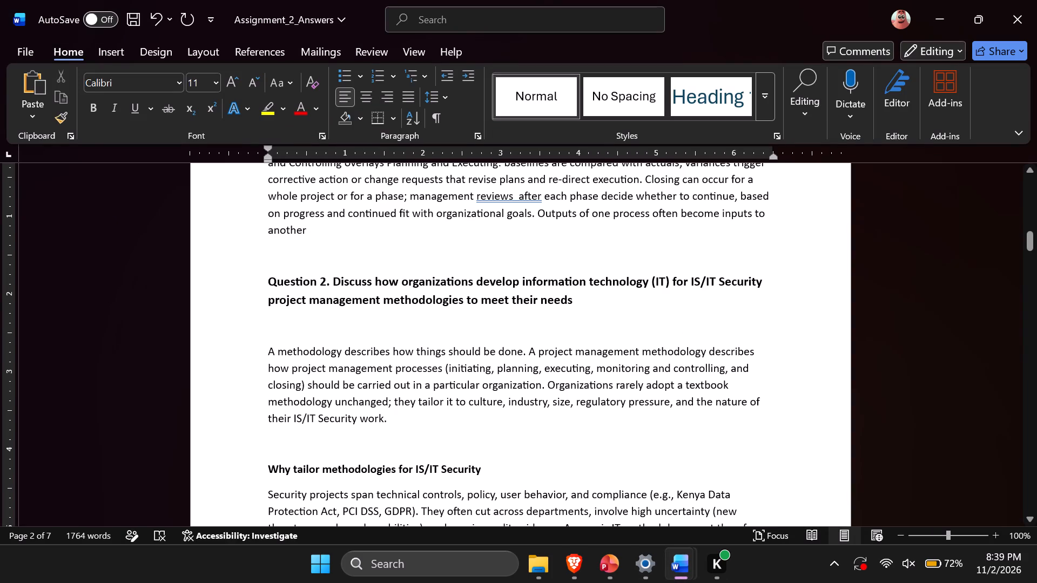
Split "A methodology describes how things should be done." into its own paragraph and remove the blank line beneath the Question 2 heading.
left_click(529, 351)
key("Return")
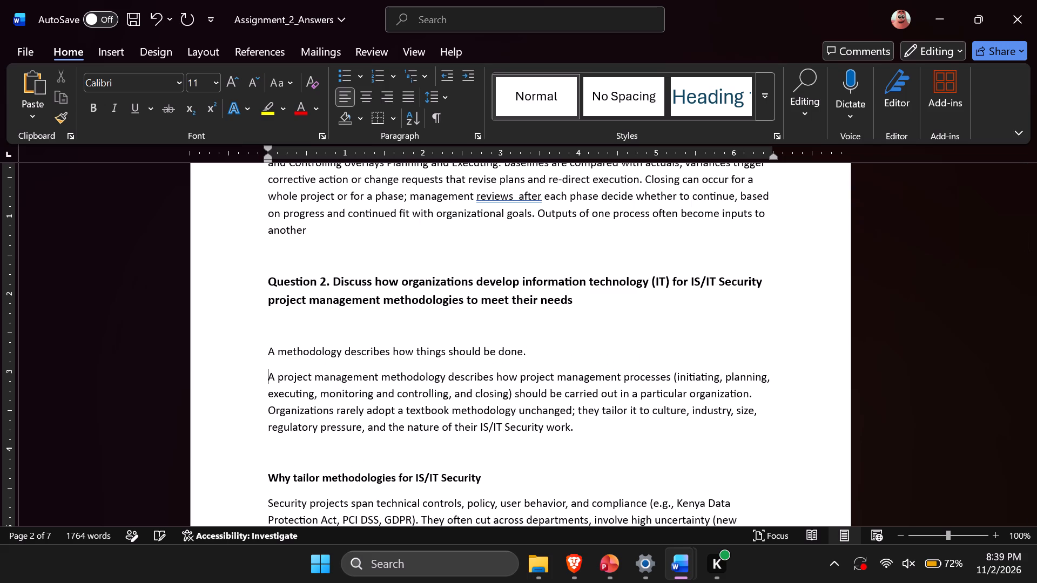
left_click(268, 351)
key("BackSpace")
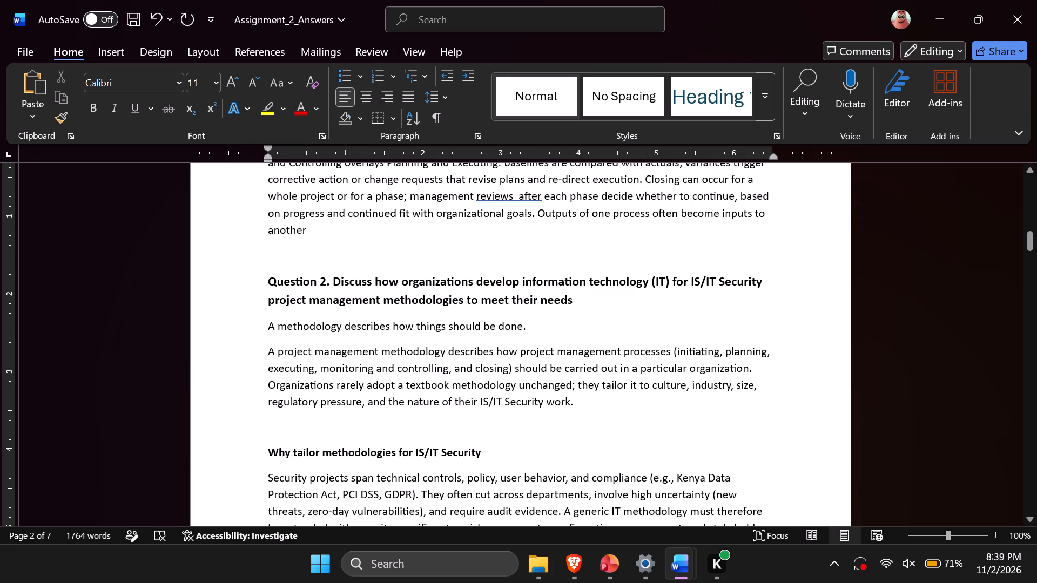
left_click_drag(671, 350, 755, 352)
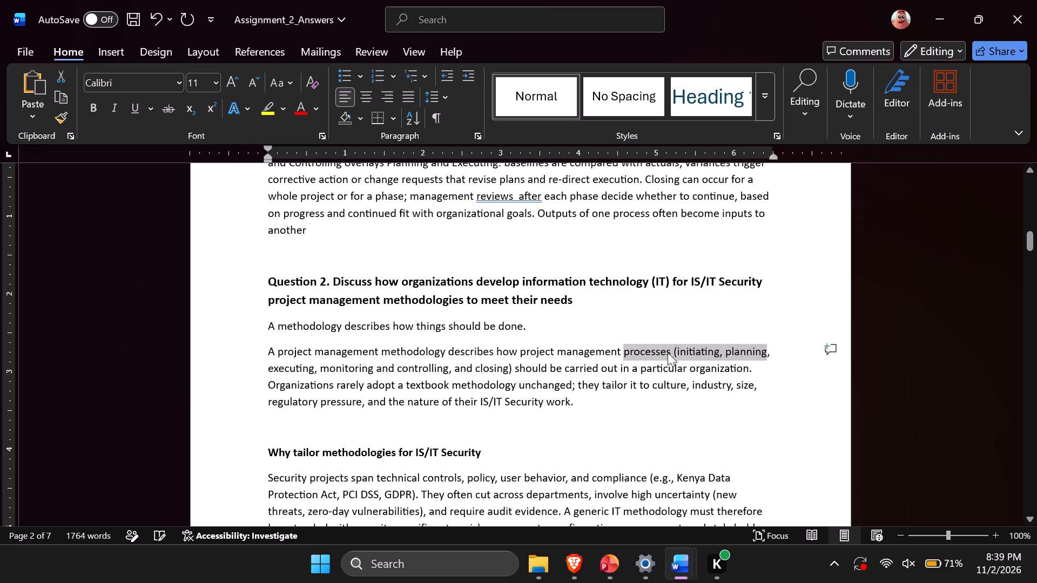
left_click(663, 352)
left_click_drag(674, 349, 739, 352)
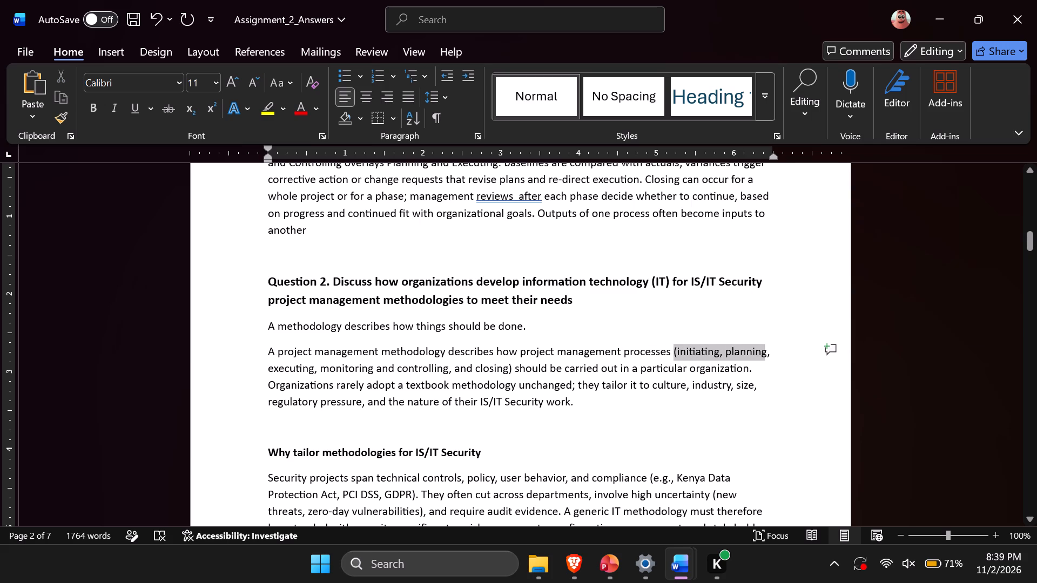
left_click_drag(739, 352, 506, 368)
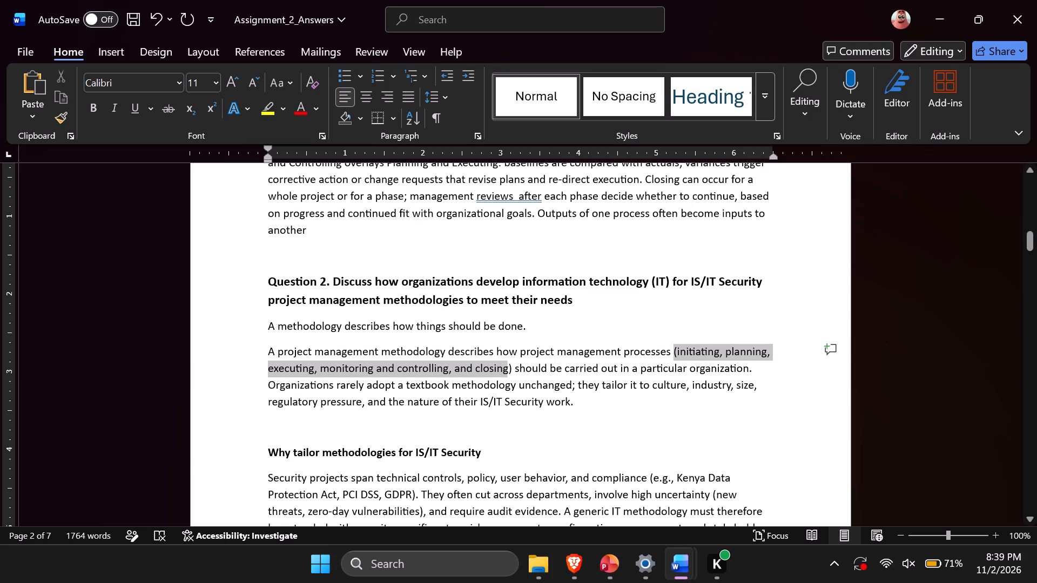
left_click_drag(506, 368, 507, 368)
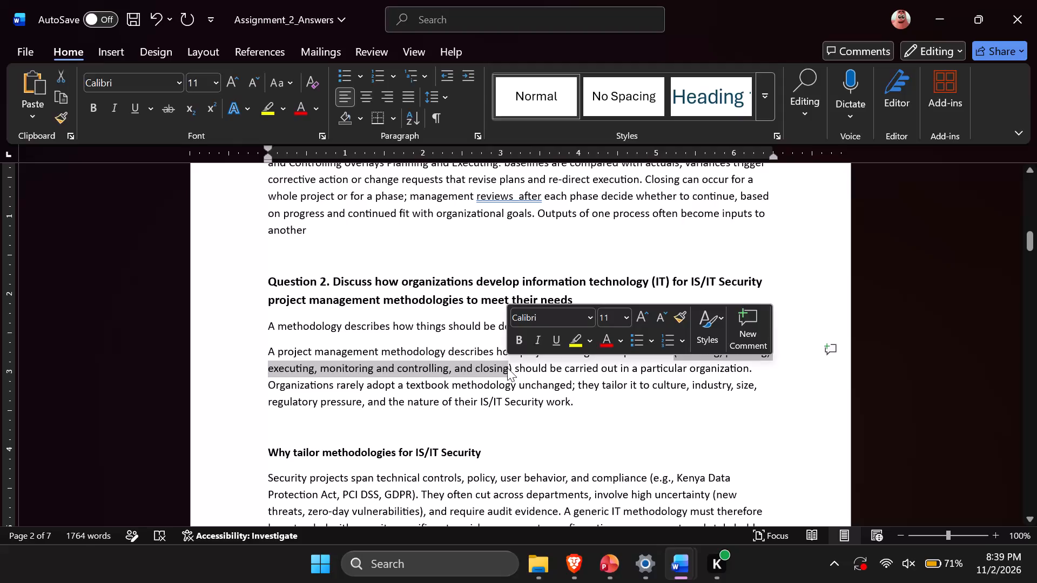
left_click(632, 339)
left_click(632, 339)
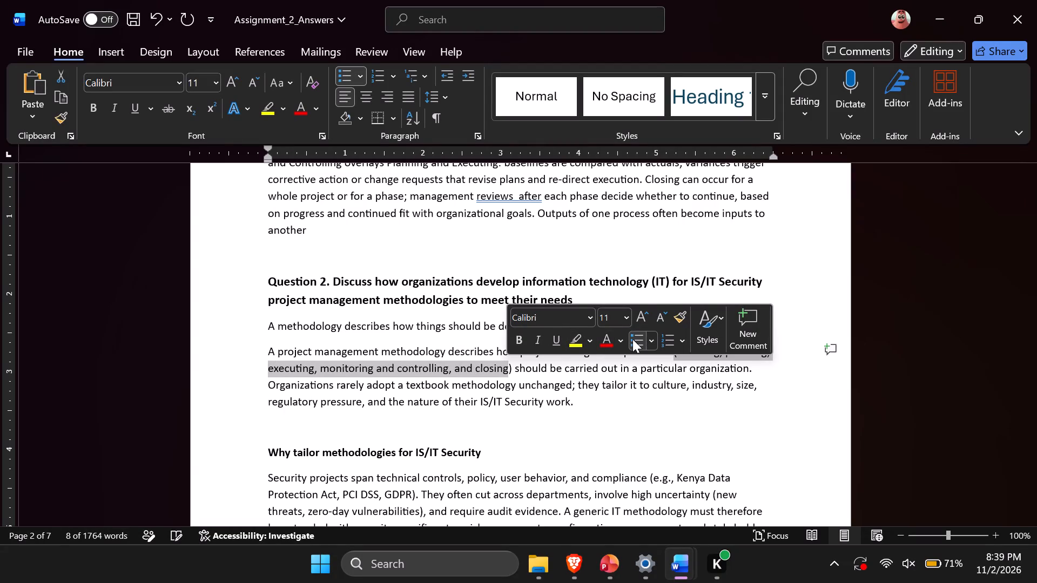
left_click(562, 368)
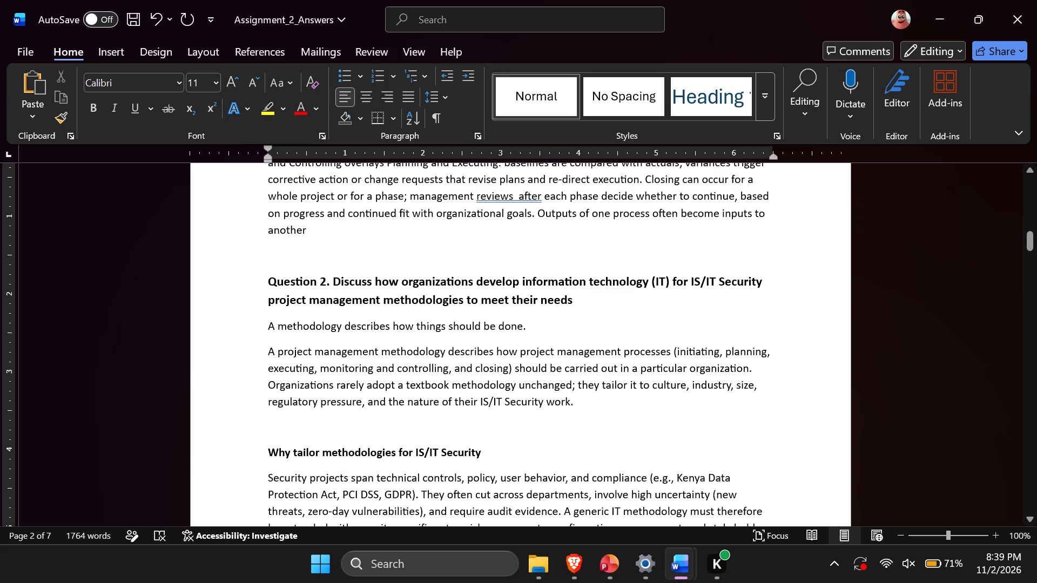
Delete "(initiating, planning, executing, monitoring and controlling, and closing)" after "project management processes" in the Question 2 answer.
left_click(673, 351)
left_click_drag(513, 365, 699, 347)
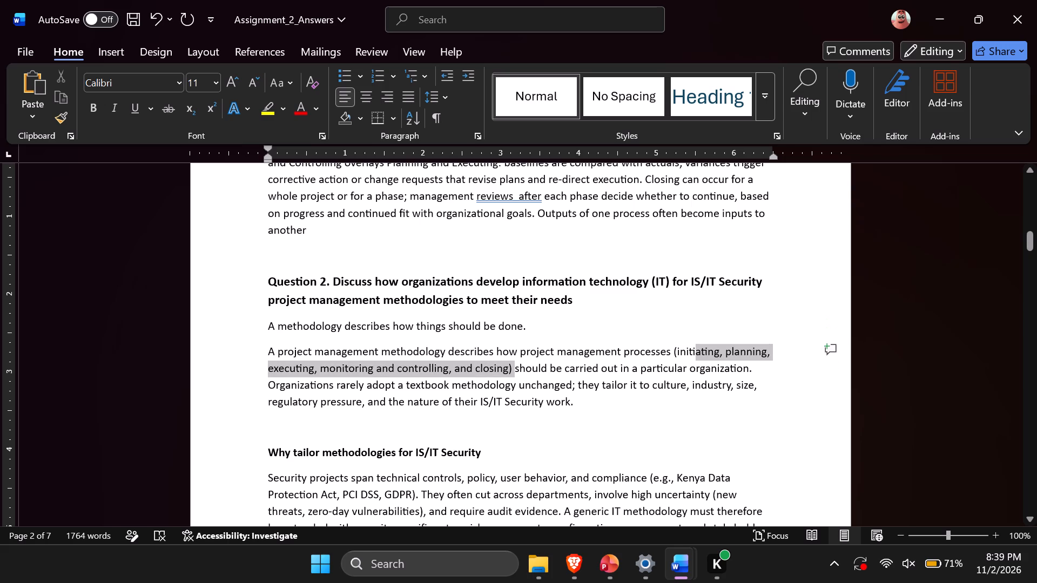
left_click_drag(699, 347, 674, 350)
left_click_drag(674, 350, 675, 350)
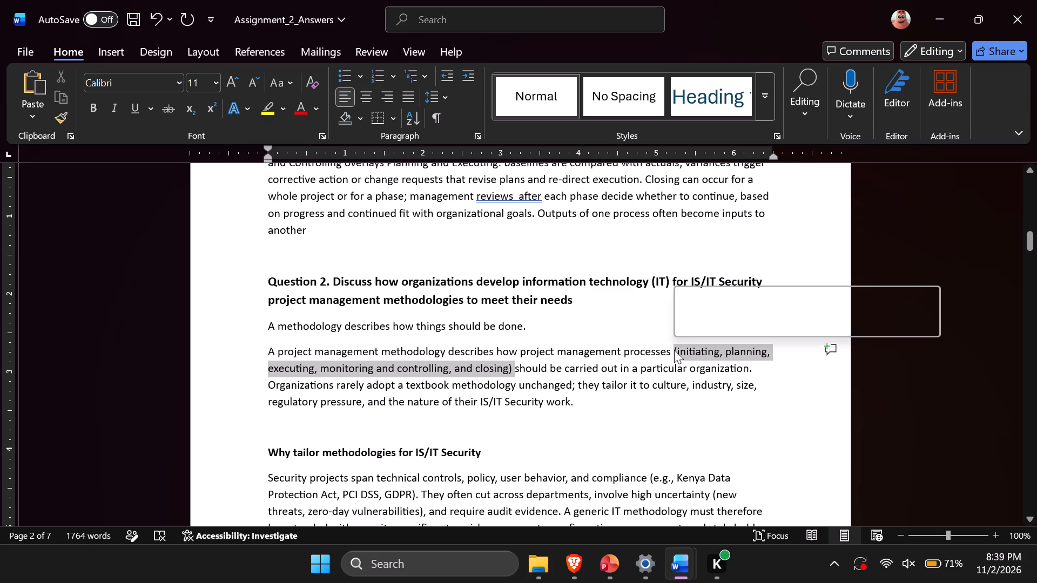
key("Delete")
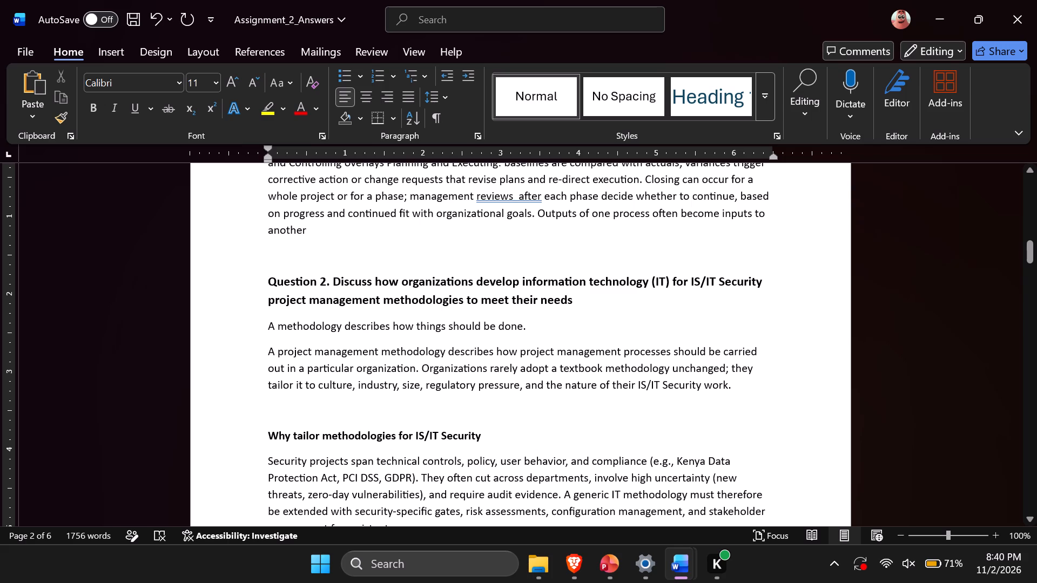
Start a new paragraph at "Organizations rarely adopt a textbook methodology unchanged" in the Question 2 answer.
left_click(422, 364)
key("Return")
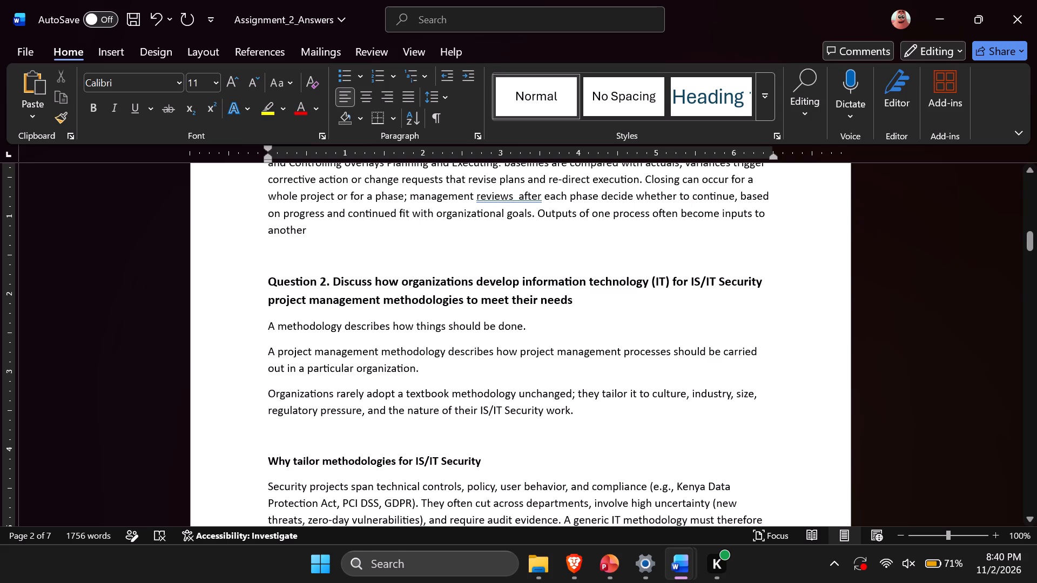
key("BackSpace")
key("Return")
Remove the blank line above the "Why tailor methodologies for IS/IT Security" heading.
left_click(562, 437)
scroll(514, 410, "down", 2)
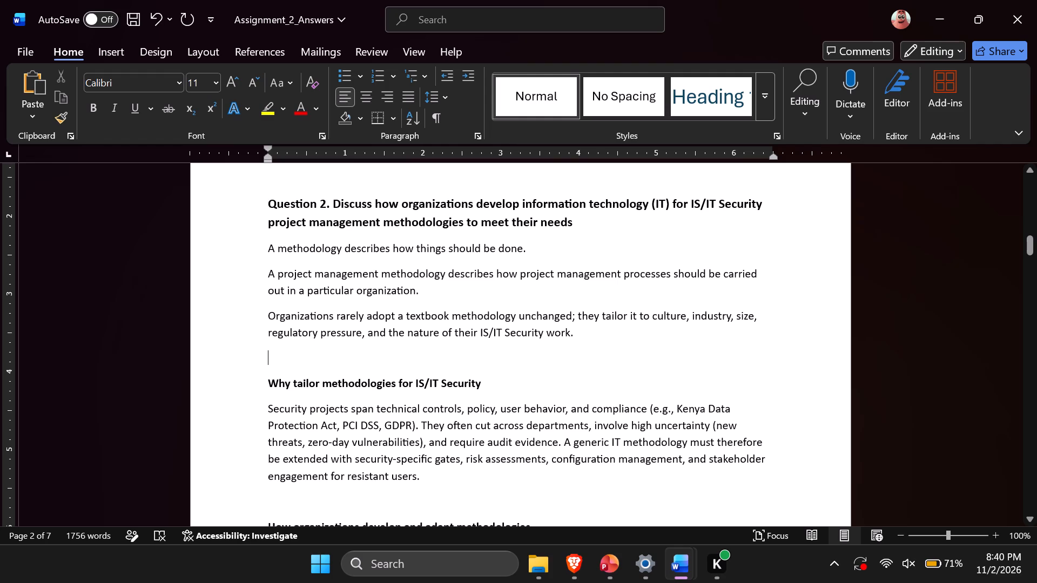
left_click(270, 383)
key("BackSpace")
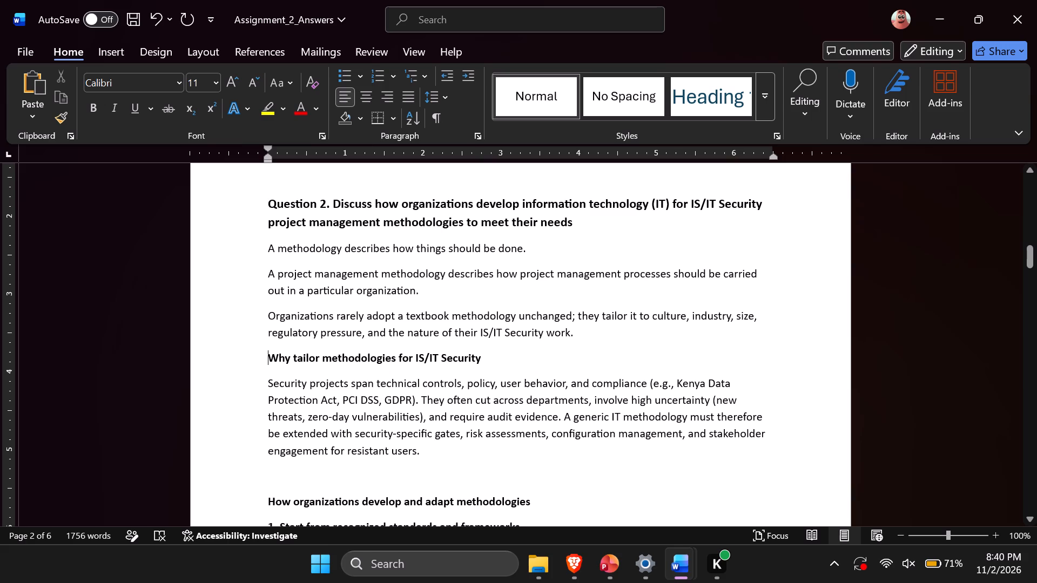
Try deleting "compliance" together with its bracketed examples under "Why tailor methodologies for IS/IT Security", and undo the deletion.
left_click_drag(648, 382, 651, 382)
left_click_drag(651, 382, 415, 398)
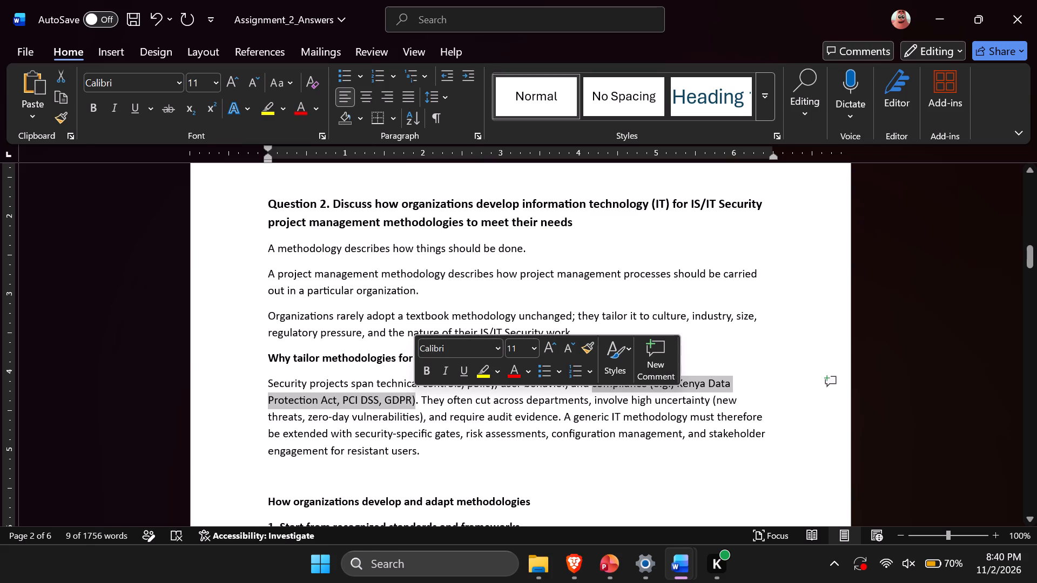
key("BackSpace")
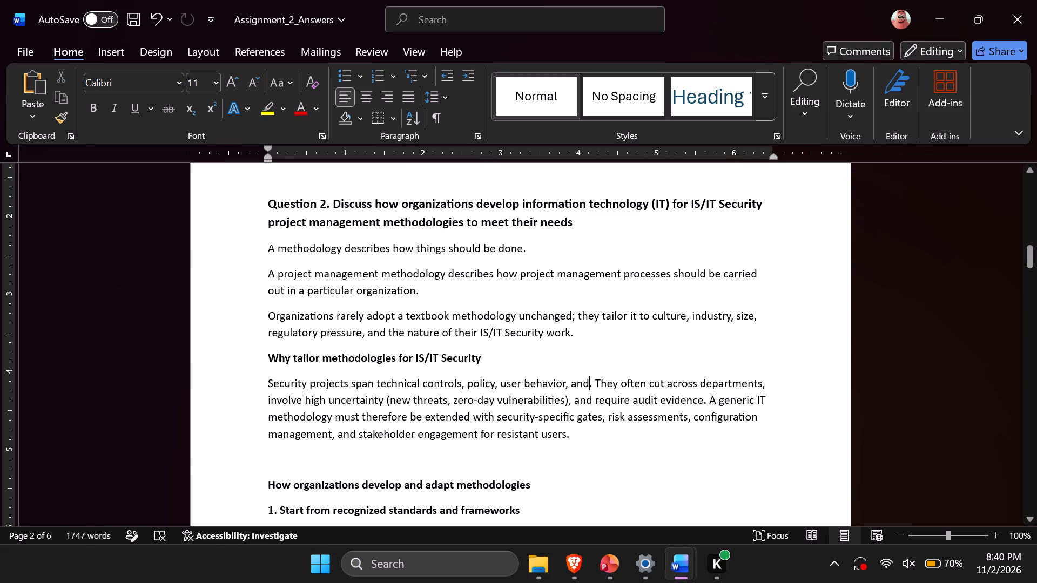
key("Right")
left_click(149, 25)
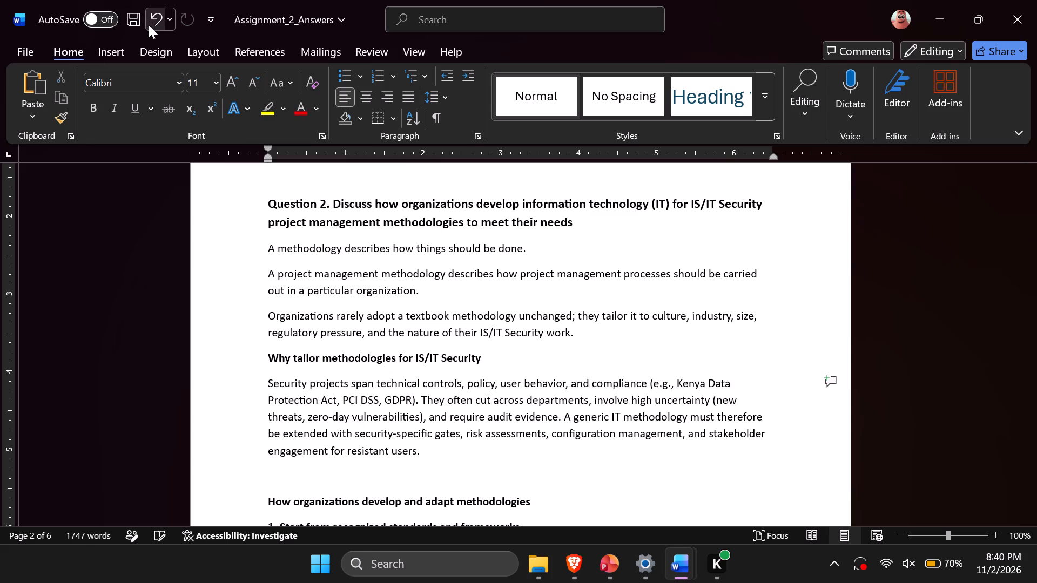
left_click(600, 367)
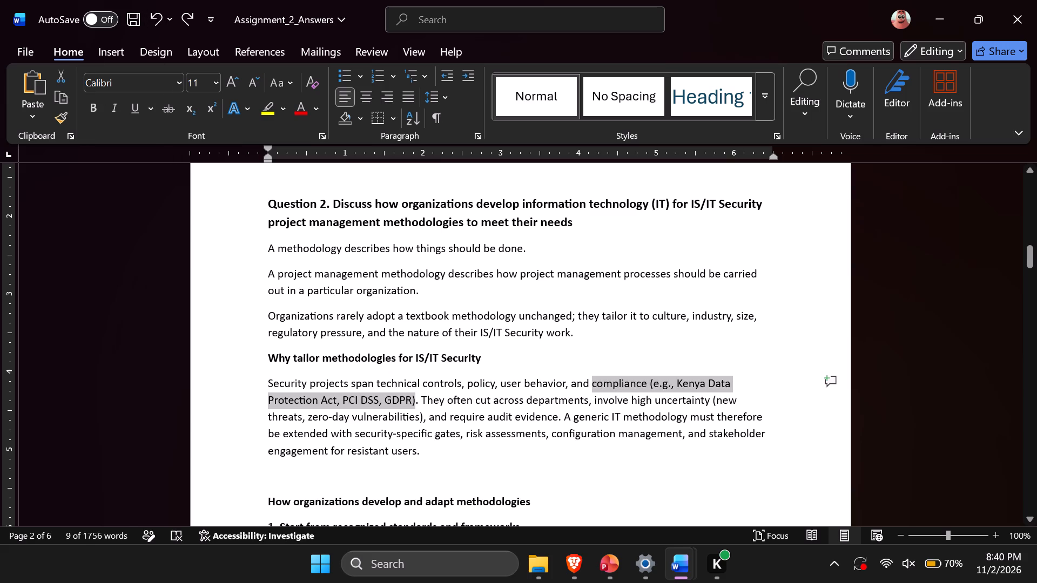
Delete only "(e.g., Kenya Data Protection Act, PCI DSS, GDPR)" after "compliance", keeping the full stop.
left_click_drag(650, 379, 650, 379)
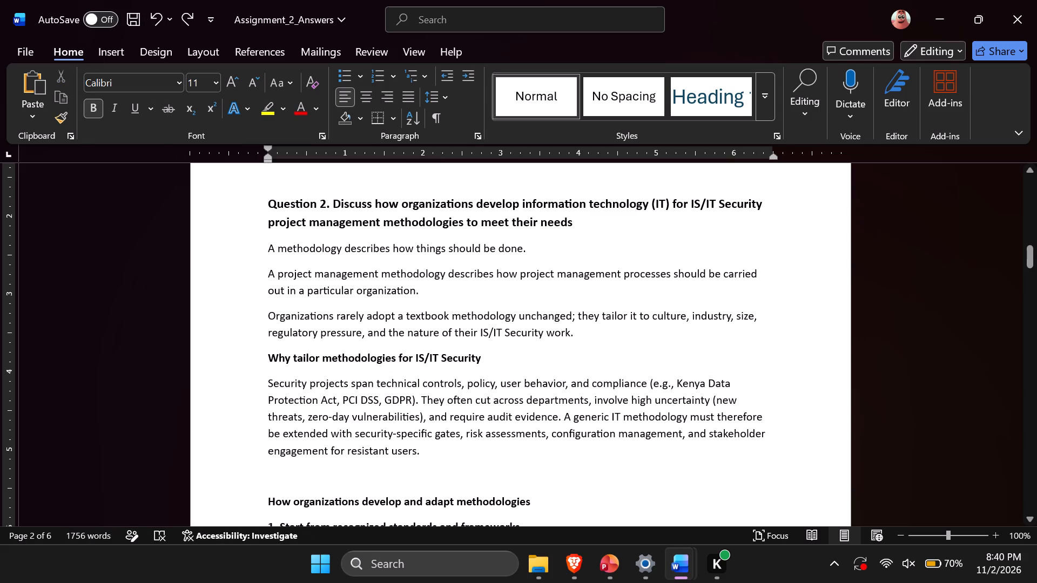
left_click_drag(650, 379, 415, 396)
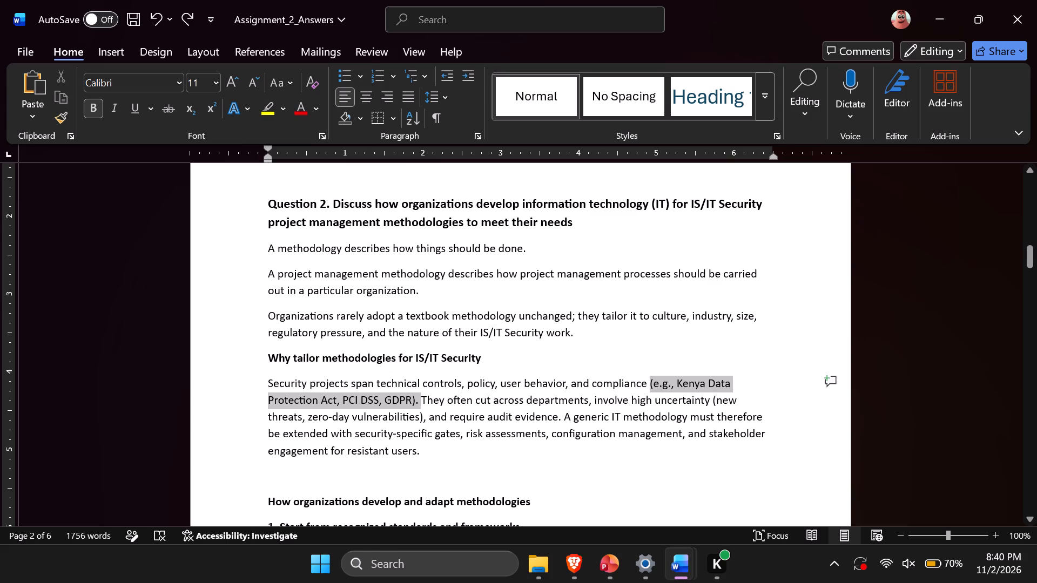
left_click_drag(415, 396, 414, 396)
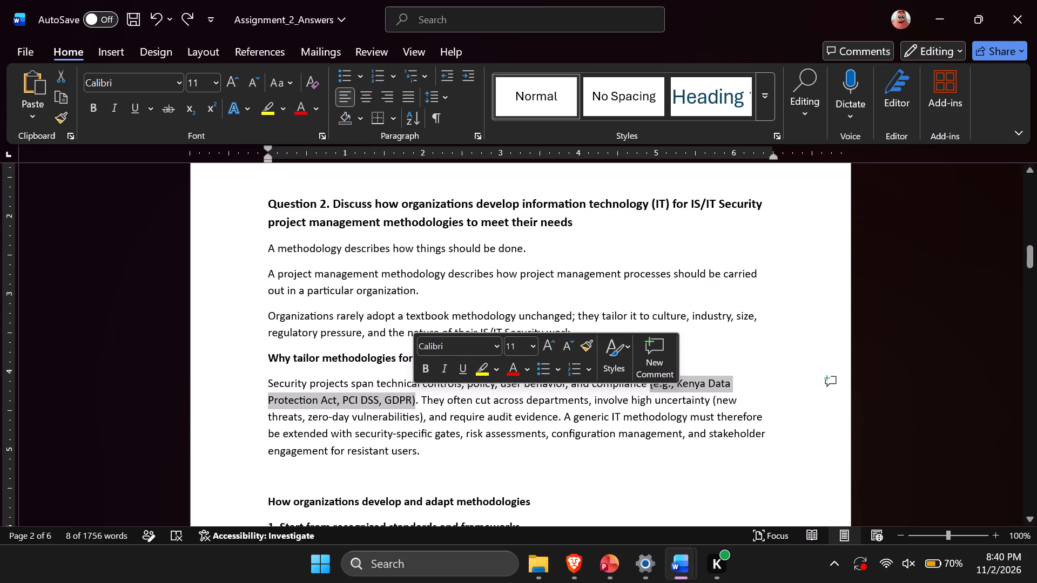
key("BackSpace")
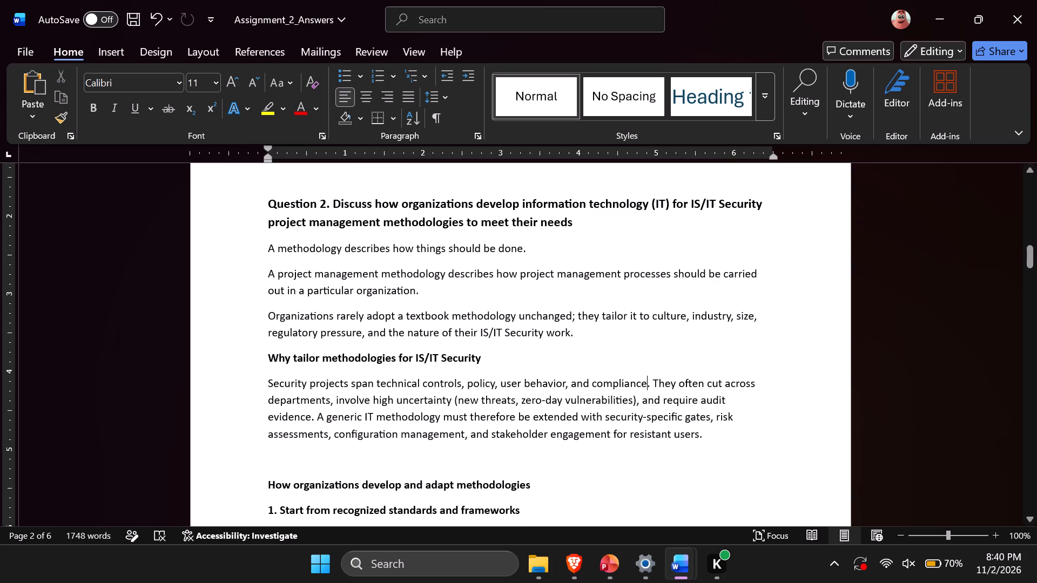
key("Right")
Delete "(new threats, zero-day vulnerabilities)," after "high uncertainty" under "Why tailor methodologies for IS/IT Security".
left_click_drag(454, 400, 582, 398)
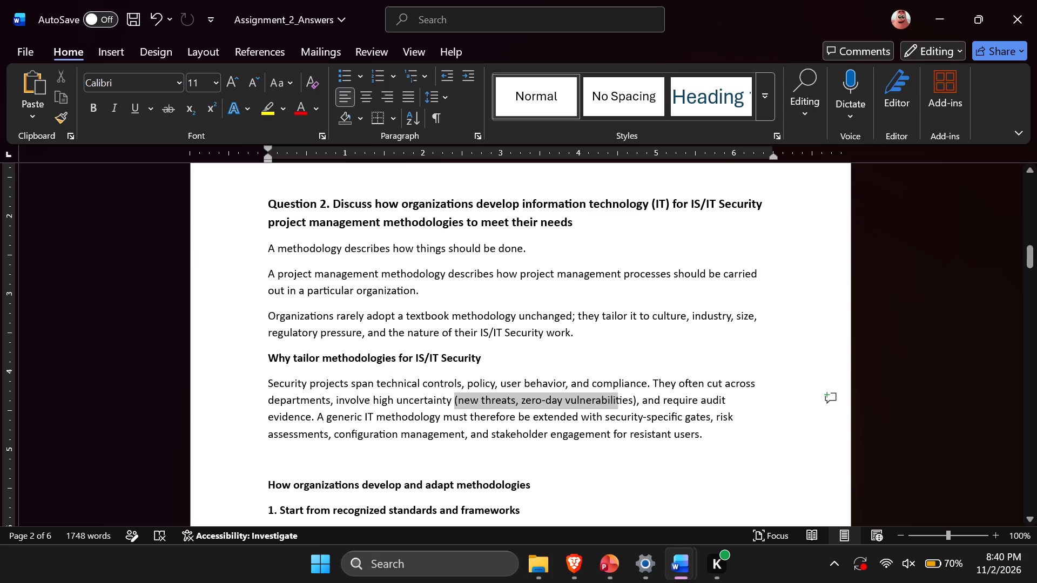
left_click_drag(582, 398, 637, 398)
key("BackSpace")
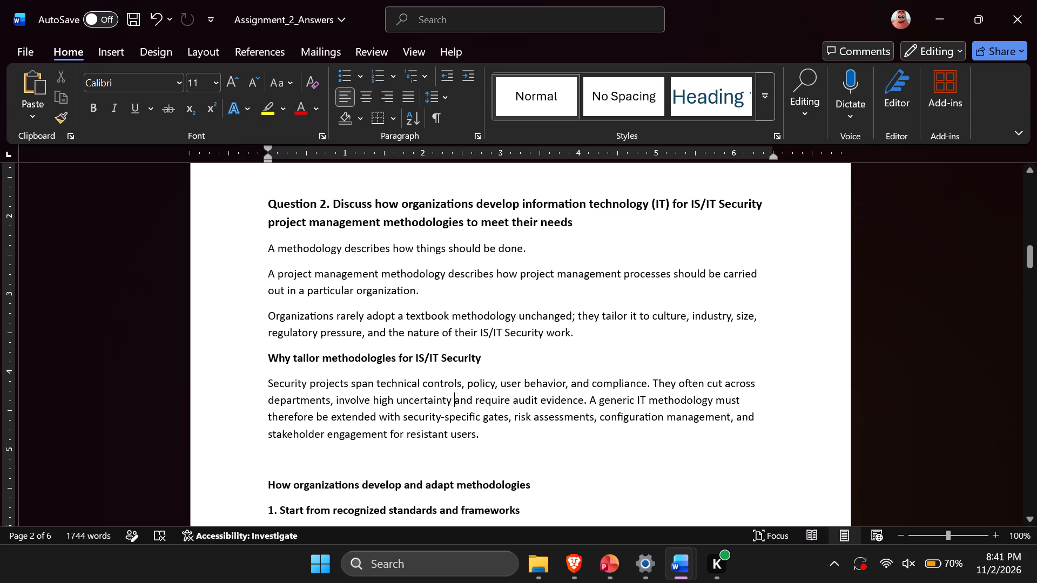
Start a new paragraph at "A generic IT methodology must therefore be extended" under "Why tailor methodologies for IS/IT Security".
left_click(590, 401)
key("Return")
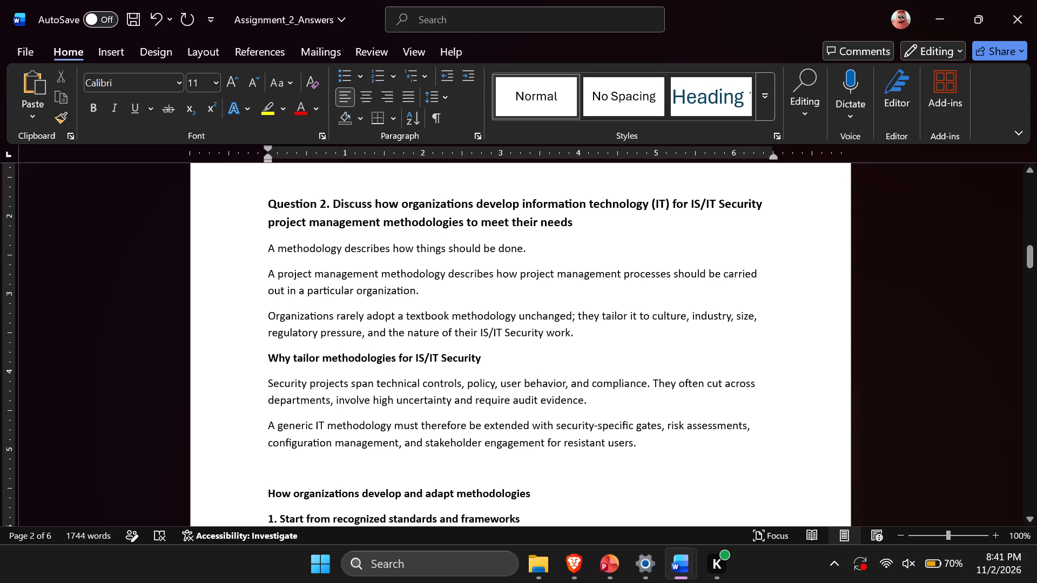
Delete "(charters, risk registers, change-control forms)." after "local templates" under "1. Start from recognized standards and frameworks".
scroll(412, 449, "down", 3)
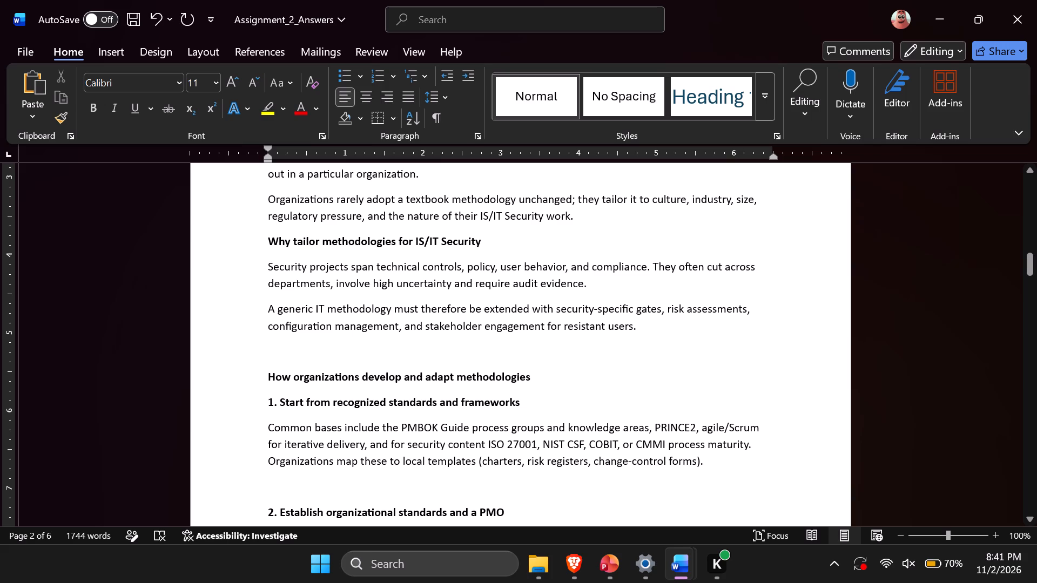
left_click_drag(479, 462, 710, 471)
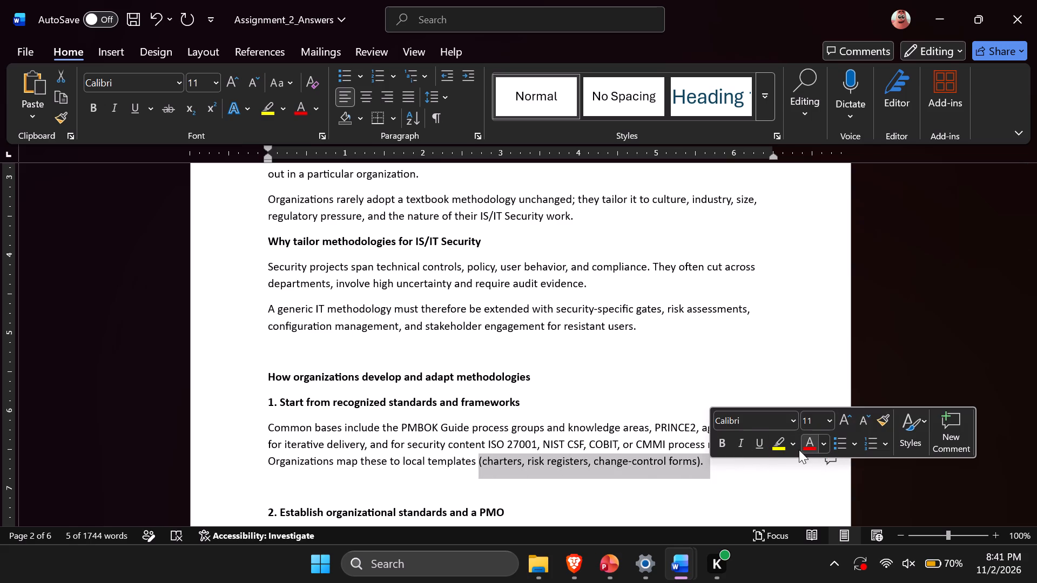
key("Delete")
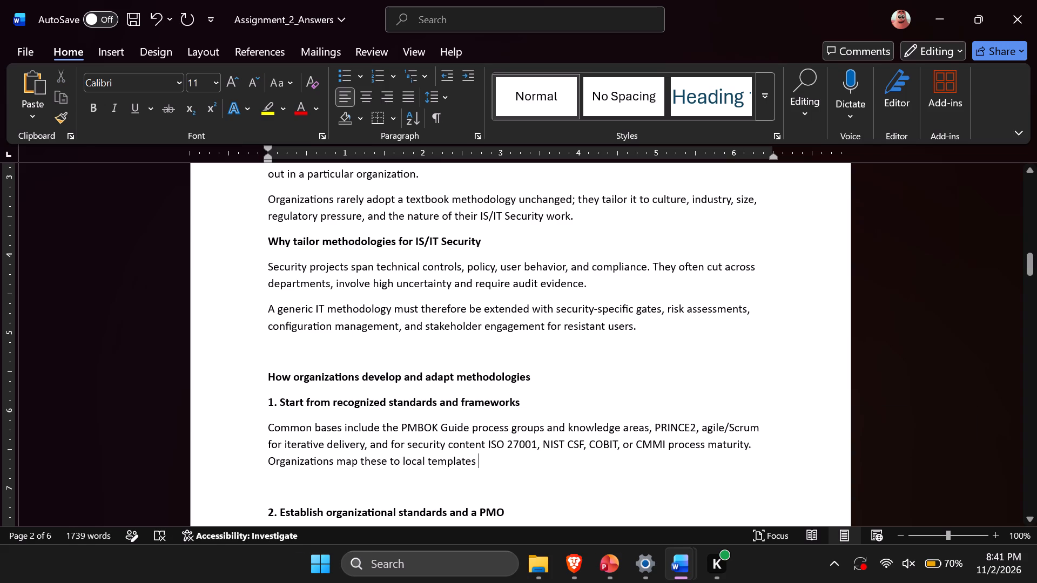
Remove the blank line above the "2. Establish organizational standards and a PMO" heading.
scroll(533, 490, "down", 2)
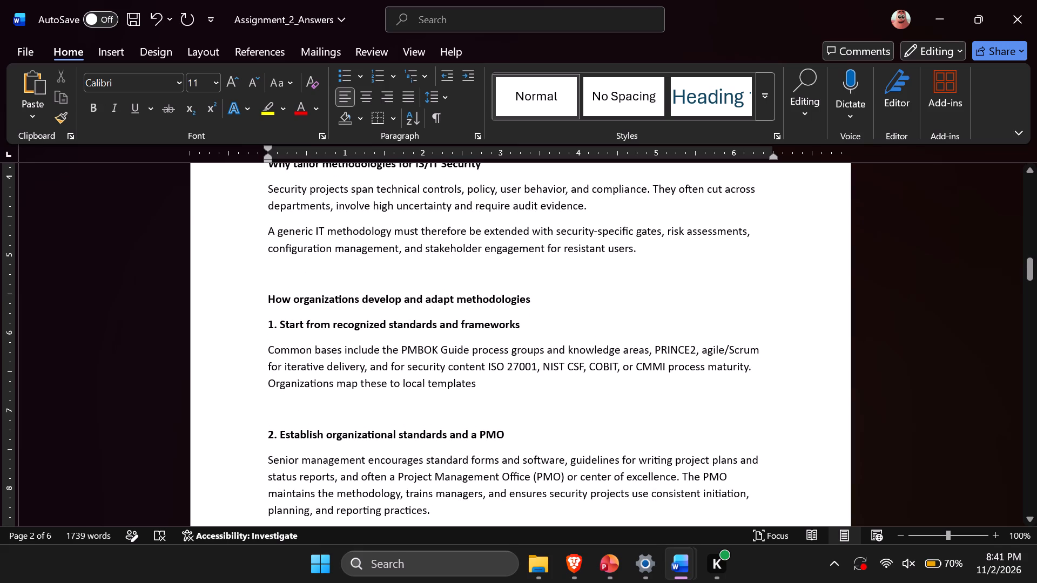
left_click(266, 432)
key("BackSpace")
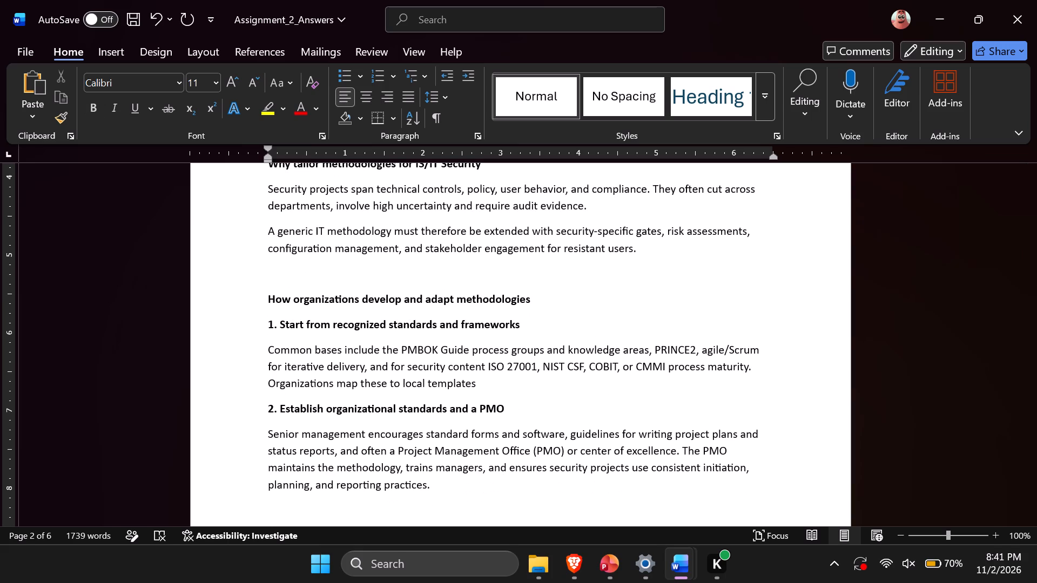
Remove the blank line above the "3. Align with IT governance and organizational structure" heading.
scroll(558, 430, "down", 2)
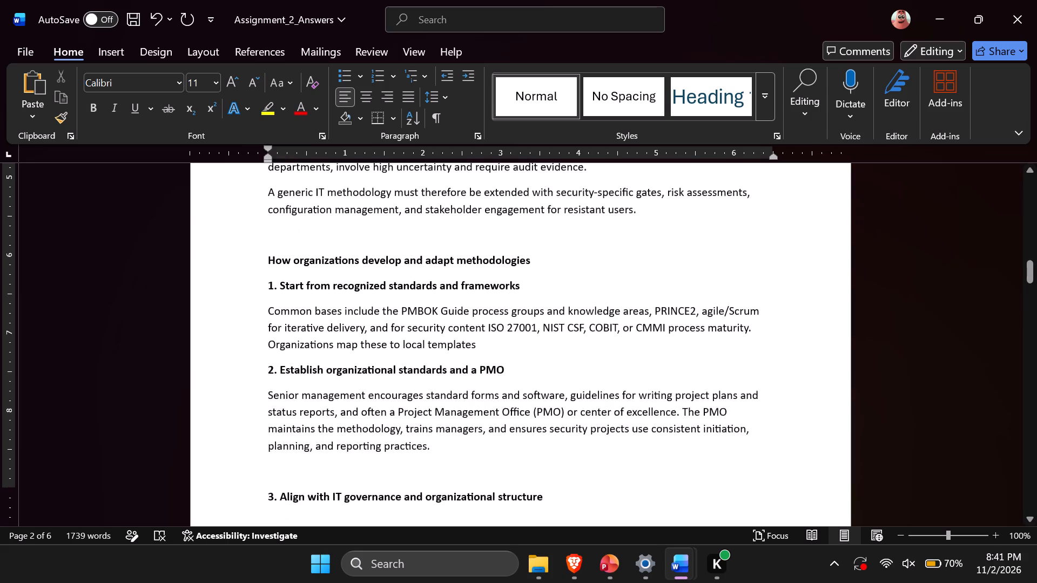
scroll(558, 430, "down", 6)
scroll(531, 428, "up", 4)
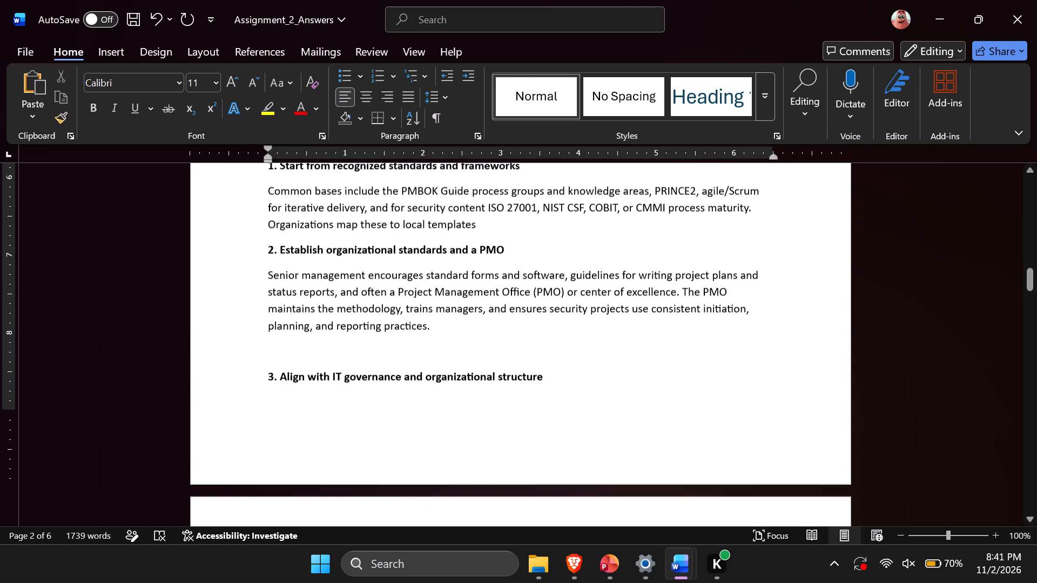
left_click(263, 382)
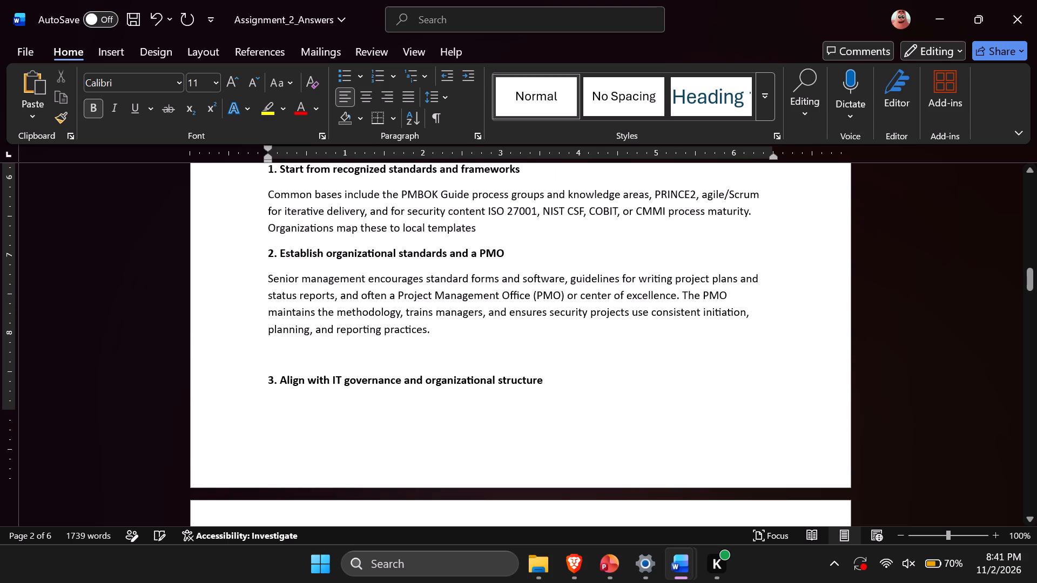
key("BackSpace")
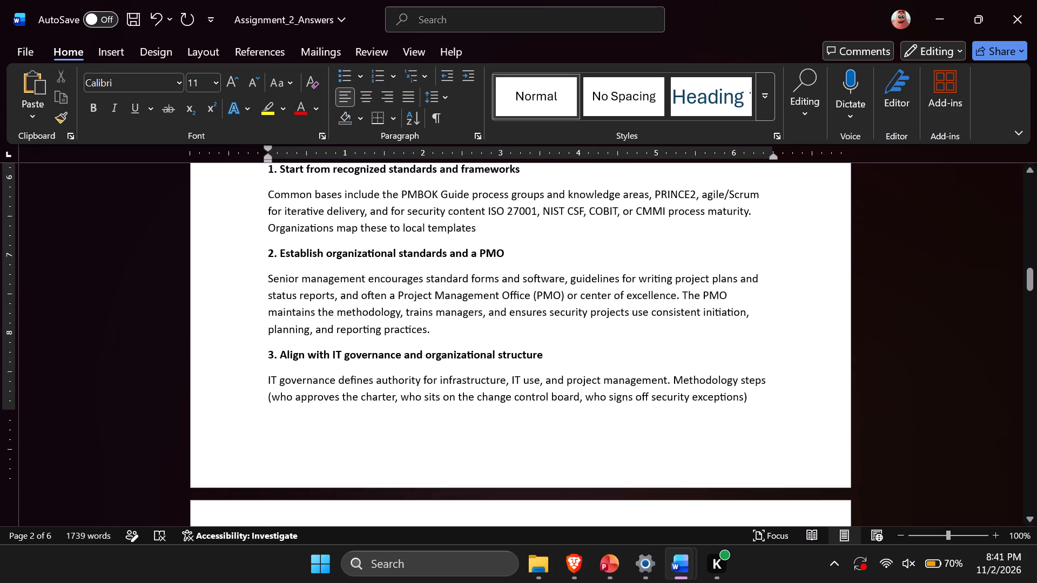
Delete "(who approves the charter, who sits on the change control board, who signs off security exceptions)" after "Methodology steps" in section 3.
left_click_drag(269, 399, 751, 399)
key("BackSpace")
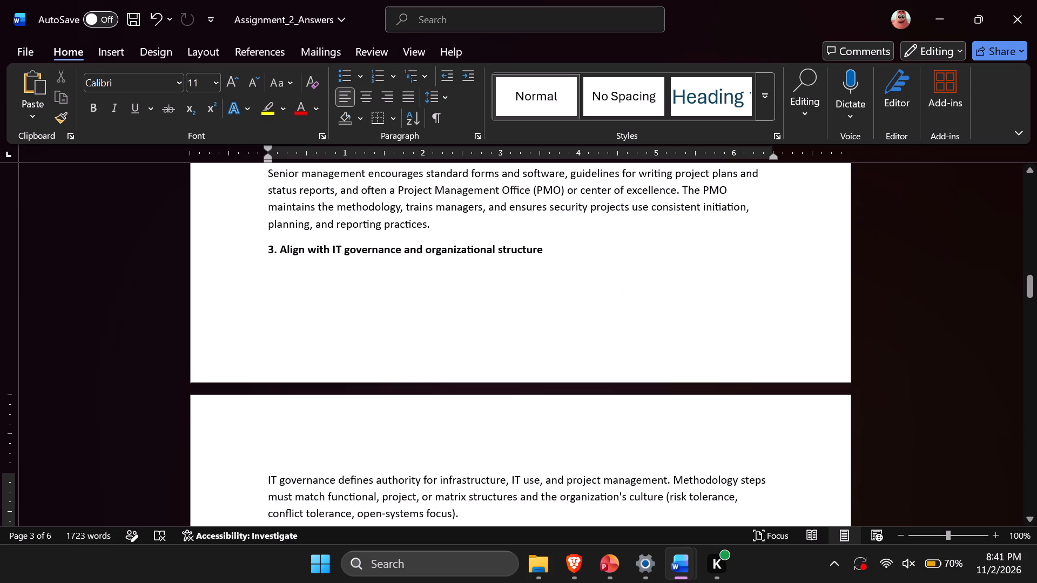
left_click(153, 17)
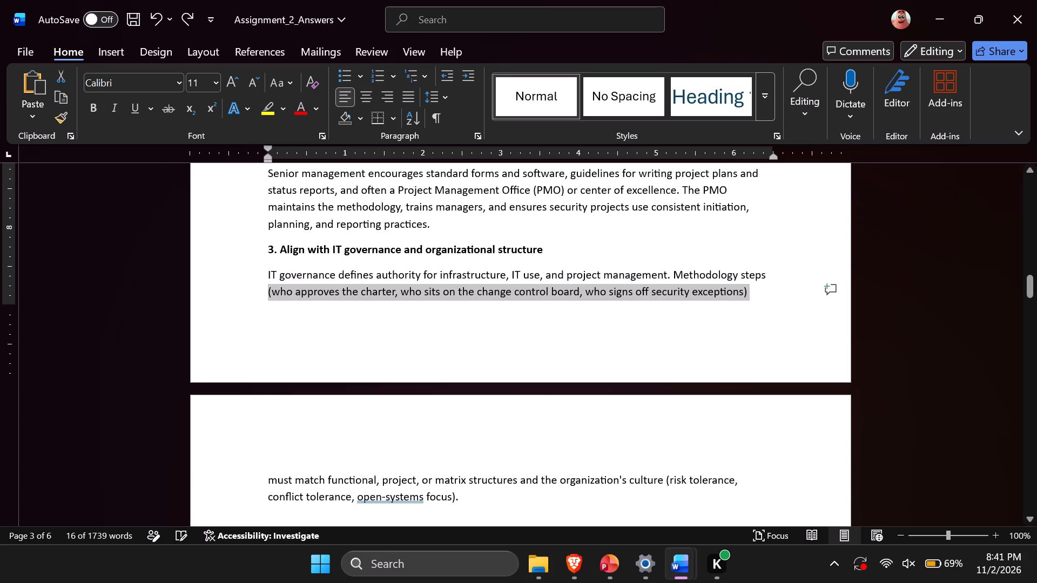
key("BackSpace")
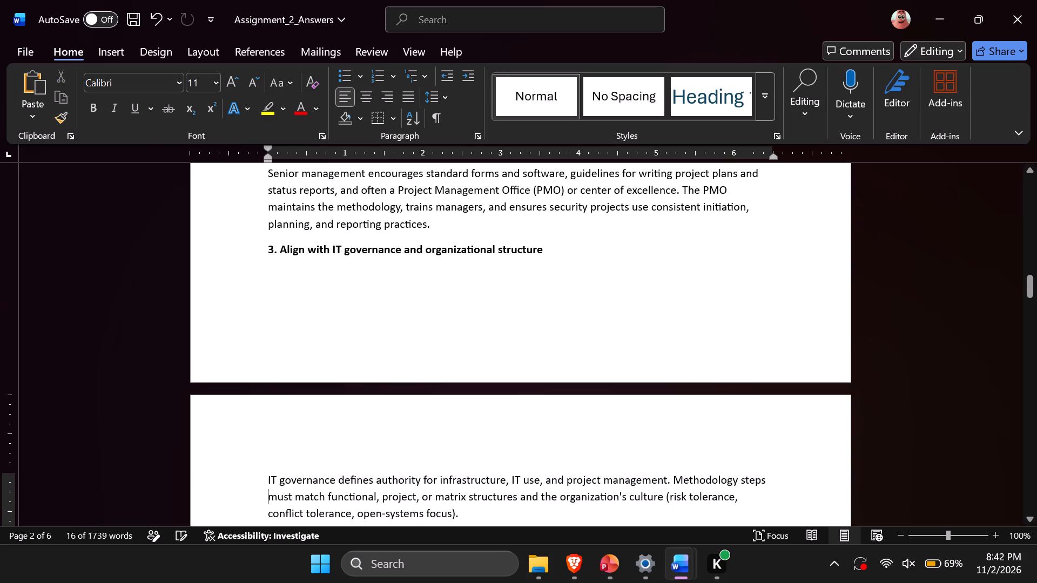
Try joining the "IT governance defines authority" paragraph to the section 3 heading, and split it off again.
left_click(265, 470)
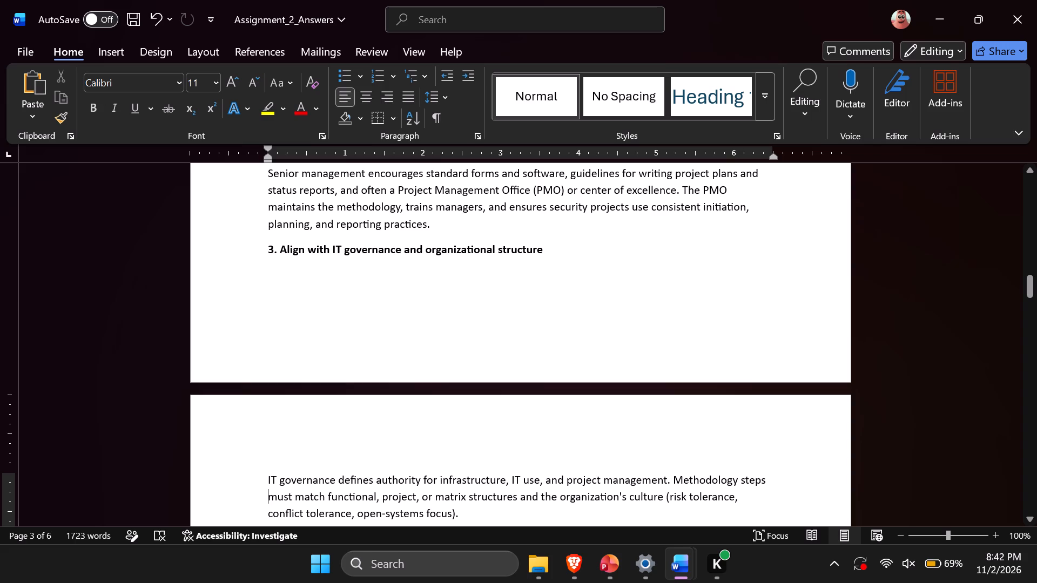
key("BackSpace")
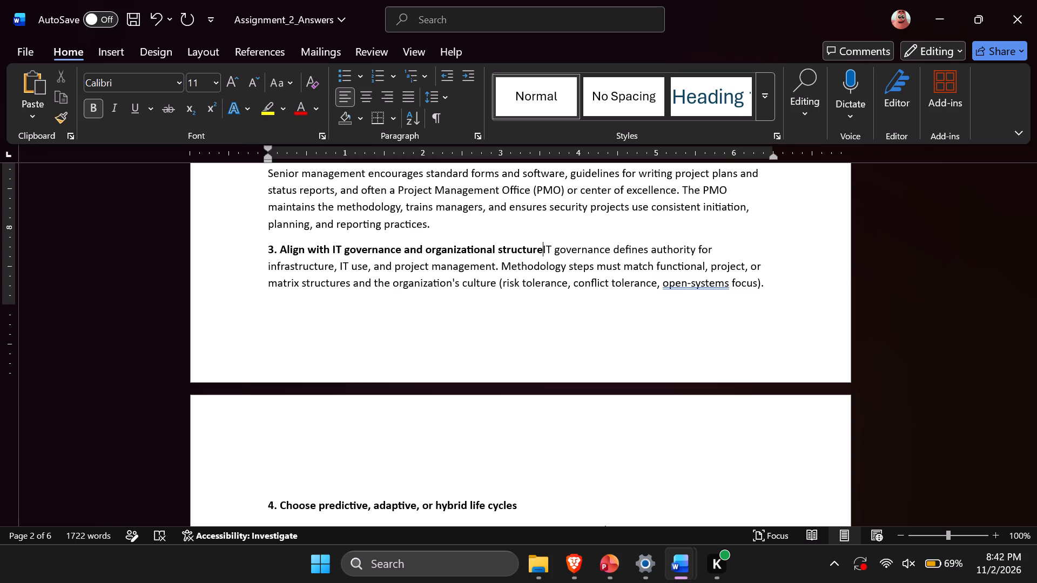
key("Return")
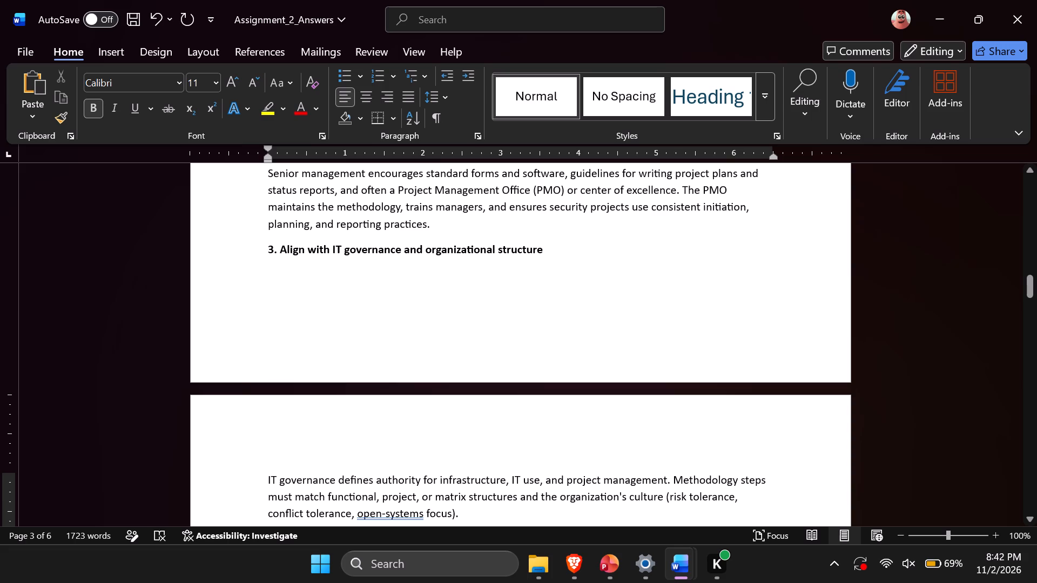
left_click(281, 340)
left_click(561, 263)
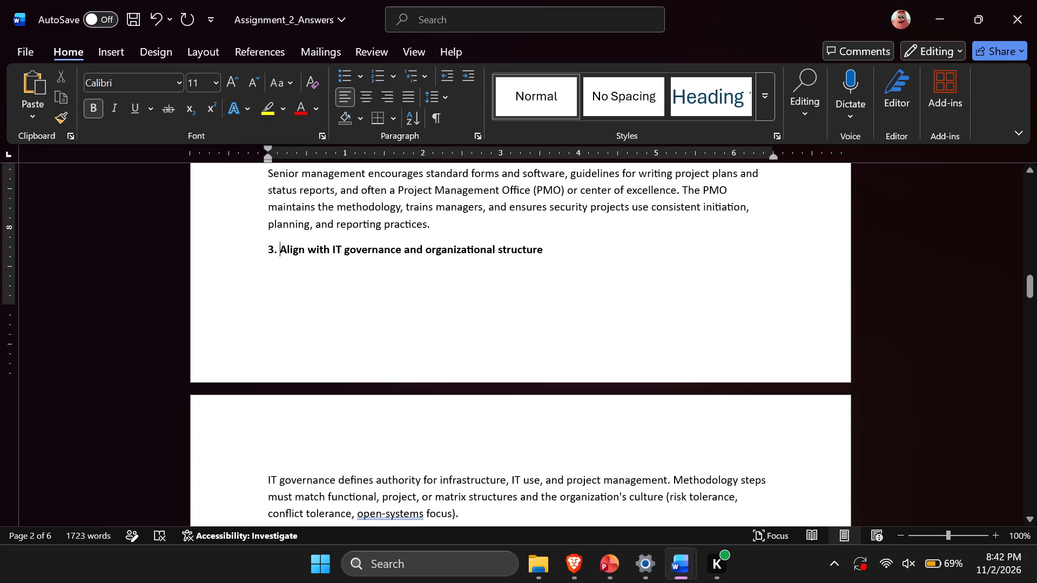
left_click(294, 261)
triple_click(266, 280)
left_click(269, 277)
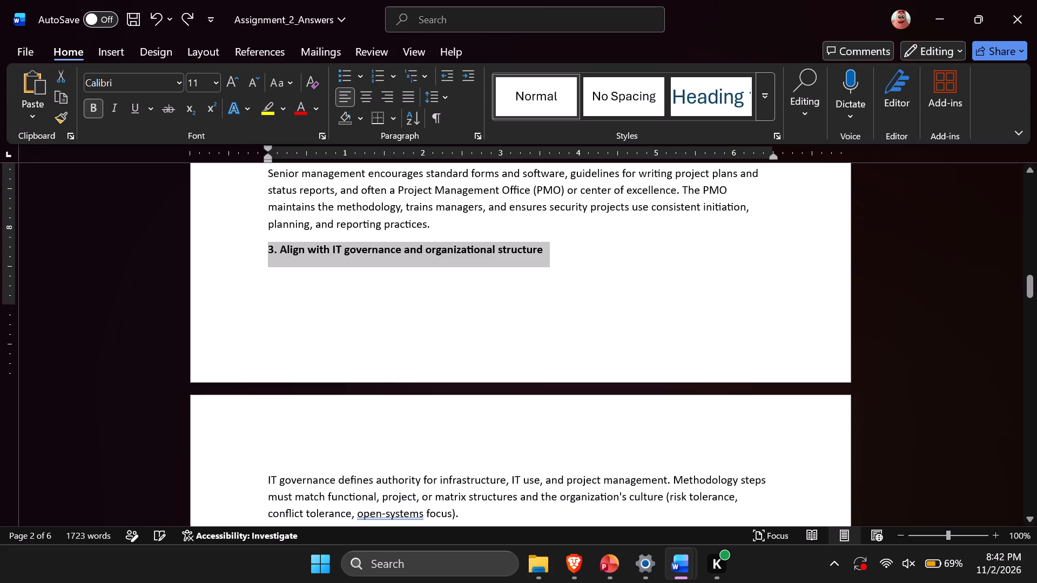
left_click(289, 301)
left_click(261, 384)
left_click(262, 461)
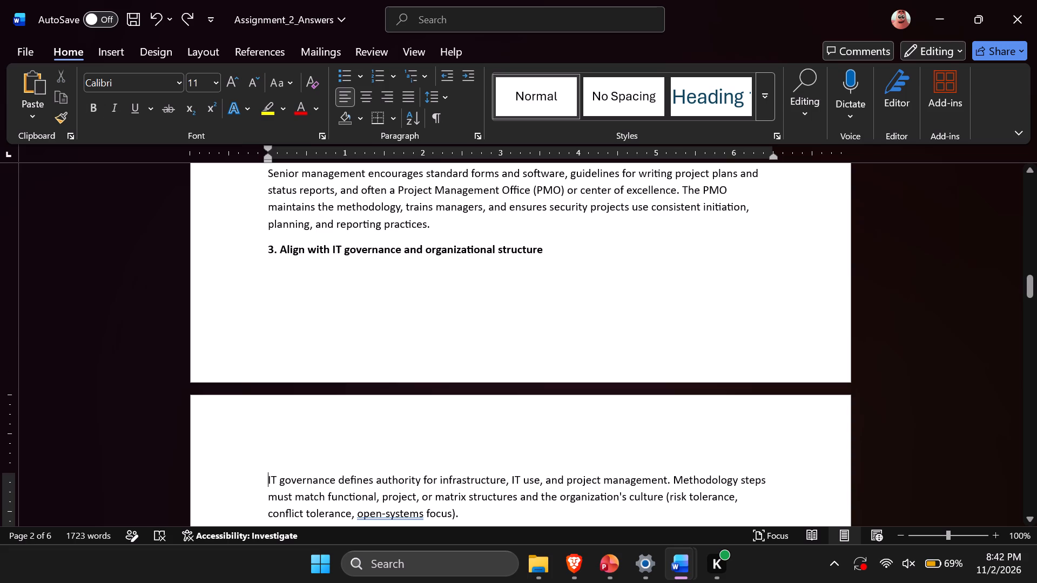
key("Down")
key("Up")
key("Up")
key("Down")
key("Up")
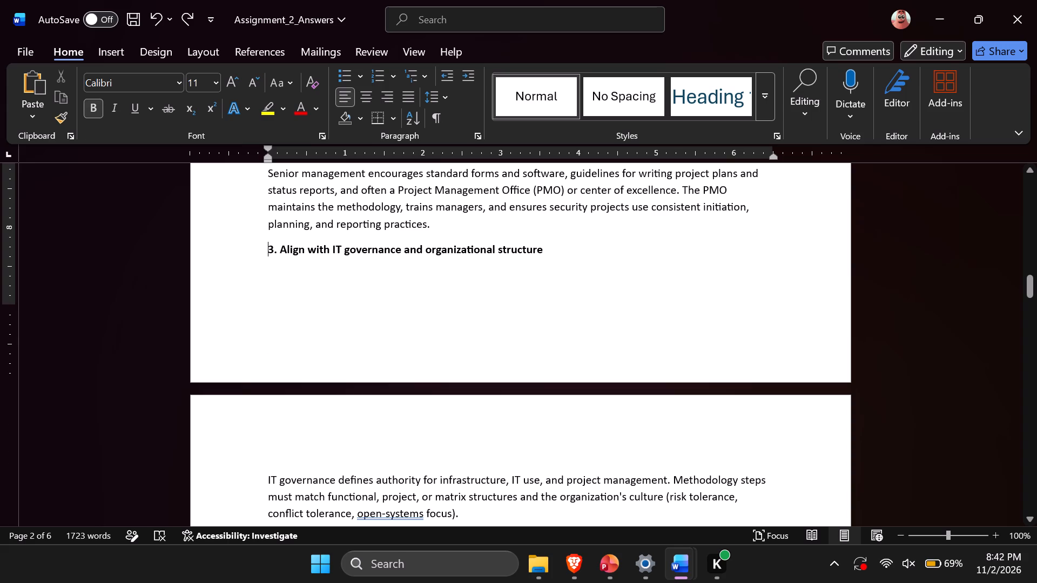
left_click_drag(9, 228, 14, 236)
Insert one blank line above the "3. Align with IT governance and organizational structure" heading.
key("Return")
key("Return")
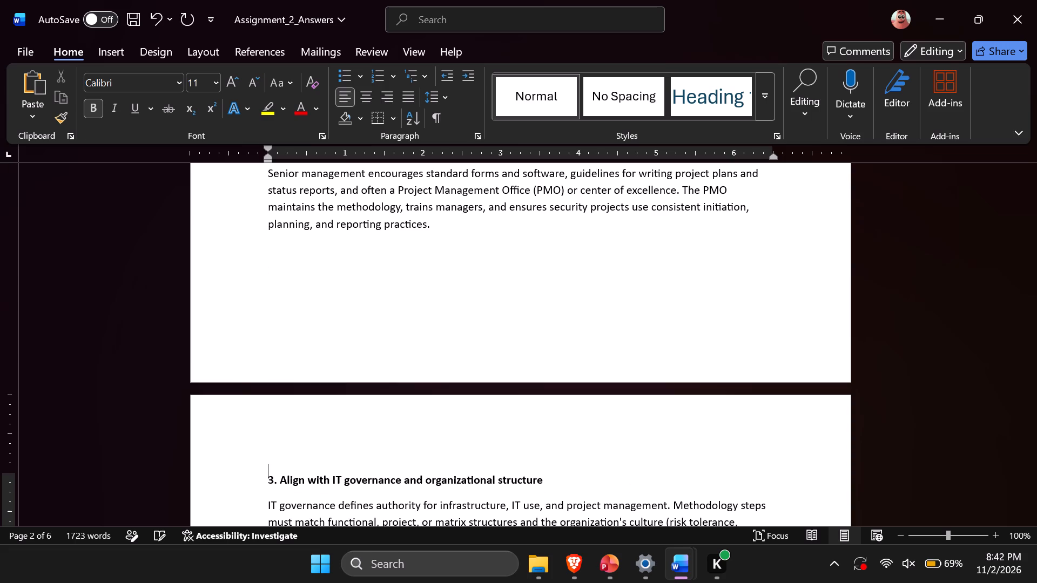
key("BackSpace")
Join the "IT governance defines authority" paragraph onto the end of the section 3 heading line.
key("Down")
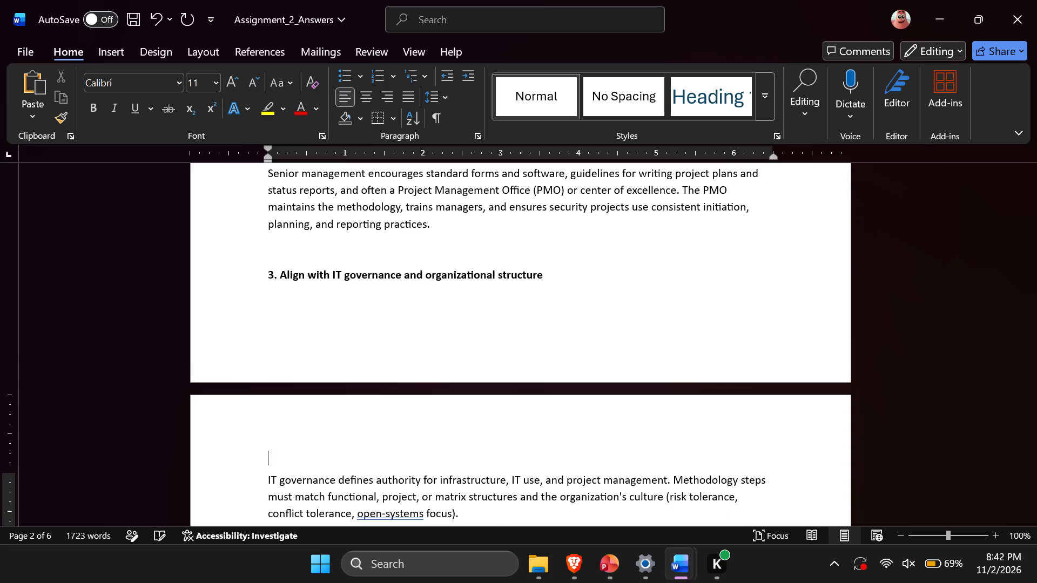
key("BackSpace")
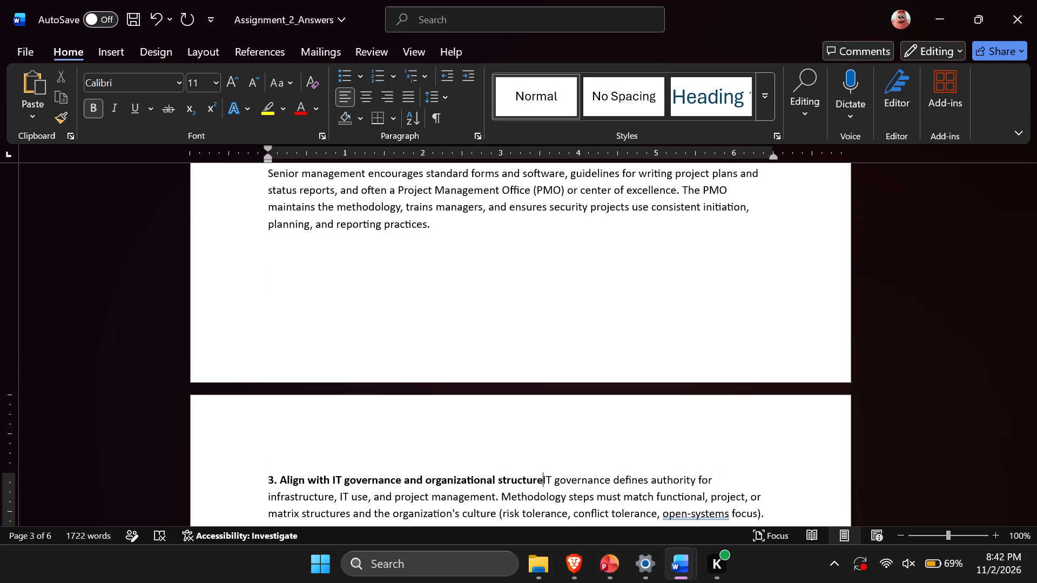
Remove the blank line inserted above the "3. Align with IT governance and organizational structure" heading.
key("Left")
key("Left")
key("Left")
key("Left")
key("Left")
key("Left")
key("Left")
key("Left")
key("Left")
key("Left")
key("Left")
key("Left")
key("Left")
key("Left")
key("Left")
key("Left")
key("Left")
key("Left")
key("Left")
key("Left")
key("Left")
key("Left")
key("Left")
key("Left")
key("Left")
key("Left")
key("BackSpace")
Insert spaces between the section 3 heading and "IT governance defines authority" until that text wraps onto the line below the heading.
key("Right")
key("Right")
key("Right")
key("Right")
key("Right")
key("Right")
key("Right")
key("Right")
key("Right")
key("Right")
key("Right")
key("Right")
key("Right")
key("Right")
key("Right")
key("Right")
key("Right")
key("Right")
key("Right")
key("Right")
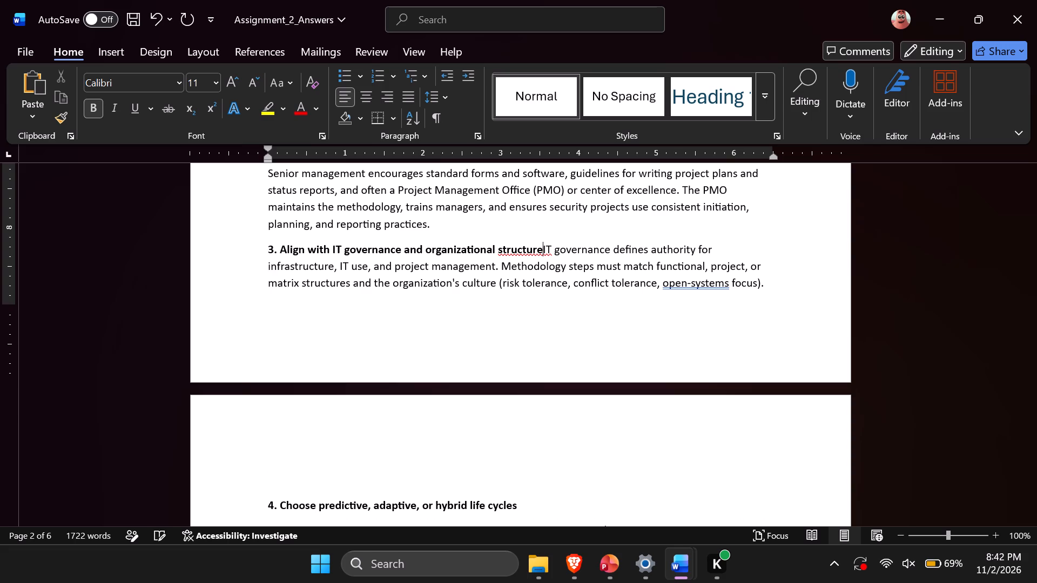
key("space")
key("space")
key("space")
key("space")
key("space")
key("space")
key("space")
key("space")
key("space")
key("space")
key("space")
key("space")
key("space")
key("space")
key("space")
key("space")
key("space")
key("space")
key("space")
key("space")
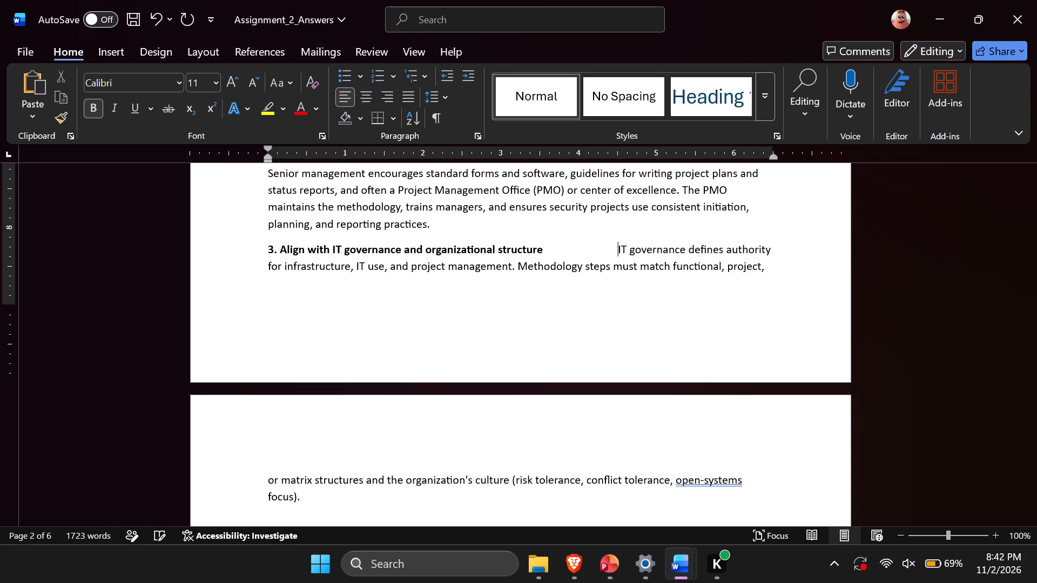
key("space")
key("space")
key("space")
key("space")
key("space")
key("space")
key("space")
key("space")
key("space")
key("space")
key("space")
key("space")
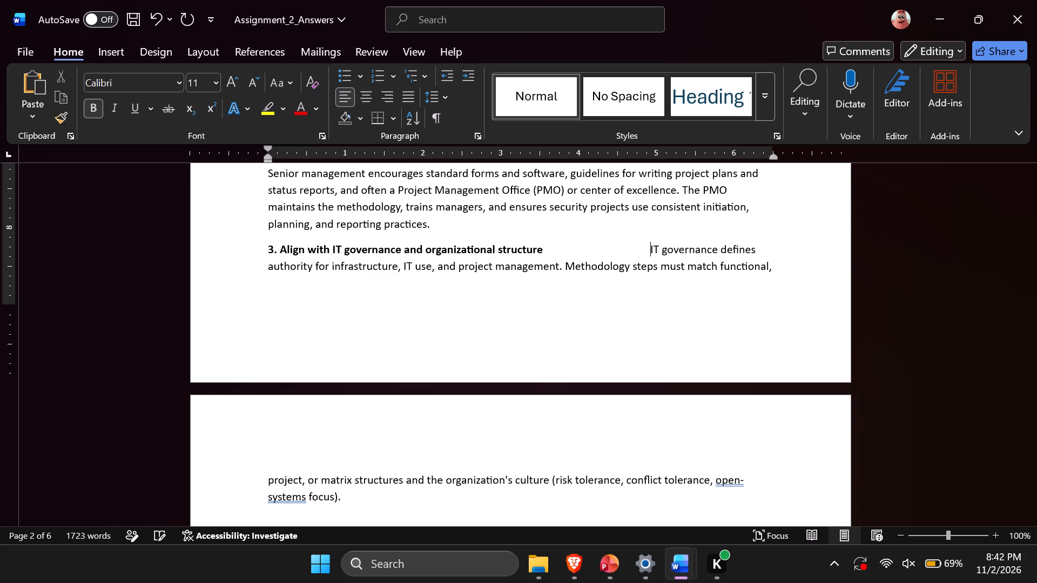
key("space")
key("space")
key("space")
key("space")
key("space")
key("space")
key("space")
key("space")
key("space")
key("space")
key("space")
key("space")
key("space")
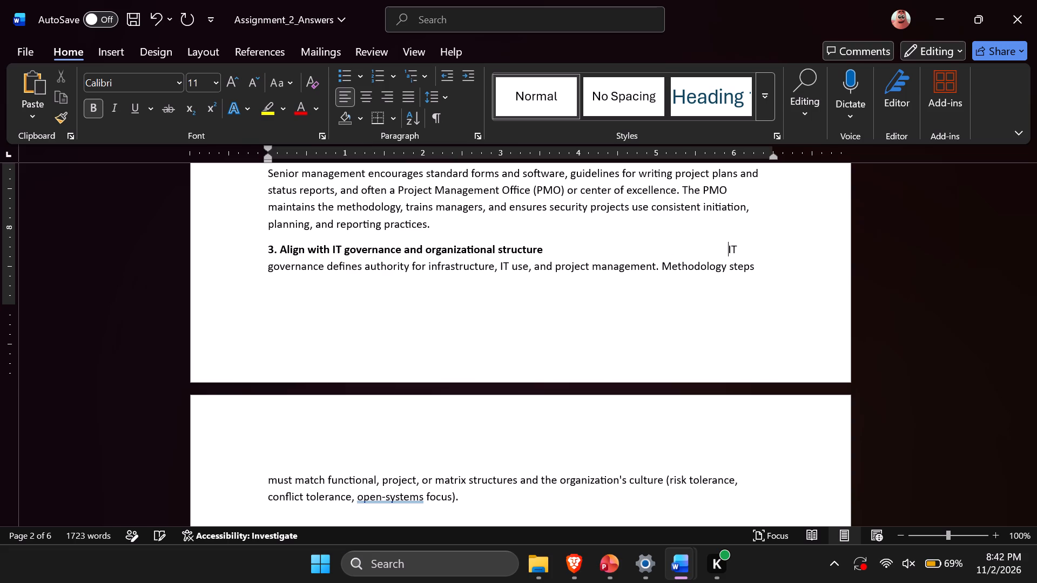
key("space")
key("space")
key("space")
key("space")
key("space")
key("space")
key("space")
key("space")
key("space")
key("space")
key("space")
key("space")
key("space")
key("space")
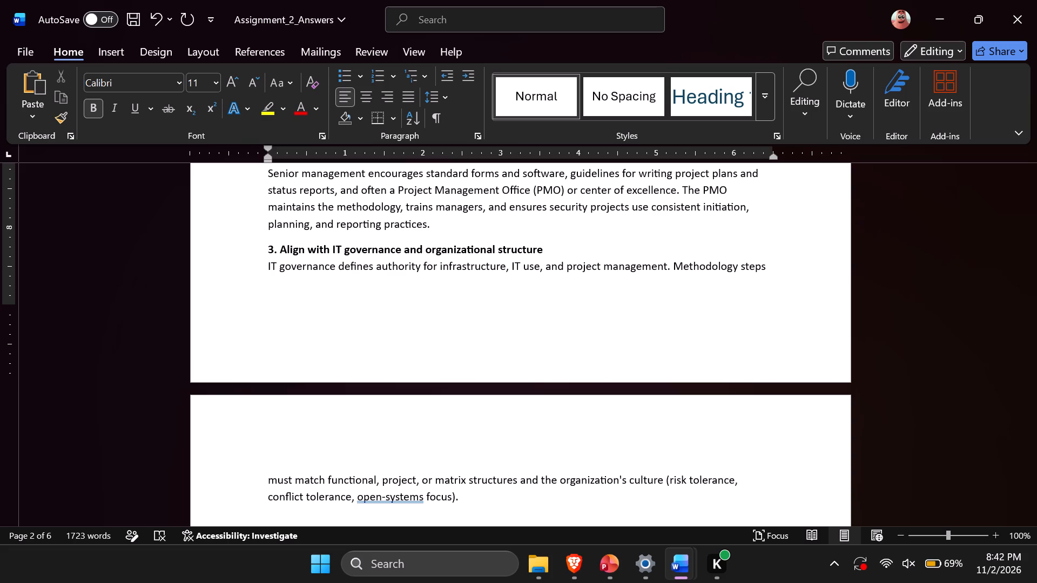
Delete "(risk tolerance, conflict tolerance, open-systems focus)." from the end of the section 3 paragraph.
scroll(369, 452, "down", 1)
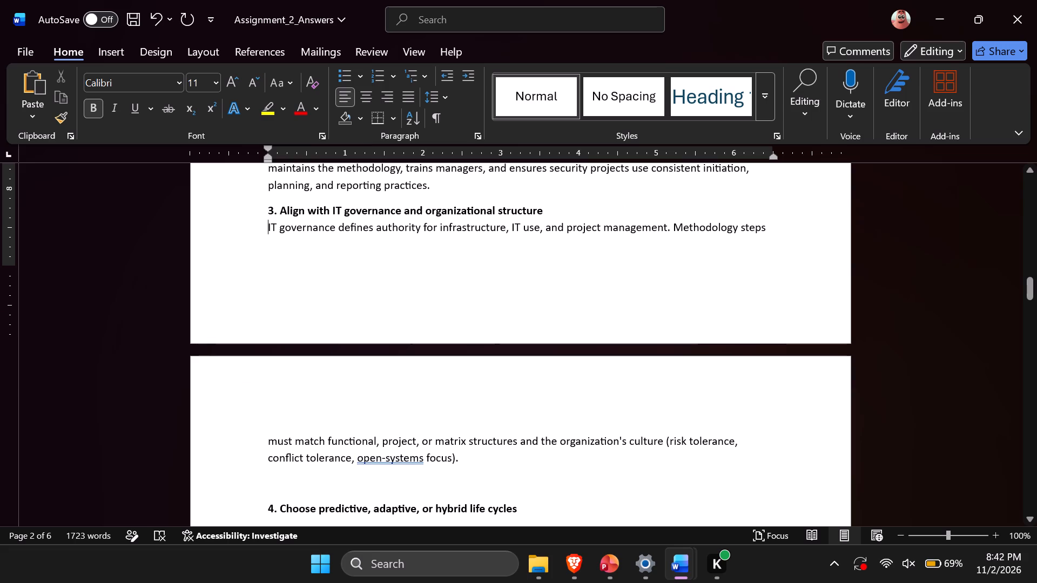
left_click_drag(665, 443, 655, 487)
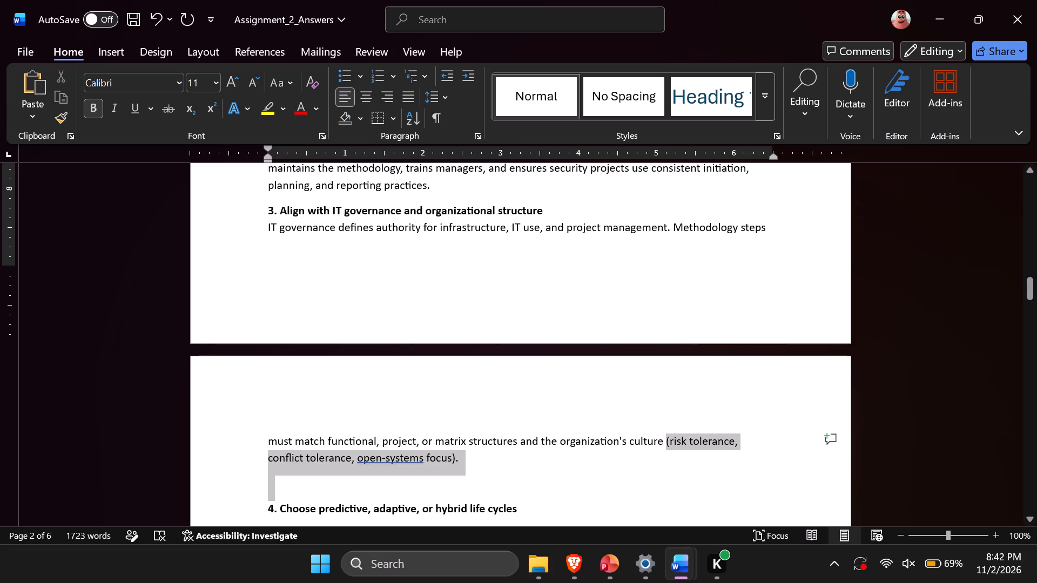
left_click_drag(655, 487, 652, 474)
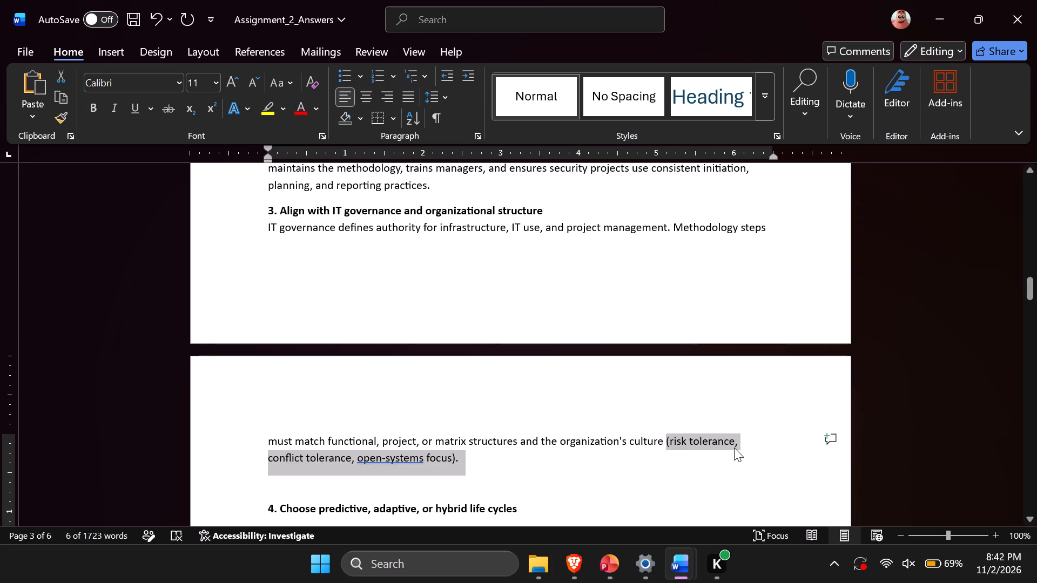
key("Delete")
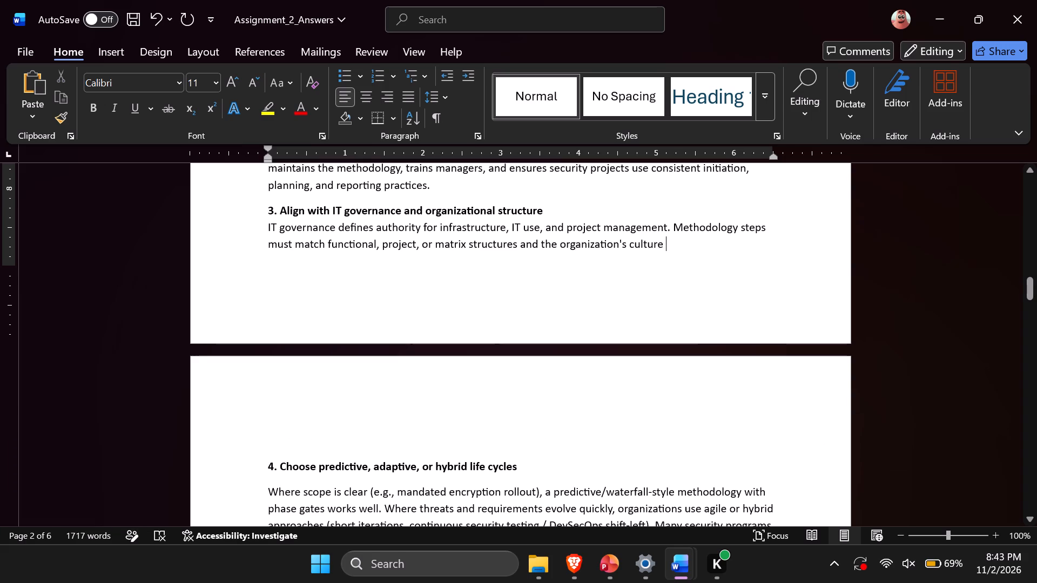
Delete "(e.g., mandated encryption rollout)," from the first sentence of section 4.
scroll(550, 398, "down", 5)
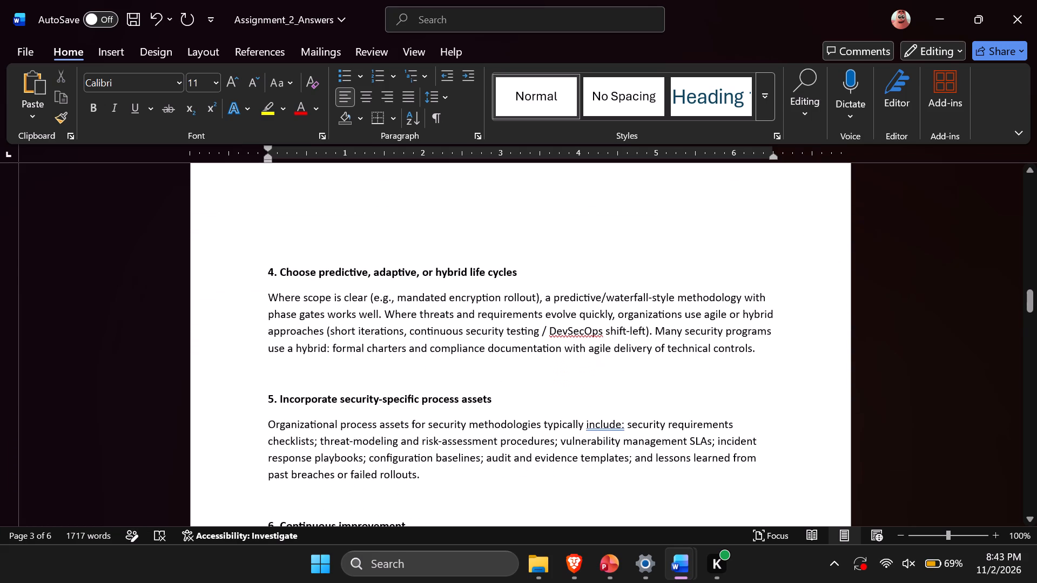
left_click_drag(369, 296, 459, 299)
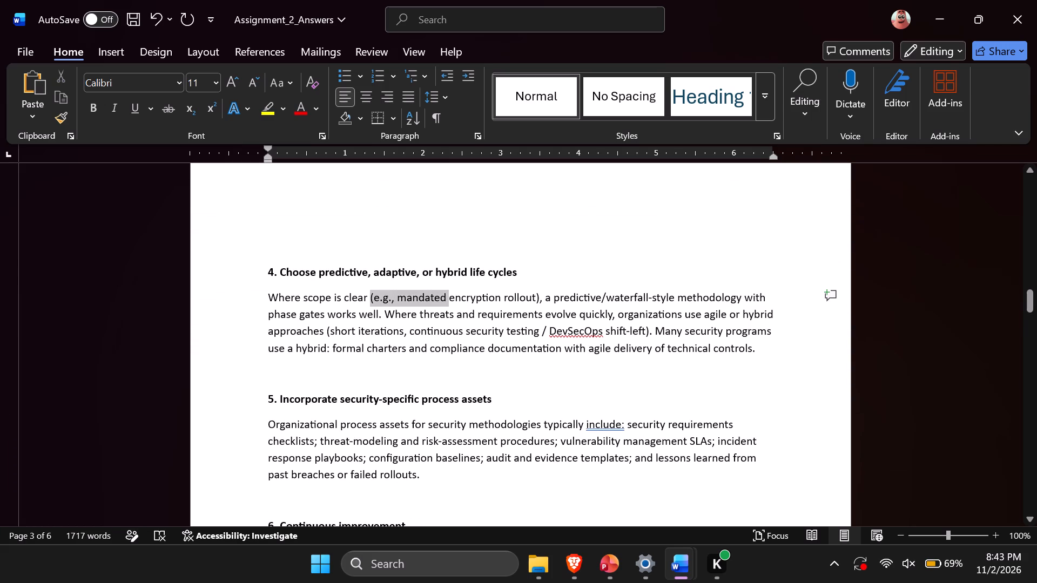
left_click_drag(459, 299, 540, 294)
key("BackSpace")
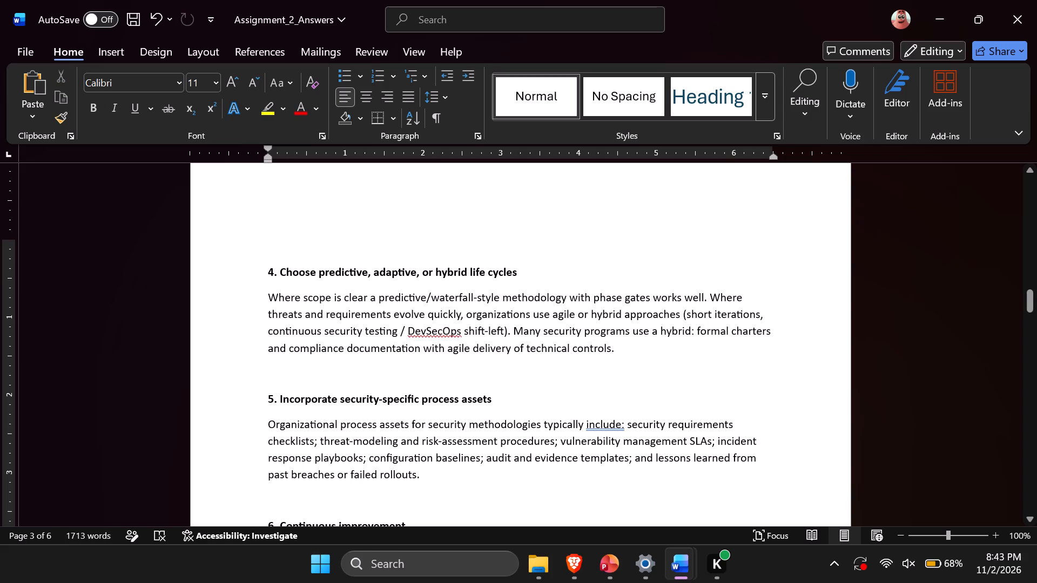
Delete "(short iterations, continuous security testing / DevSecOps shift-left)" after "agile or hybrid approaches" in section 4.
left_click_drag(685, 313, 682, 327)
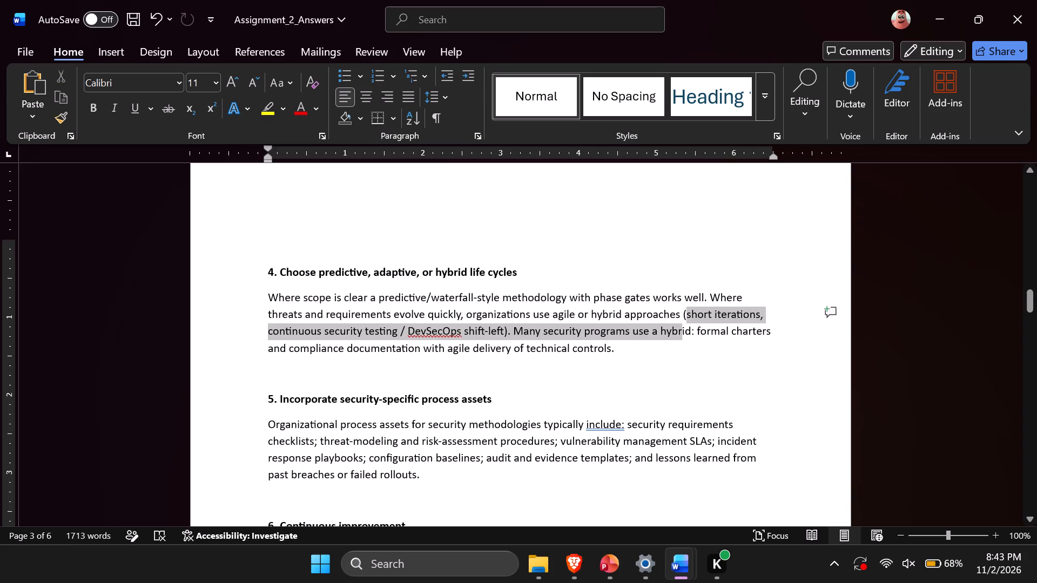
left_click_drag(682, 327, 509, 329)
key("BackSpace")
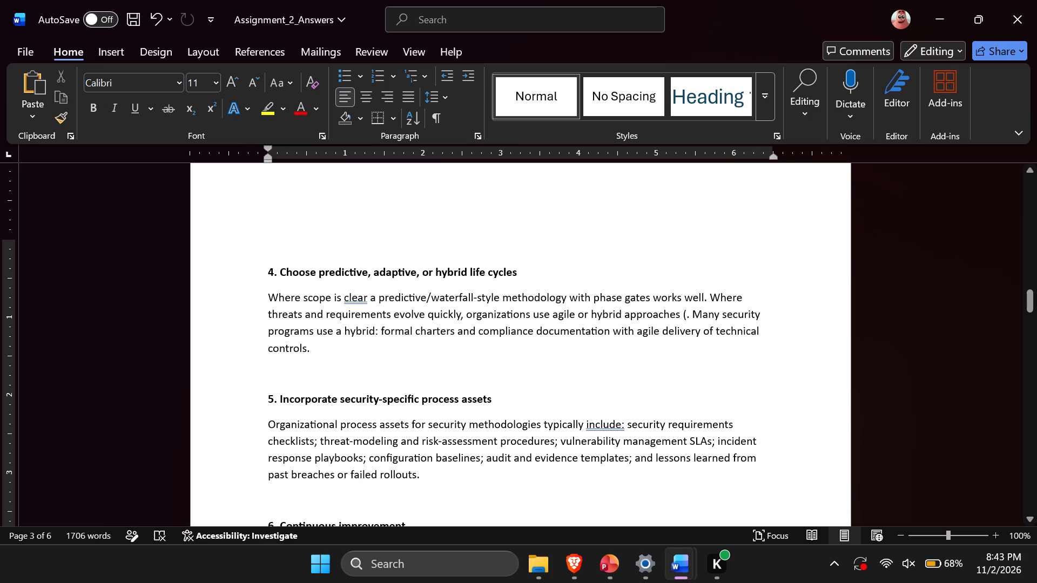
key("Left")
key("Right")
key("BackSpace")
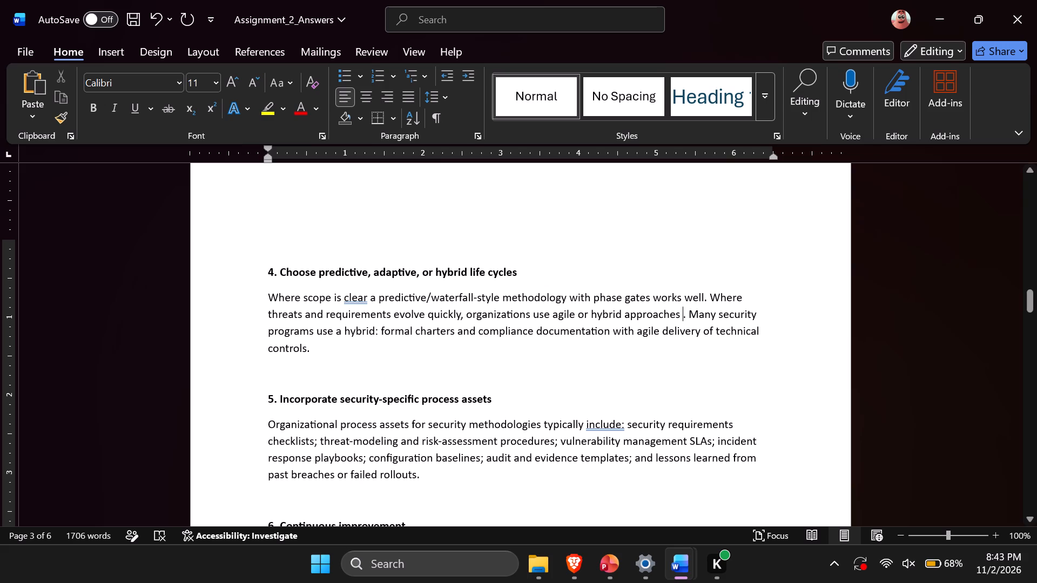
Apply the grammar suggestion for "clear" in section 4's first sentence, changing it to "clear,".
right_click(342, 292)
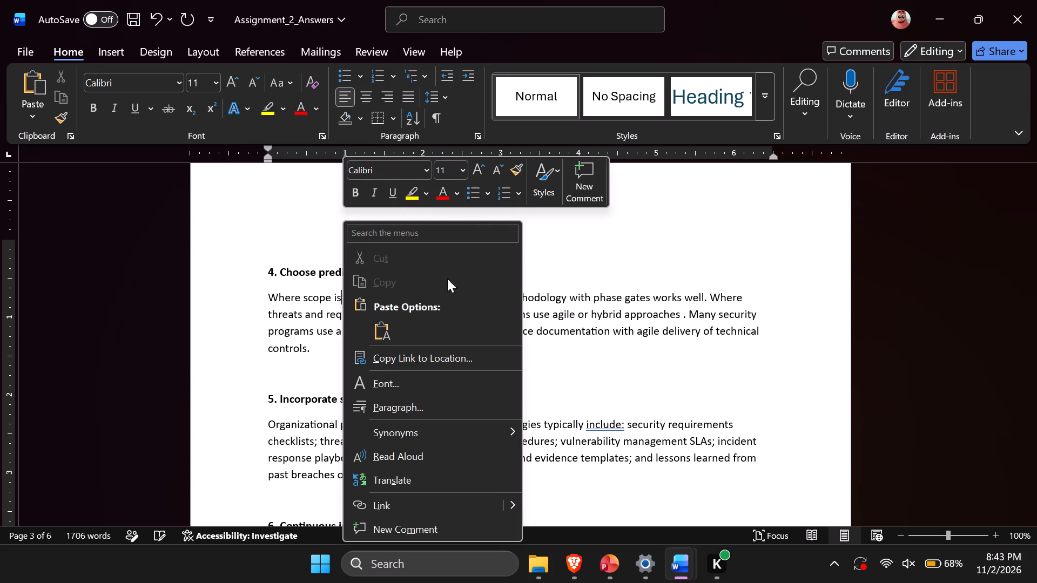
left_click(576, 326)
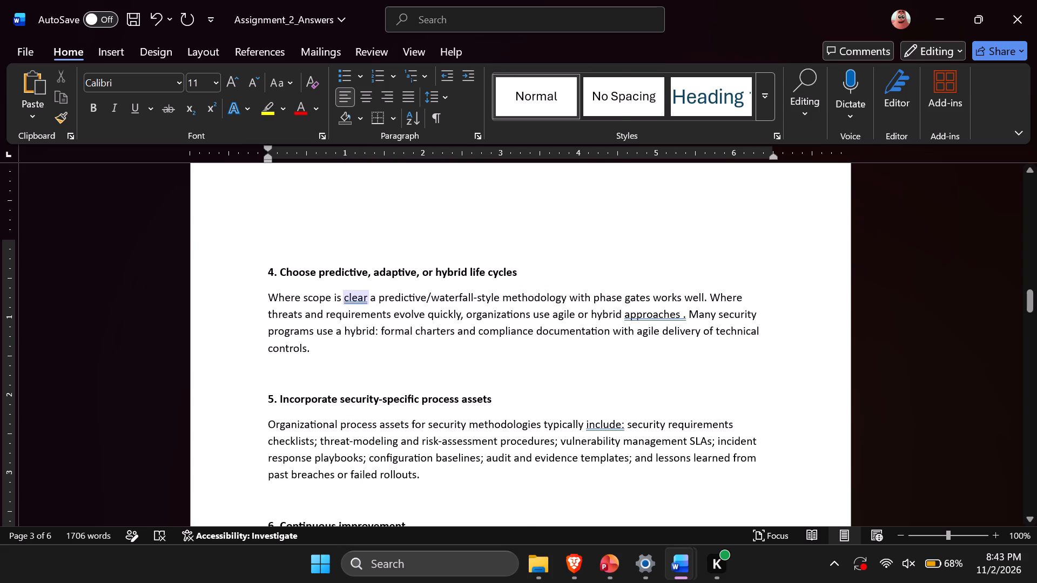
right_click(361, 300)
left_click(424, 83)
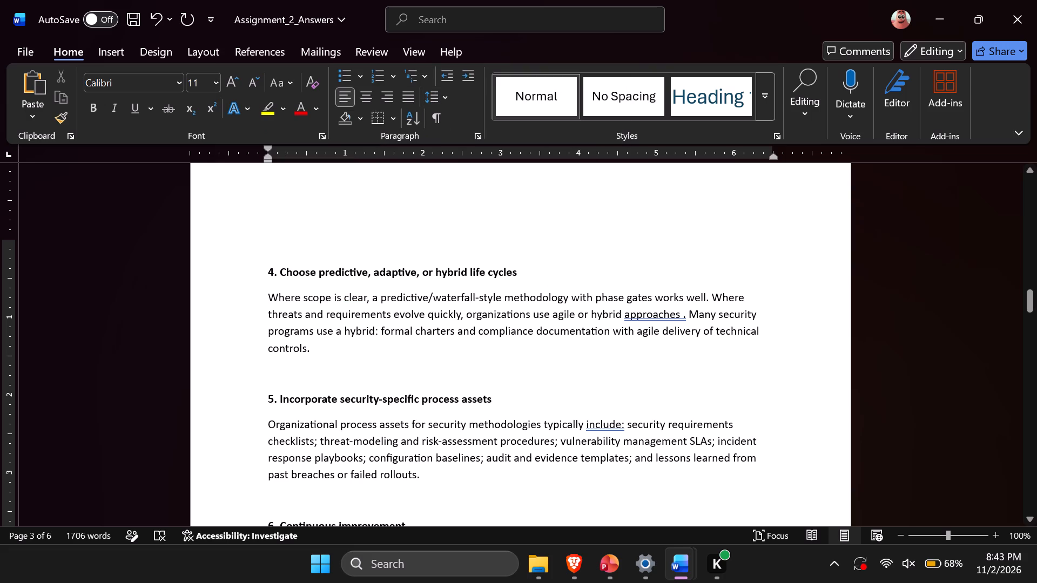
Remove the blank line above the "5. Incorporate security-specific process assets" heading.
scroll(386, 388, "down", 1)
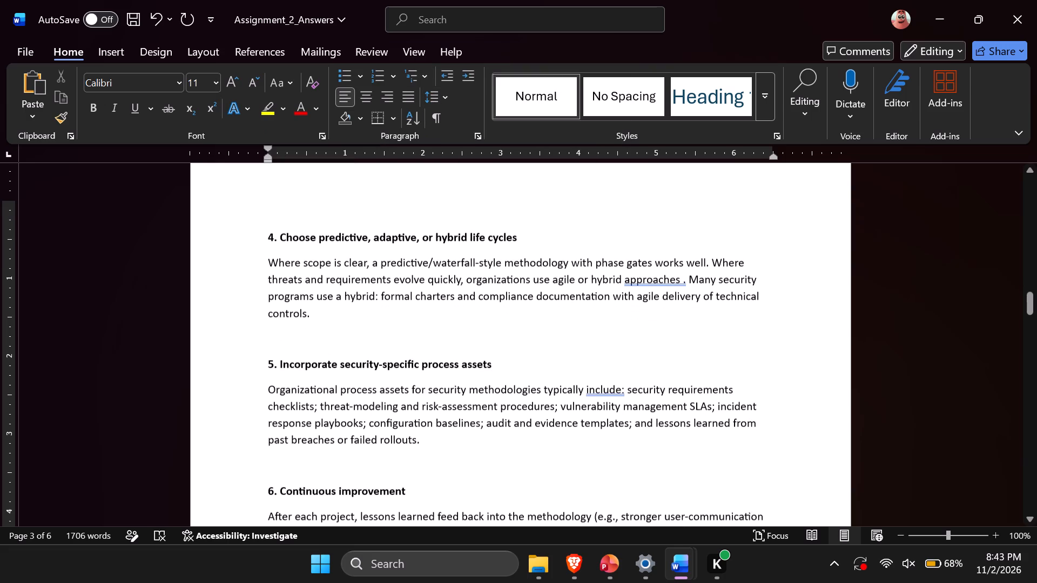
left_click(265, 360)
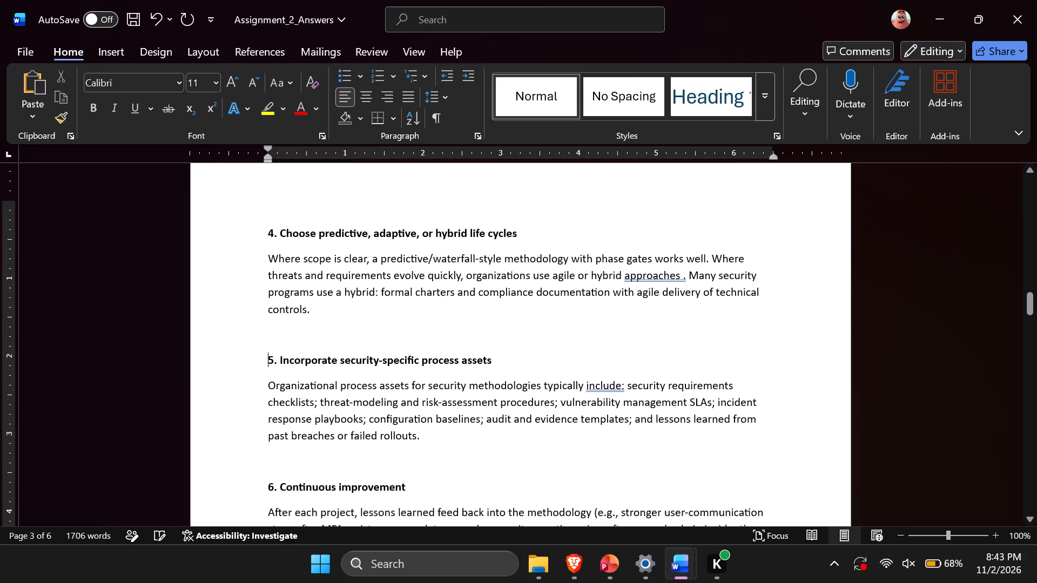
key("Return")
key("BackSpace")
key("BackSpace")
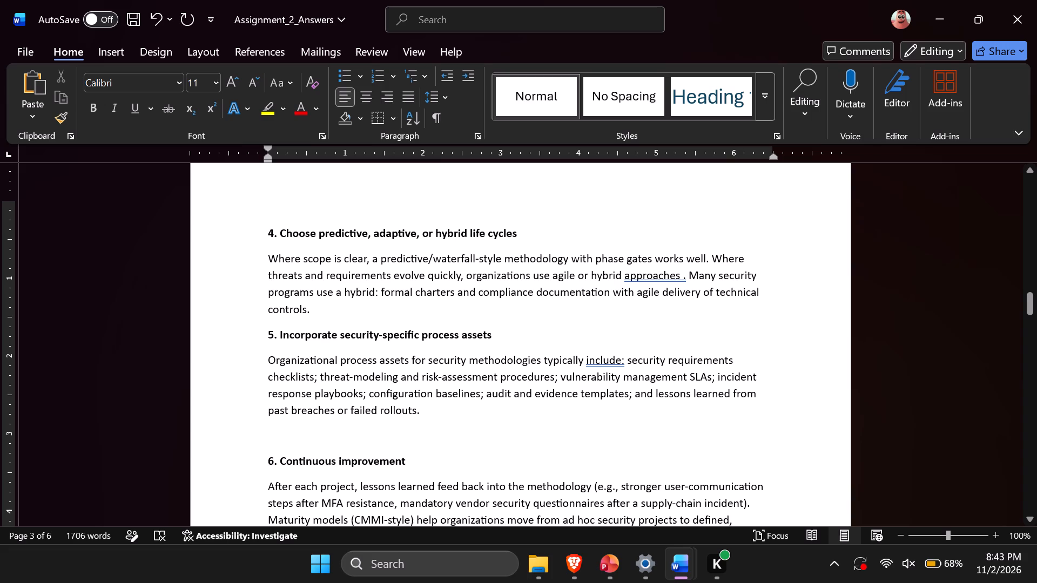
Remove the blank line above the "6. Continuous improvement" heading.
left_click(265, 466)
key("BackSpace")
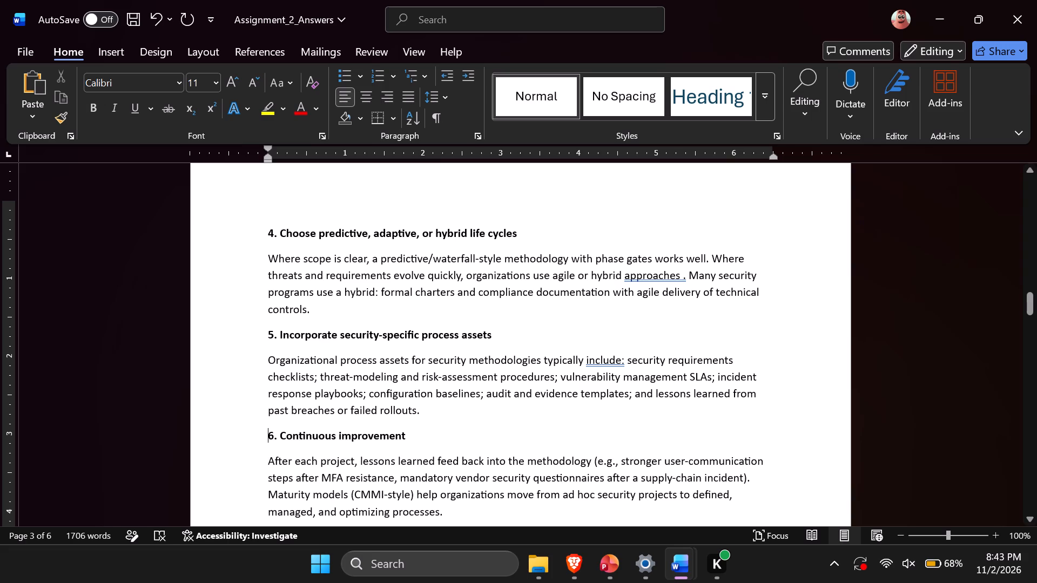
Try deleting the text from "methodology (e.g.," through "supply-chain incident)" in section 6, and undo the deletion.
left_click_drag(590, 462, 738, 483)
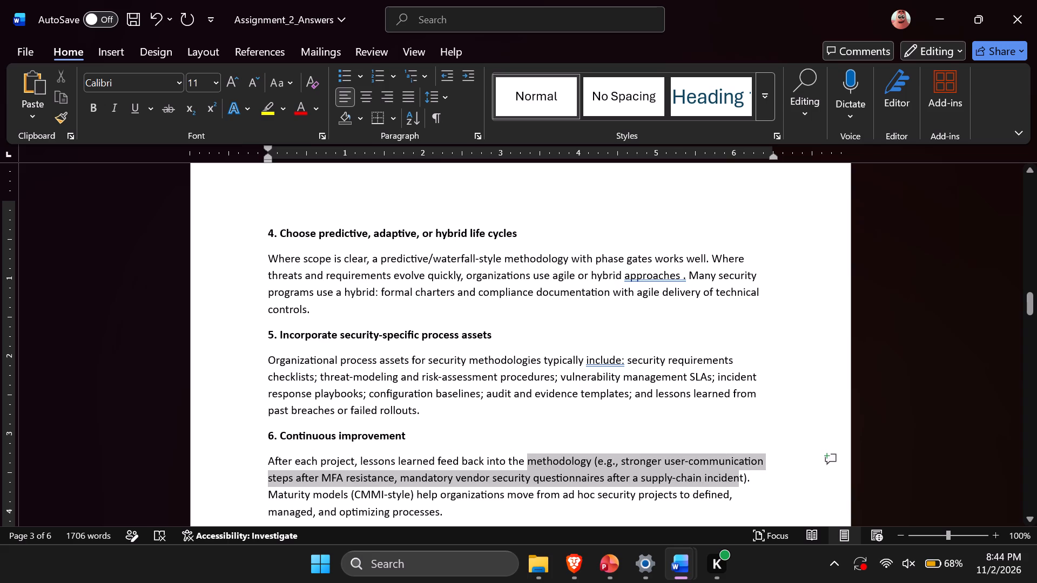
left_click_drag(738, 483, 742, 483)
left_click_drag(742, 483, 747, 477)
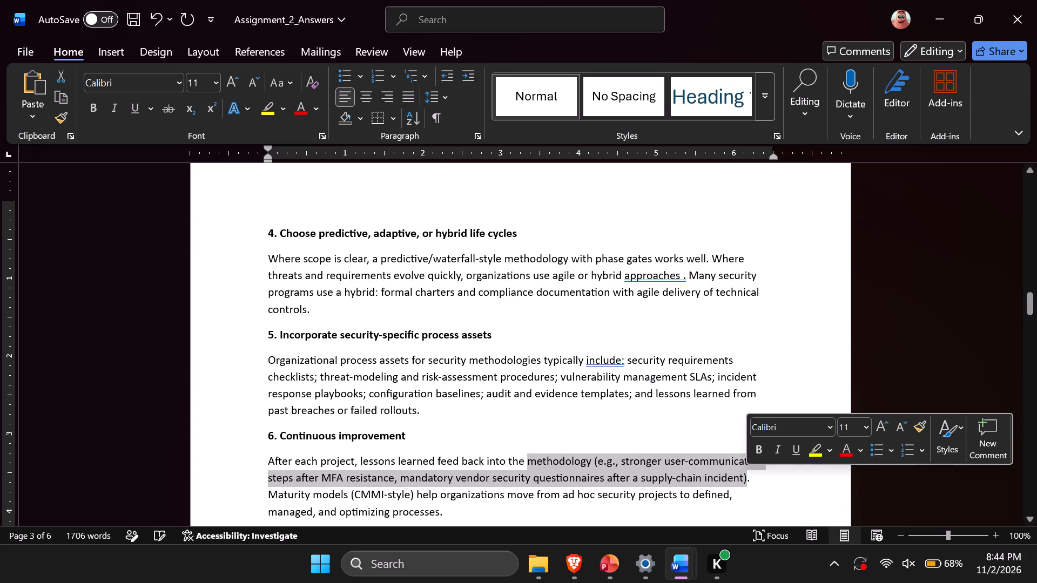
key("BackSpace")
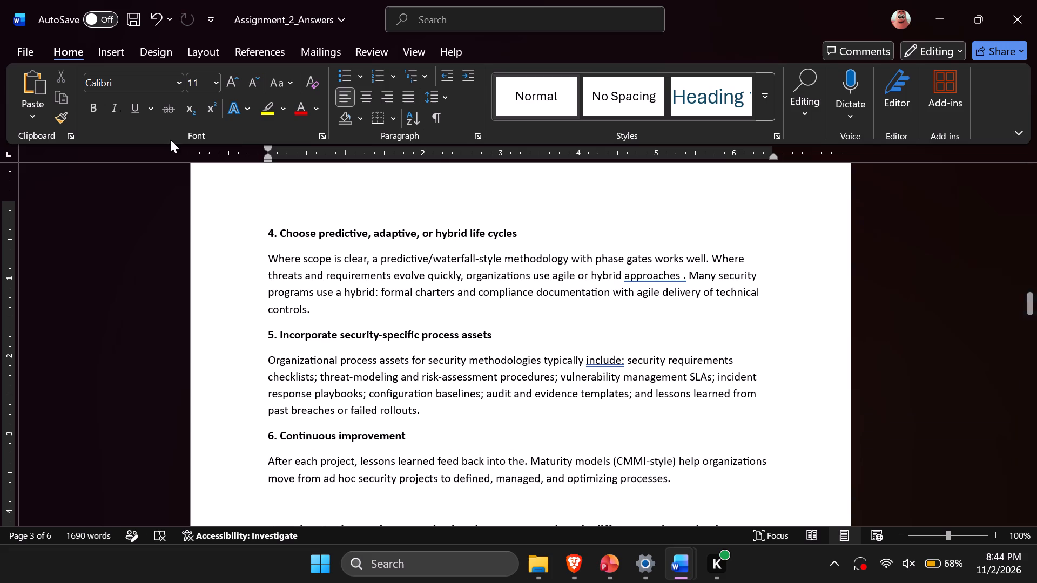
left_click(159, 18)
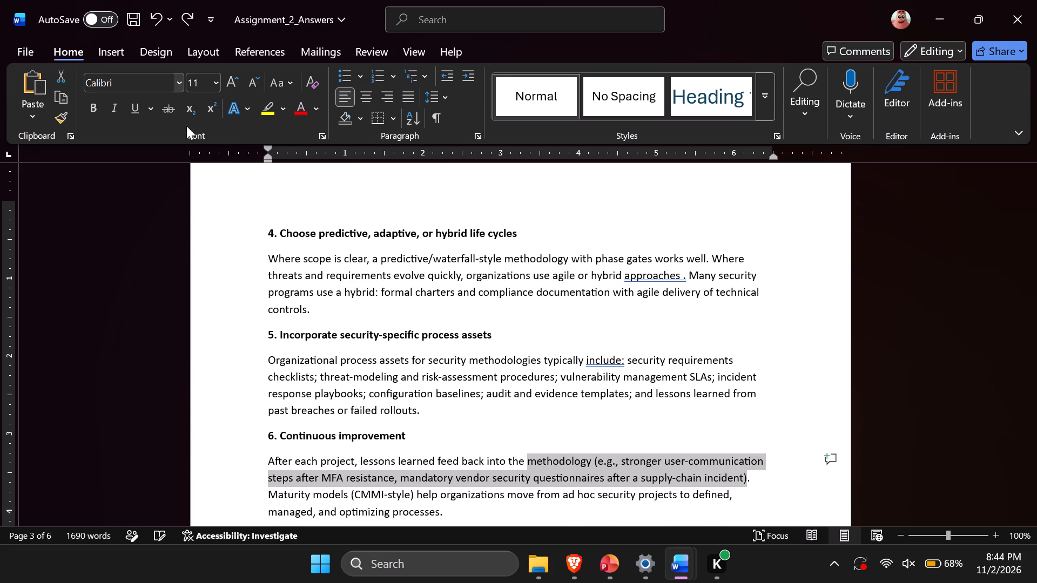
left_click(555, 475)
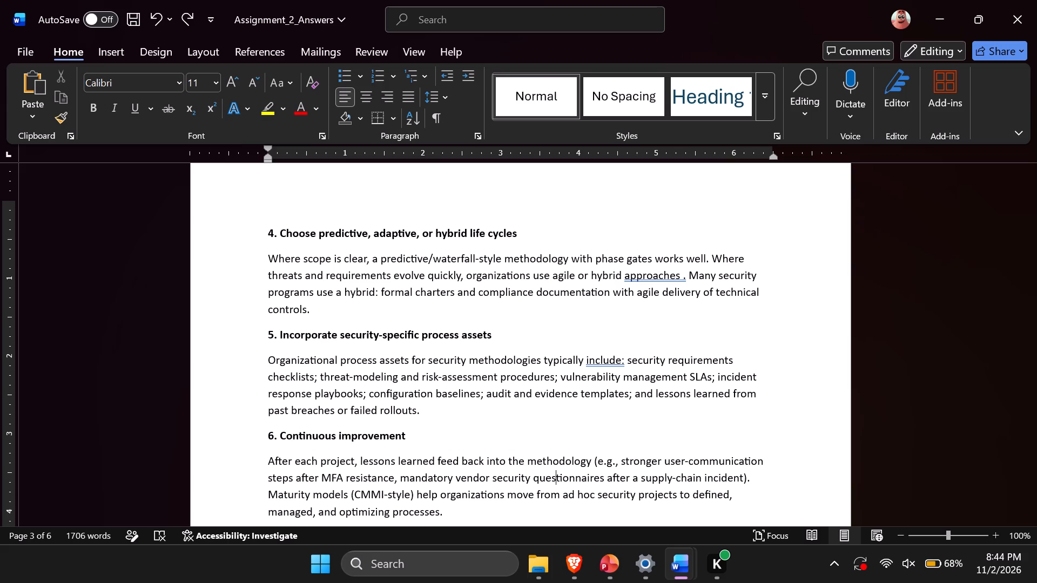
Delete the text from "methodology (e.g.," through "supply-chain incident)" in section 6's first sentence, keeping the full stop.
left_click_drag(592, 459, 594, 462)
left_click_drag(594, 462, 650, 477)
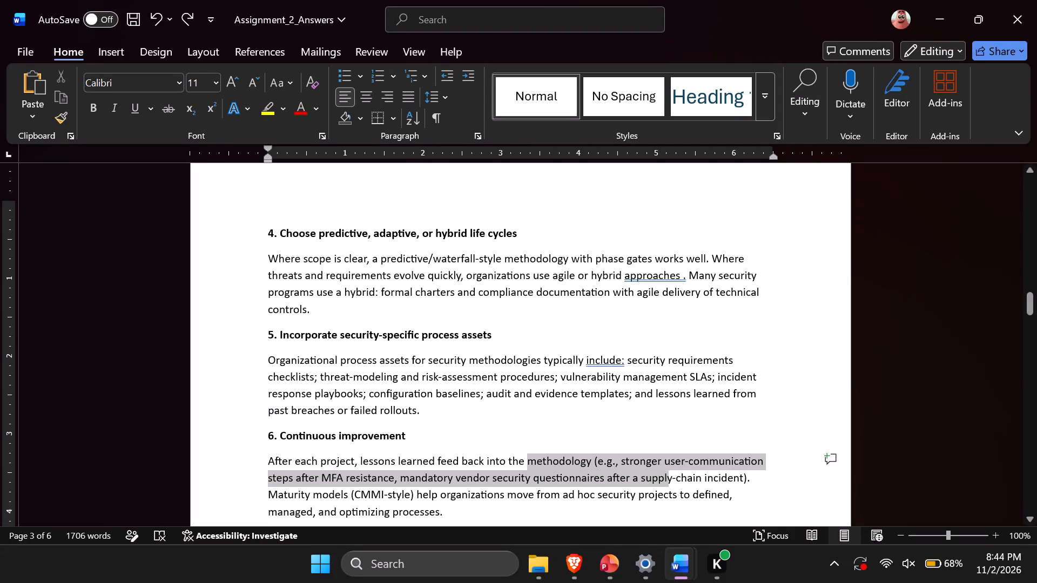
left_click_drag(650, 477, 743, 481)
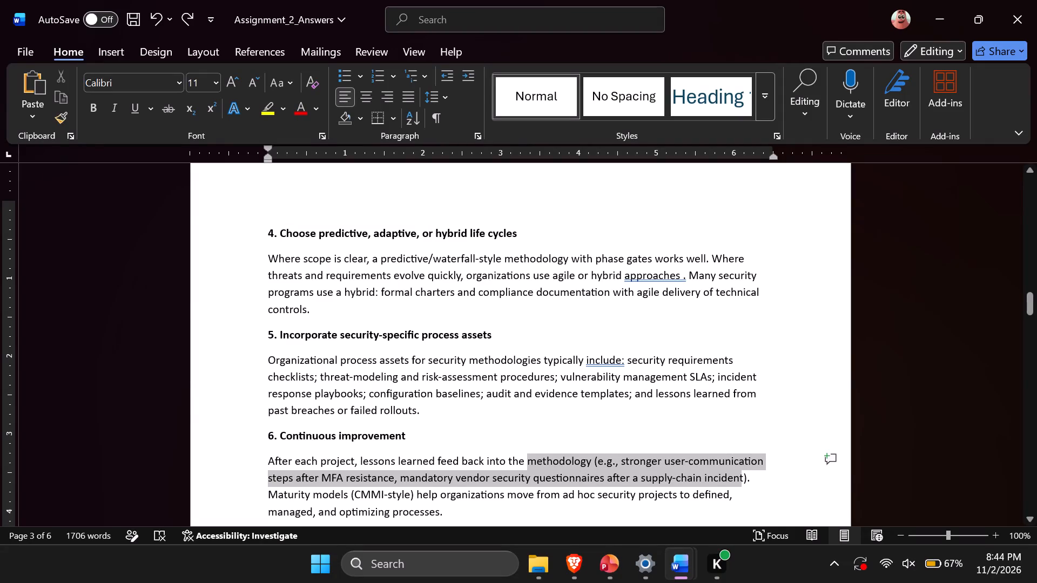
left_click_drag(743, 481, 745, 476)
left_click_drag(745, 476, 746, 477)
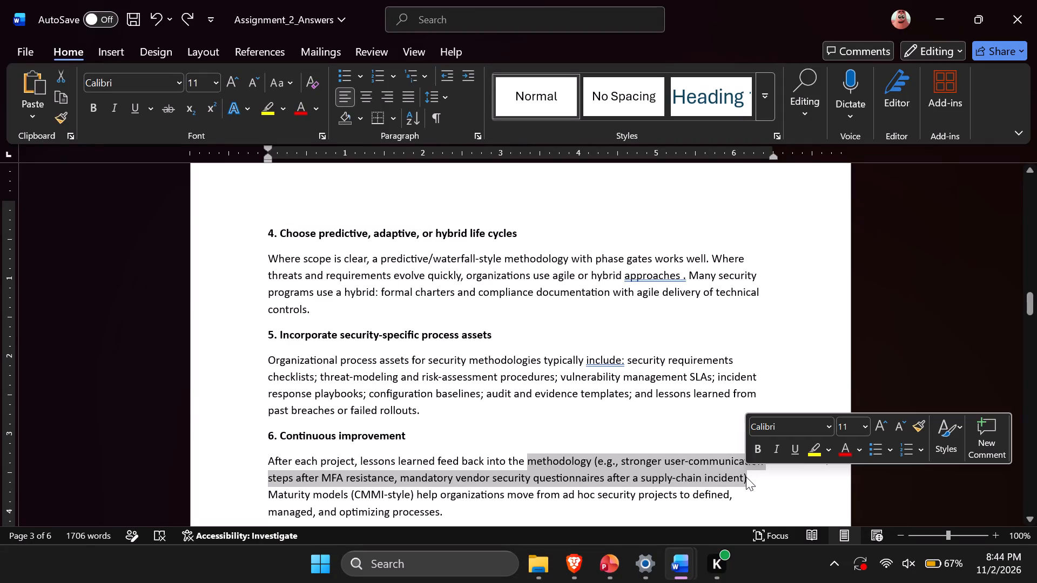
key("Delete")
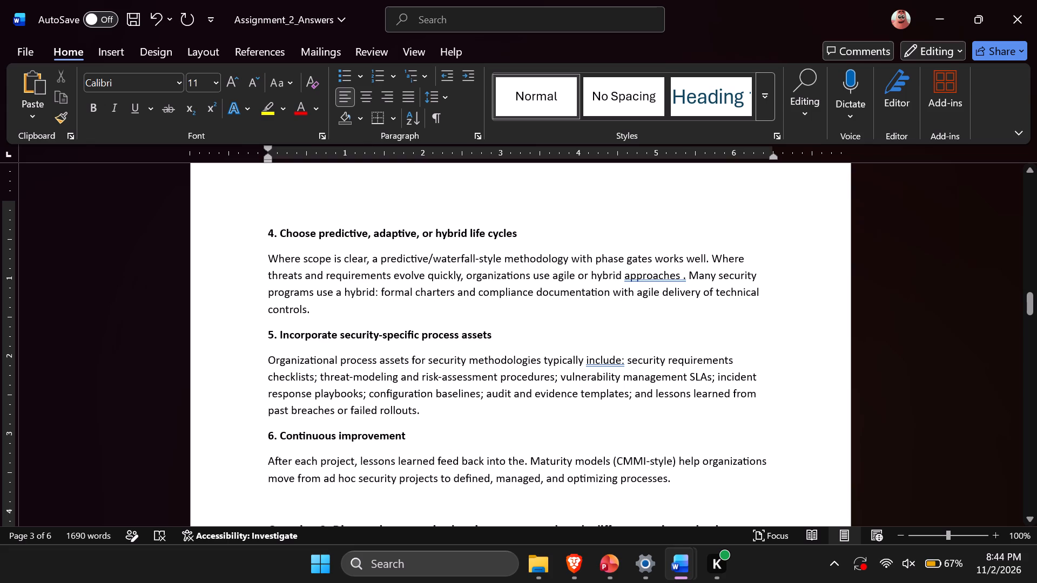
Delete "(CMMI-style)" after "Maturity models" in the "6. Continuous improvement" paragraph.
left_click(679, 462)
left_click_drag(676, 462, 675, 462)
left_click_drag(675, 462, 615, 465)
key("Delete")
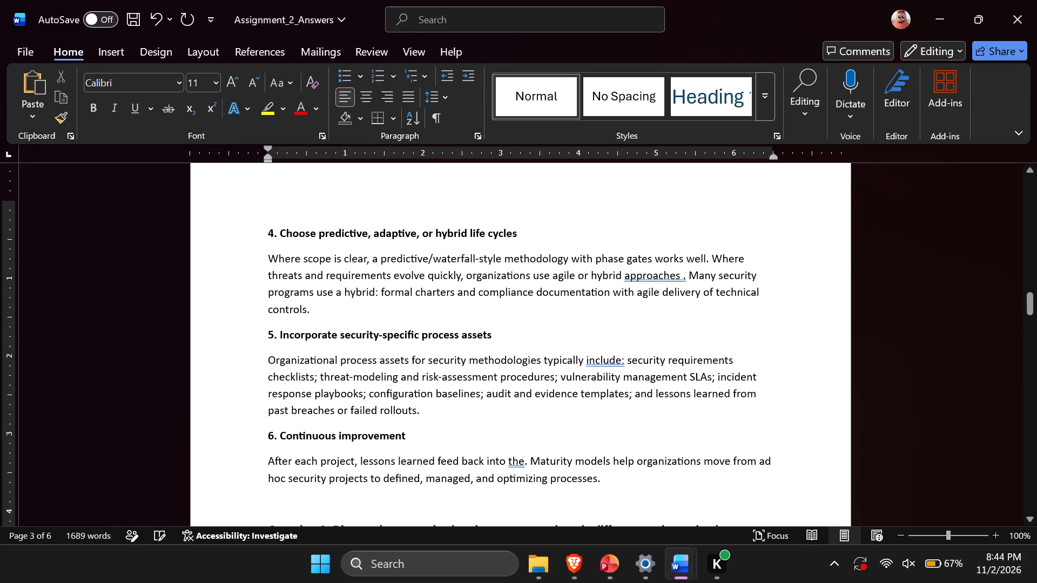
Apply the grammar suggestion for "the" in section 6's first sentence, changing it to "them".
scroll(563, 474, "down", 1)
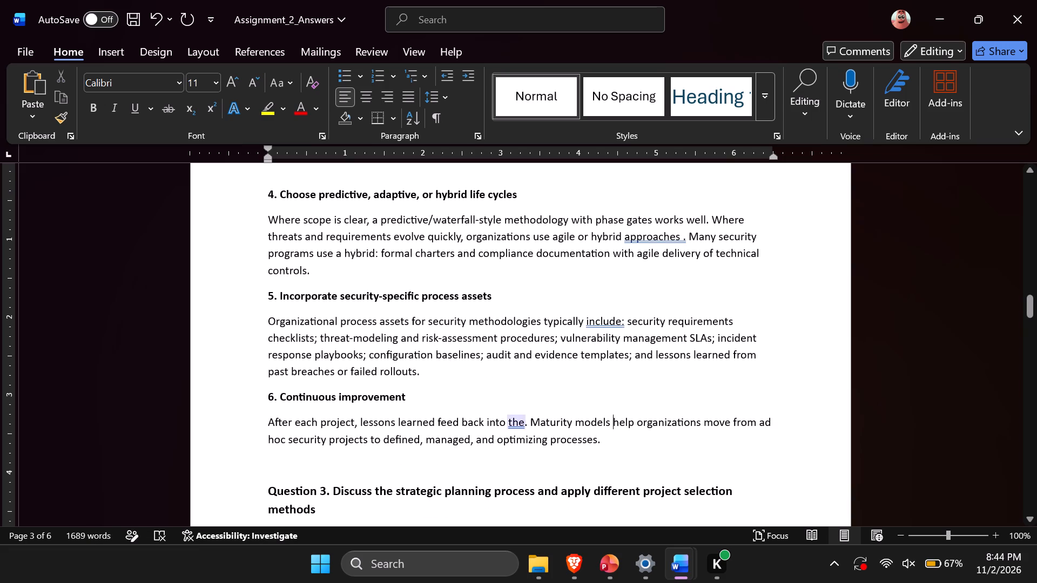
right_click(510, 416)
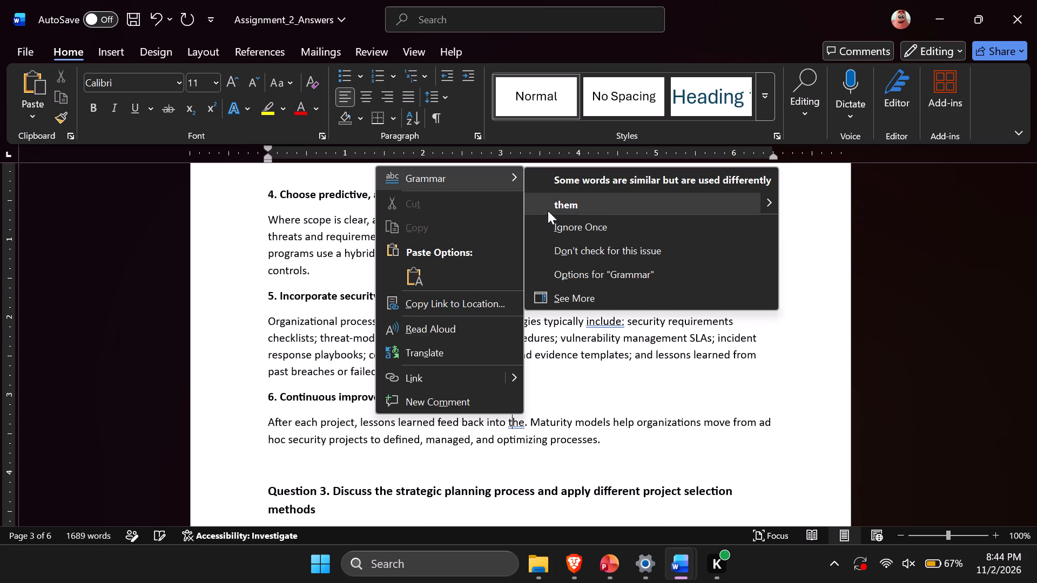
left_click(578, 362)
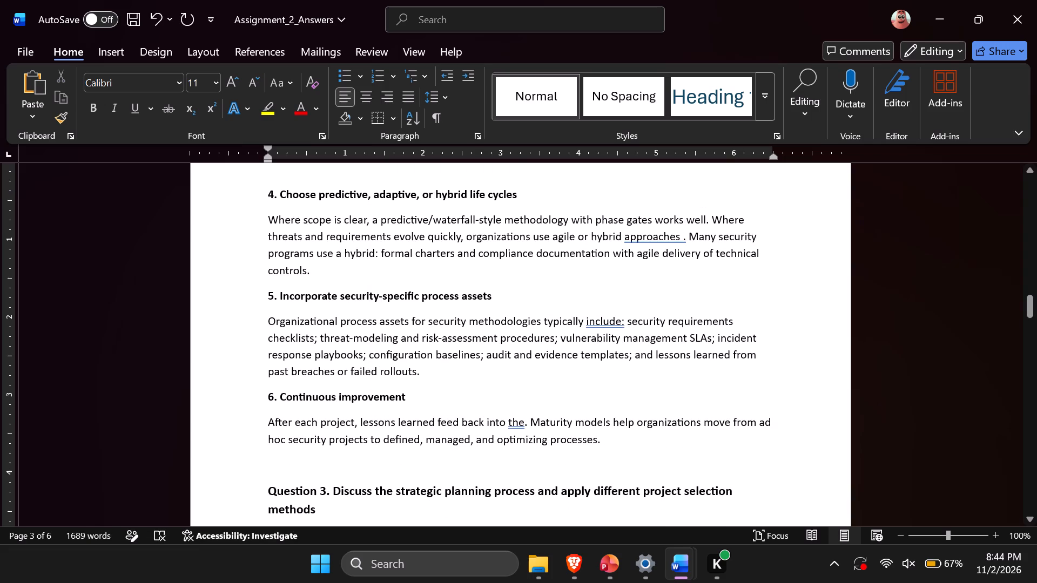
left_click(527, 420)
right_click(523, 422)
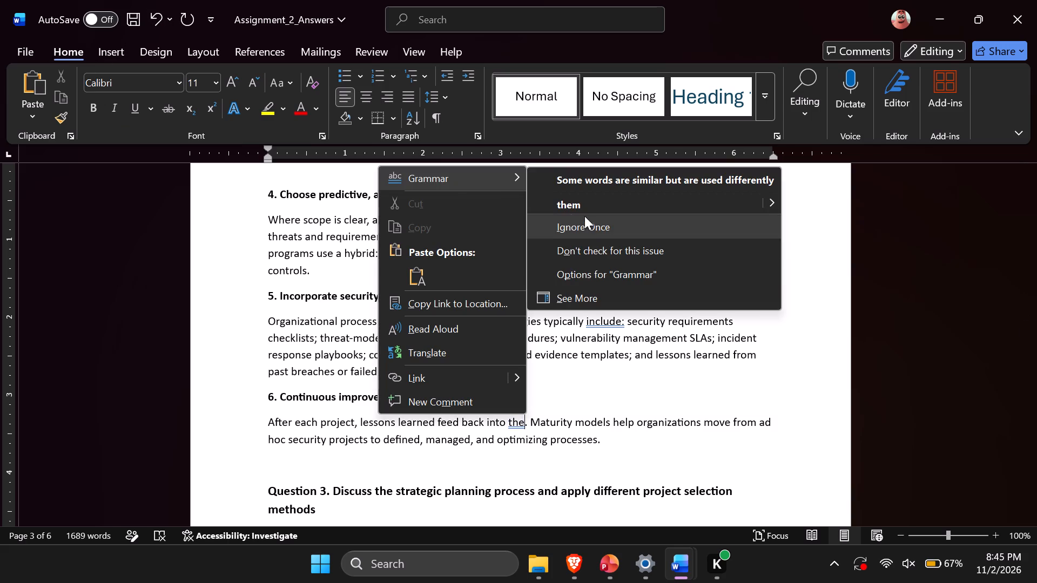
left_click(586, 200)
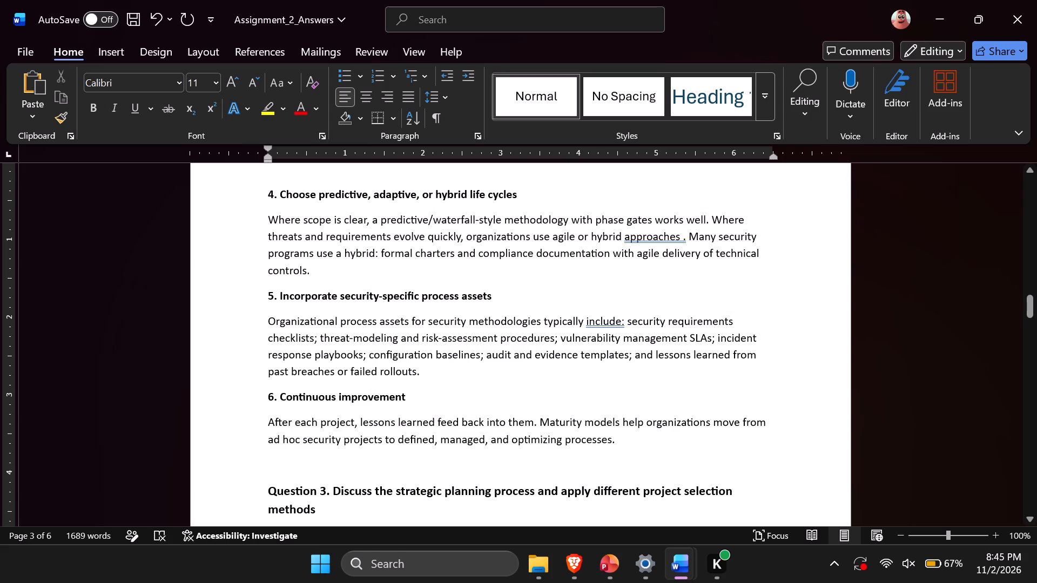
Look through the remaining answers to Questions 3 and 4 to examine their length, spacing and page breaks.
scroll(259, 445, "down", 4)
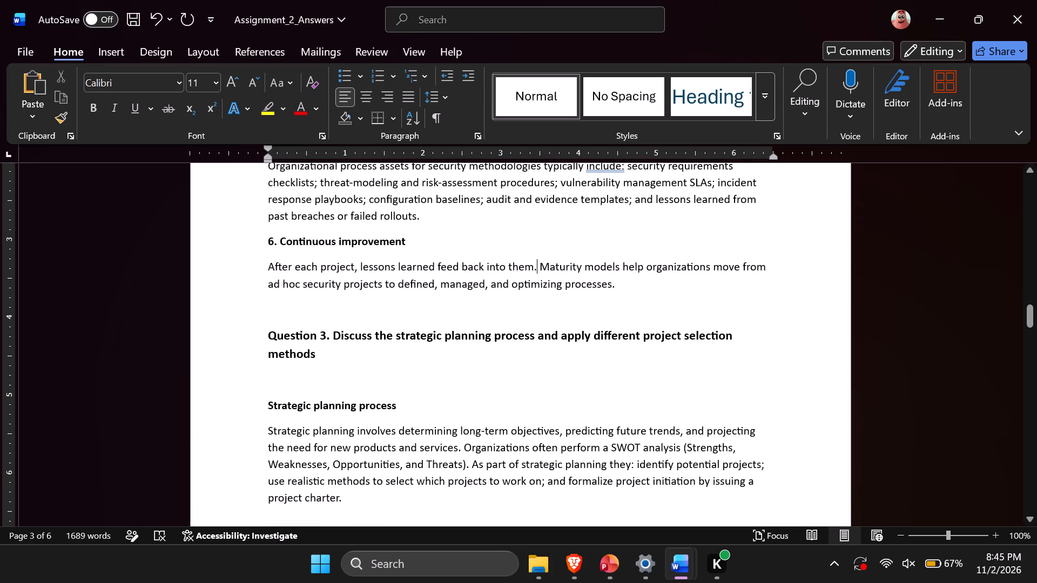
scroll(430, 426, "down", 15)
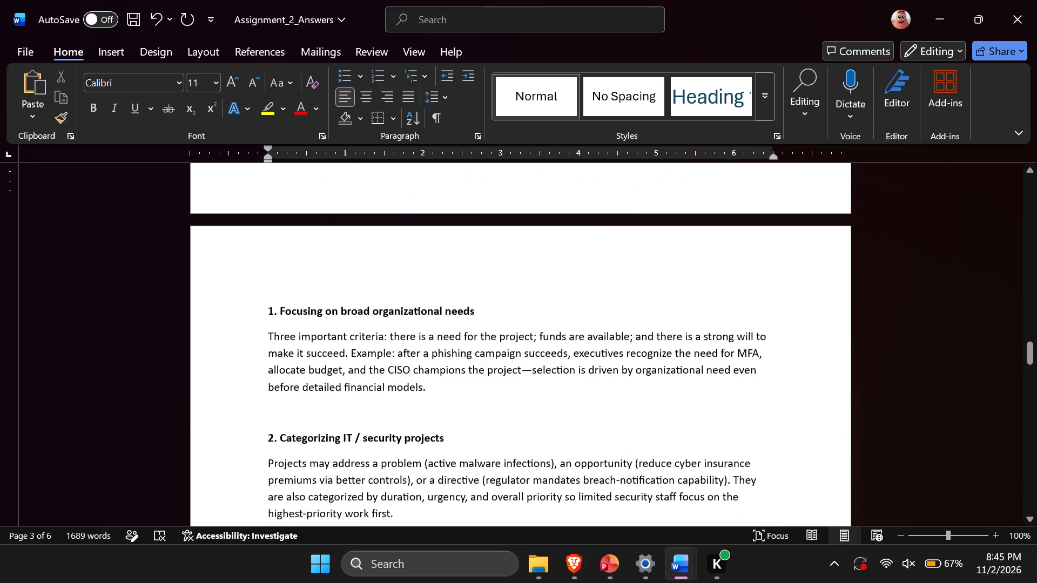
scroll(432, 426, "down", 19)
scroll(432, 426, "down", 7)
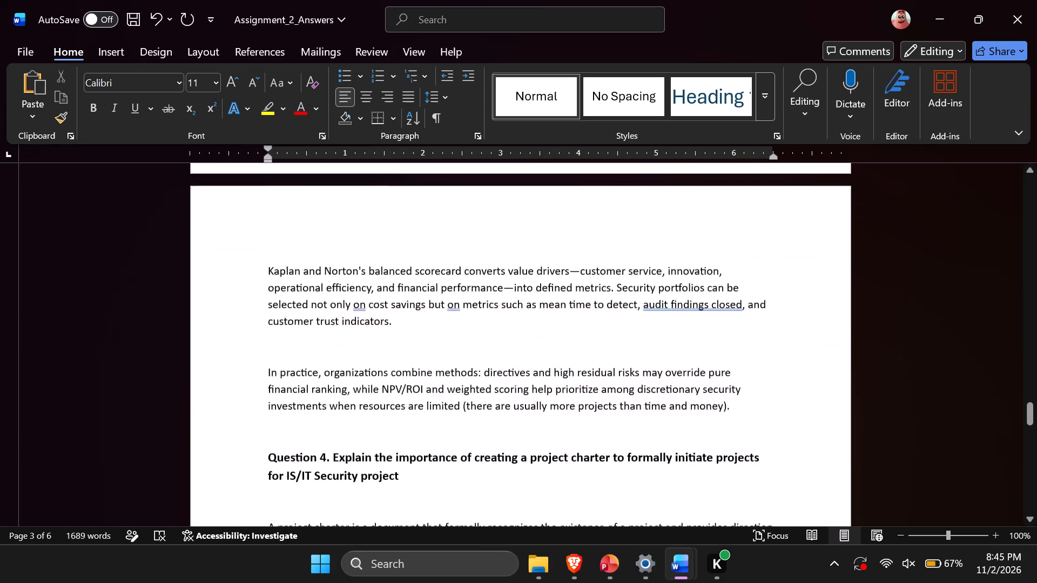
scroll(432, 426, "down", 3)
scroll(432, 426, "down", 20)
scroll(432, 426, "down", 8)
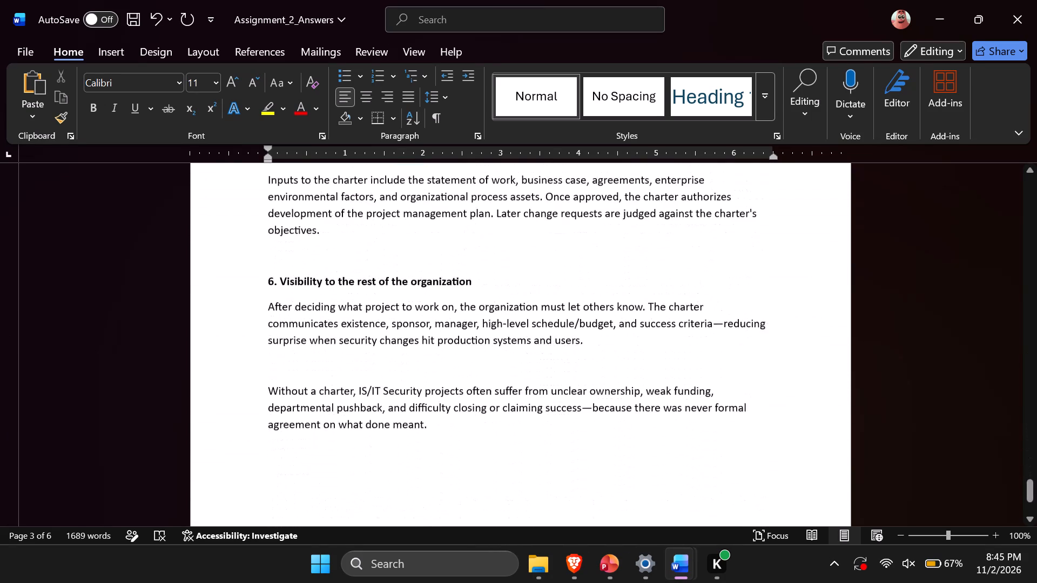
scroll(432, 426, "down", 4)
scroll(432, 426, "up", 17)
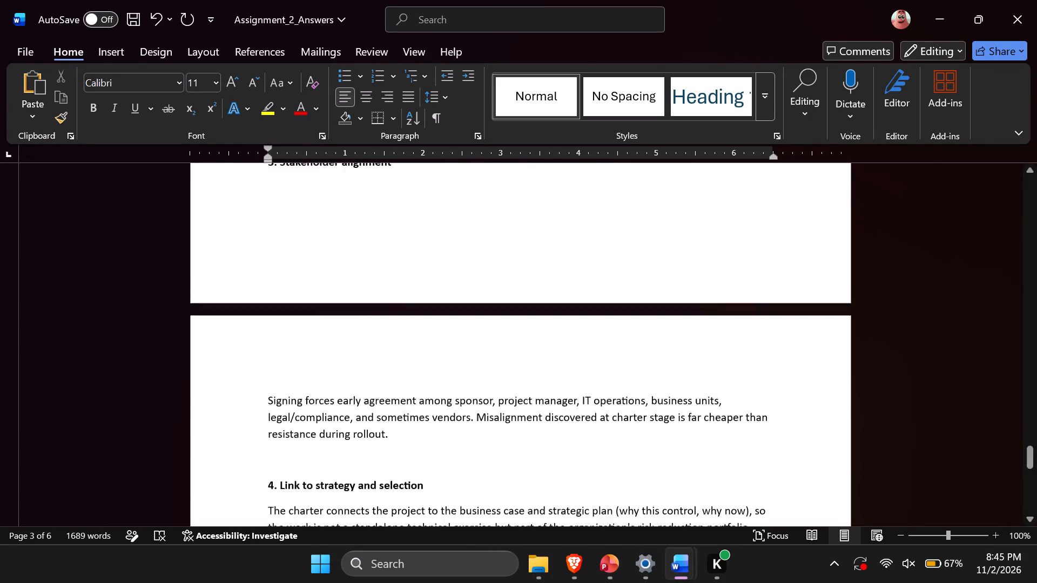
scroll(429, 428, "up", 19)
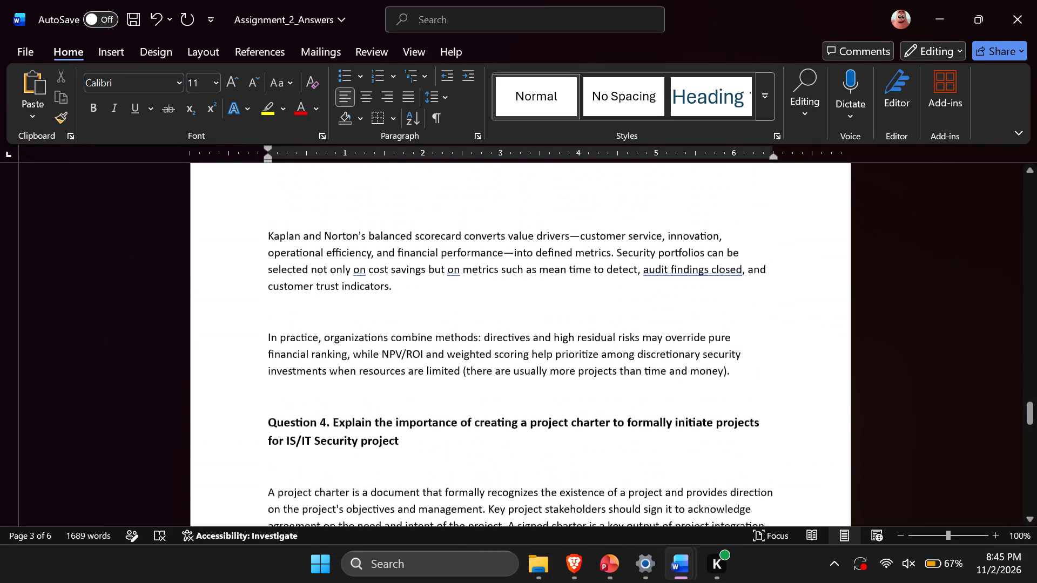
scroll(426, 430, "up", 15)
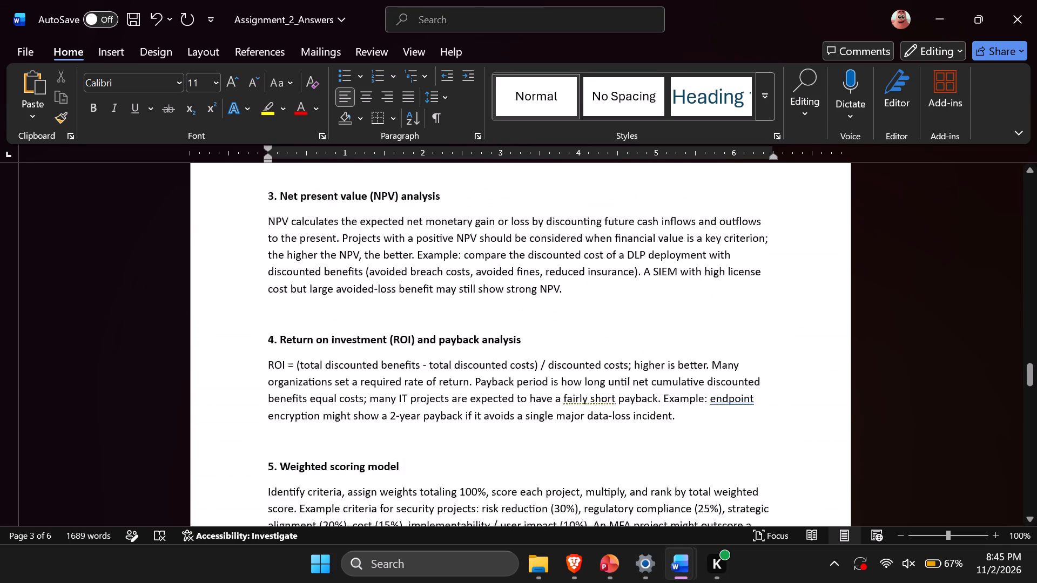
scroll(412, 439, "up", 13)
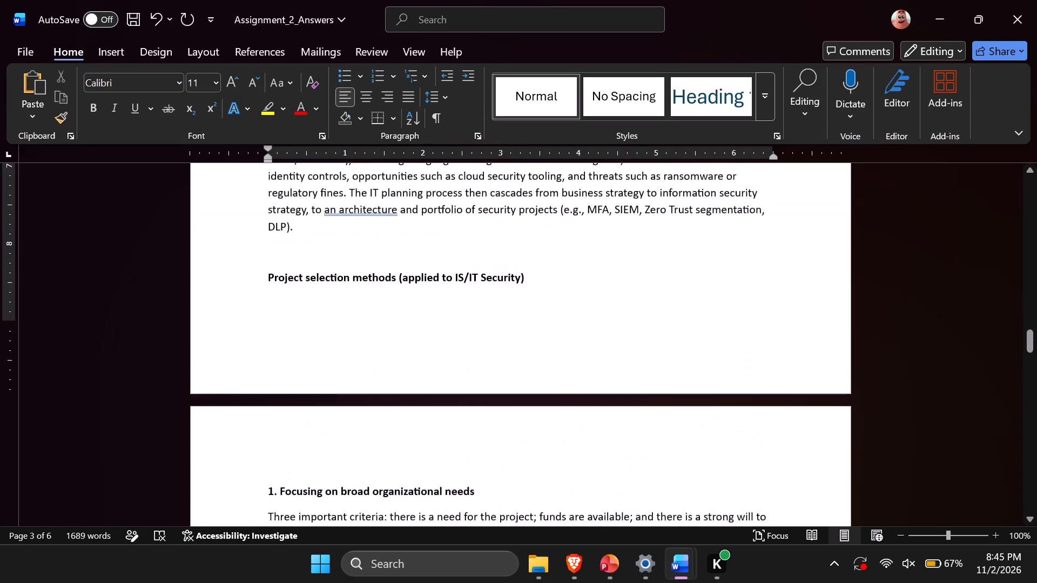
scroll(410, 440, "up", 13)
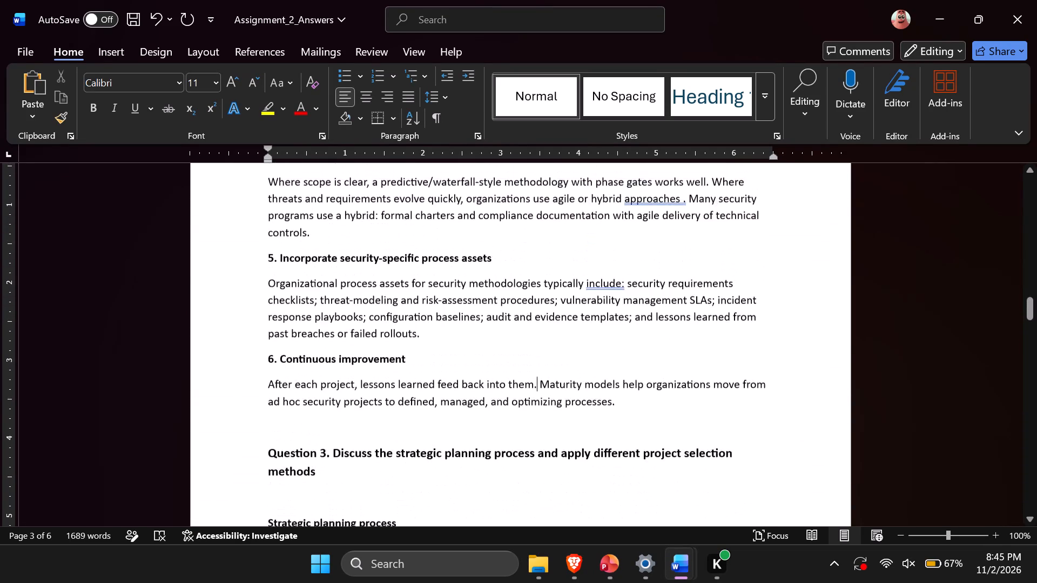
scroll(406, 443, "up", 2)
Remove the blank line between the Question 3 title and the "Strategic planning process" heading.
scroll(406, 443, "down", 6)
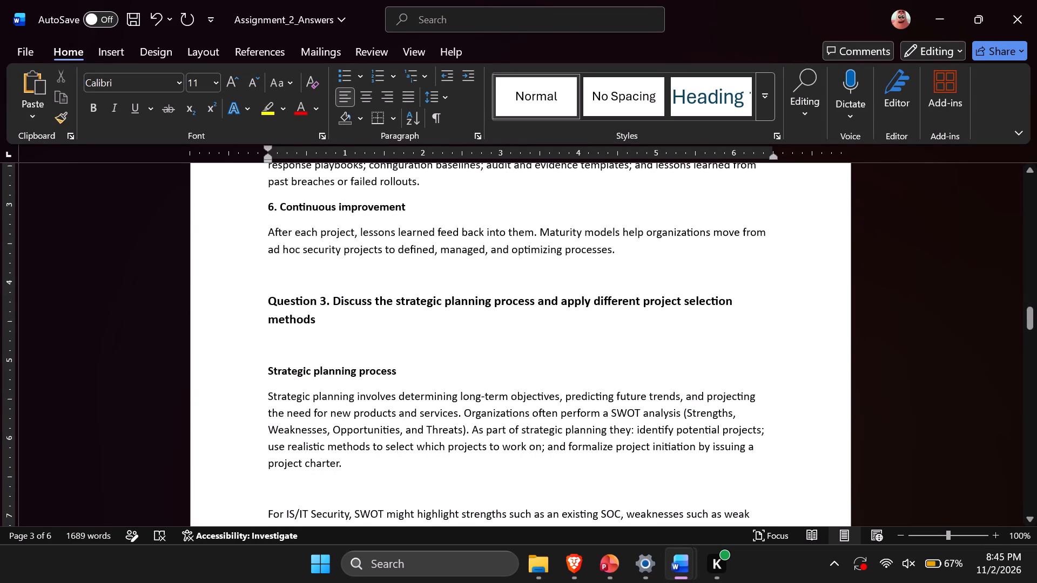
left_click(265, 373)
key("BackSpace")
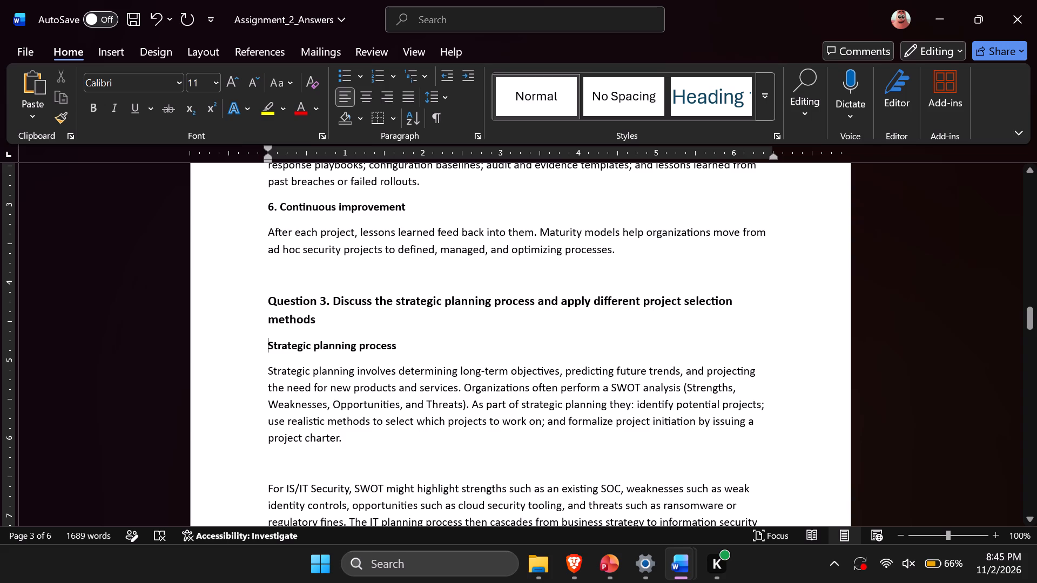
Delete the strategic planning paragraph's text after "new products and services", from the SWOT analysis sentence through "project charter.".
left_click_drag(461, 389, 767, 437)
key("Delete")
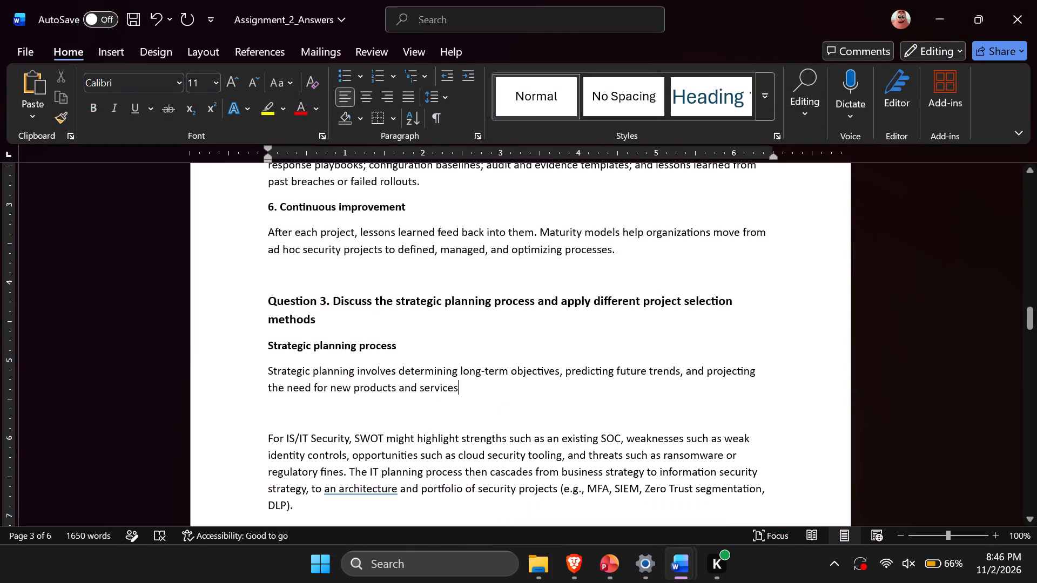
Delete the "For IS/IT Security, SWOT might highlight" paragraph and the blank lines above the "Project selection methods (applied to IS/IT Security)" heading.
left_click_drag(245, 432, 416, 502)
key("Delete")
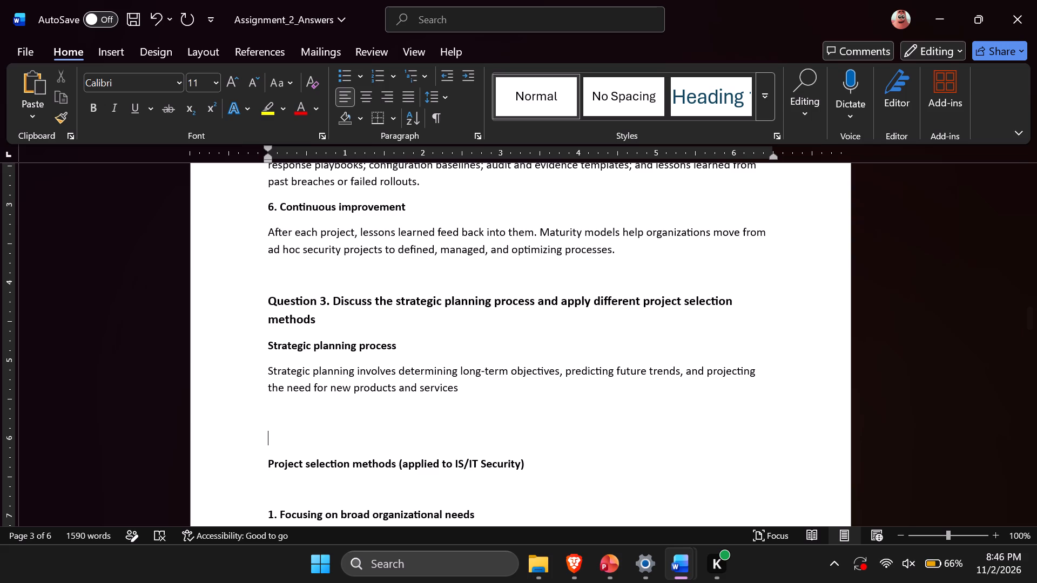
key("Down")
key("BackSpace")
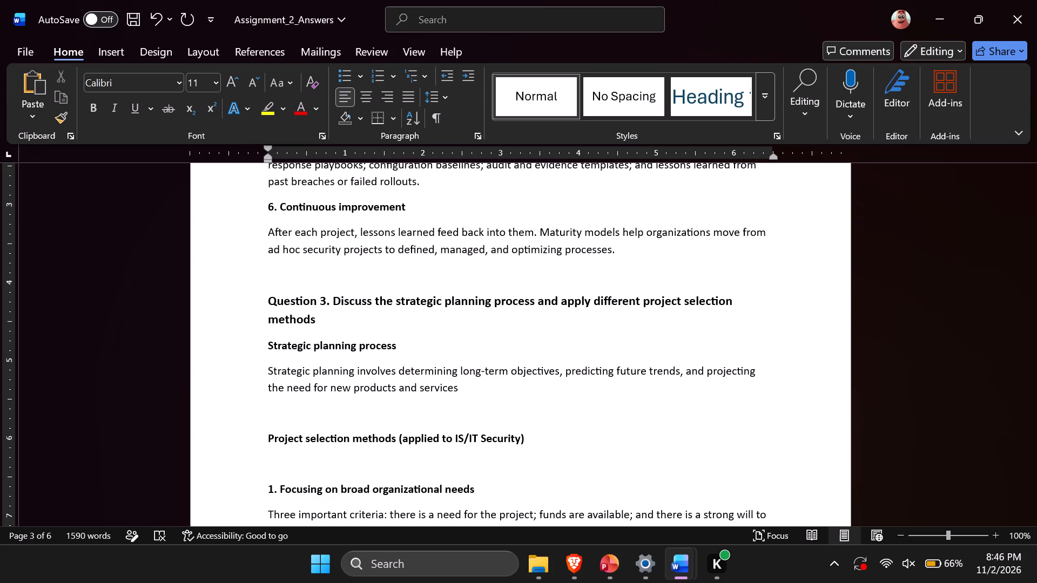
key("BackSpace")
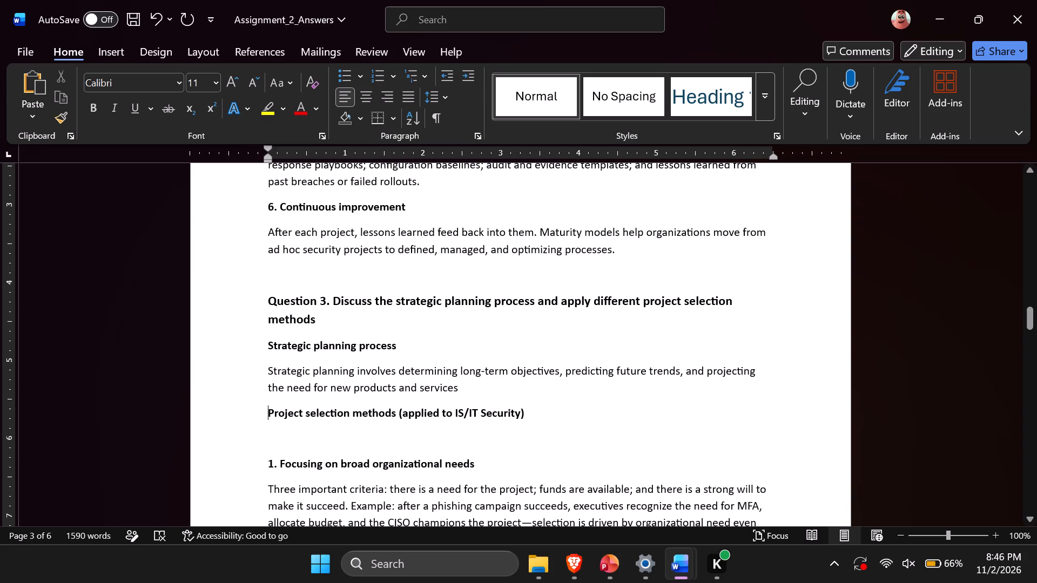
Remove the blank line above the "1. Focusing on broad organizational needs" heading.
scroll(310, 461, "down", 2)
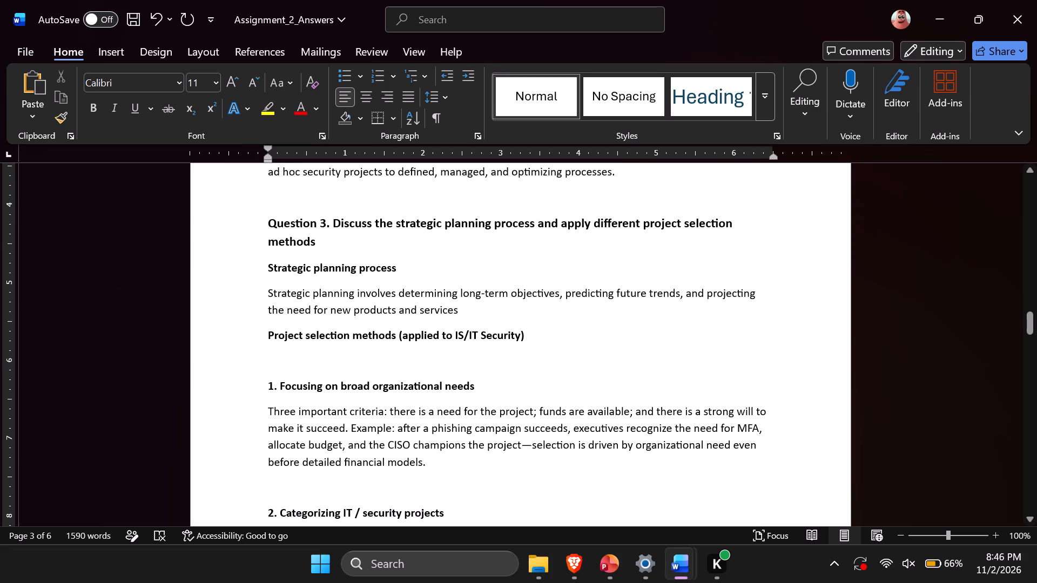
left_click(267, 382)
key("BackSpace")
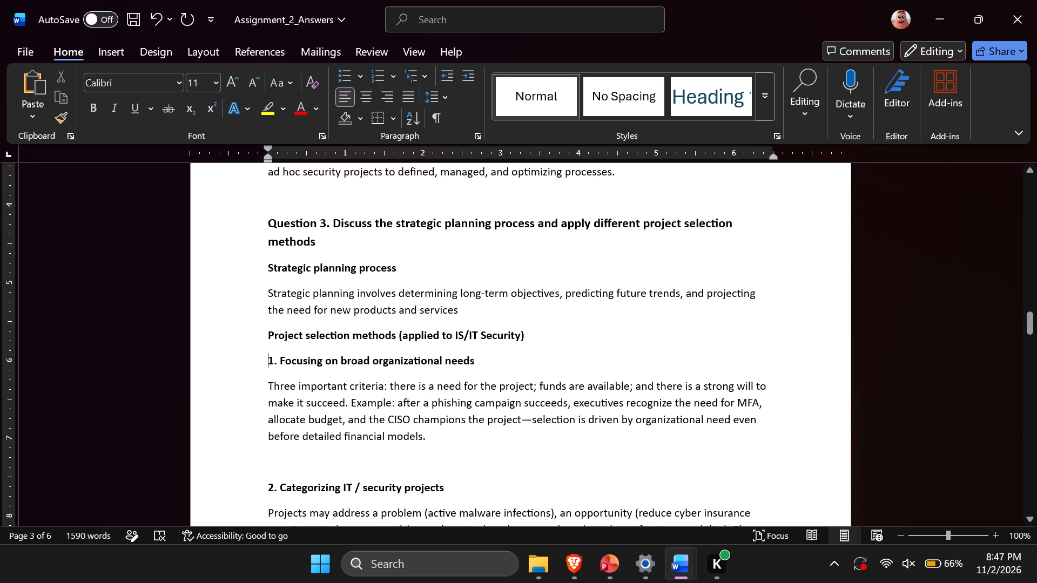
Delete the phishing campaign example after "make it succeed" in the broad organizational needs paragraph, including the sentence's closing period.
left_click_drag(347, 405, 403, 432)
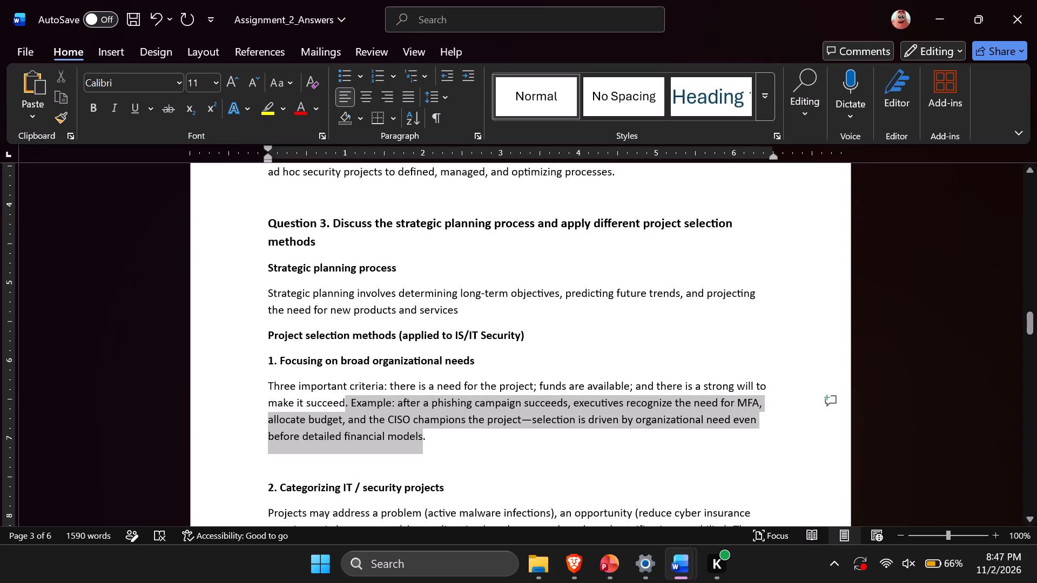
left_click_drag(403, 432, 414, 434)
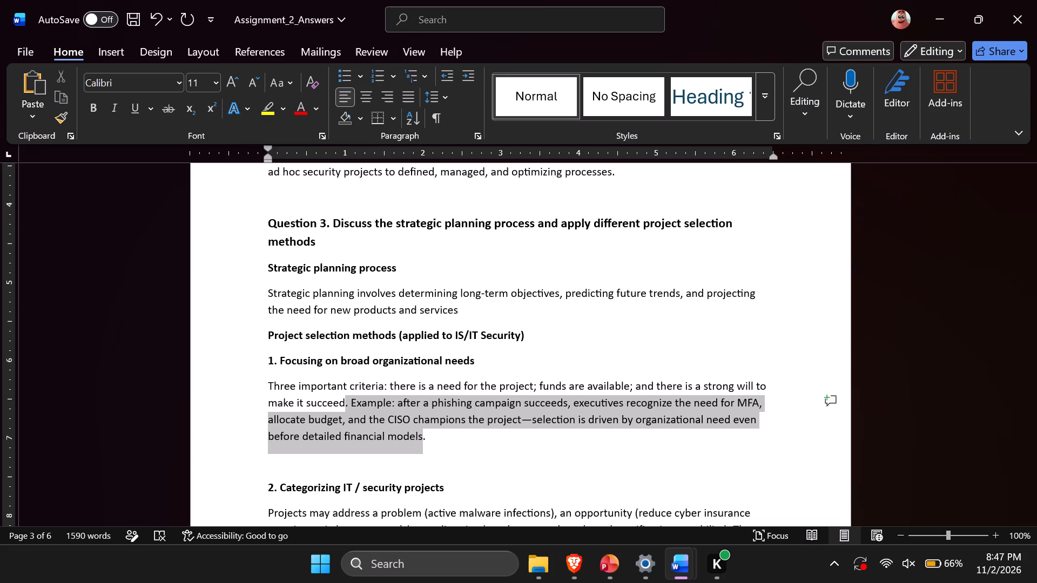
left_click_drag(414, 434, 422, 434)
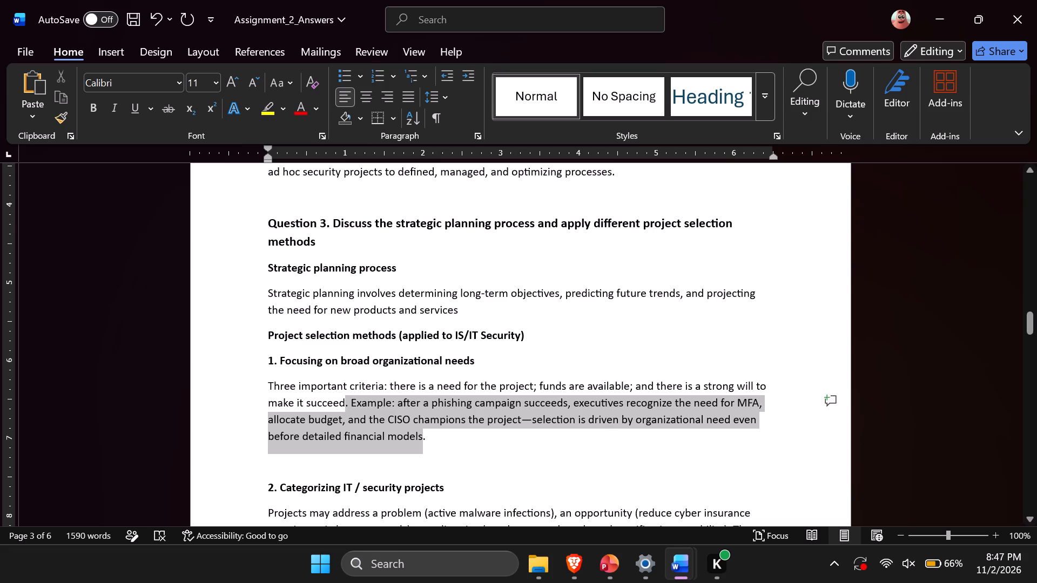
left_click_drag(422, 434, 434, 438)
key("Delete")
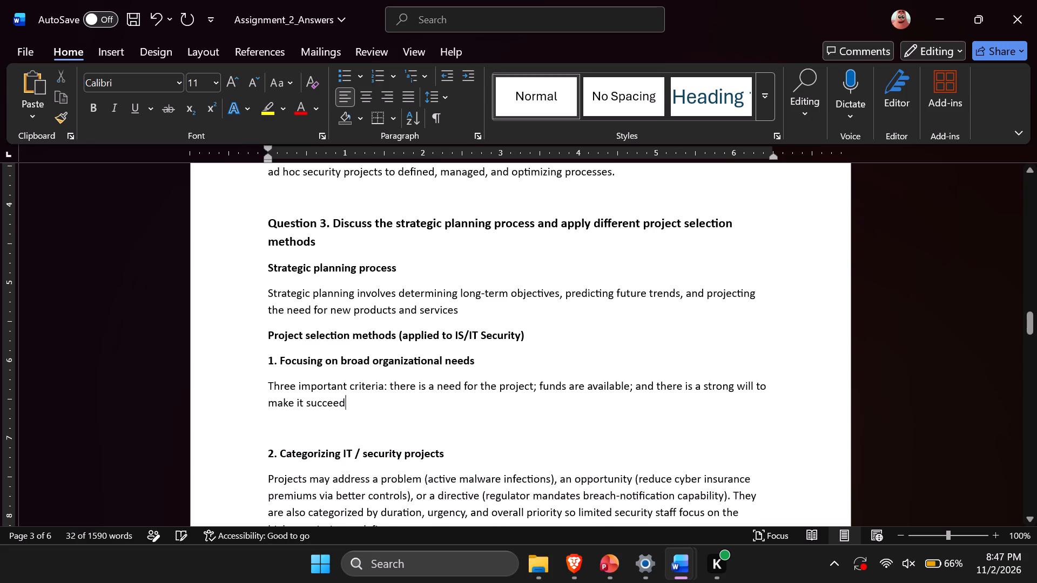
Remove the blank line above the "2. Categorizing IT / security projects" heading.
key("Down")
key("Down")
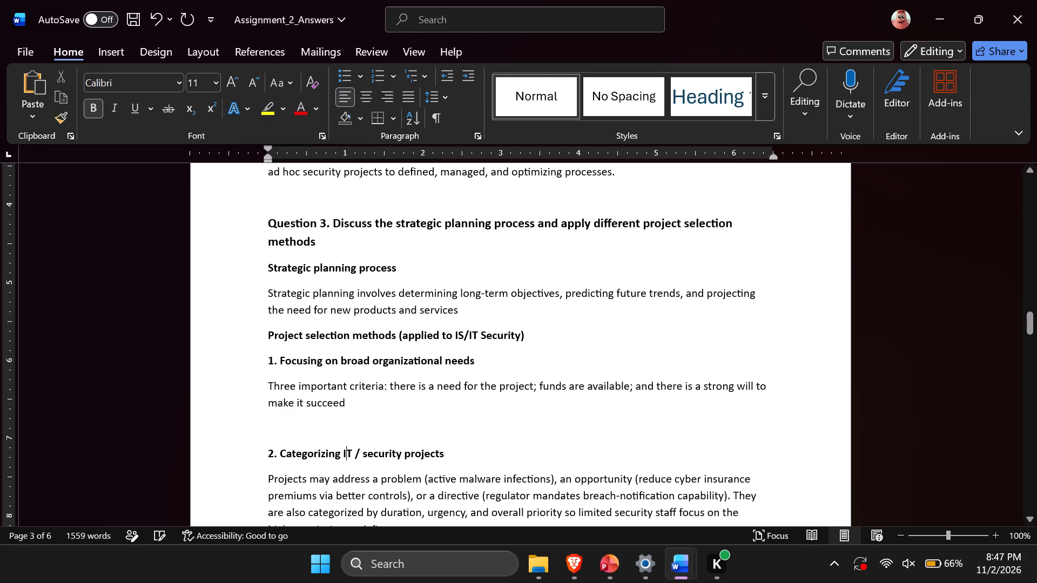
key("Left")
key("Left")
key("Left")
key("Left")
key("Left")
key("Left")
key("Left")
key("Left")
key("Left")
key("Left")
key("Left")
key("Left")
key("Left")
key("Left")
key("Left")
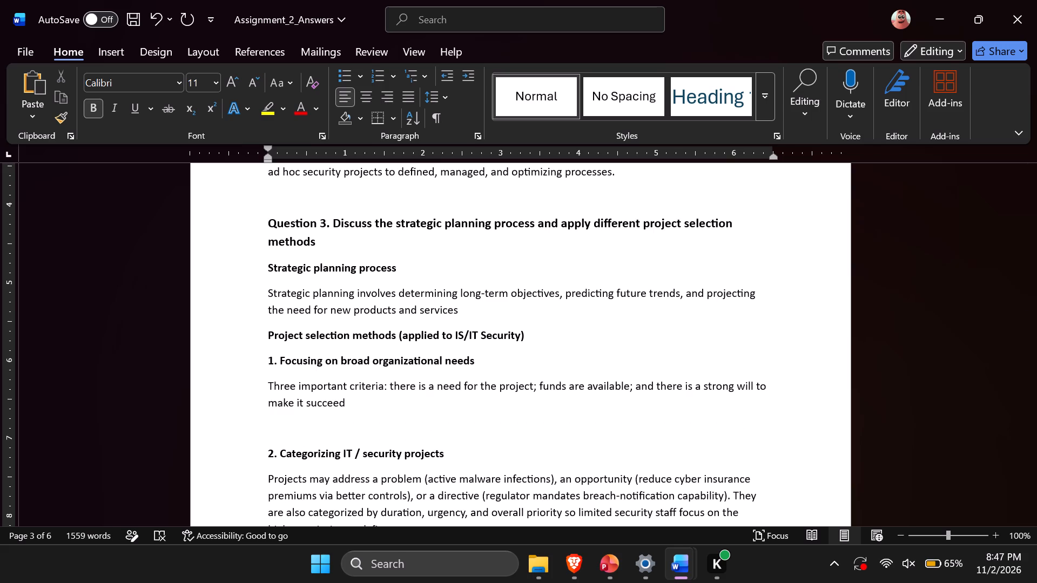
key("Left")
key("Left")
key("BackSpace")
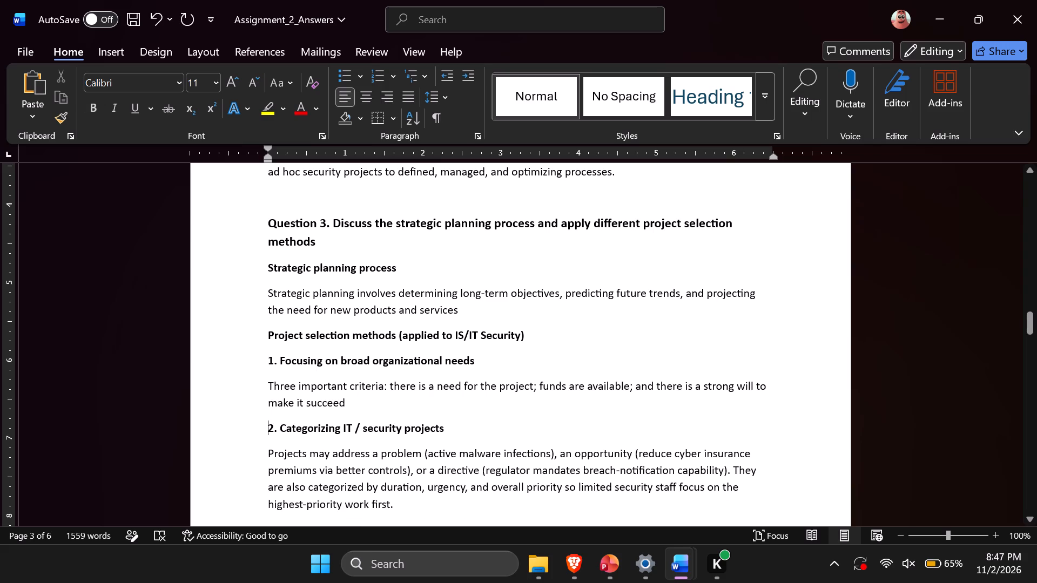
Shorten the project selection heading to "Project selection methods" by deleting "(applied to IS/IT Security)".
left_click_drag(397, 334, 494, 334)
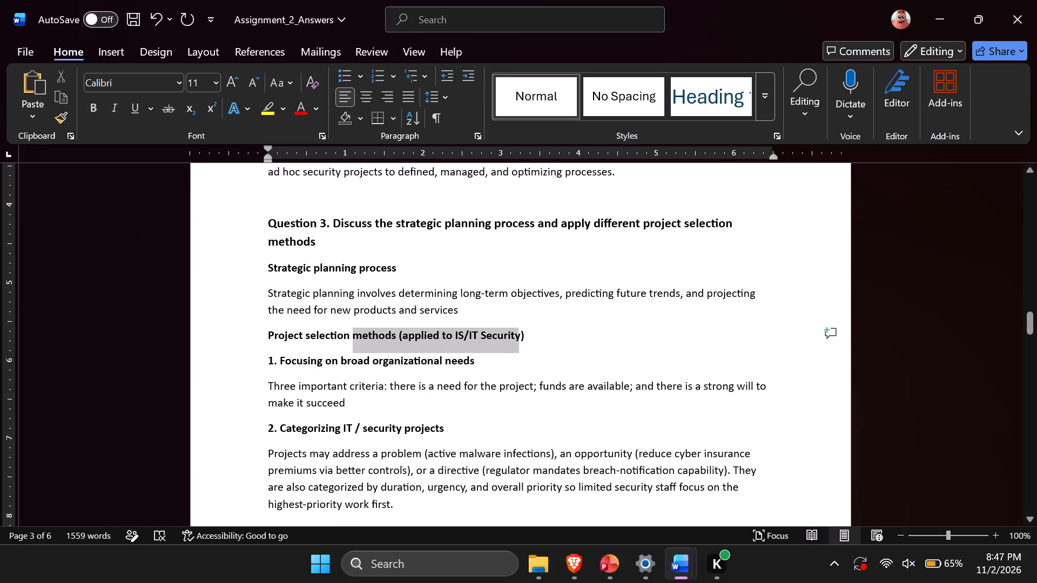
left_click_drag(494, 334, 536, 335)
left_click(536, 335)
left_click_drag(537, 335, 491, 336)
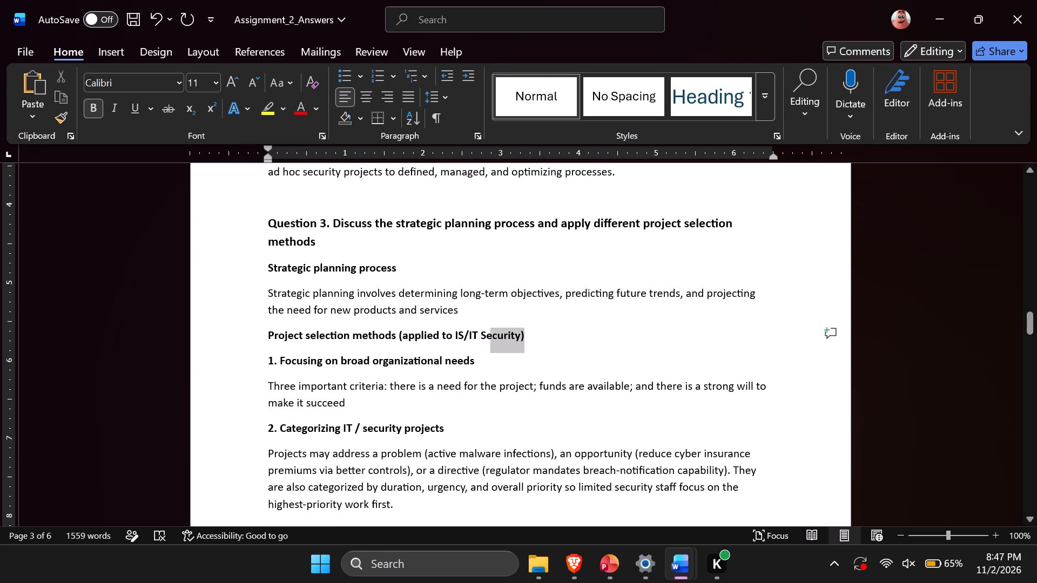
left_click_drag(491, 336, 401, 334)
key("BackSpace")
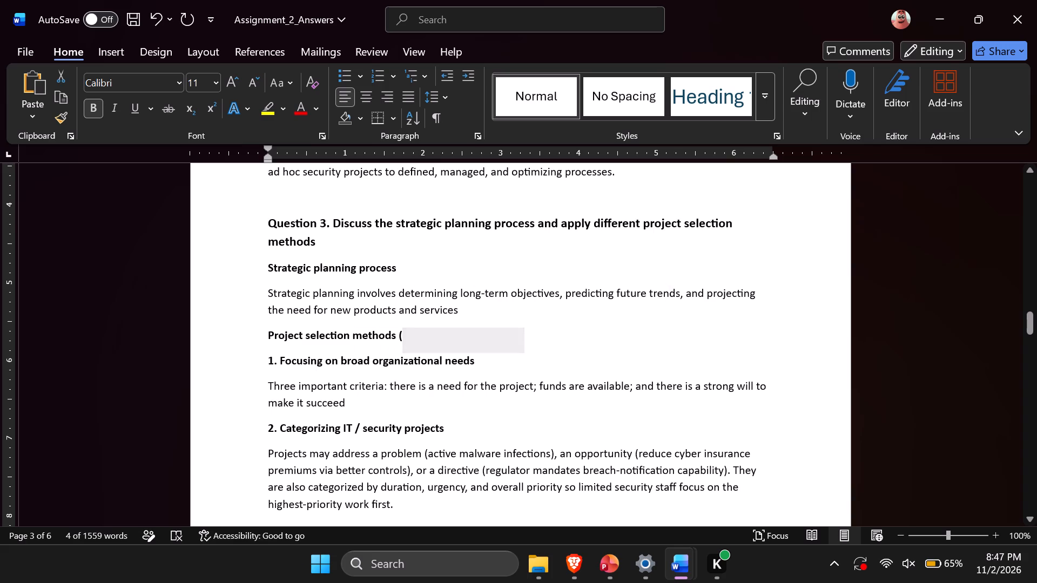
key("BackSpace")
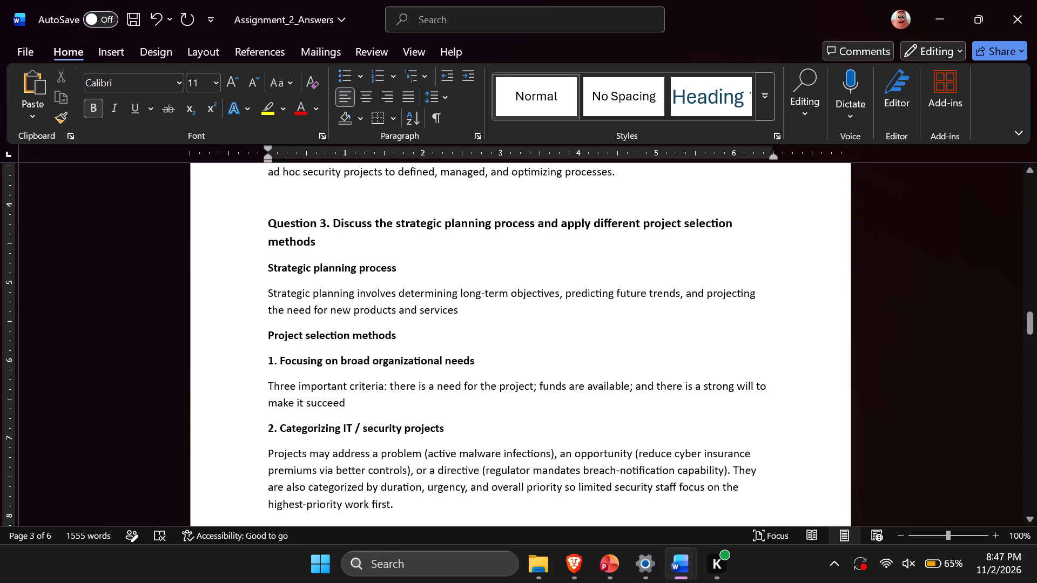
Delete the parenthetical examples after "problem", "opportunity" and "directive" in the categorizing paragraph, keeping only a comma between "problem" and "an opportunity".
left_click_drag(425, 452, 526, 453)
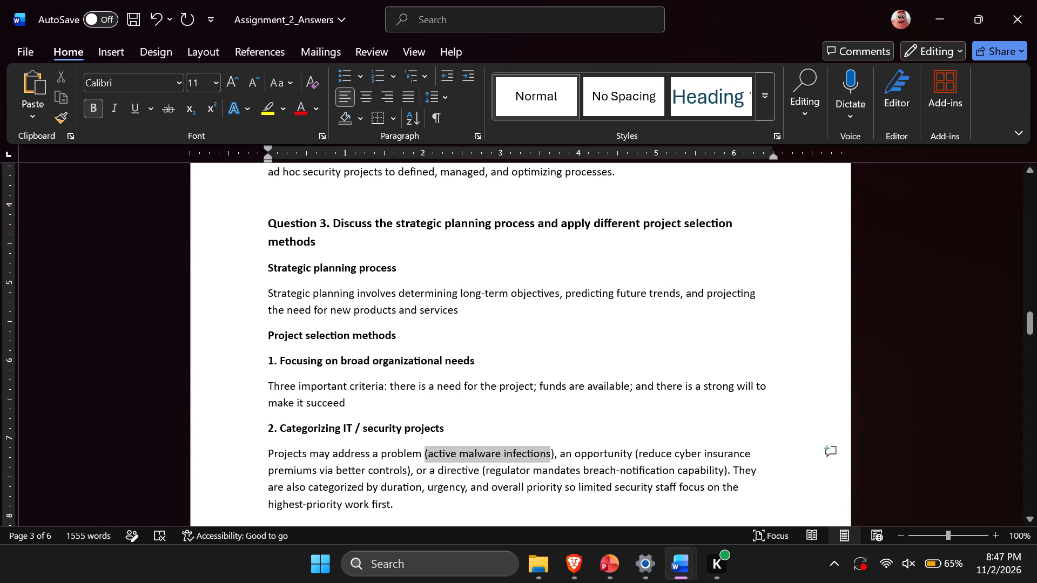
left_click_drag(526, 453, 553, 450)
key("BackSpace")
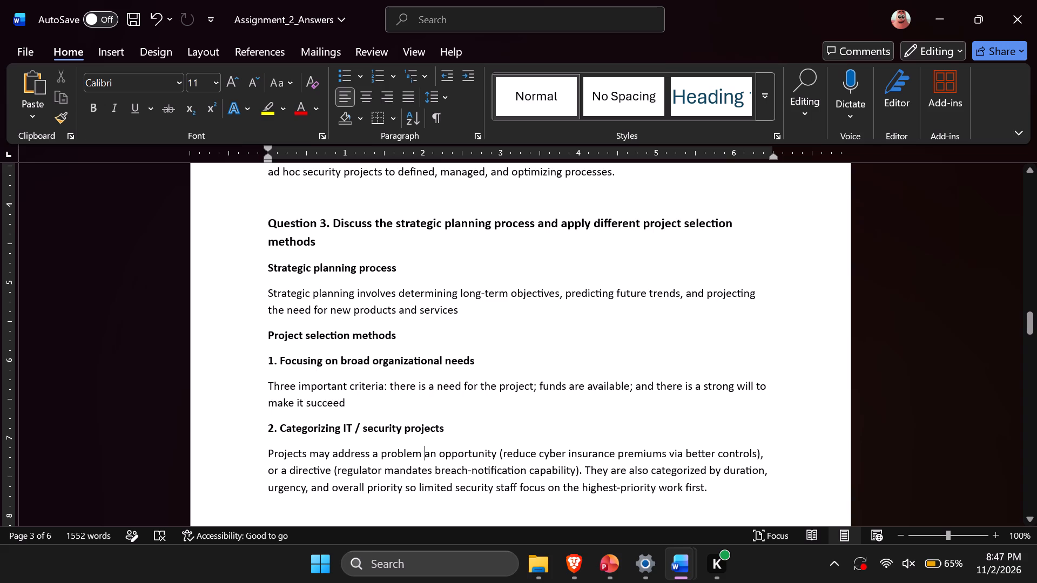
key("comma")
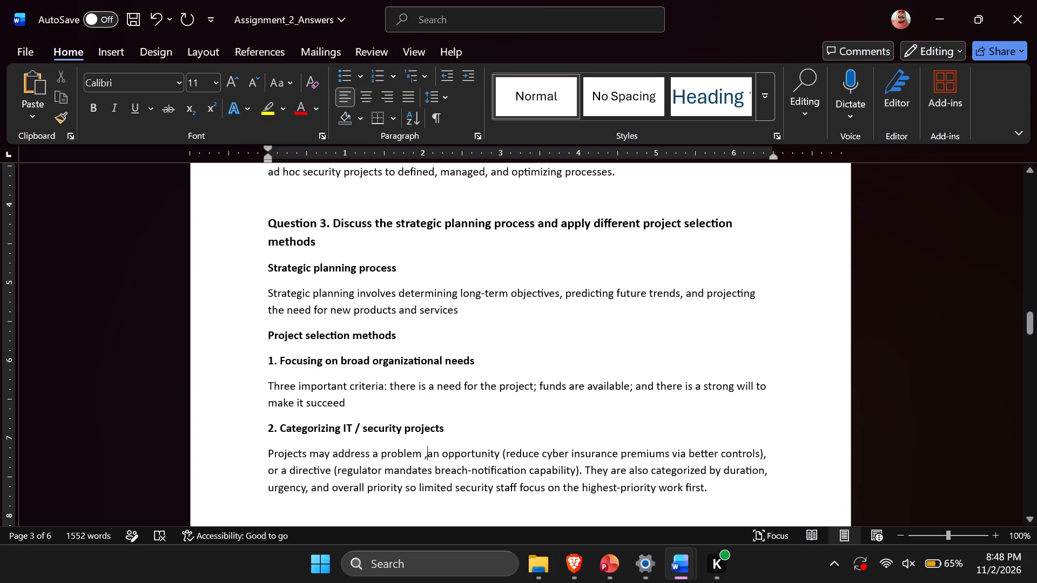
left_click_drag(503, 451, 715, 455)
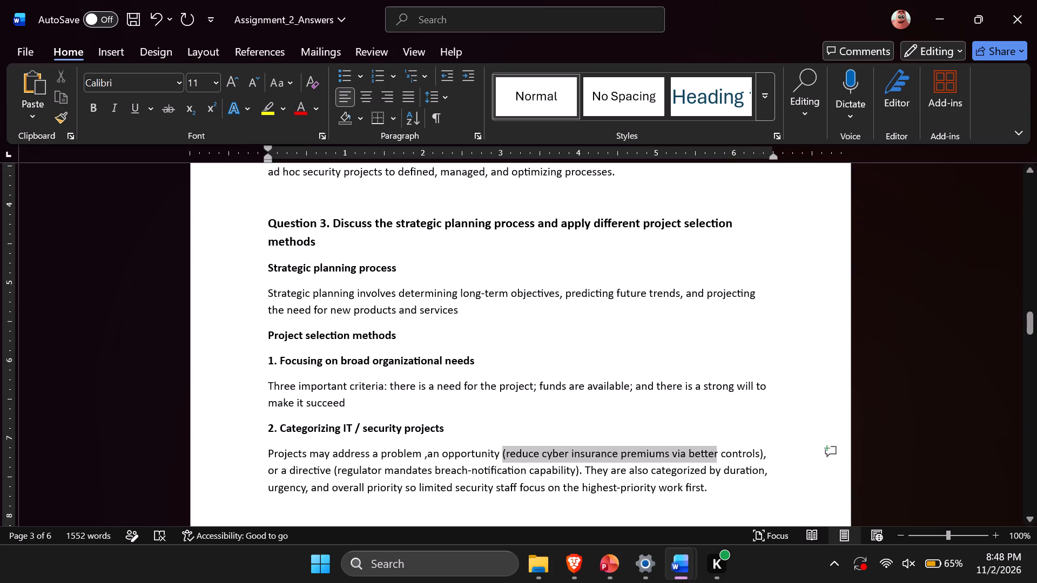
left_click_drag(715, 455, 750, 455)
left_click_drag(750, 455, 767, 452)
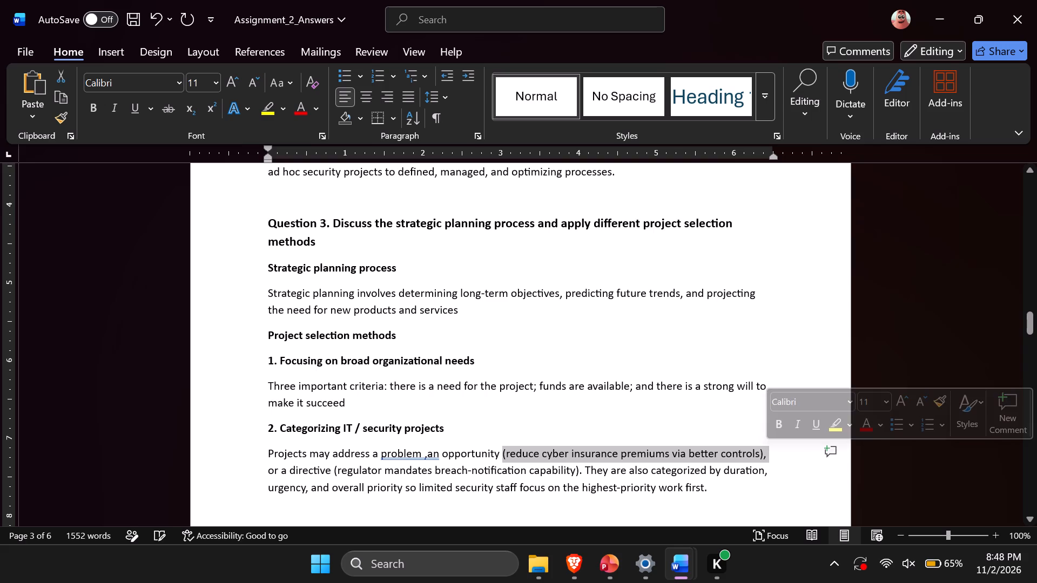
key("BackSpace")
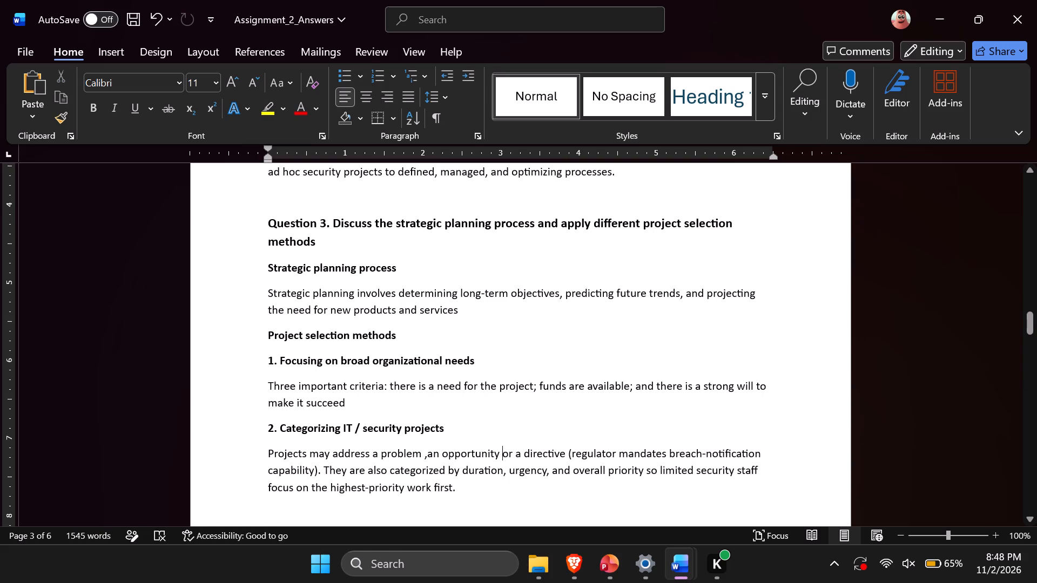
left_click_drag(569, 452, 294, 469)
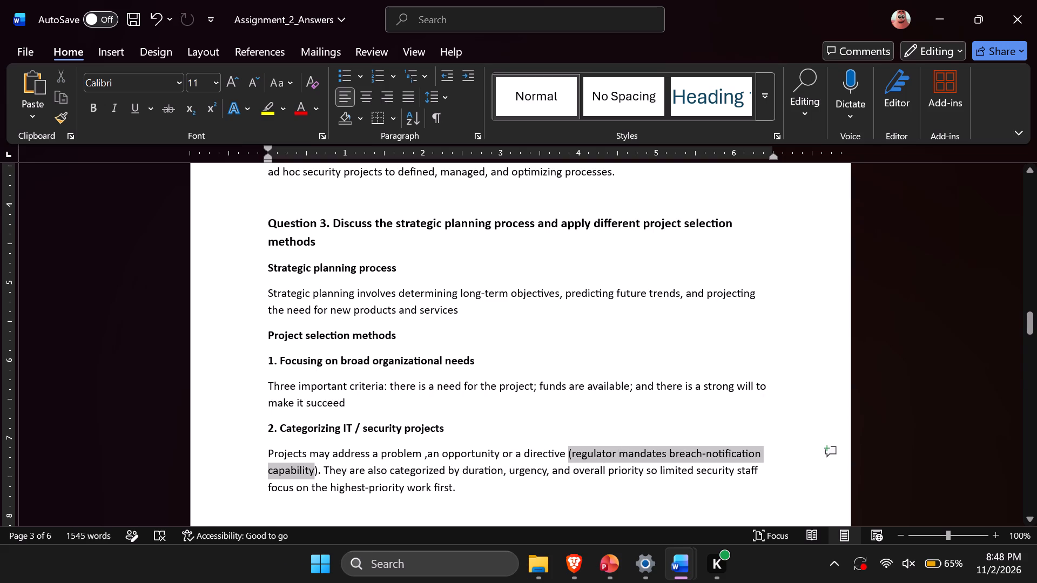
left_click_drag(294, 469, 315, 467)
left_click_drag(315, 467, 318, 466)
key("BackSpace")
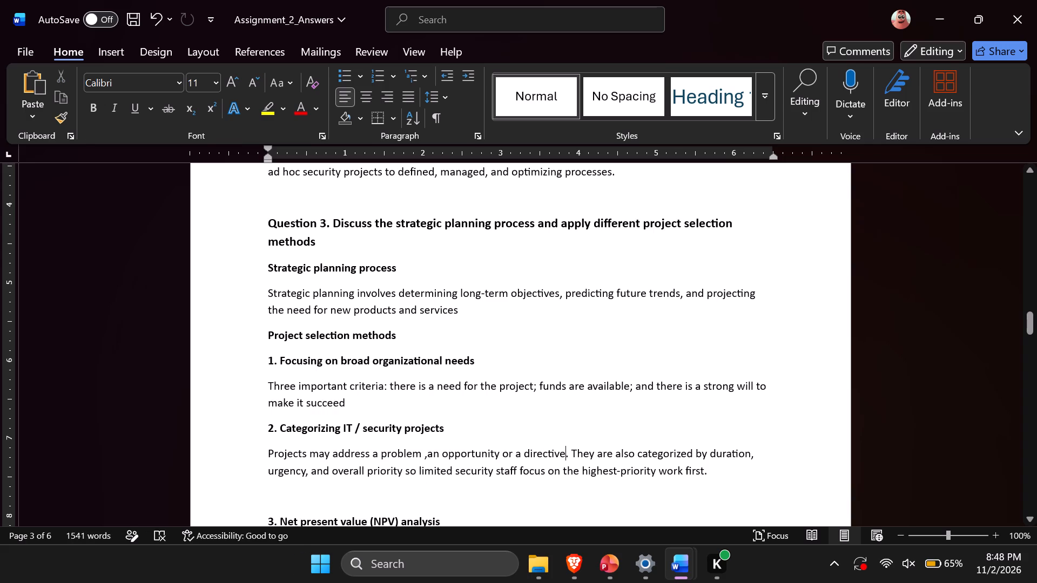
Delete "/ security projects" from the second method's heading so it reads "2. Categorizing IT".
left_click_drag(447, 428, 353, 426)
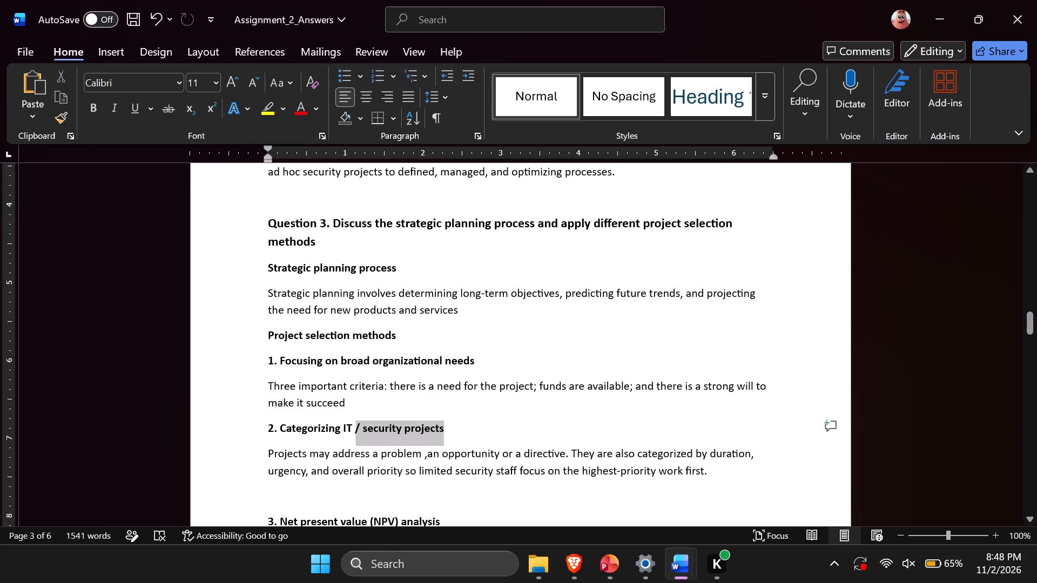
left_click_drag(353, 426, 356, 424)
left_click_drag(356, 424, 354, 425)
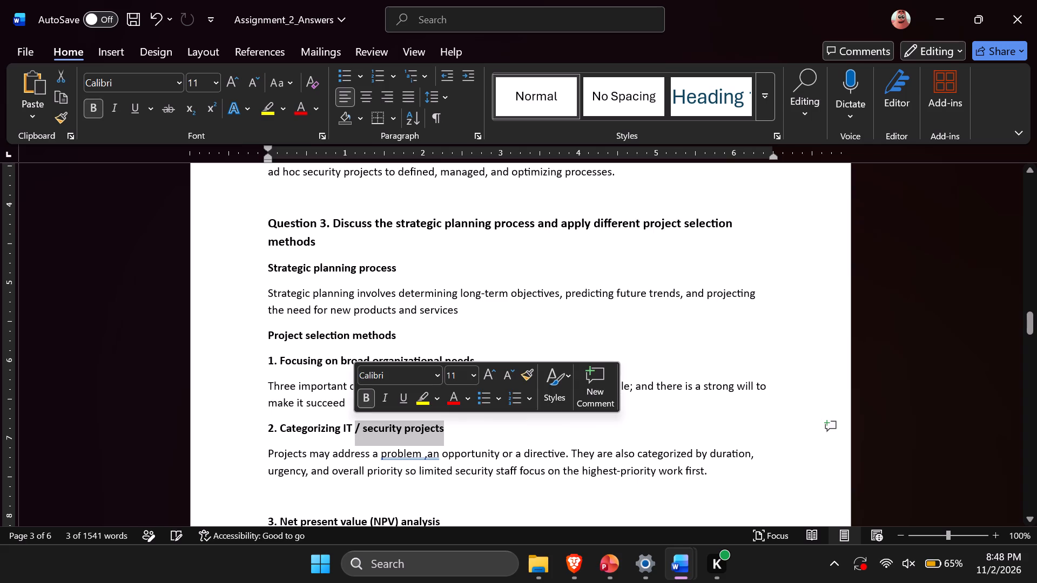
key("BackSpace")
Remove the blank line above the "3. Net present value (NPV) analysis" heading.
scroll(368, 434, "down", 3)
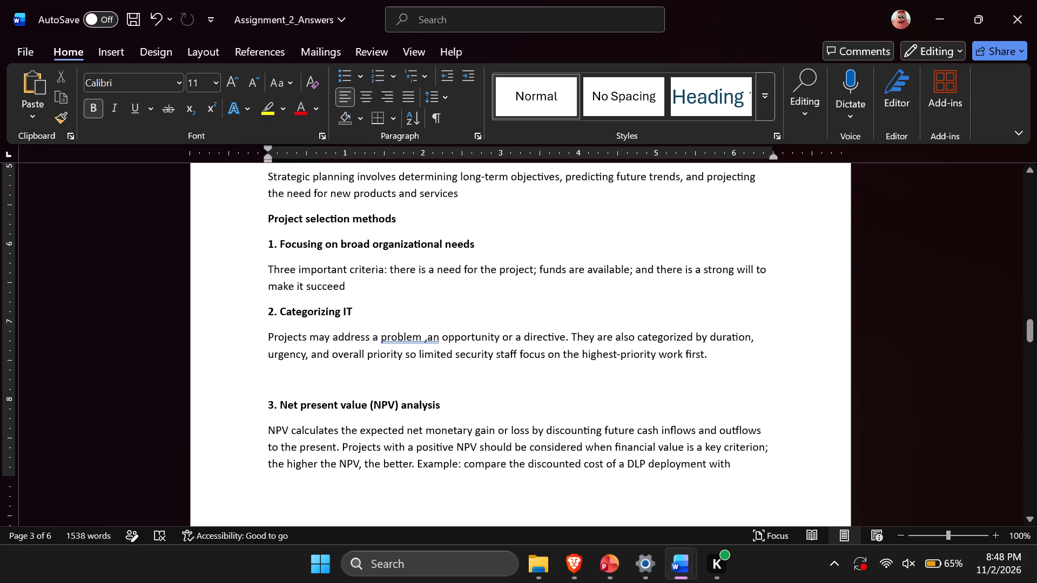
left_click(268, 405)
key("BackSpace")
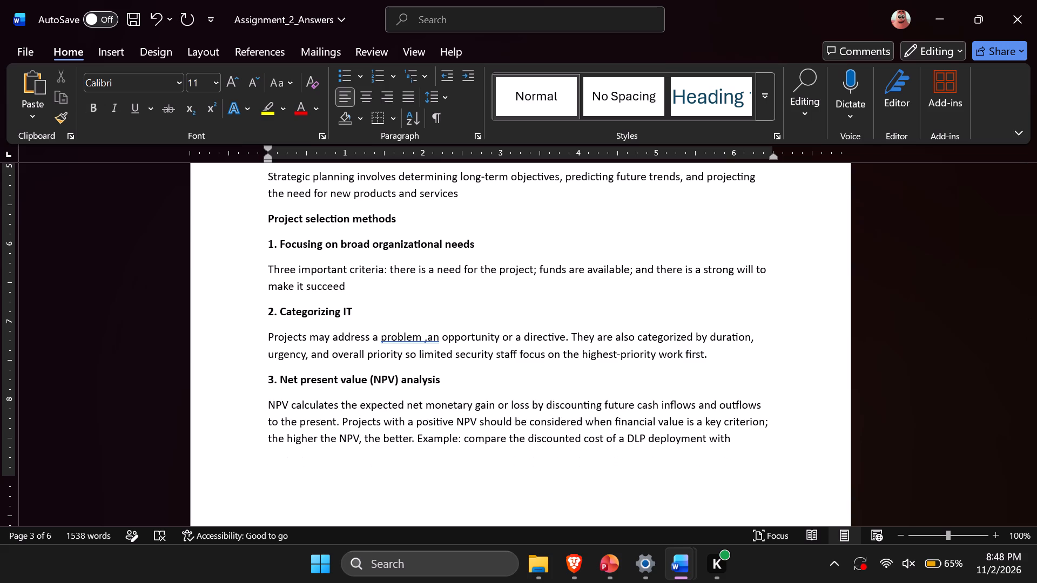
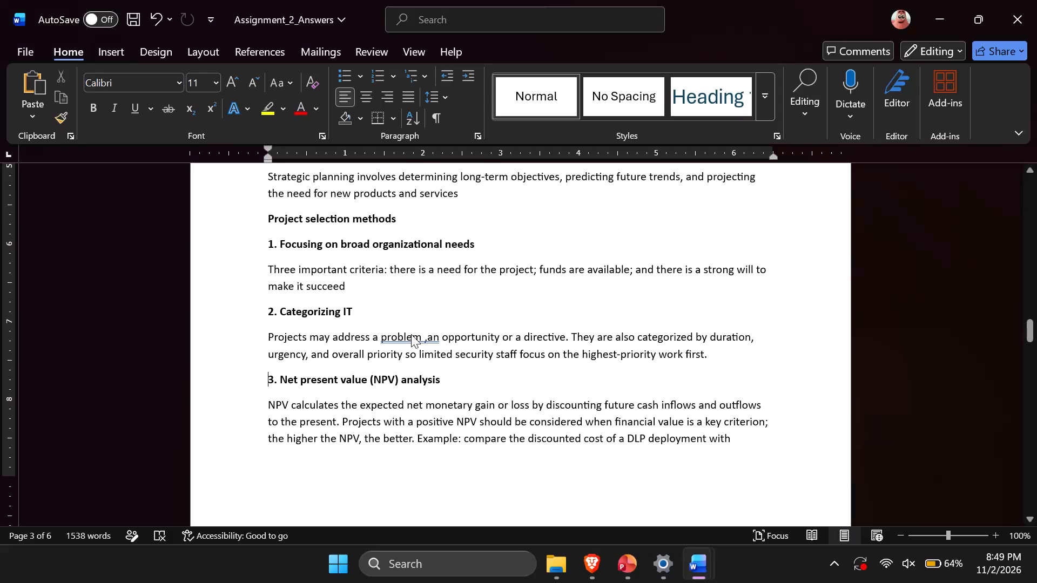
Correct the comma spacing in the Categorizing IT paragraph so it reads "problem, an opportunity".
left_click(408, 336)
right_click(408, 336)
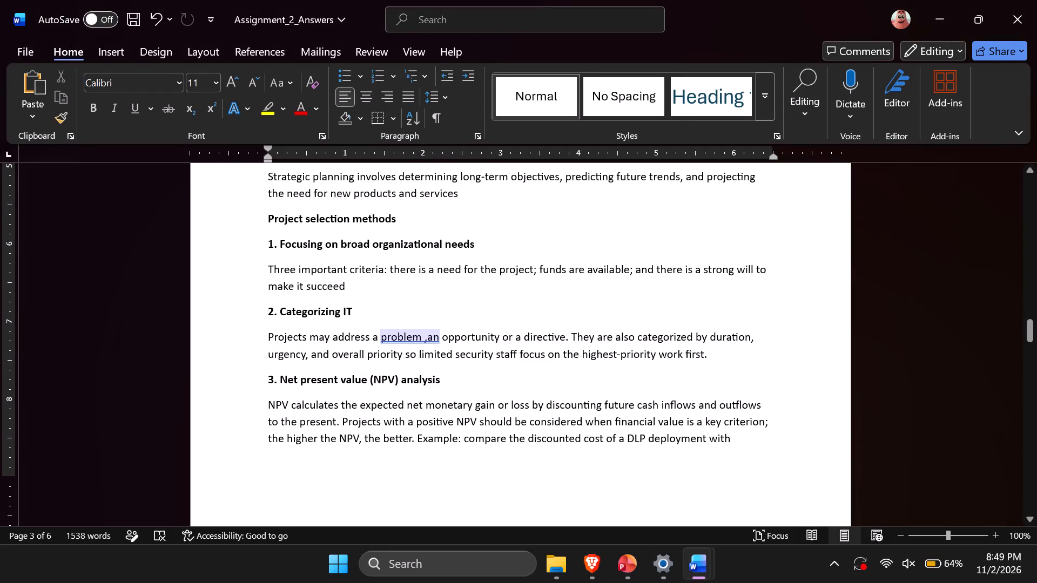
left_click(500, 114)
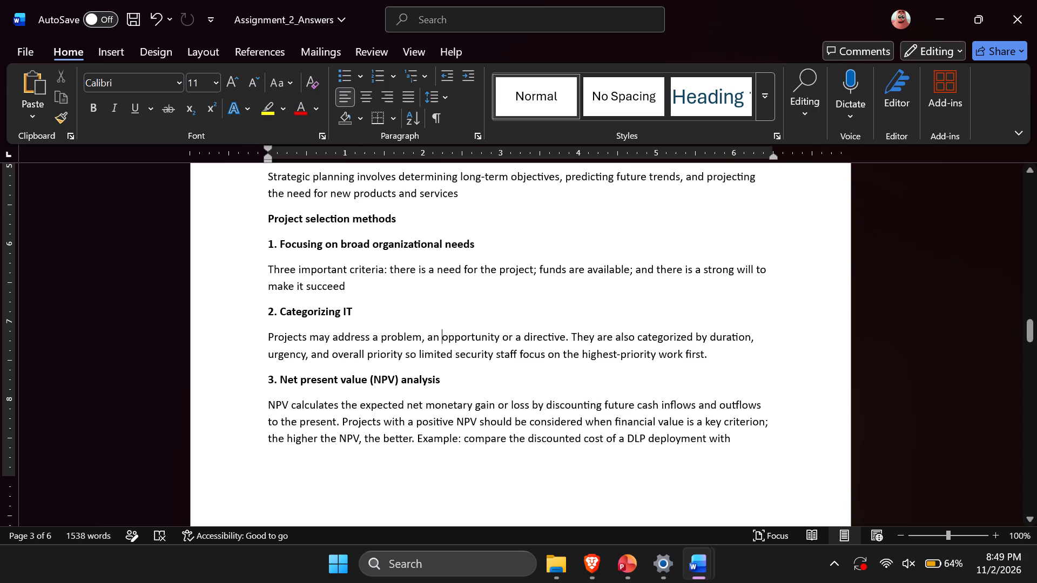
Delete the example text at the end of the NPV paragraph so it ends with "the higher the NPV, the better.".
left_click_drag(409, 438, 422, 438)
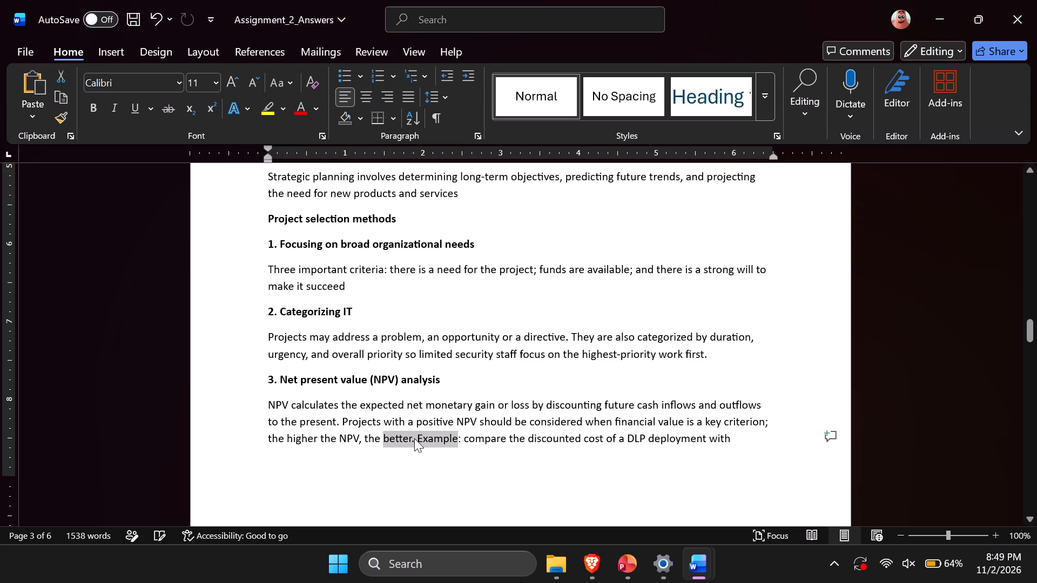
left_click(415, 438)
left_click_drag(414, 436, 415, 436)
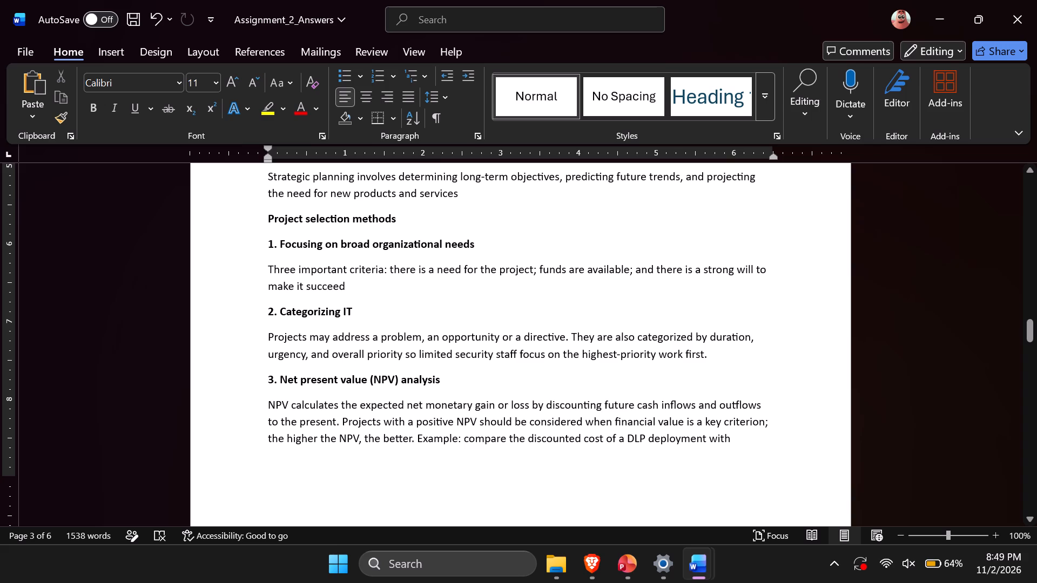
left_click_drag(415, 436, 532, 532)
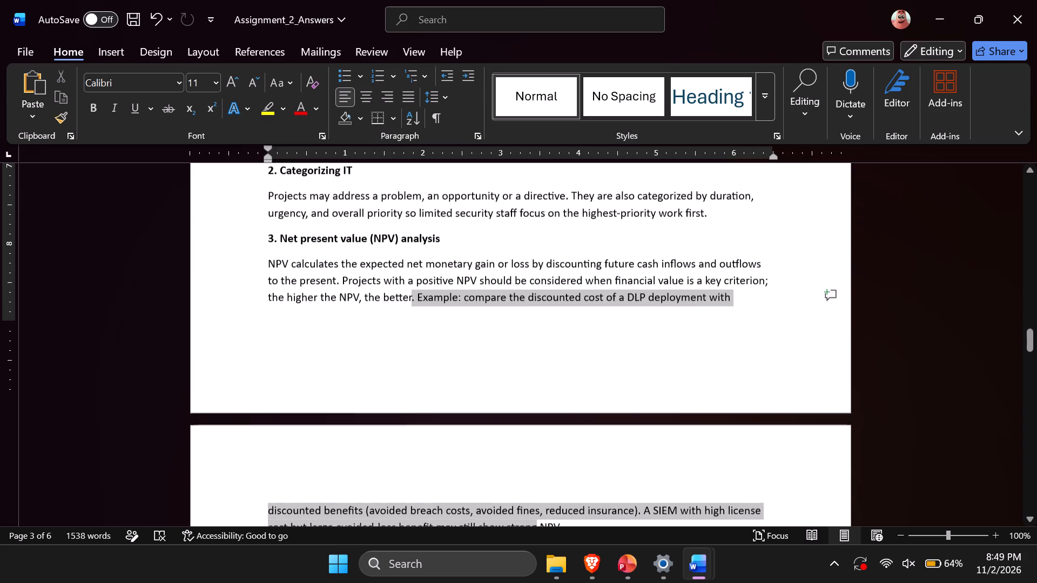
left_click_drag(532, 532, 563, 460)
key("Delete")
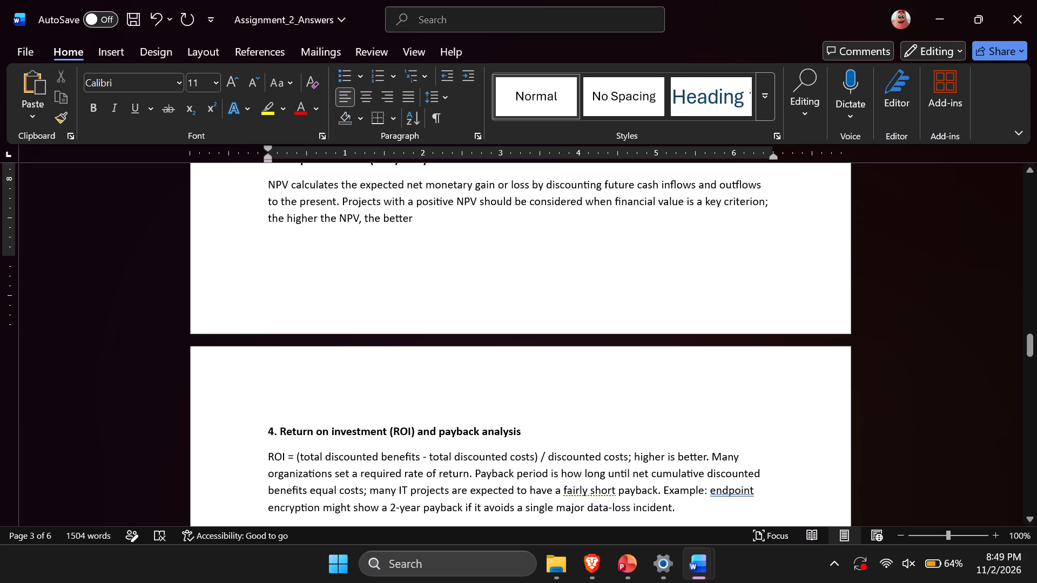
key("period")
Cut the ROI and payback paragraph after "benefits equal costs", deleting the short-payback remark and the endpoint encryption example.
scroll(260, 459, "down", 3)
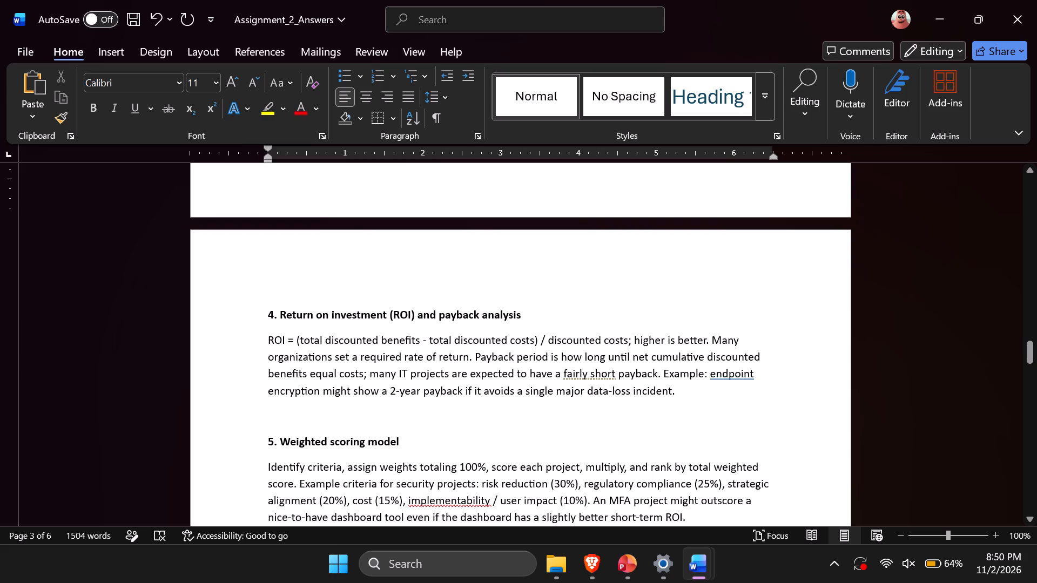
left_click_drag(362, 374, 378, 380)
left_click_drag(378, 380, 677, 392)
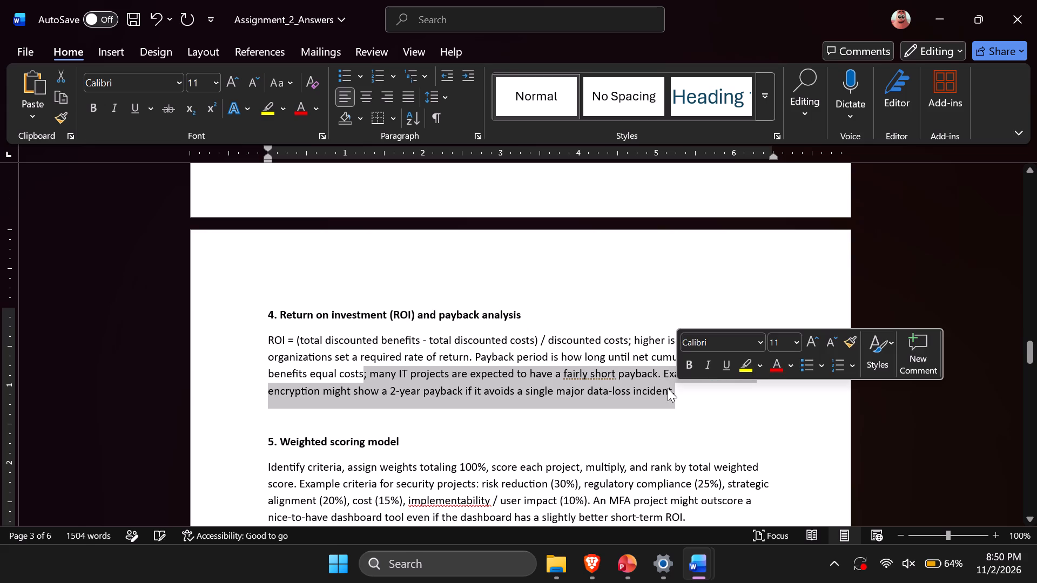
key("BackSpace")
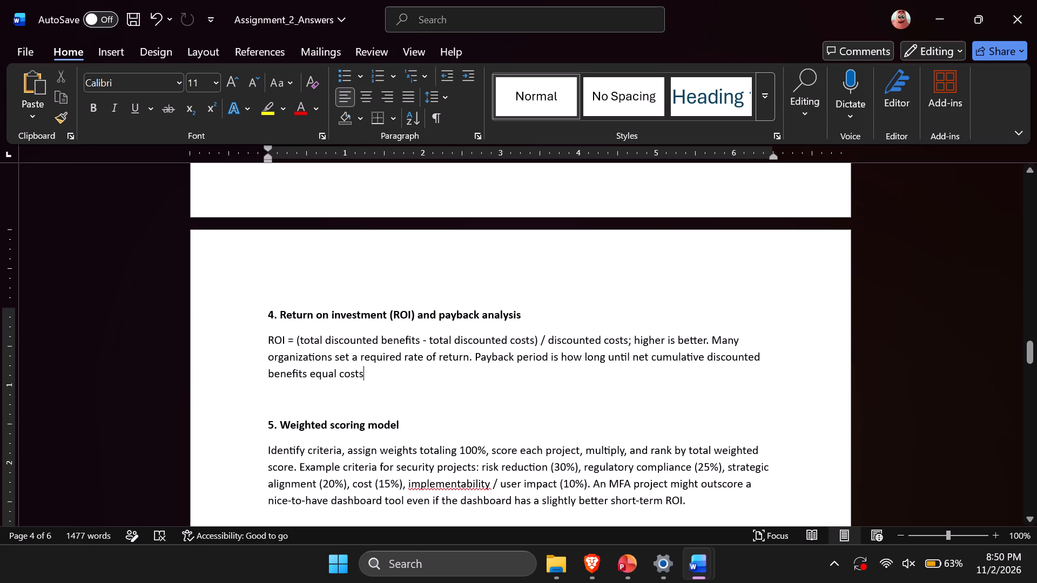
Remove the blank line above the "5. Weighted scoring model" heading.
left_click(268, 425)
key("BackSpace")
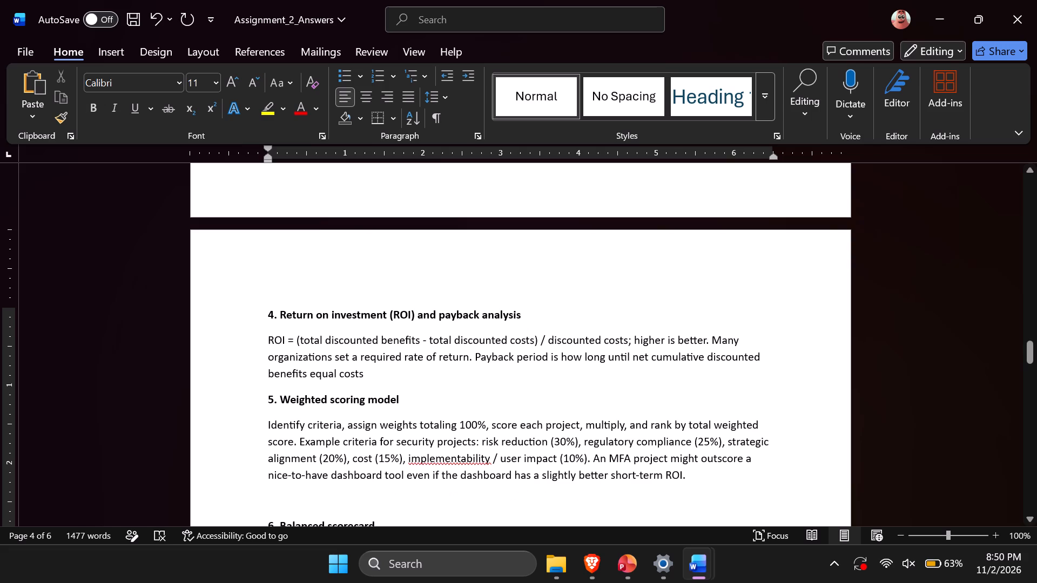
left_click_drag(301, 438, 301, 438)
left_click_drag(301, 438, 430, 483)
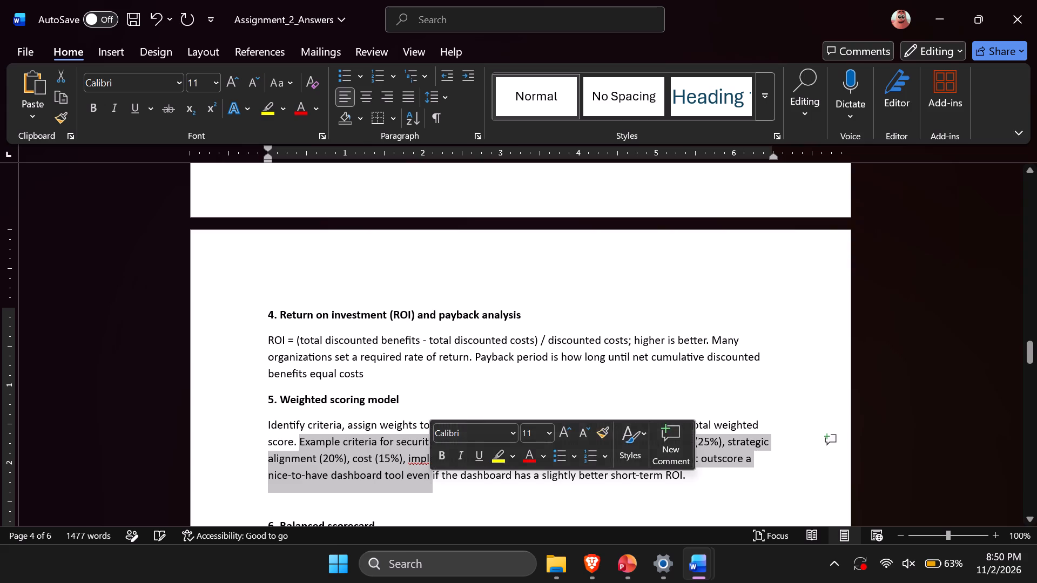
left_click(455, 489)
Replace the flagged word "implementability" in the weighted scoring paragraph with the suggested spelling "implement ability".
right_click(453, 457)
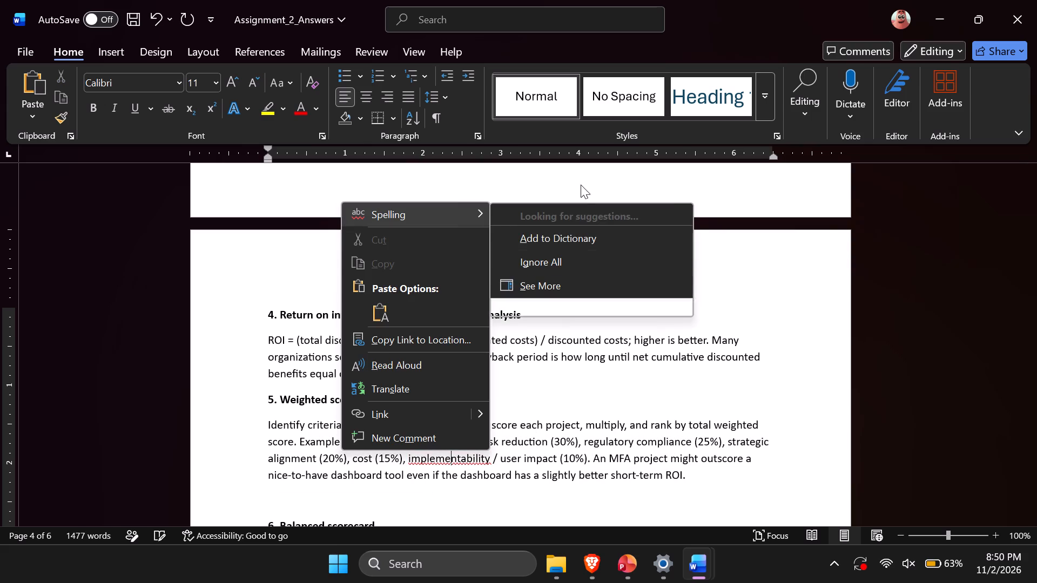
left_click(558, 218)
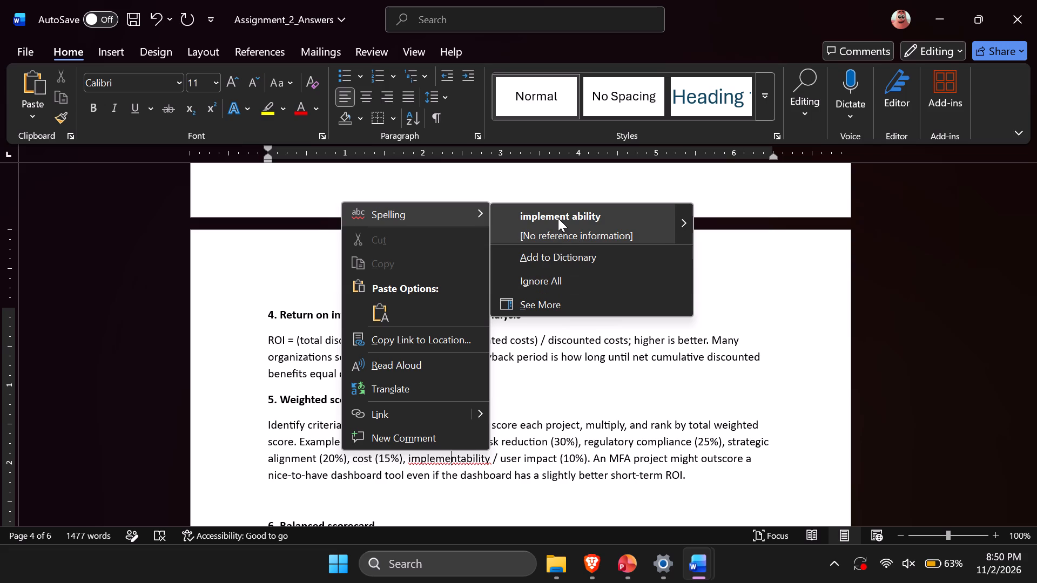
Remove the blank line above the "6. Balanced scorecard" heading.
scroll(630, 459, "down", 4)
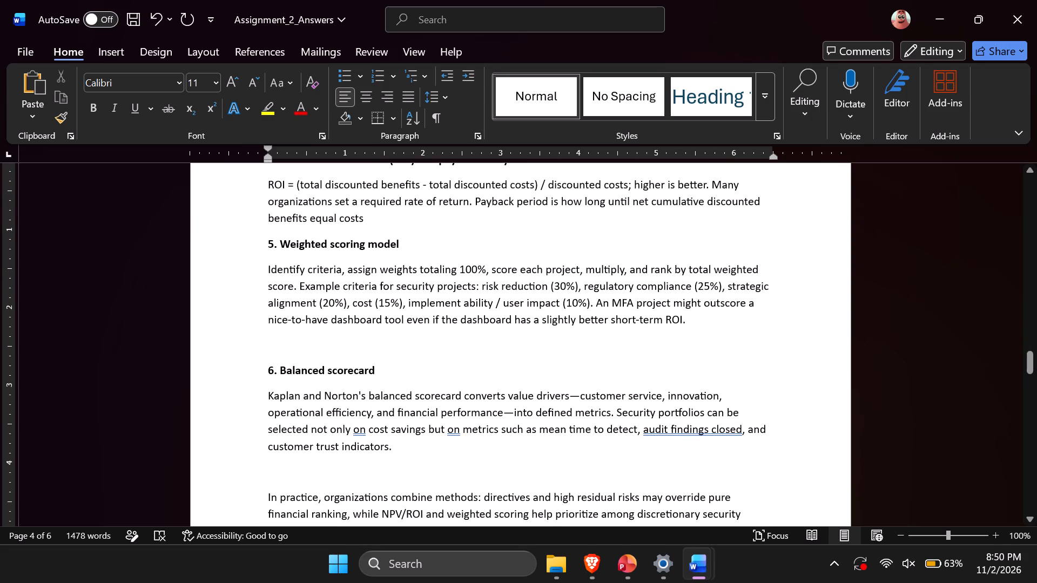
left_click(261, 367)
key("BackSpace")
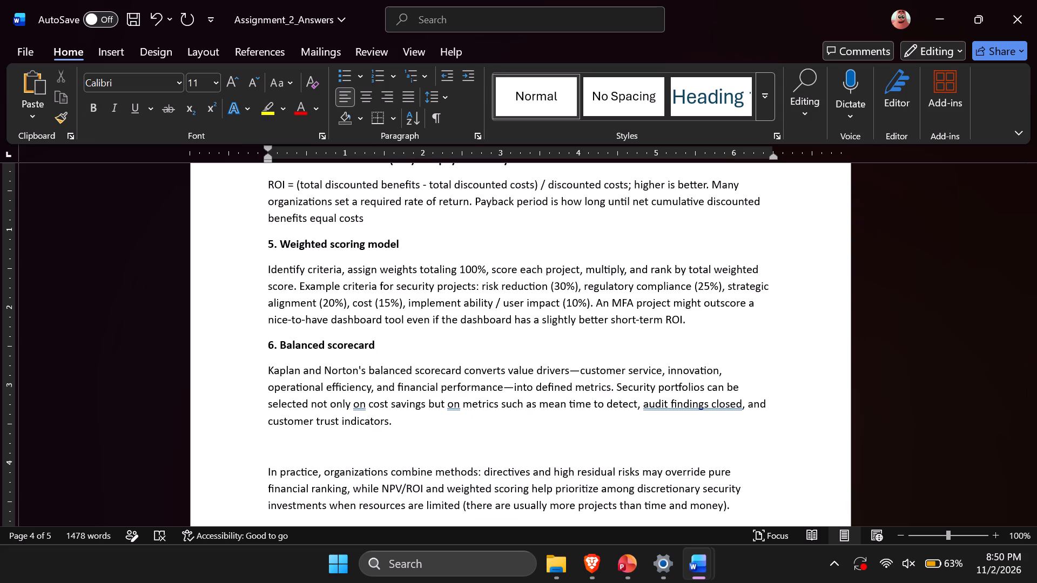
Replace the two em dashes in the balanced scorecard paragraph, after "drivers" and after "financial performance", with spaces.
left_click(583, 371)
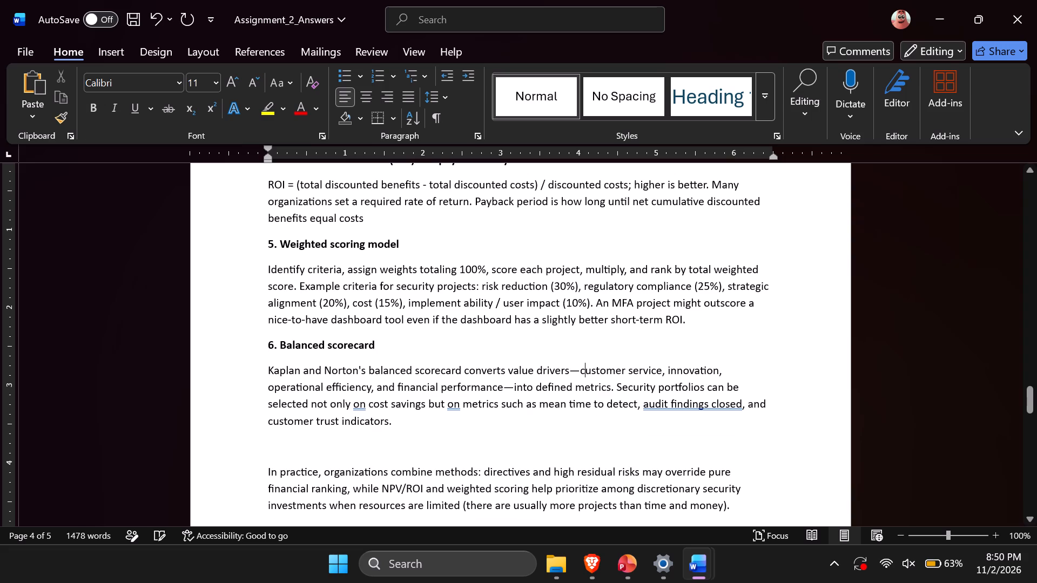
left_click(582, 371)
left_click(581, 371)
key("BackSpace")
key("space")
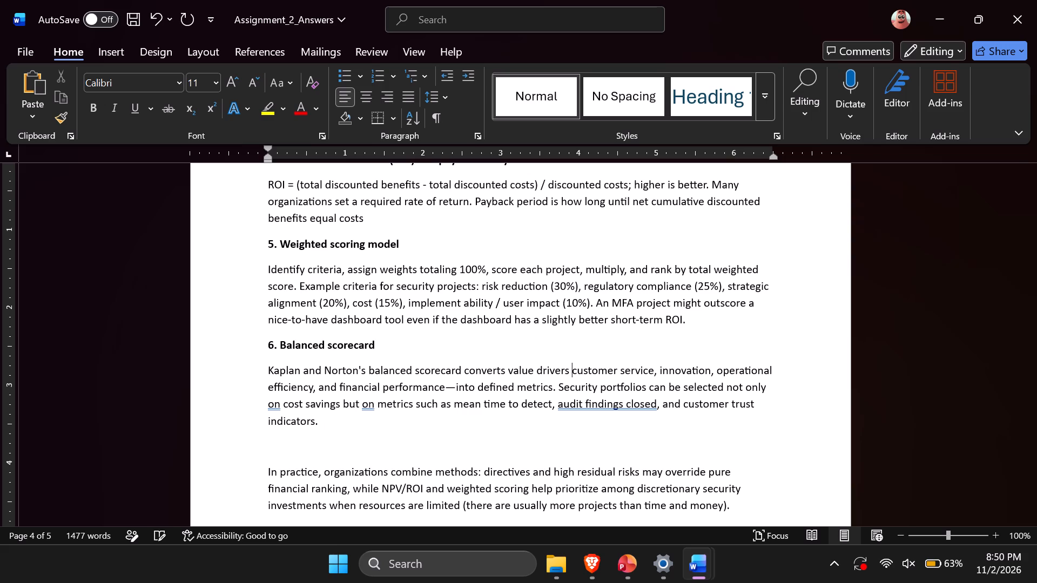
left_click(456, 385)
key("BackSpace")
key("space")
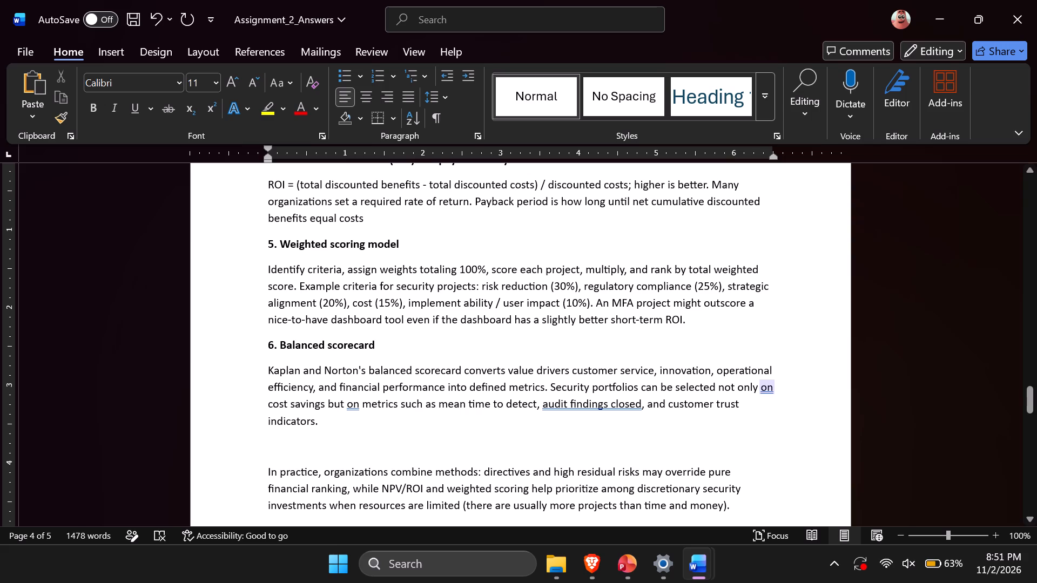
Apply the grammar suggestions in the balanced scorecard paragraph: "for" in place of both flagged "on" words, and "driver's" for "drivers".
right_click(353, 405)
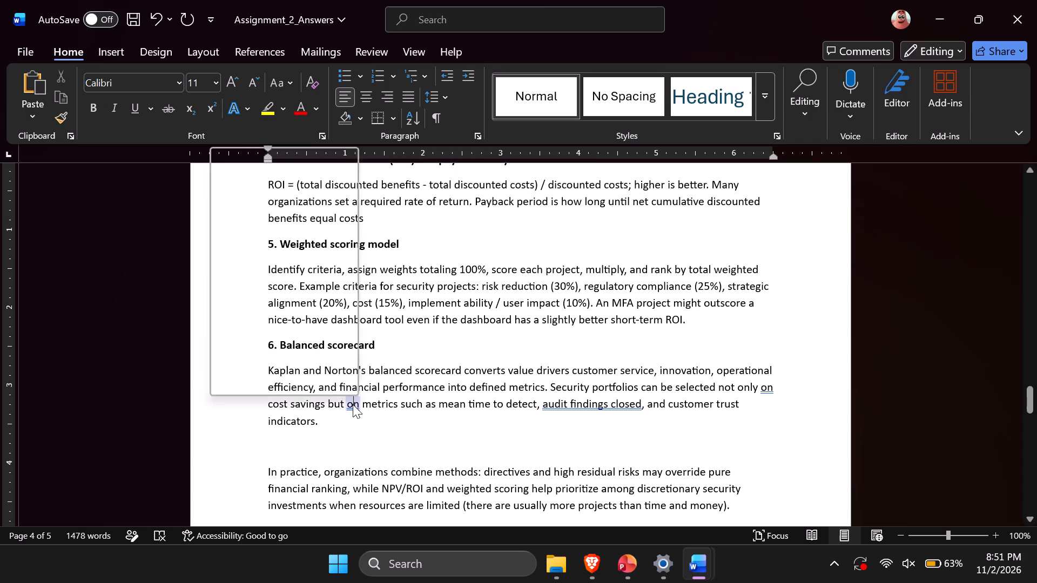
left_click(486, 182)
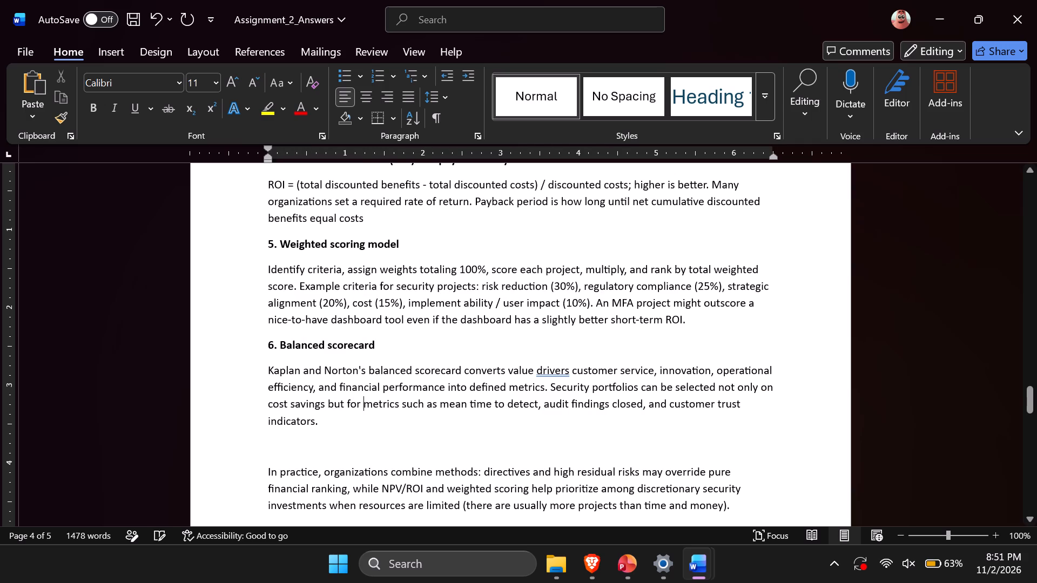
right_click(545, 370)
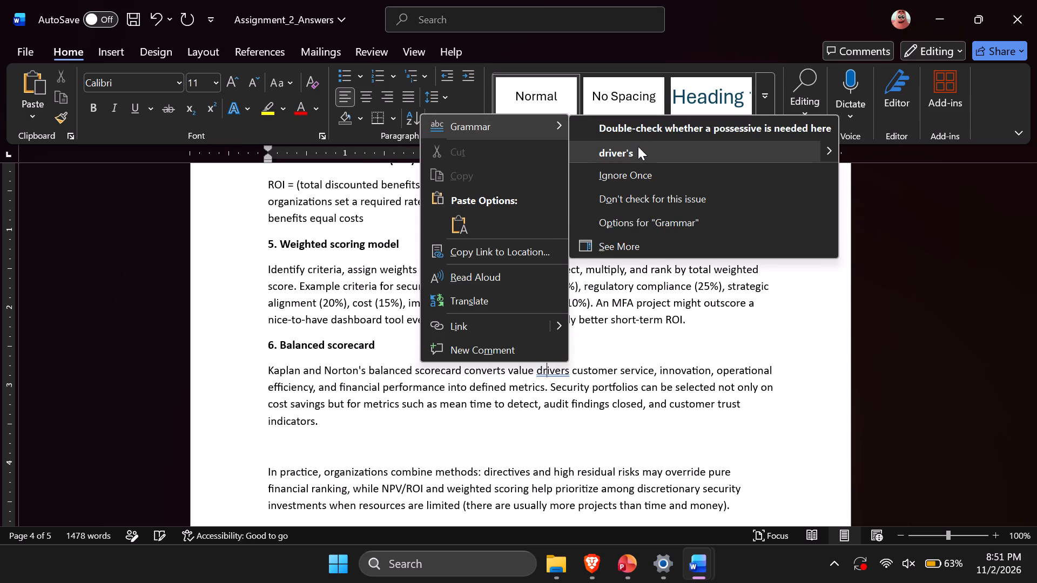
left_click(639, 148)
right_click(359, 403)
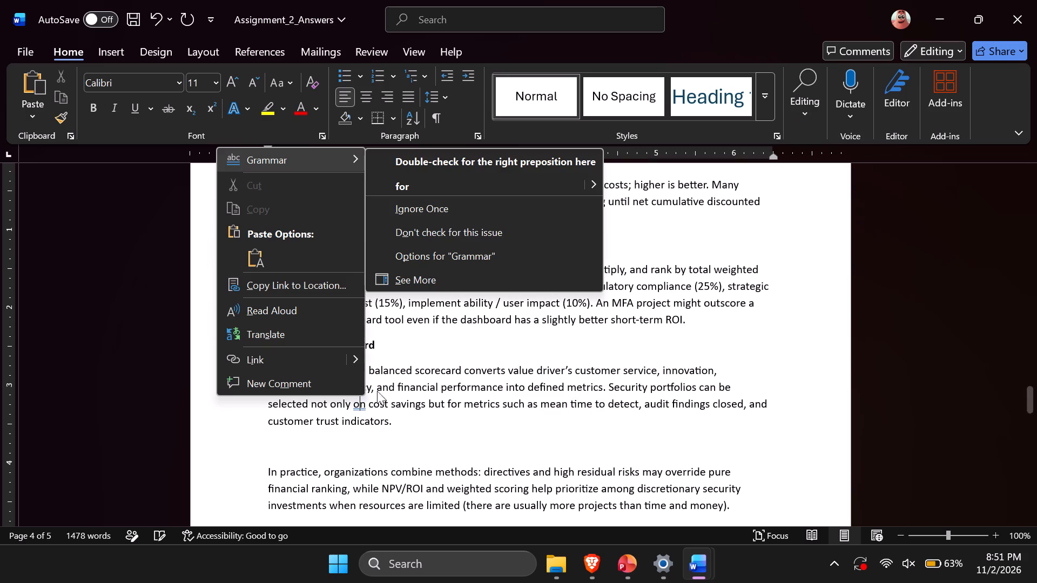
left_click(467, 175)
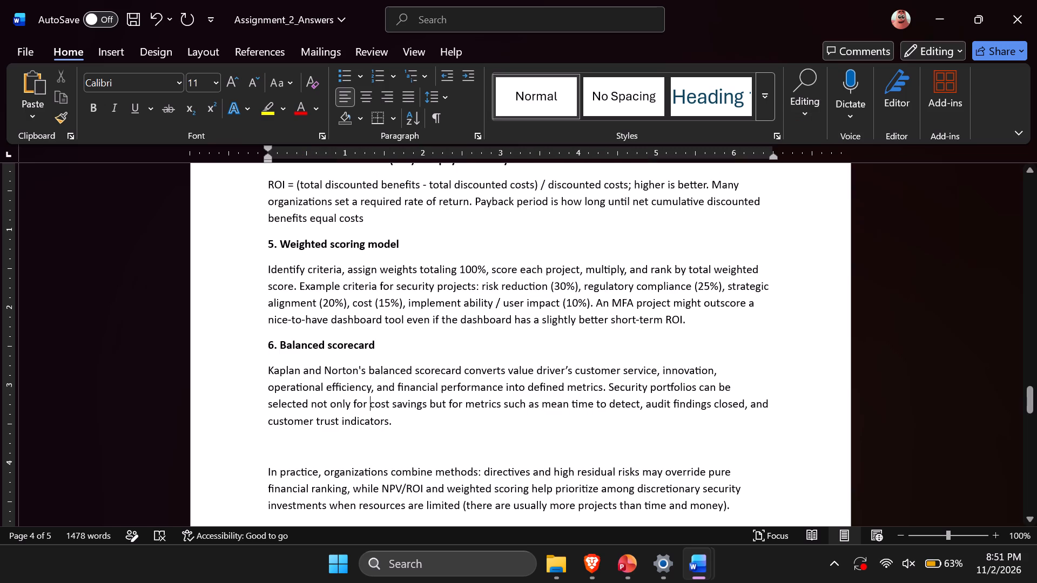
Delete the closing "In practice, organizations combine methods" paragraph and the blank lines between the balanced scorecard text and the Question 4 heading.
scroll(449, 456, "down", 3)
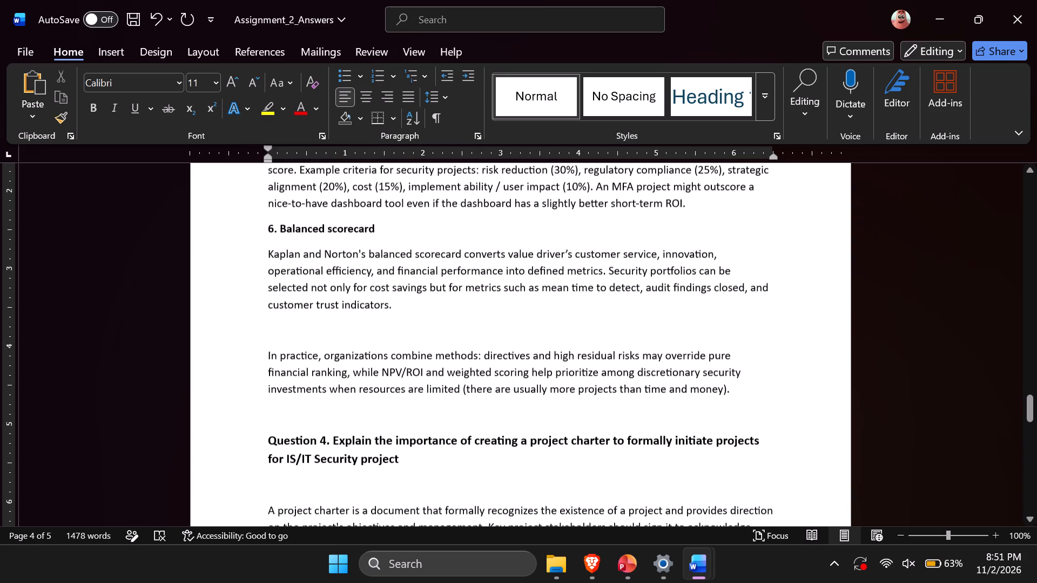
left_click_drag(763, 395, 331, 358)
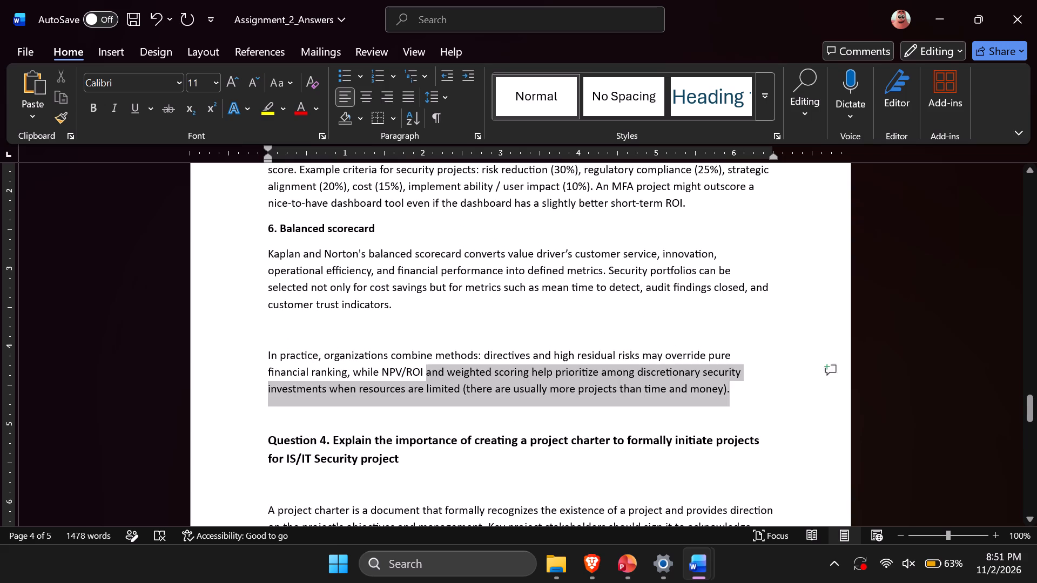
left_click_drag(331, 358, 176, 357)
key("BackSpace")
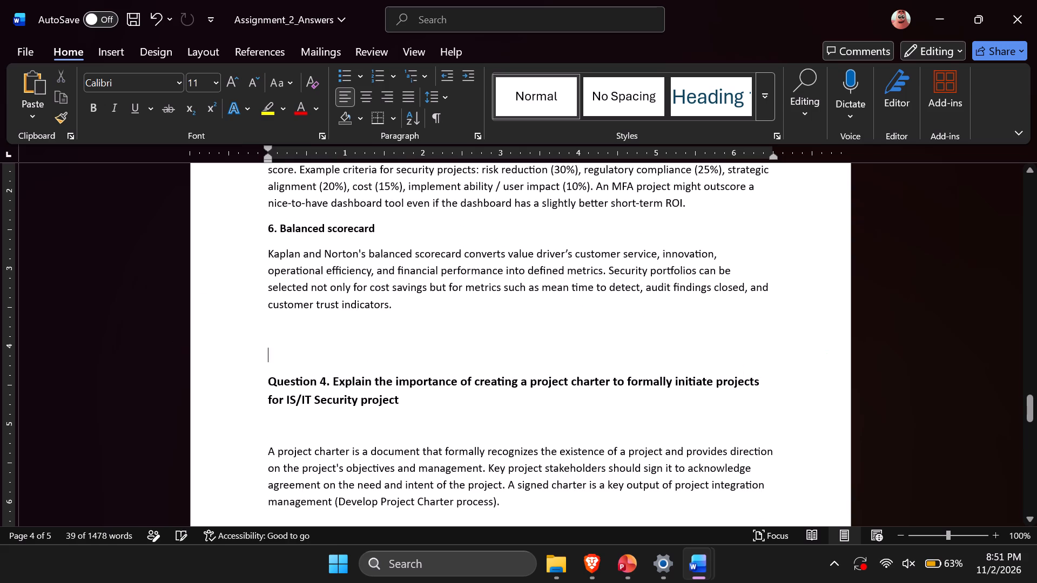
key("BackSpace")
key("BackSpace")
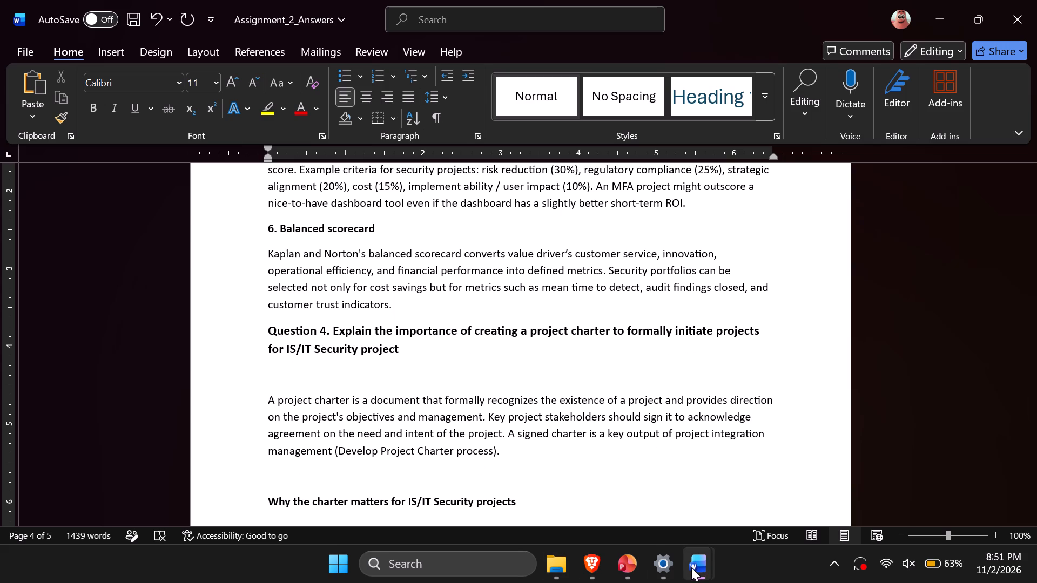
Check the assignment questions in the Assign 2 document and return to Assignment_2_Answers.
left_click(778, 478)
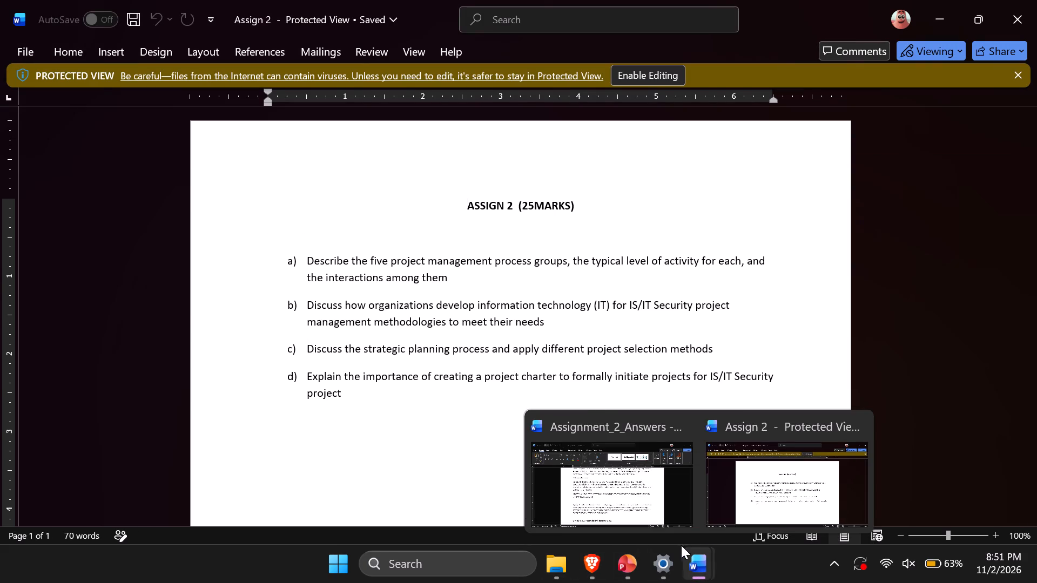
left_click(631, 483)
Remove the blank line below the Question 4 heading and start a new paragraph after "objectives and management.".
scroll(342, 410, "down", 2)
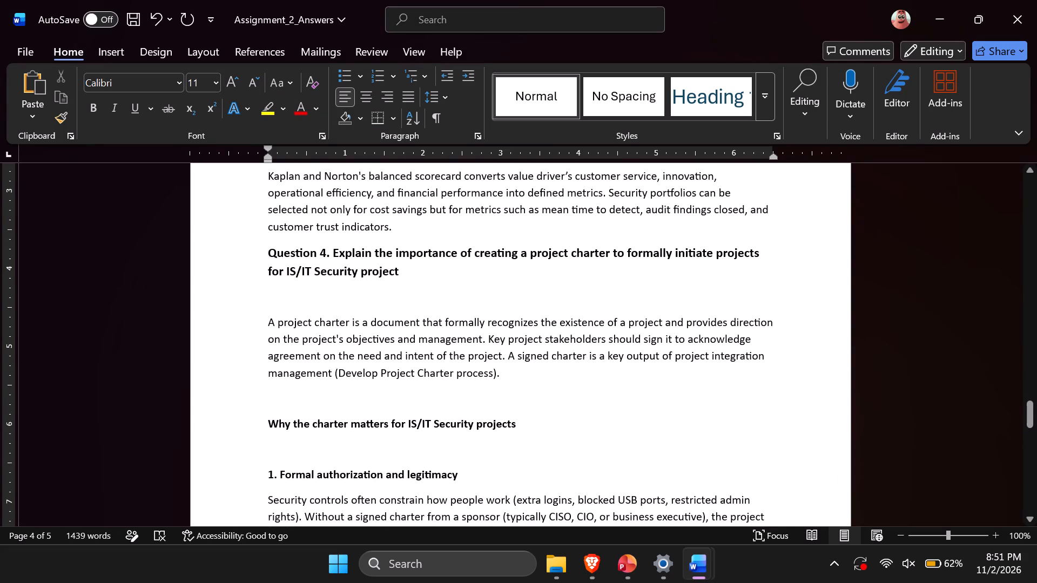
left_click(262, 323)
key("BackSpace")
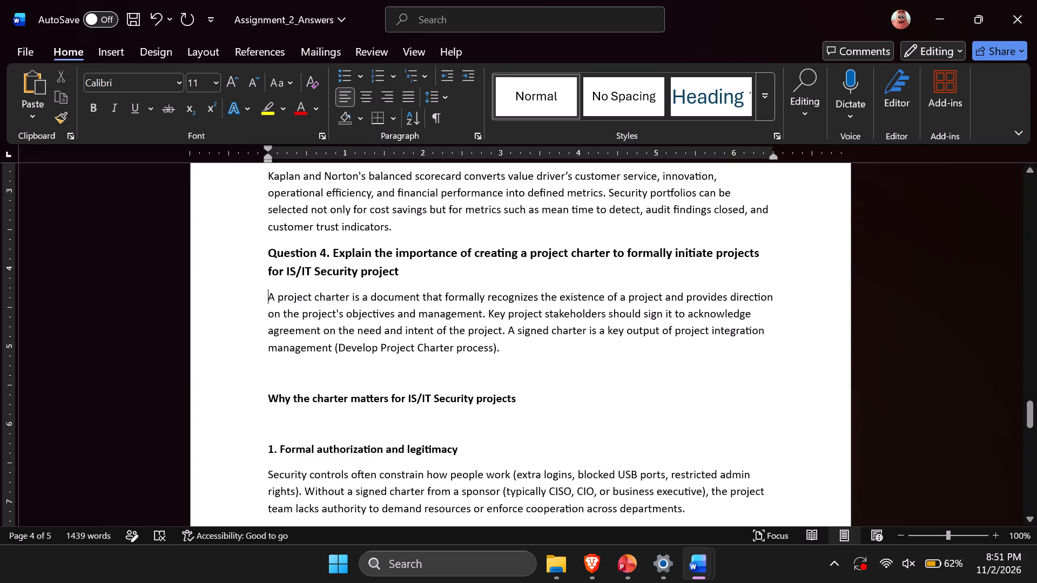
left_click(486, 314)
key("Return")
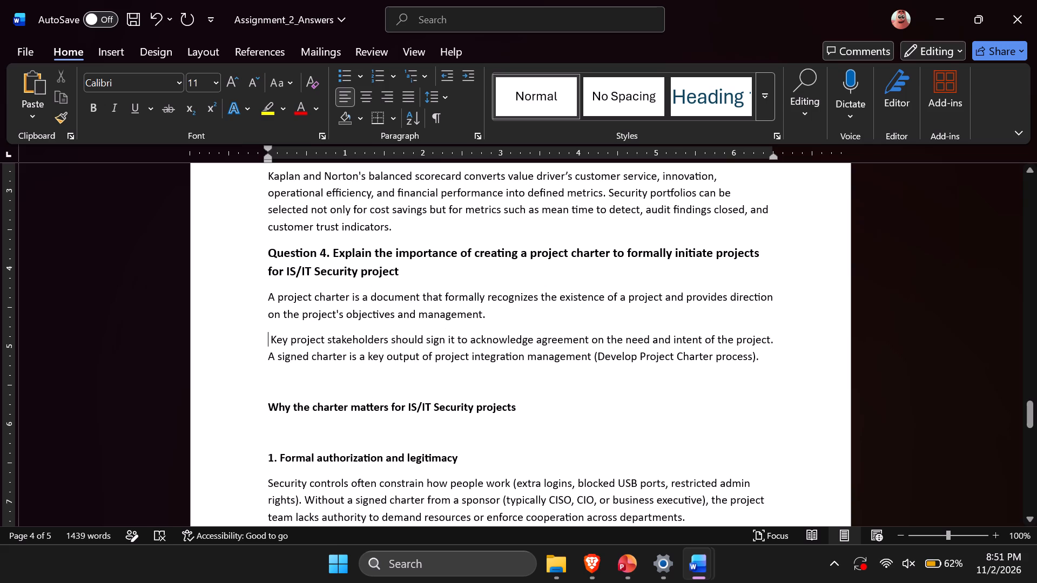
Delete "(Develop Project Charter process)" from the signed charter sentence and end it with a period after "management".
left_click_drag(591, 360, 760, 360)
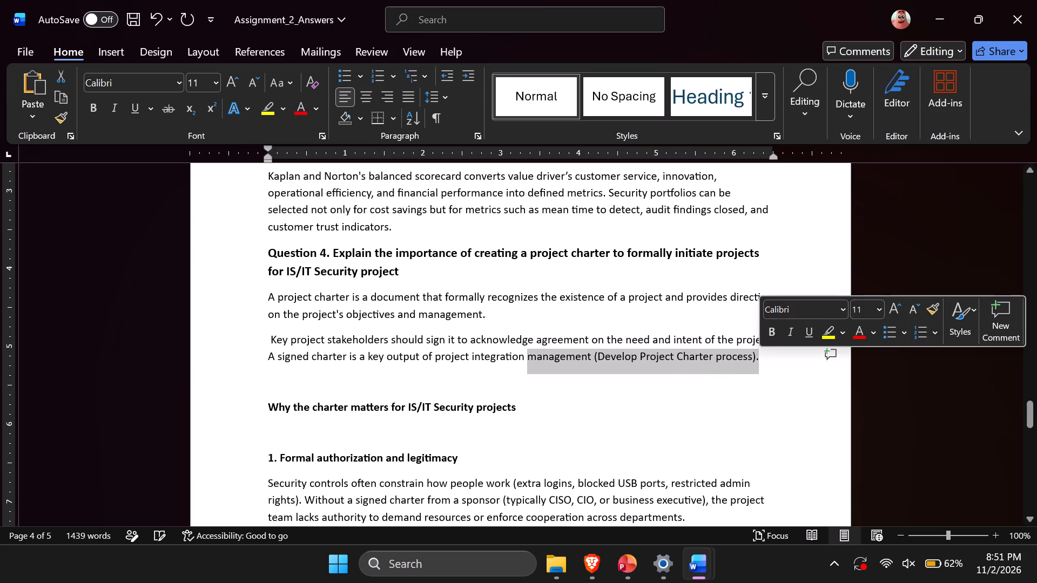
left_click(772, 358)
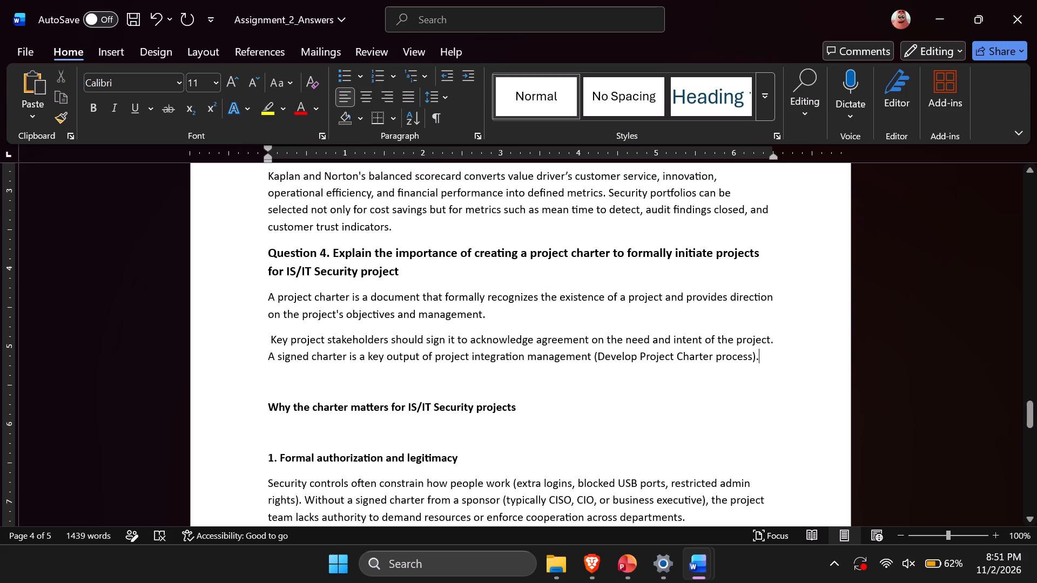
left_click_drag(595, 354, 745, 358)
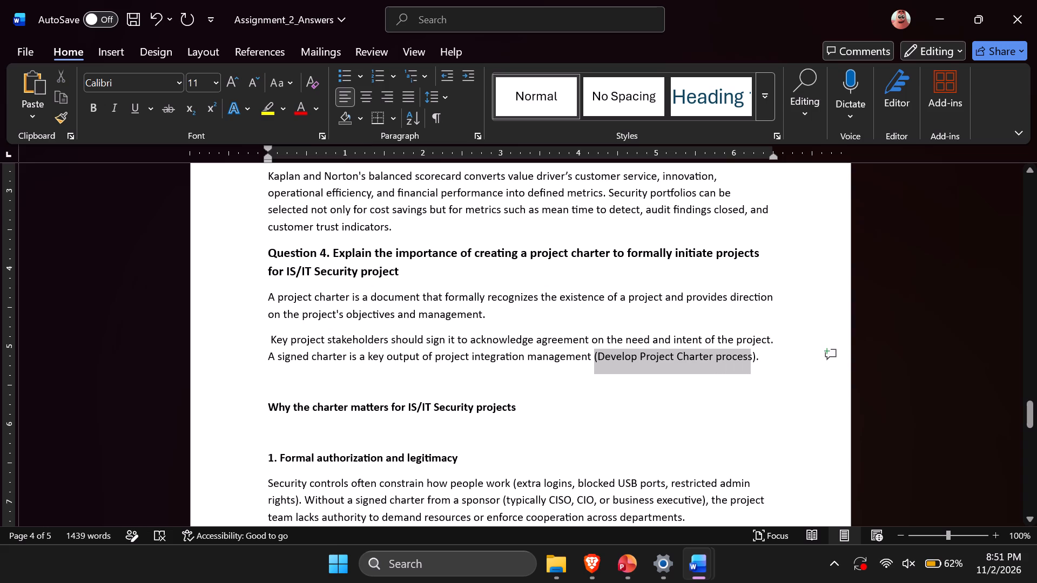
left_click_drag(745, 358, 758, 358)
key("BackSpace")
key("BackSpace")
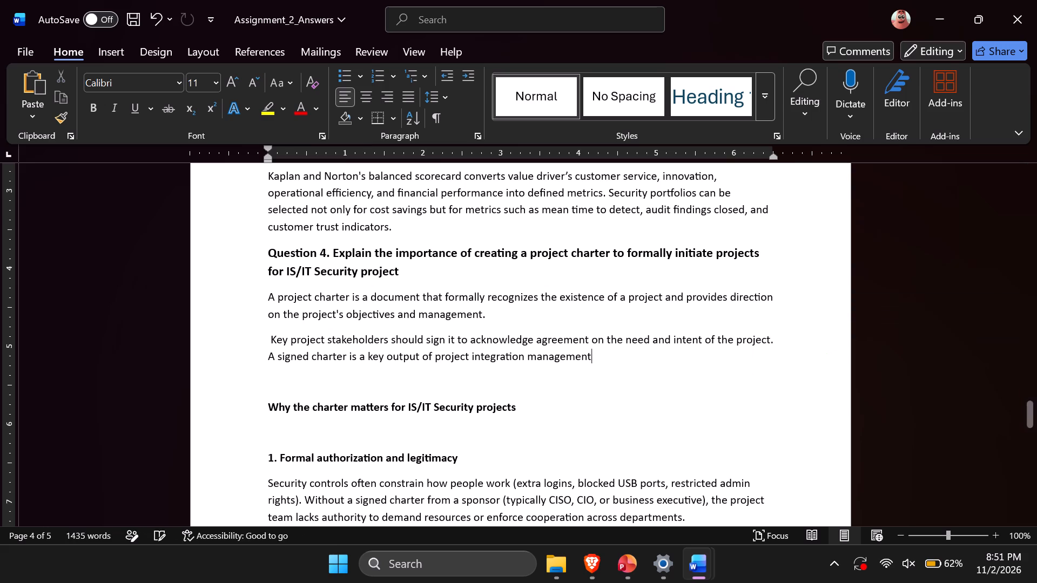
key("period")
Remove the blank lines above the headings "Why the charter matters", "1. Formal authorization and legitimacy" and "2. Clear objectives and boundaries".
left_click(270, 404)
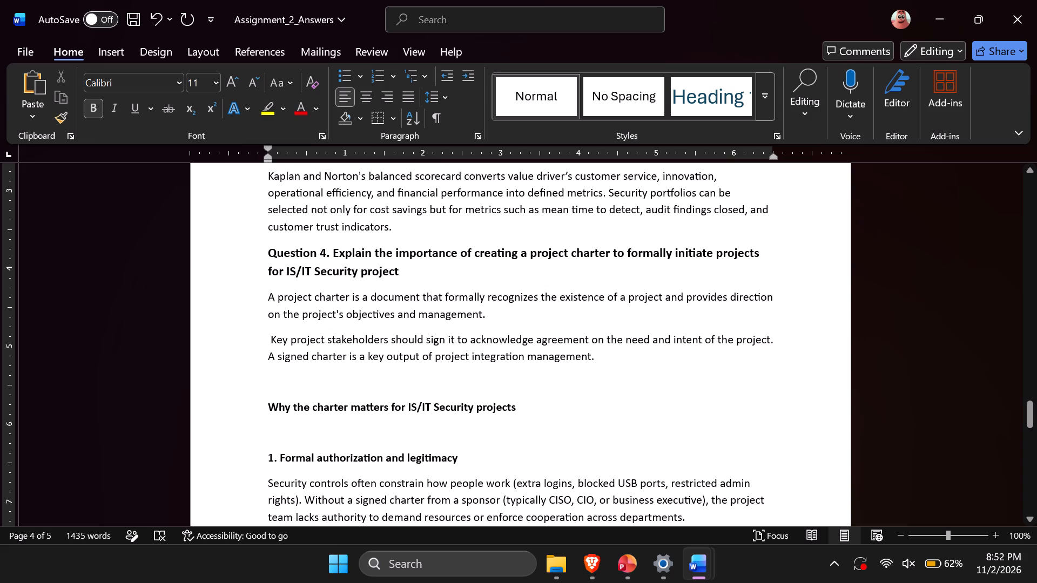
key("BackSpace")
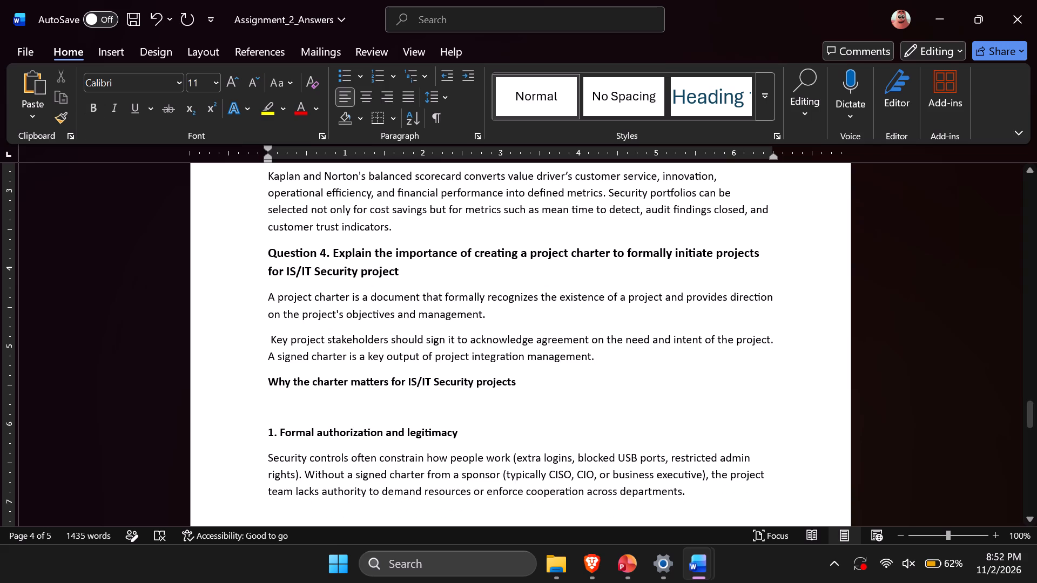
left_click(268, 431)
key("BackSpace")
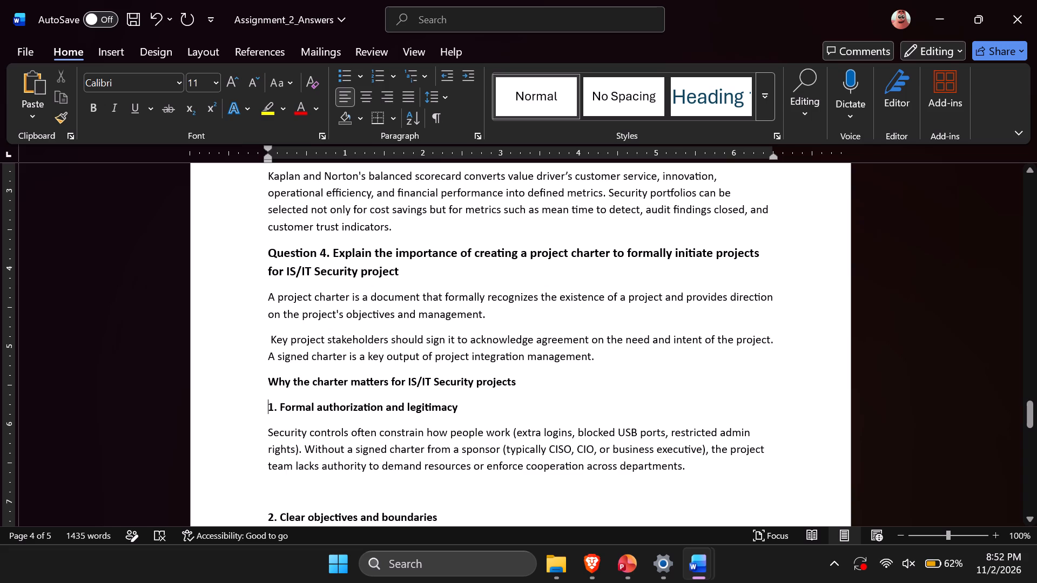
scroll(380, 484, "down", 2)
left_click(260, 436)
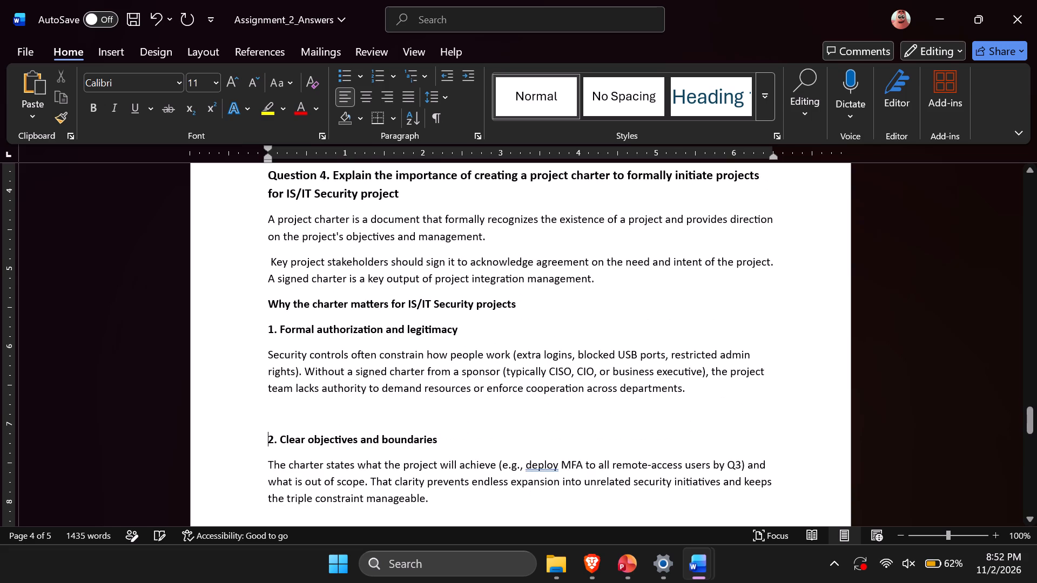
key("BackSpace")
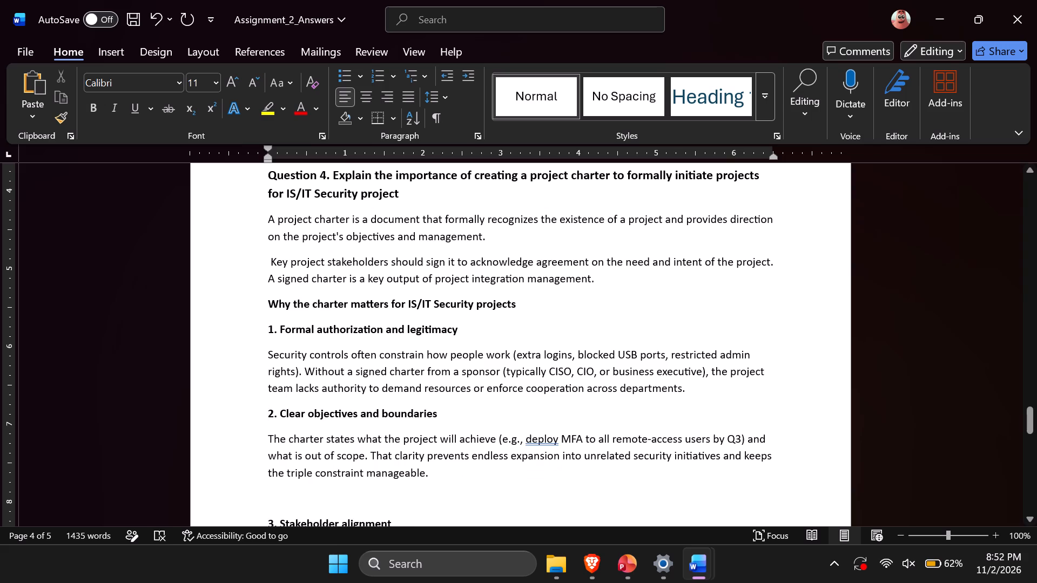
Accept "deploying" in the parenthetical MFA example under Clear objectives, delete that whole example, and remove the blank line above "3. Stakeholder alignment".
right_click(536, 441)
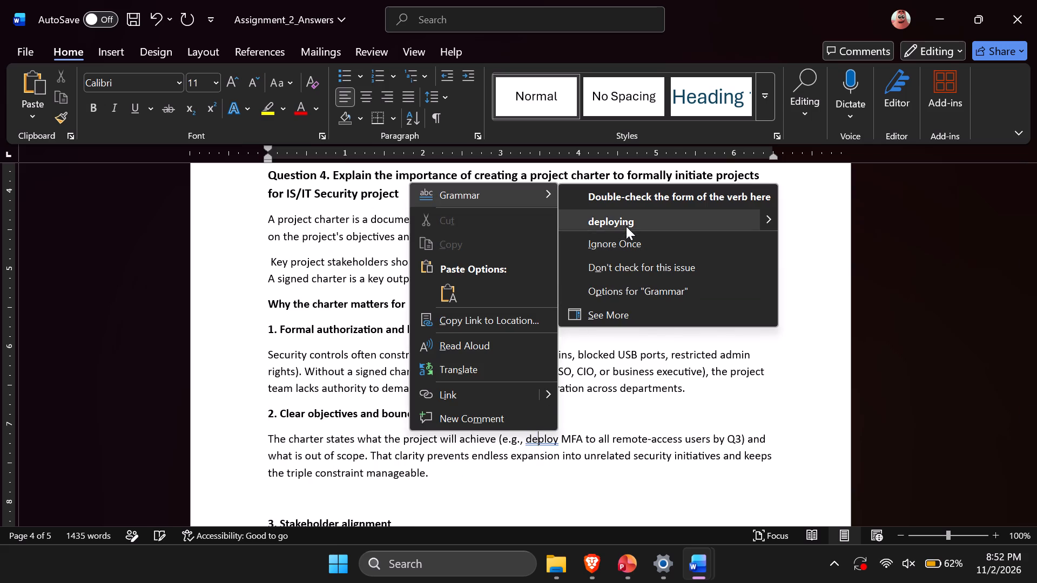
left_click(625, 225)
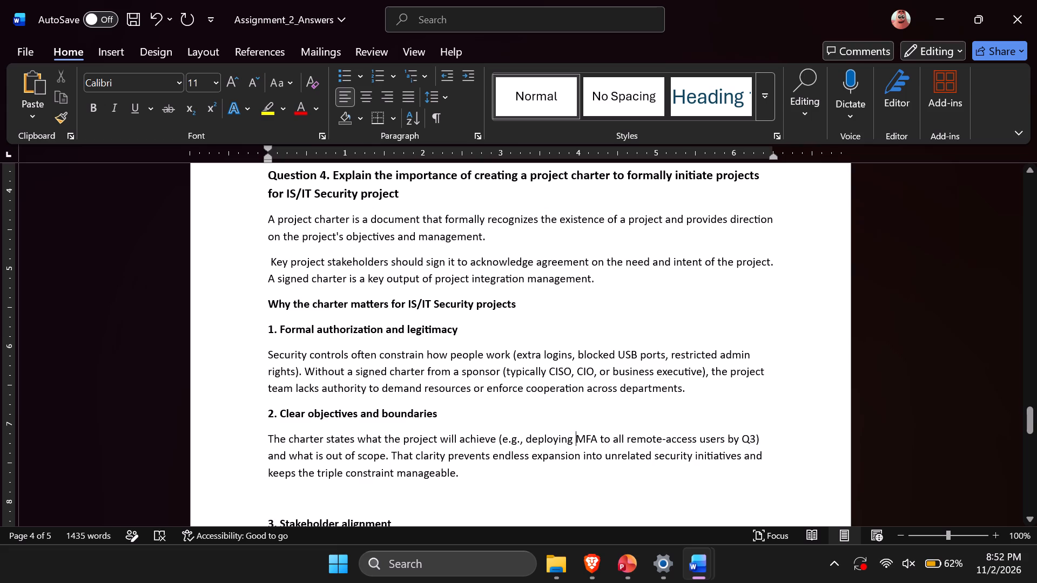
left_click_drag(499, 438, 764, 437)
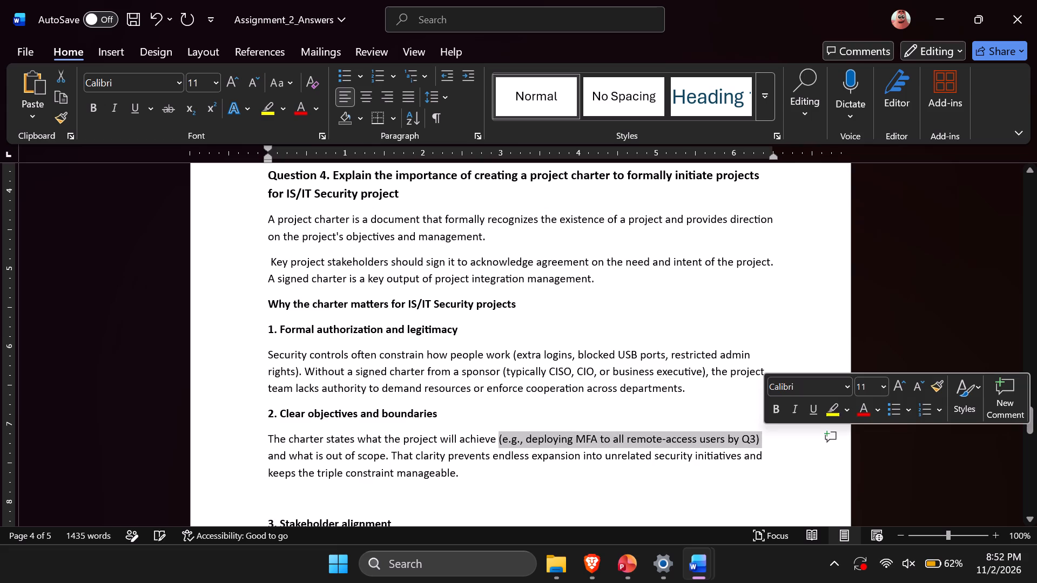
key("BackSpace")
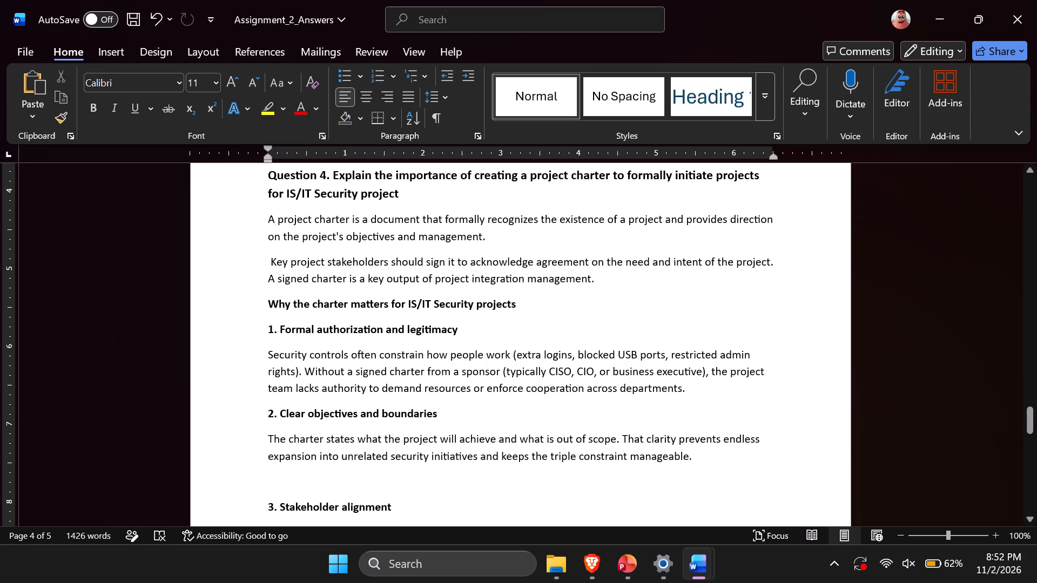
left_click(267, 503)
key("BackSpace")
Delete "(why this control, why now)" from the paragraph under "4. Link to strategy and selection", keeping the comma after "strategic plan".
scroll(271, 494, "down", 2)
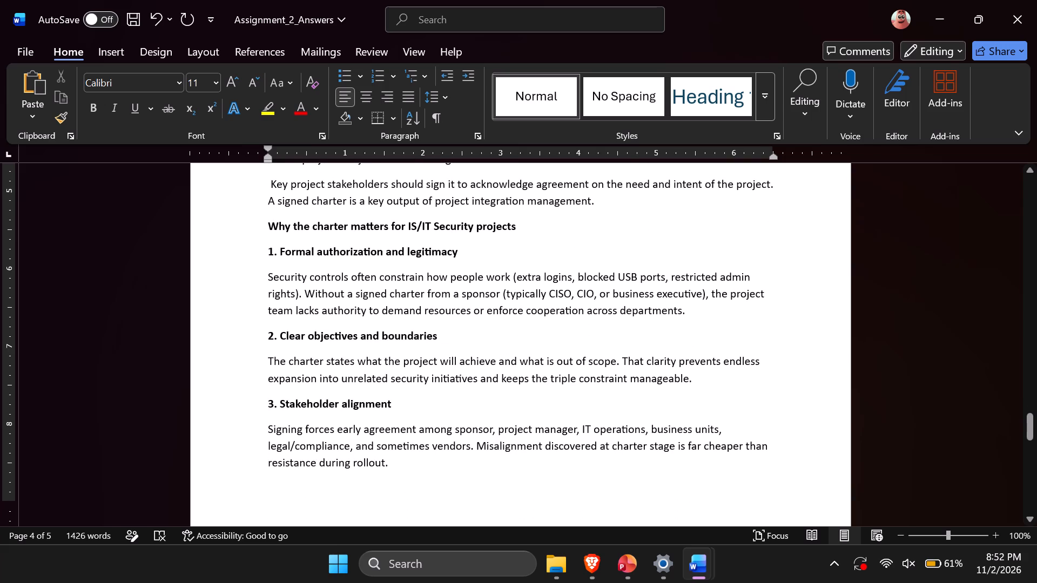
scroll(468, 457, "down", 6)
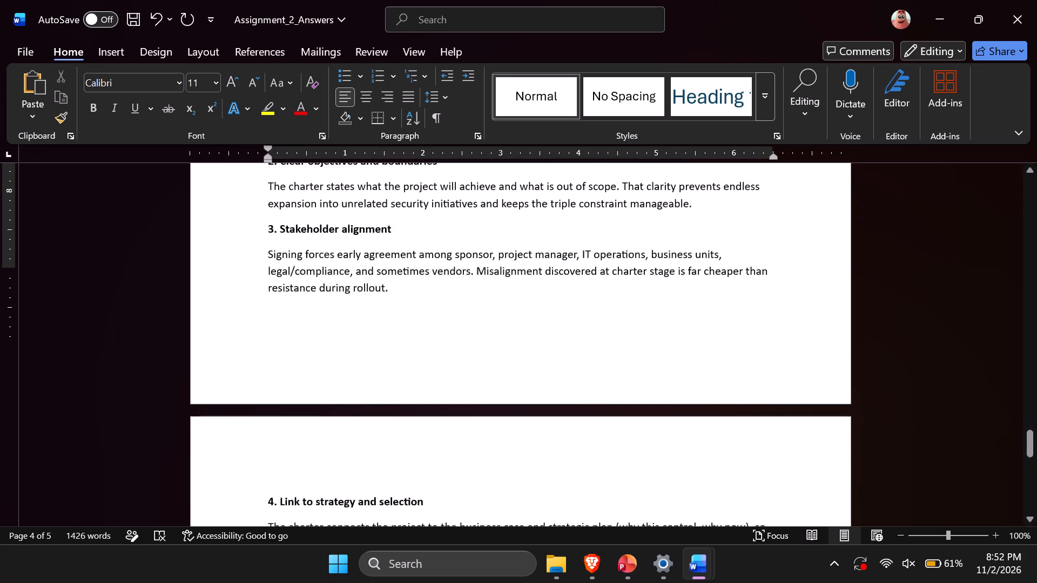
scroll(468, 457, "down", 2)
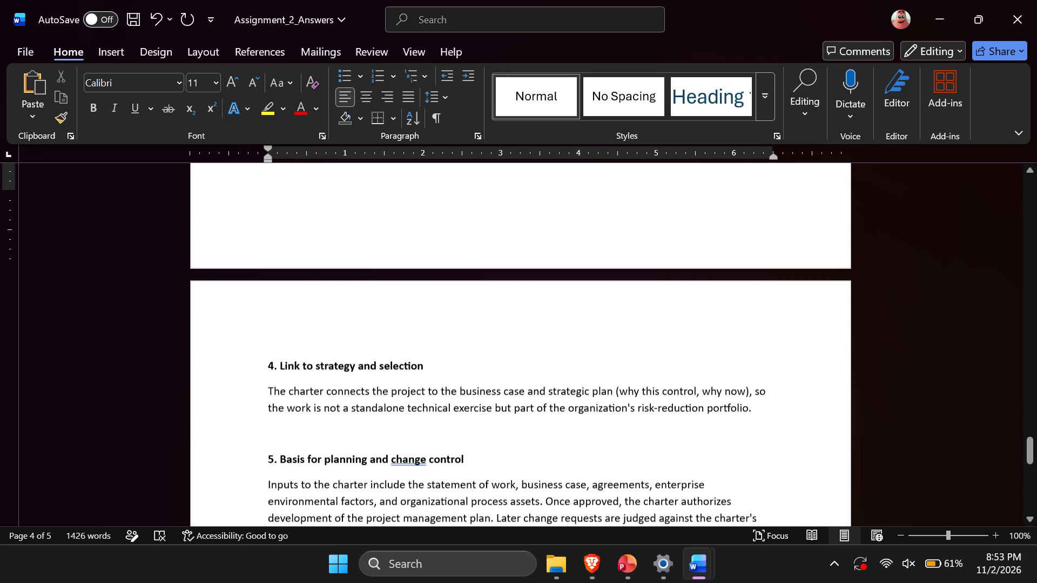
scroll(276, 351, "up", 1)
scroll(274, 388, "down", 1)
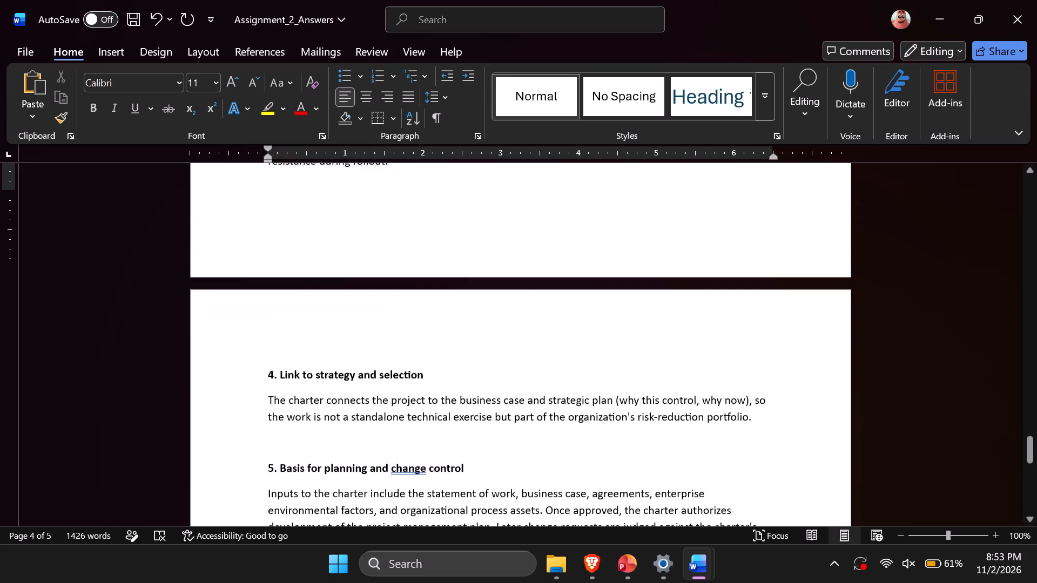
scroll(274, 394, "down", 1)
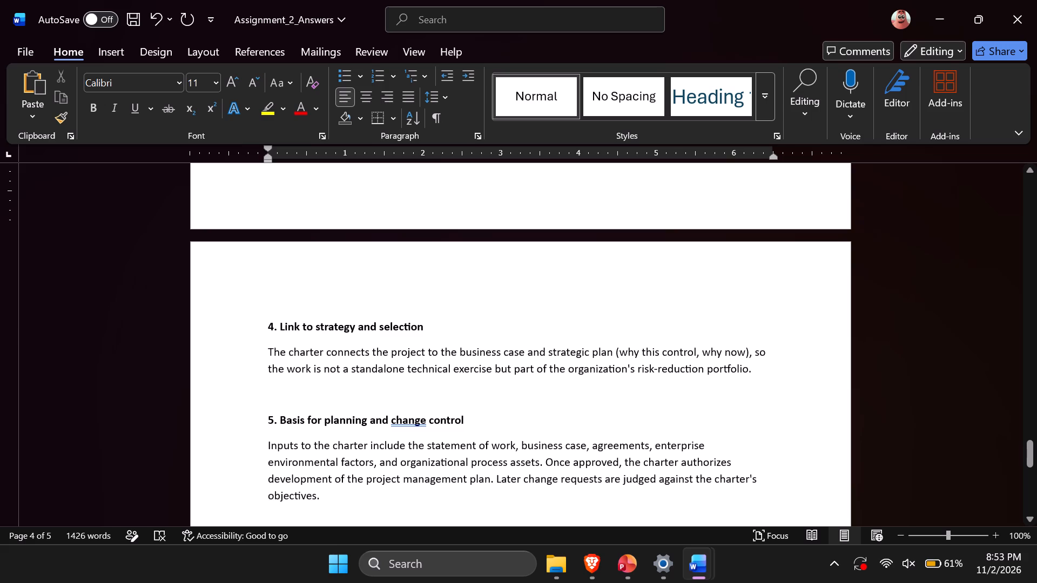
left_click_drag(616, 351, 709, 349)
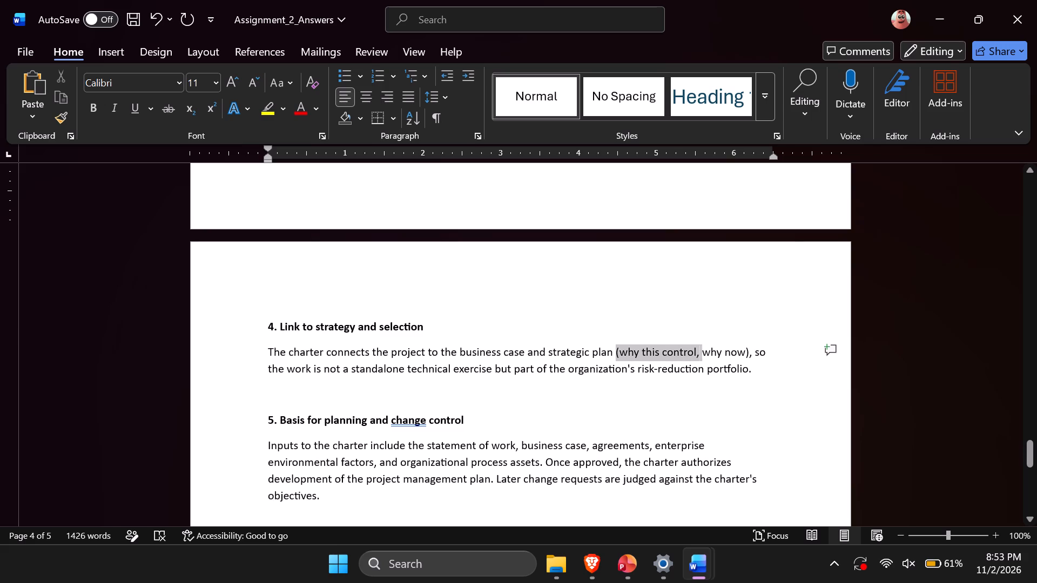
left_click_drag(709, 349, 746, 352)
left_click_drag(746, 352, 746, 352)
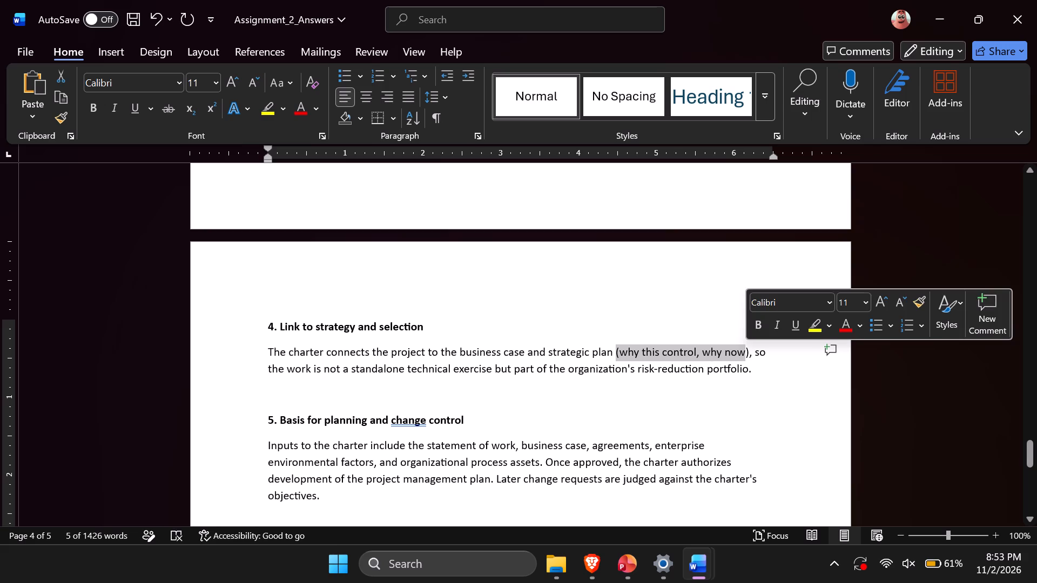
key("BackSpace")
key("Right")
key("BackSpace")
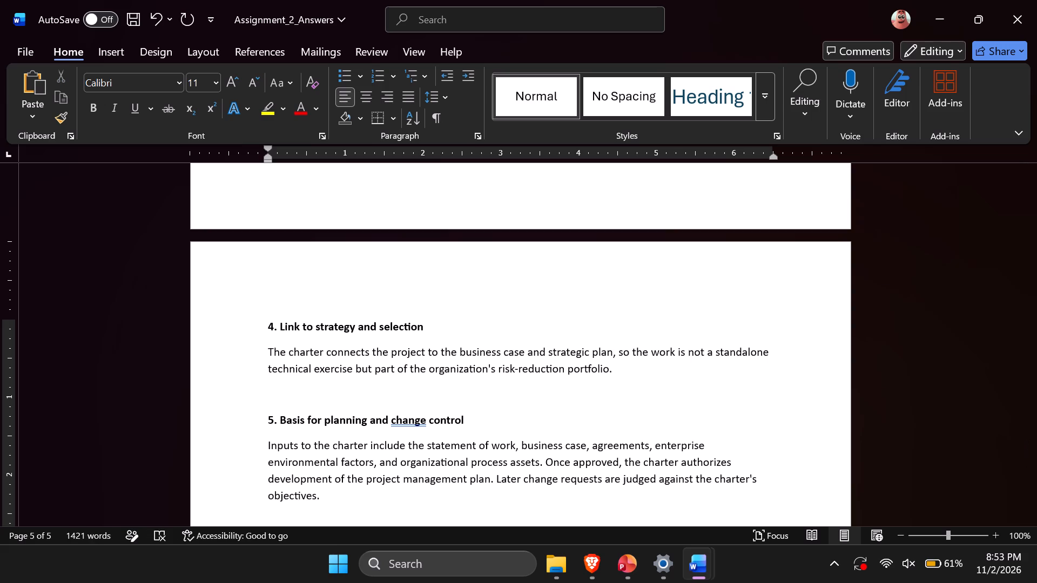
Remove the blank line above heading 5, "Basis for planning", and apply the suggestion "changing" for its flagged word "change".
left_click(262, 419)
key("BackSpace")
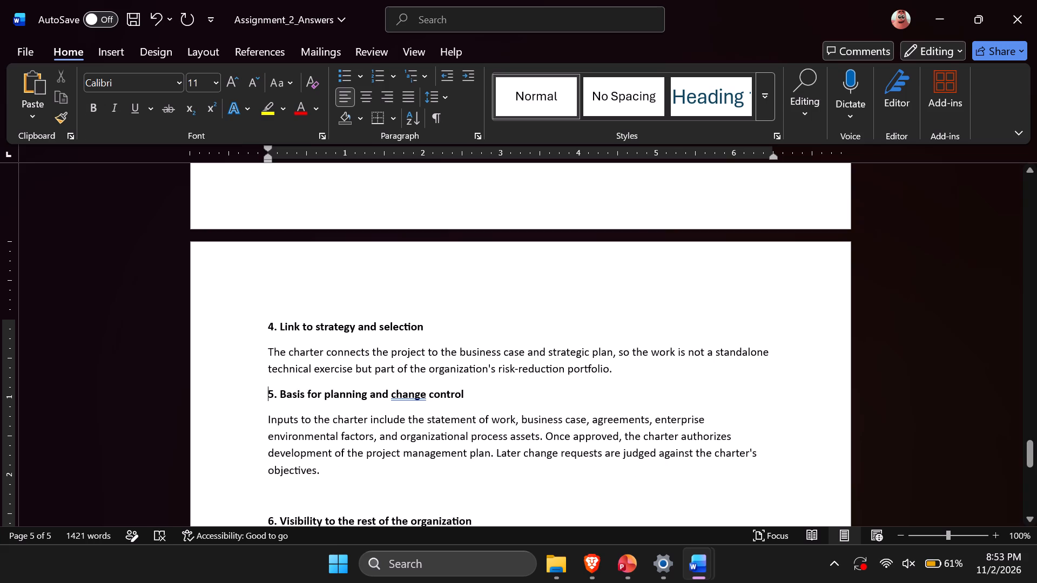
right_click(402, 397)
left_click(470, 177)
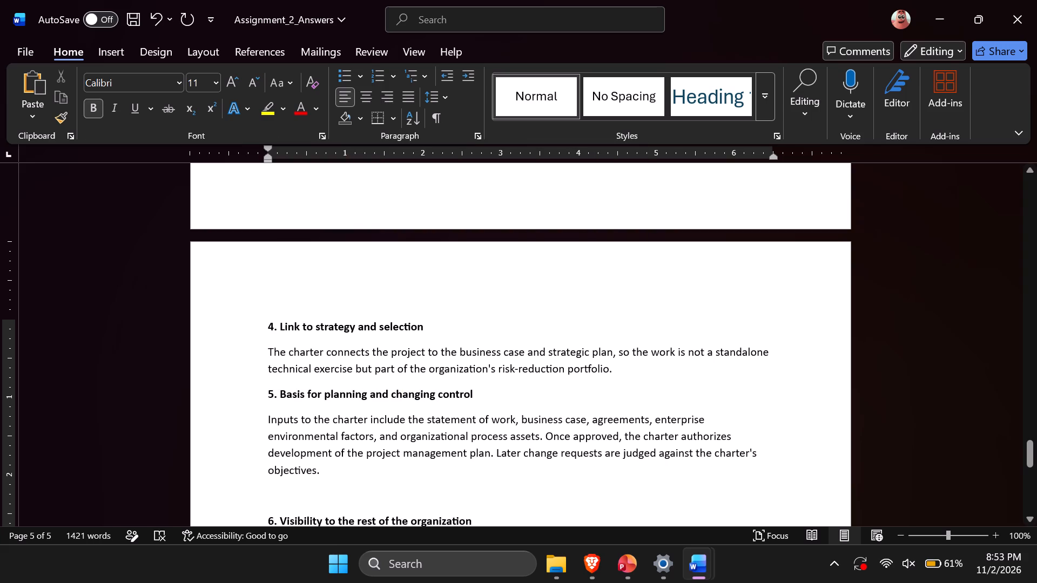
Remove the blank line above the heading "6. Visibility to the rest of the organization".
scroll(446, 430, "down", 3)
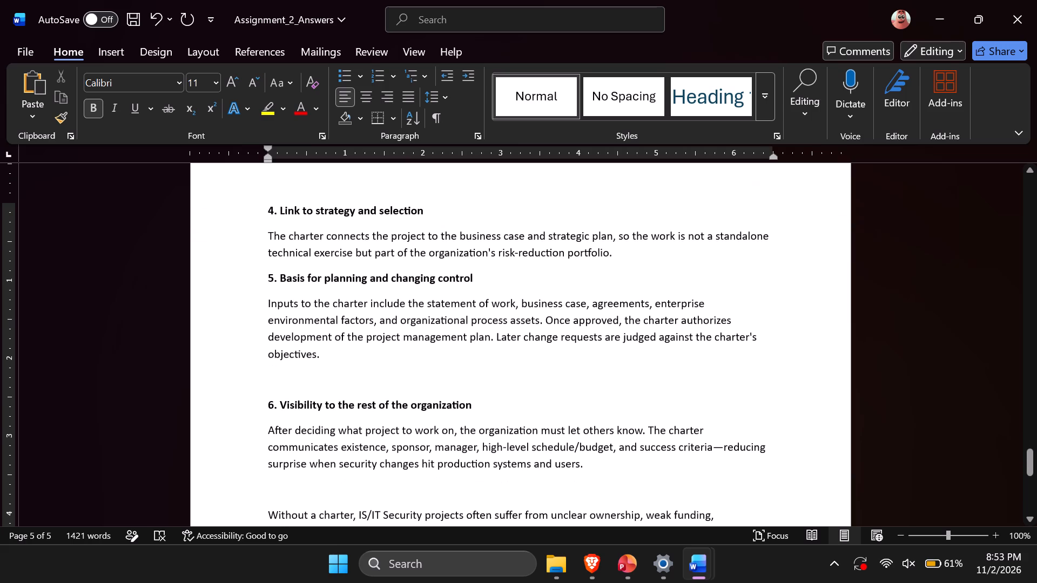
left_click(264, 405)
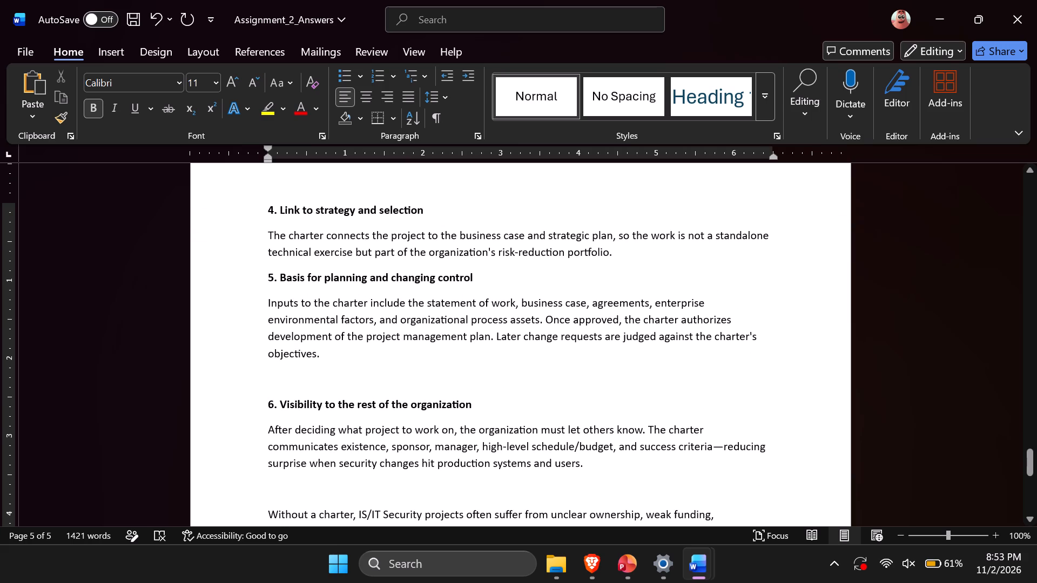
key("BackSpace")
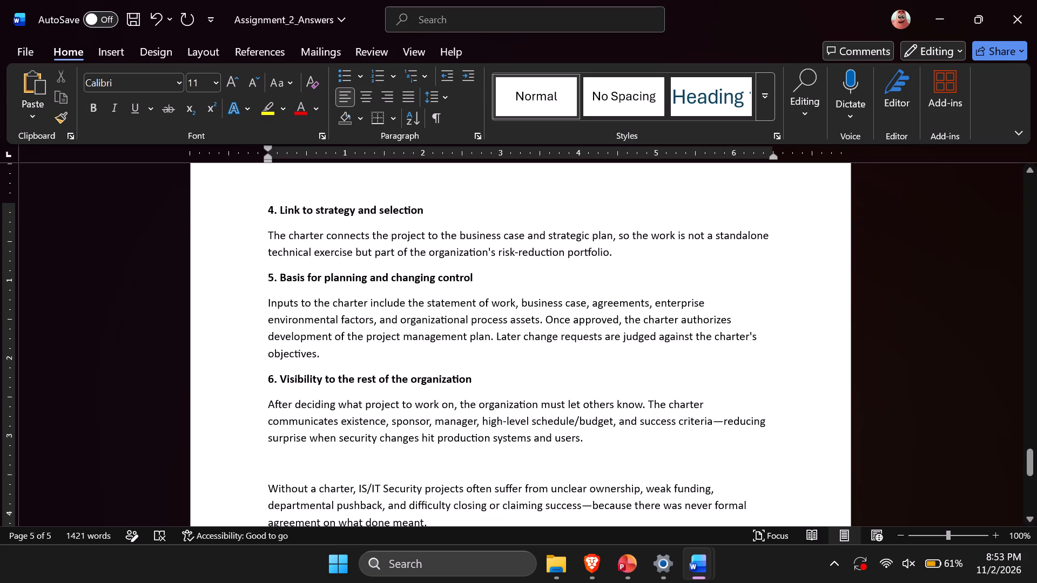
Replace the em dash after "success criteria" with a space in the paragraph under "6. Visibility to the rest of the organization".
left_click(722, 420)
key("BackSpace")
key("space")
Delete the closing paragraph that begins "Without a charter, IS/IT Security projects often suffer" at the end of Question 4.
scroll(568, 425, "down", 4)
left_click_drag(435, 378, 266, 336)
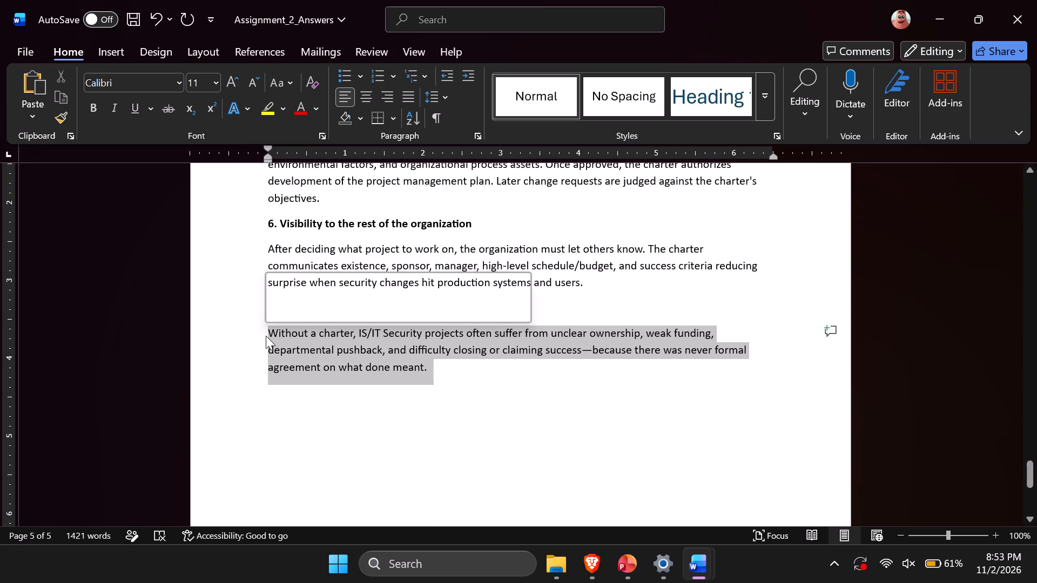
key("Delete")
Set the font size of the whole Question 4 heading to 16.
scroll(256, 327, "up", 1)
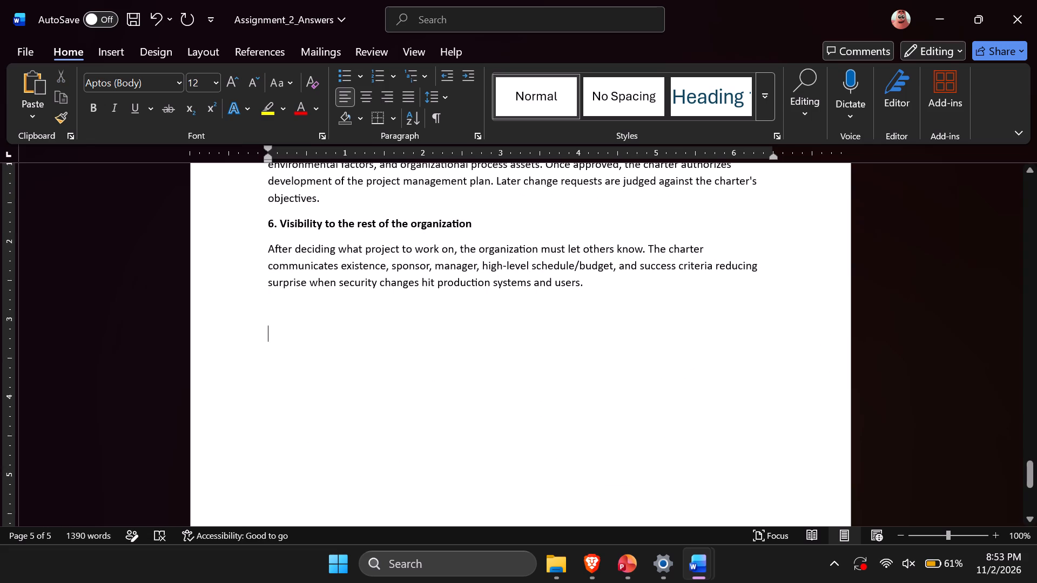
scroll(256, 327, "up", 13)
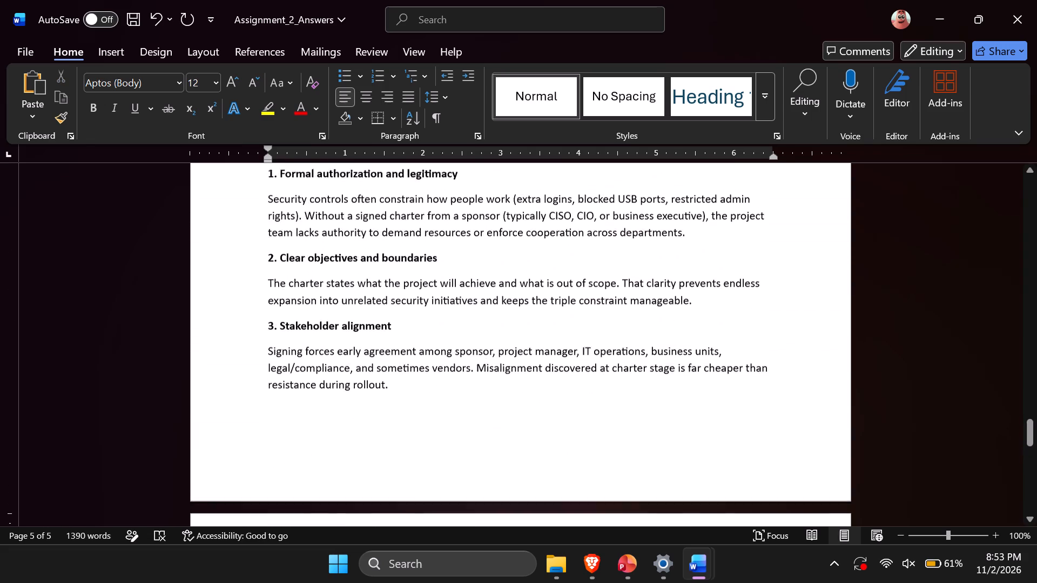
scroll(256, 327, "up", 7)
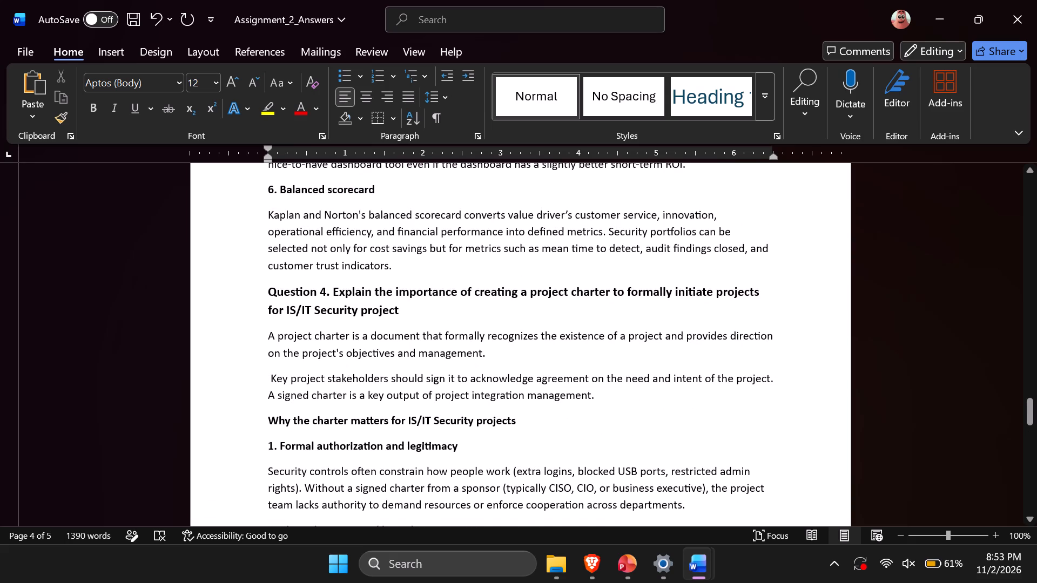
left_click_drag(265, 293, 406, 308)
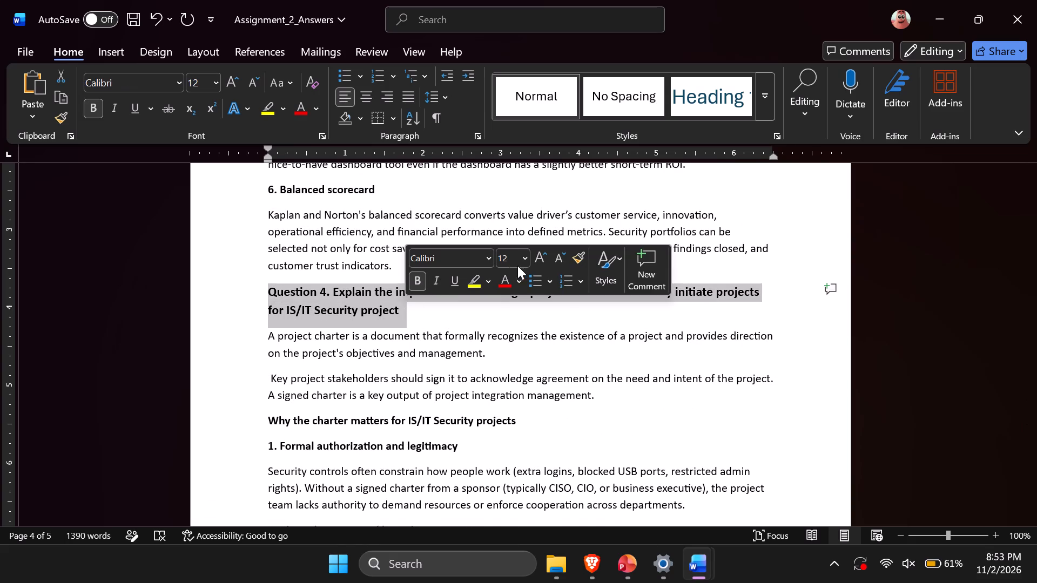
left_click(524, 259)
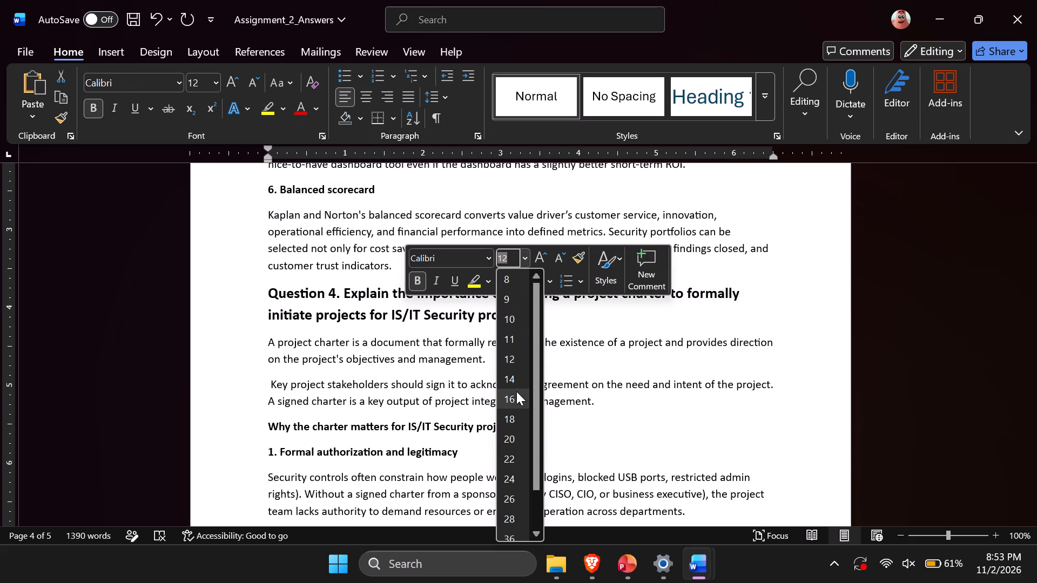
left_click(516, 404)
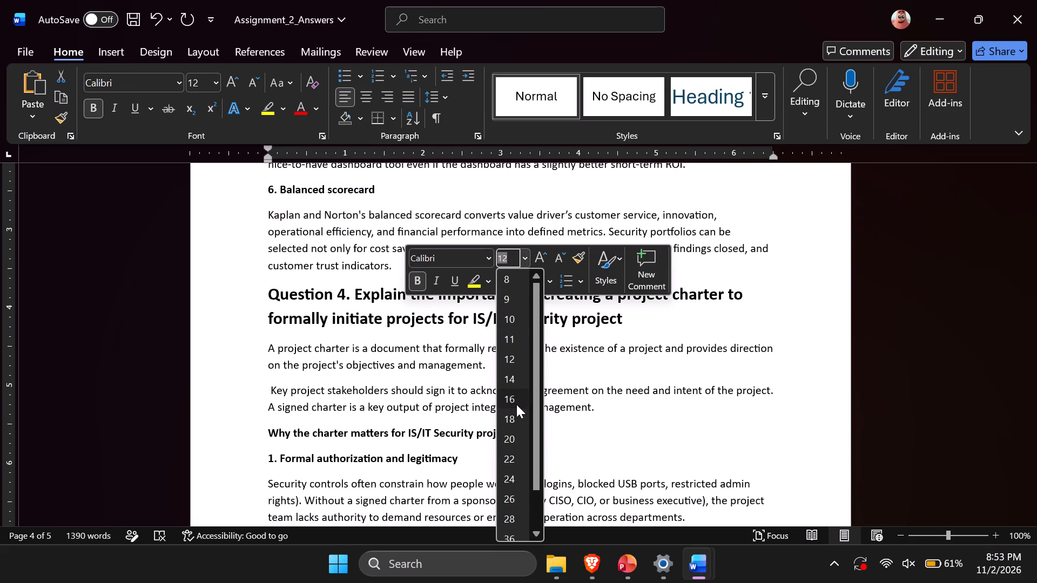
left_click(467, 394)
Set the font size of the Question 3 heading on strategic planning and project selection to 16.
scroll(504, 391, "up", 3)
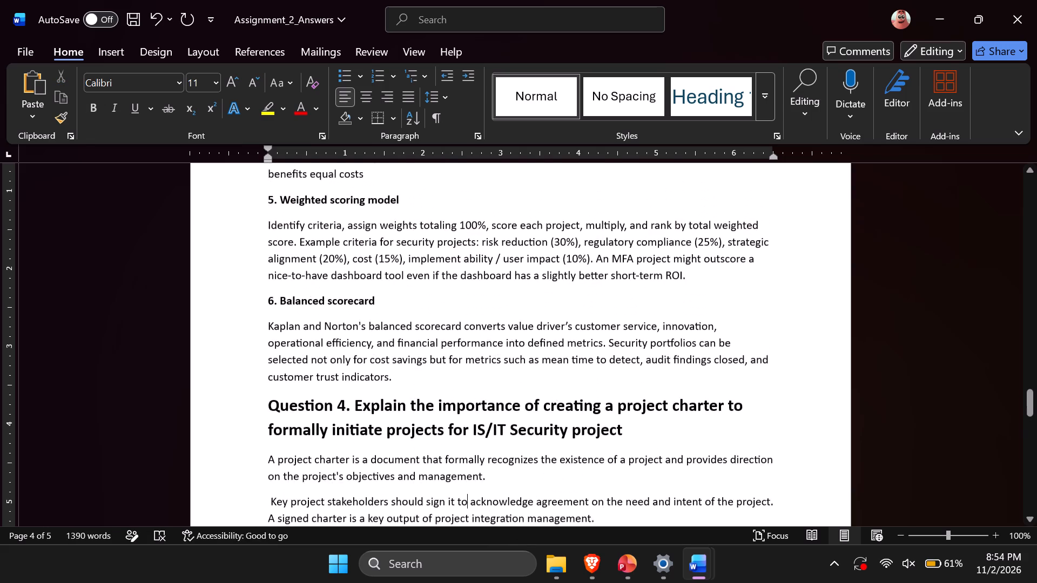
scroll(470, 404, "up", 6)
scroll(420, 405, "up", 11)
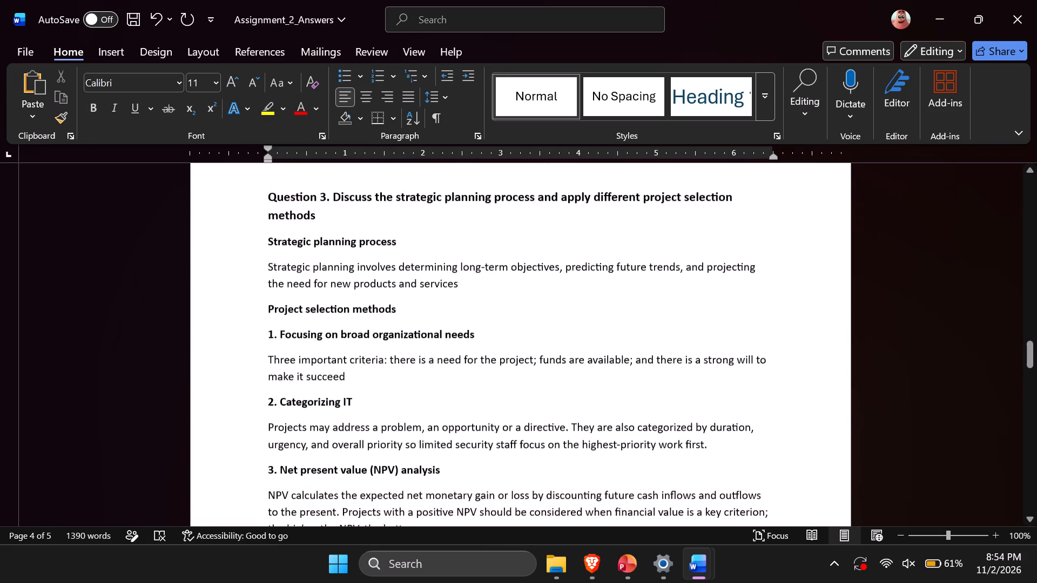
scroll(418, 405, "up", 2)
left_click_drag(264, 306, 335, 344)
left_click(452, 296)
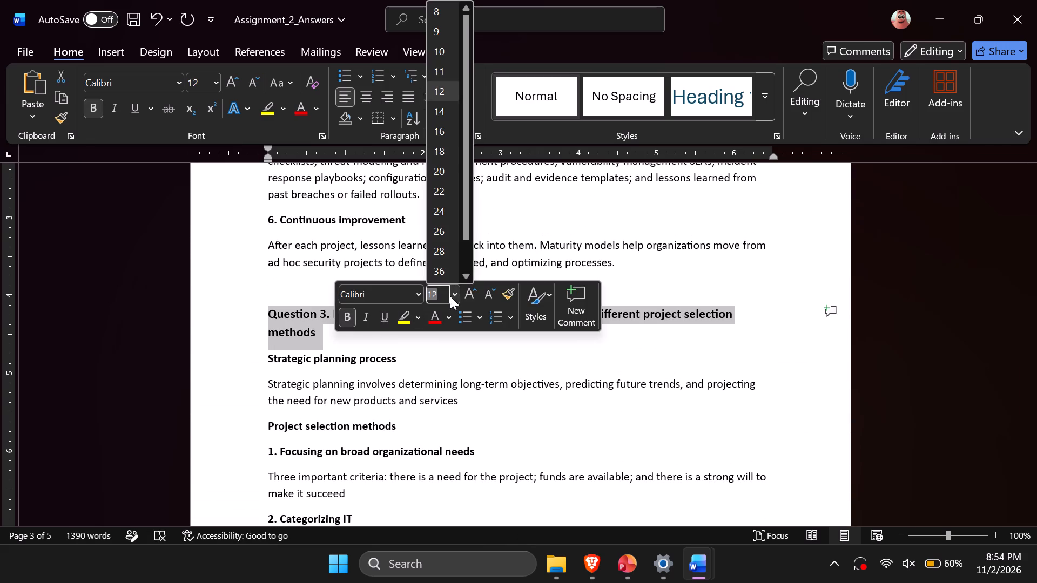
left_click(440, 130)
left_click(469, 347)
Set the font size of the full Question 2 heading on project management methodologies to 16.
scroll(421, 384, "up", 8)
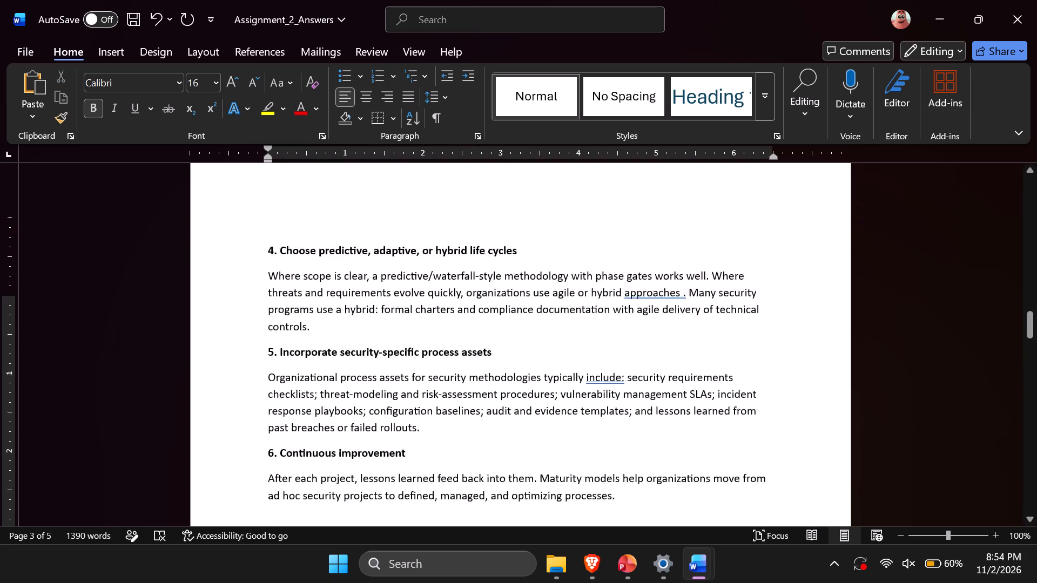
scroll(424, 381, "up", 13)
scroll(336, 381, "up", 3)
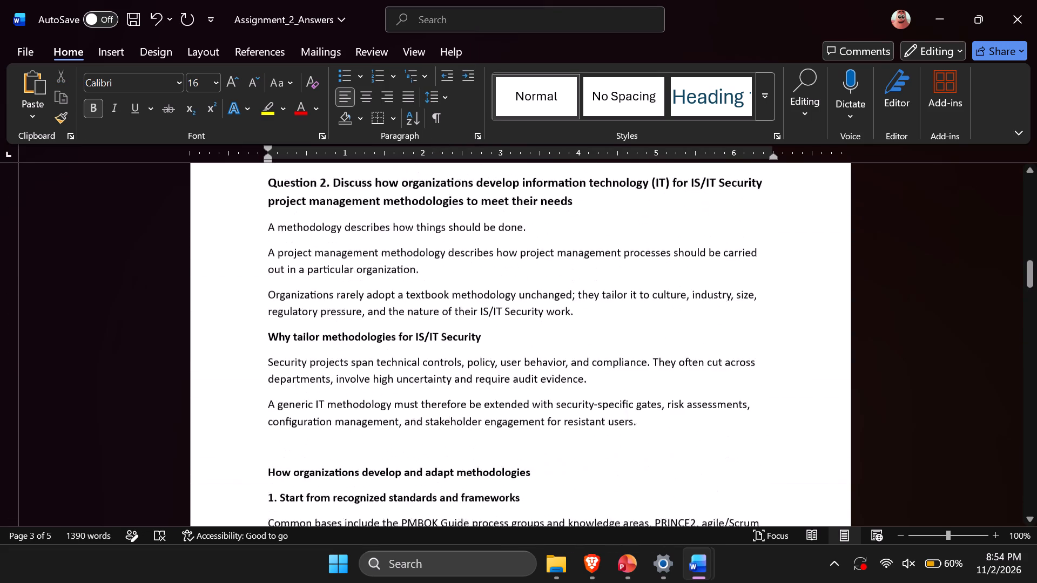
scroll(336, 381, "up", 3)
left_click_drag(262, 303, 468, 324)
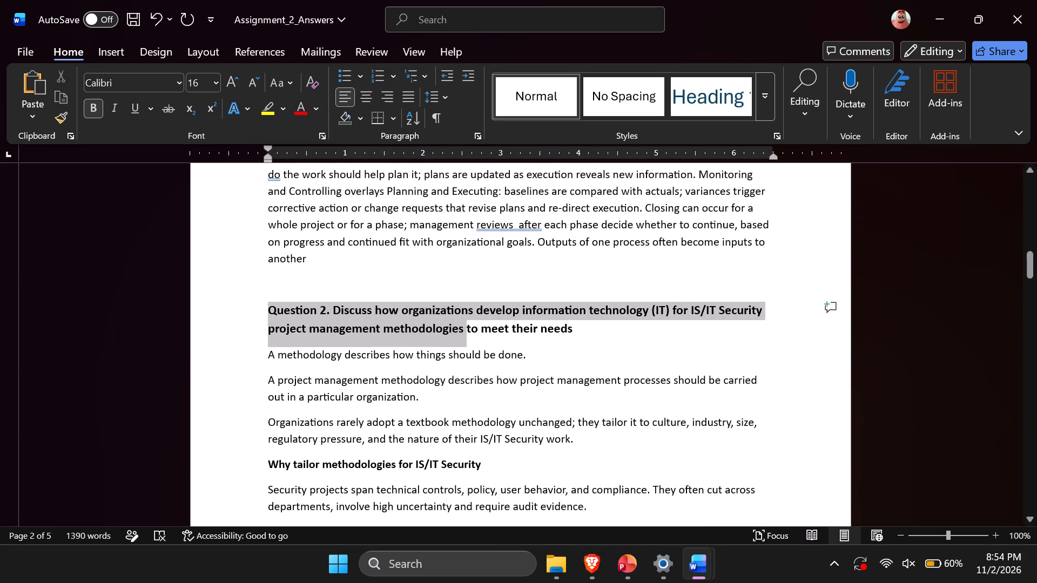
left_click_drag(468, 324, 601, 327)
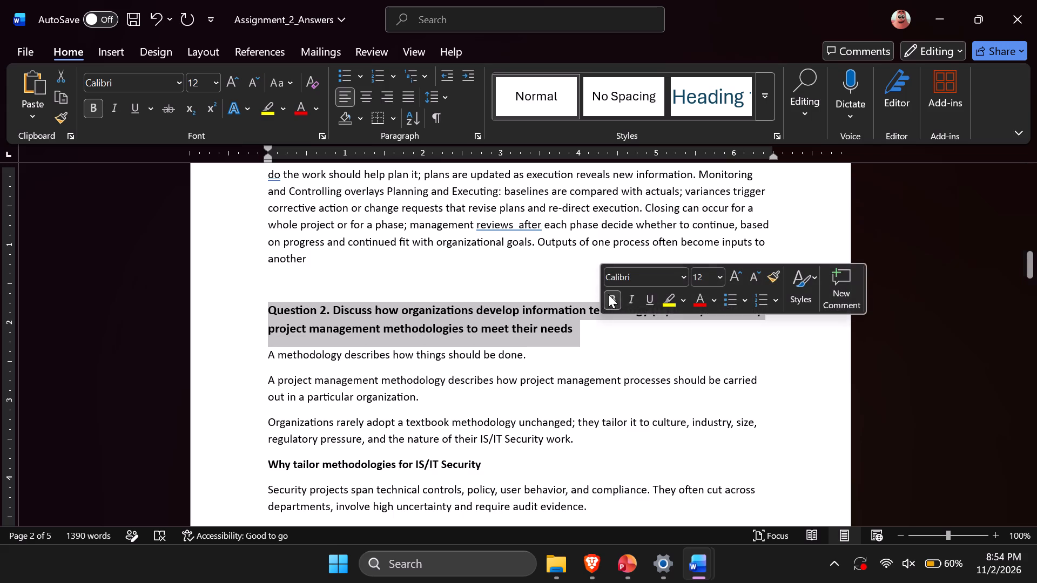
left_click(719, 277)
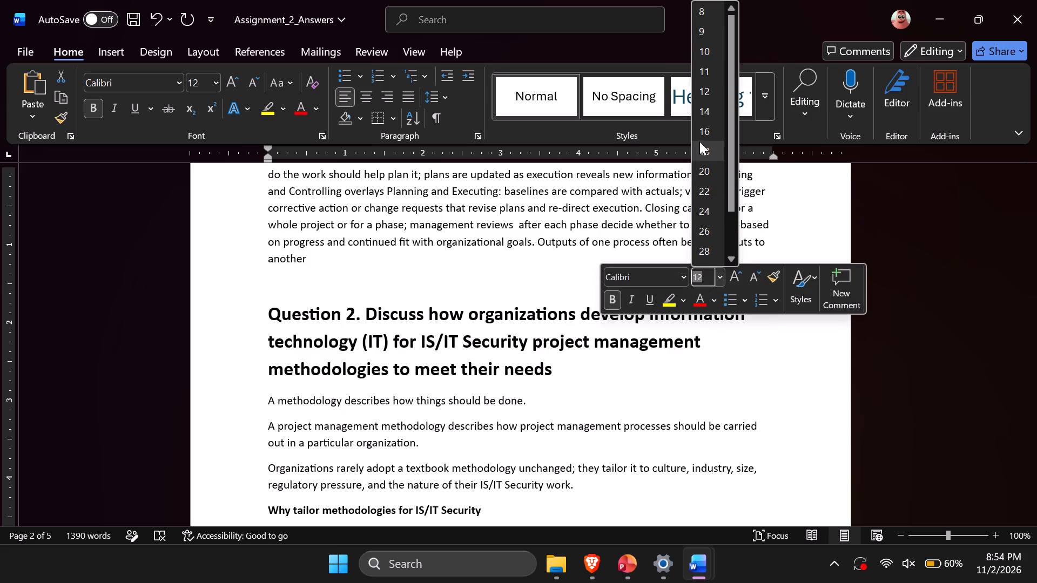
left_click(703, 133)
left_click(560, 379)
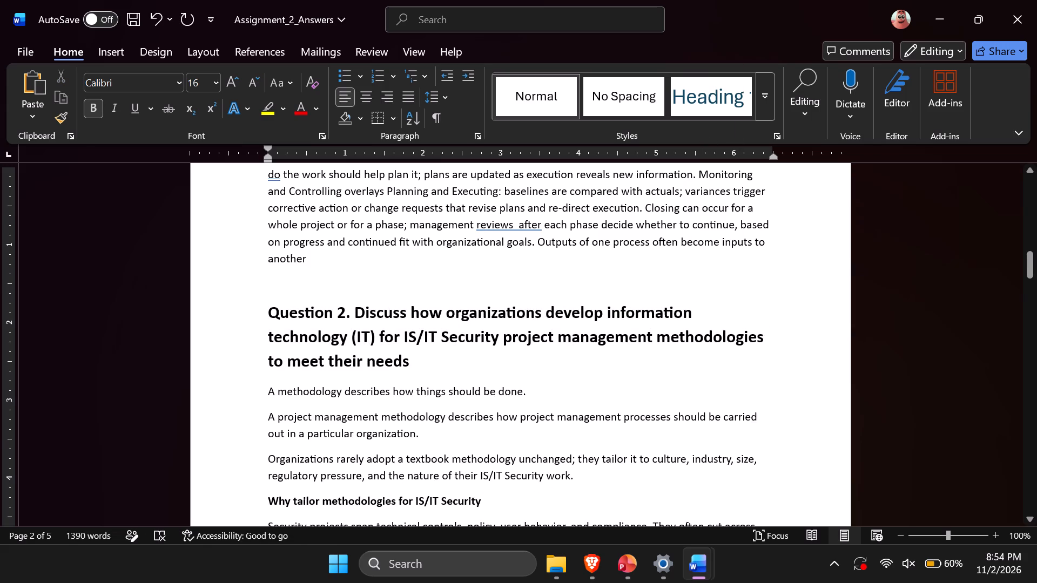
Set the font size of the full Question 1 heading on the five process groups to 16.
scroll(397, 393, "up", 16)
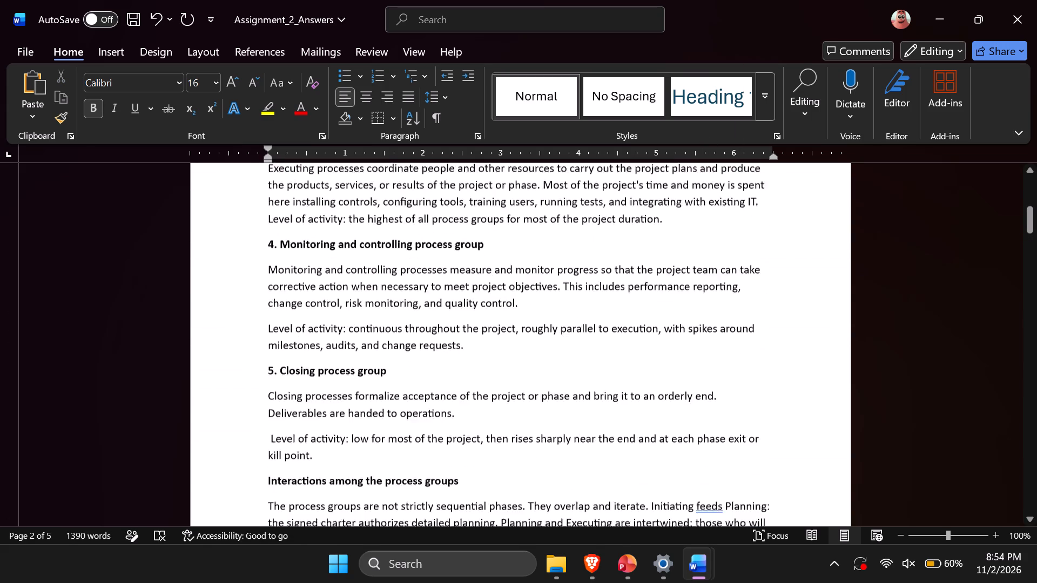
scroll(388, 383, "up", 13)
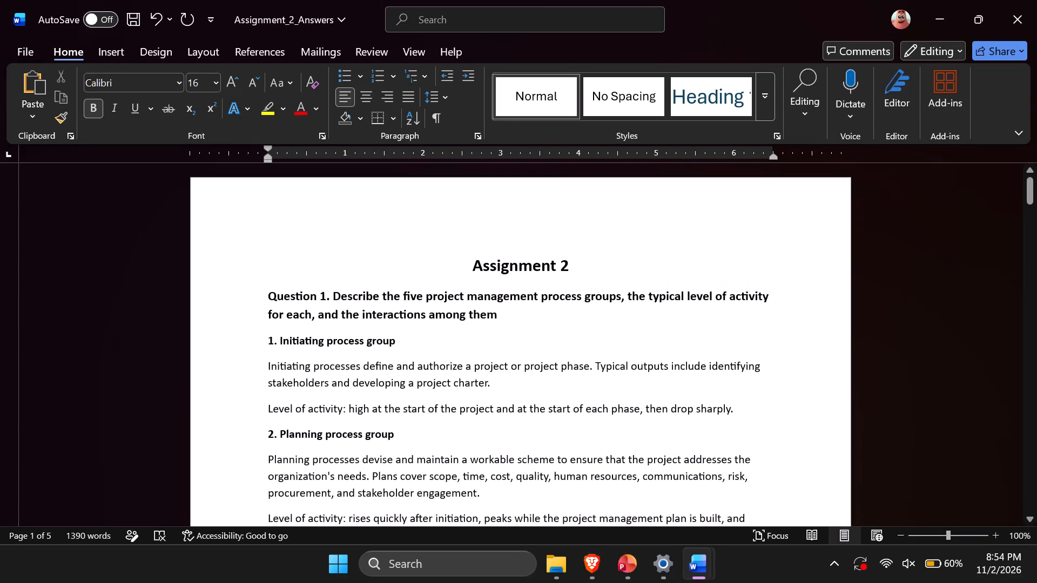
left_click_drag(260, 290, 474, 317)
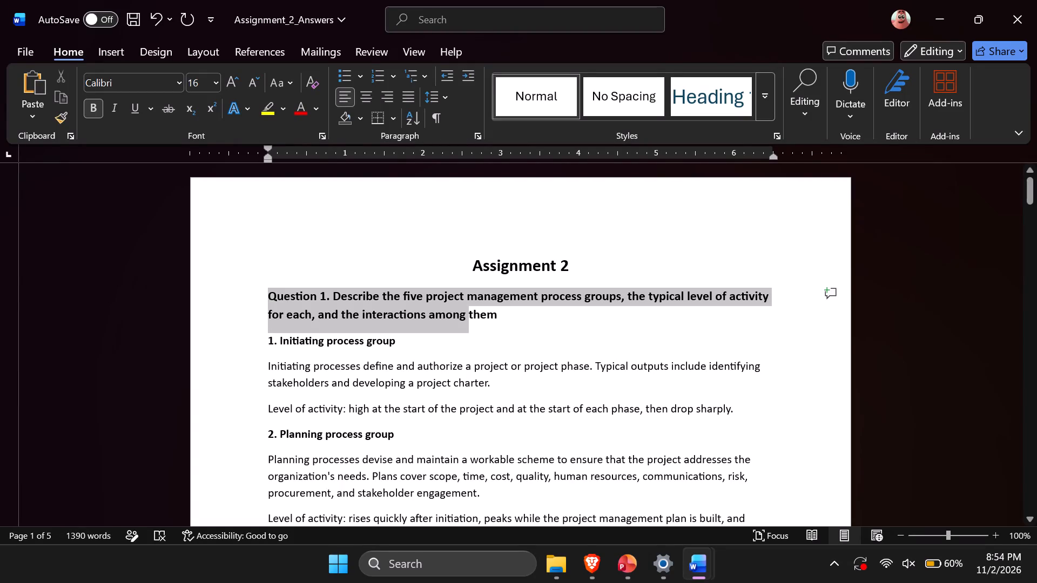
left_click_drag(474, 317, 488, 316)
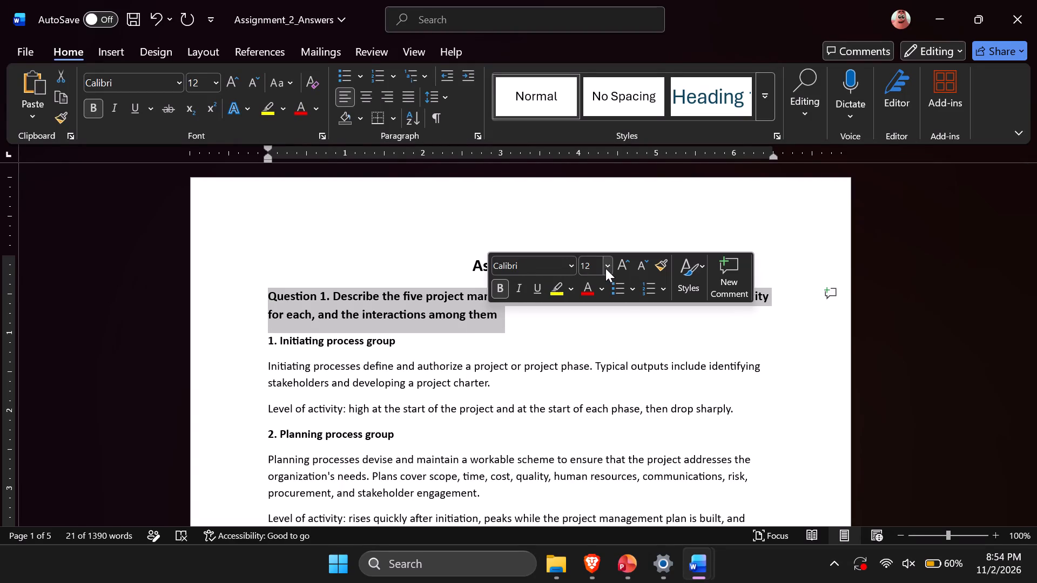
left_click(605, 268)
left_click(594, 400)
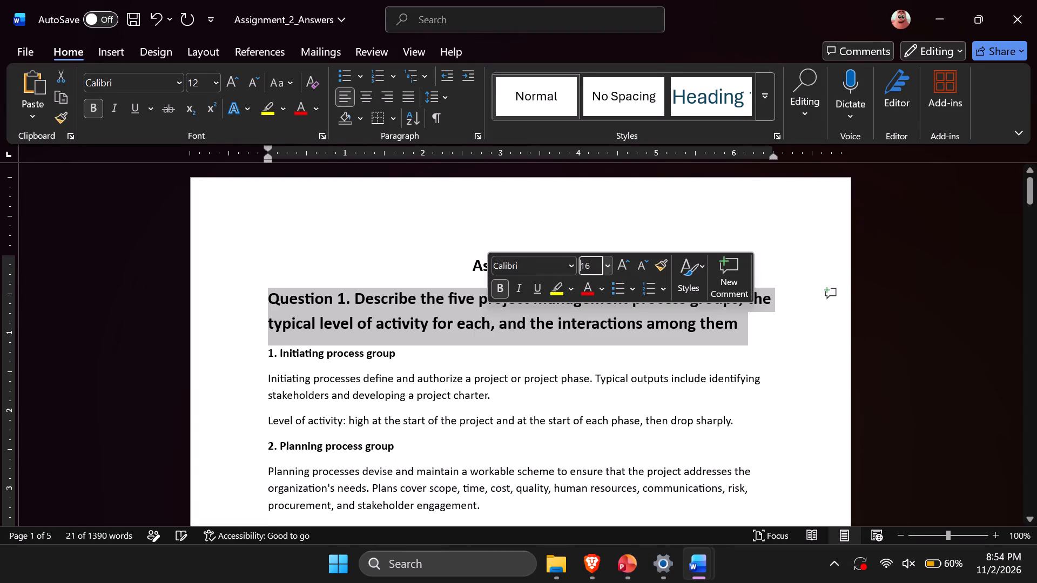
left_click(481, 371)
Look over the resized question headings through to the end of the document and save Assignment_2_Answers.
scroll(634, 405, "down", 5)
scroll(632, 404, "up", 5)
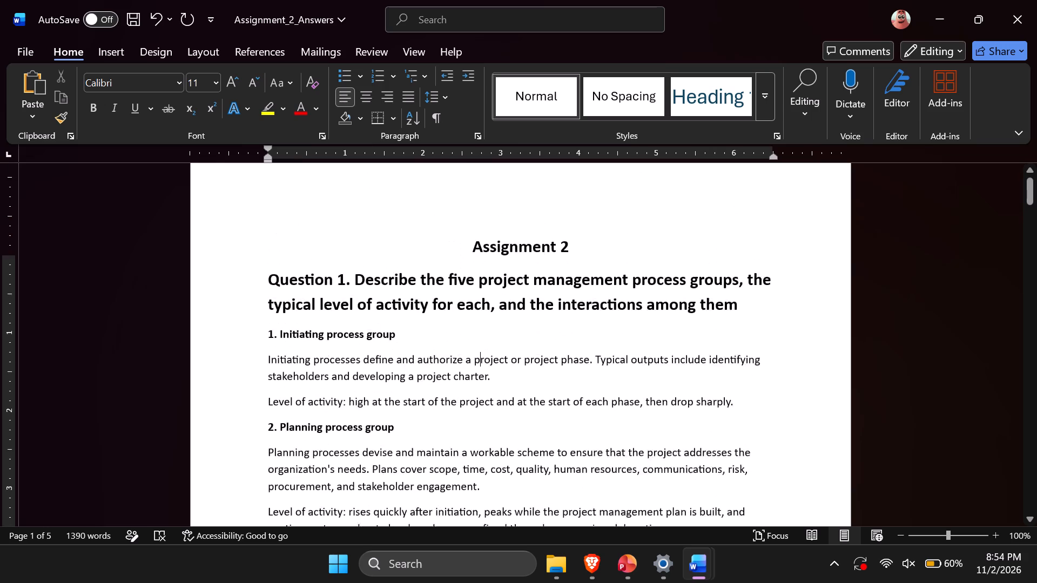
scroll(627, 400, "down", 20)
scroll(627, 400, "down", 20)
scroll(627, 400, "down", 17)
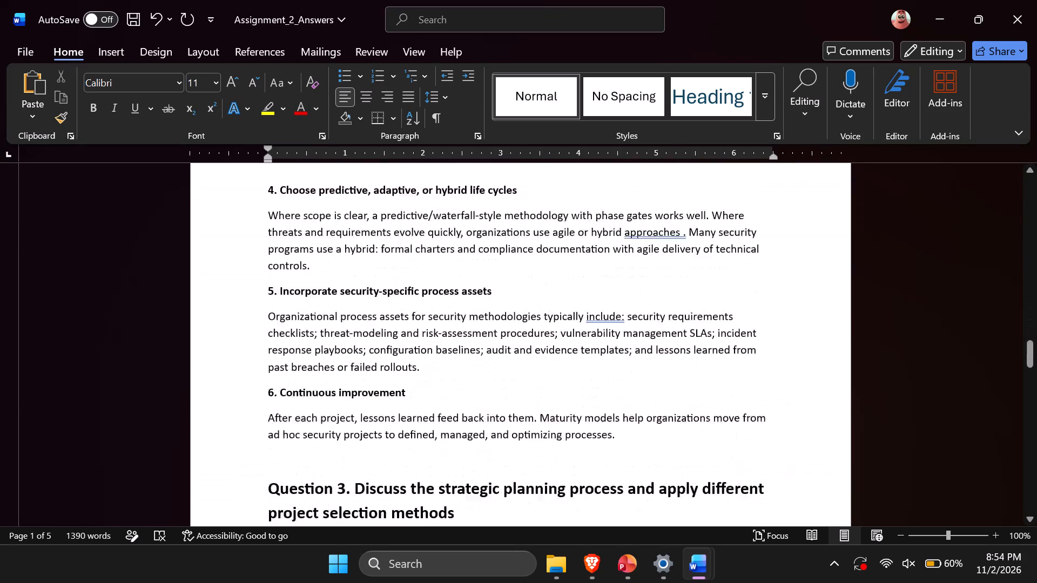
scroll(568, 376, "down", 20)
scroll(568, 376, "down", 20)
scroll(568, 376, "down", 17)
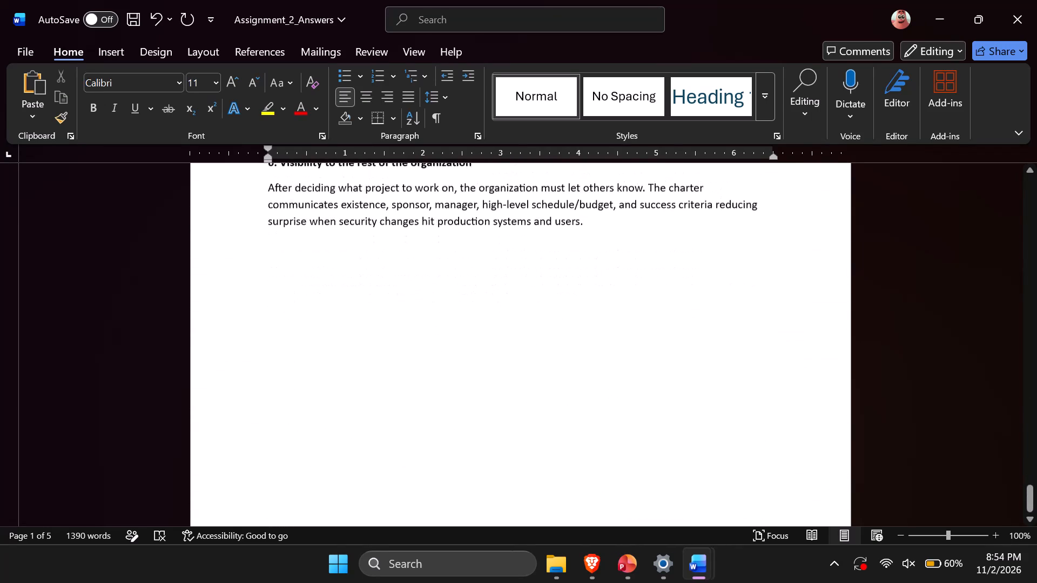
scroll(533, 374, "down", 3)
scroll(531, 374, "up", 10)
key("ctrl+s")
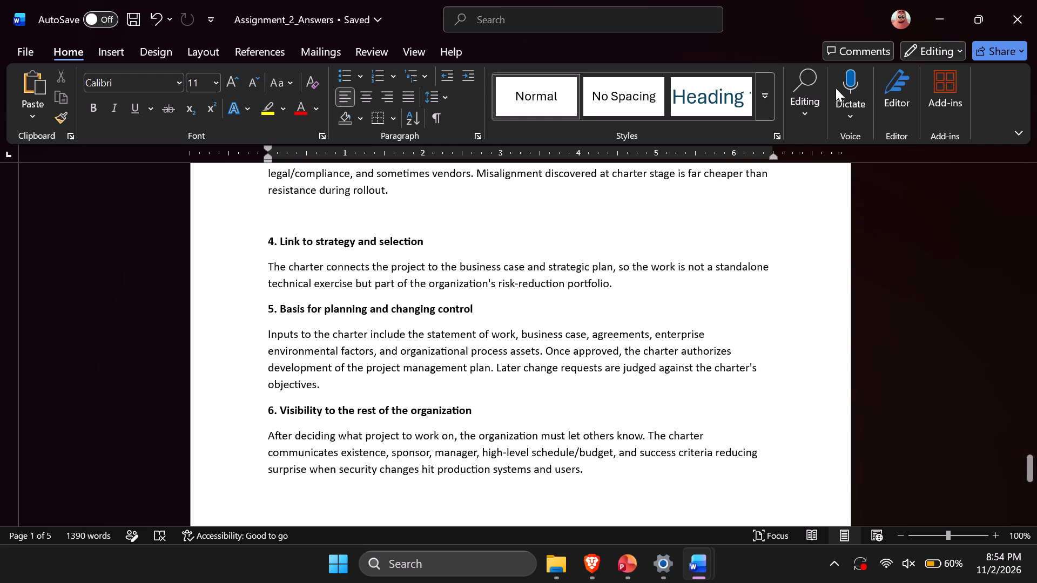
Close the Assignment_2_Answers document and the Assign 2 question sheet.
left_click(1016, 25)
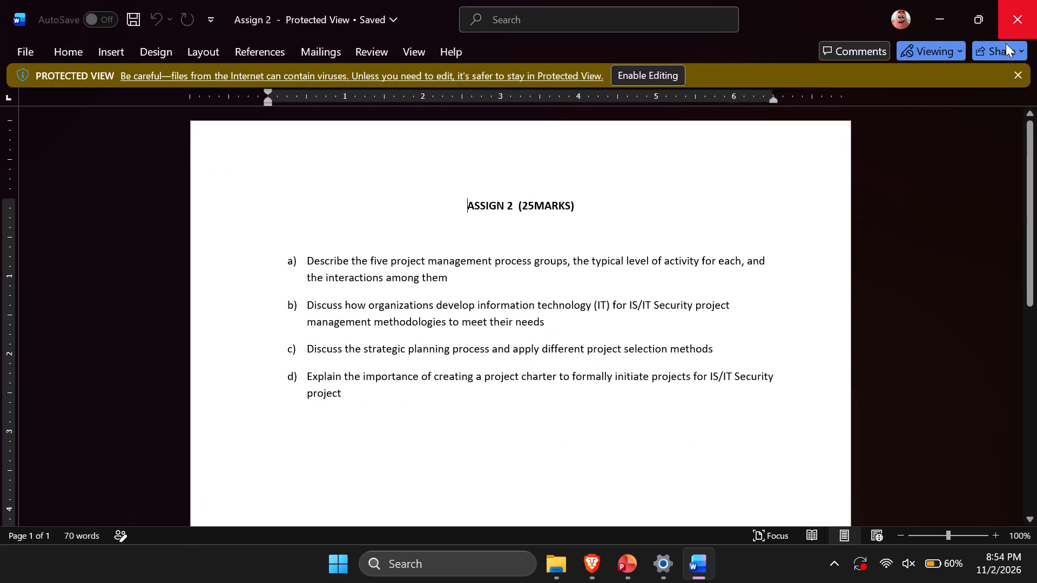
left_click(1036, 16)
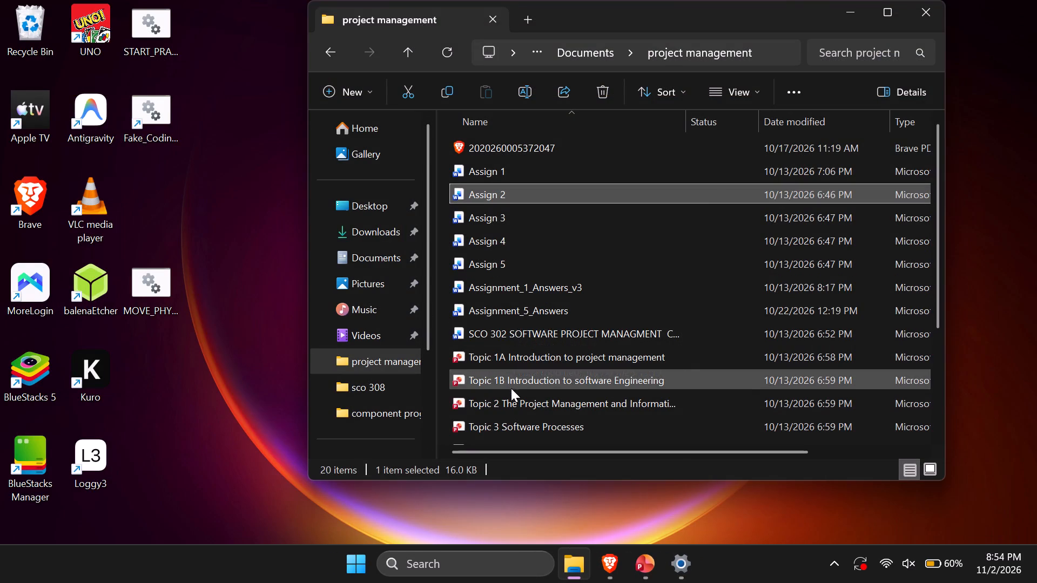
Open the Assignment_5_Answers document from the project management folder.
scroll(509, 416, "down", 7)
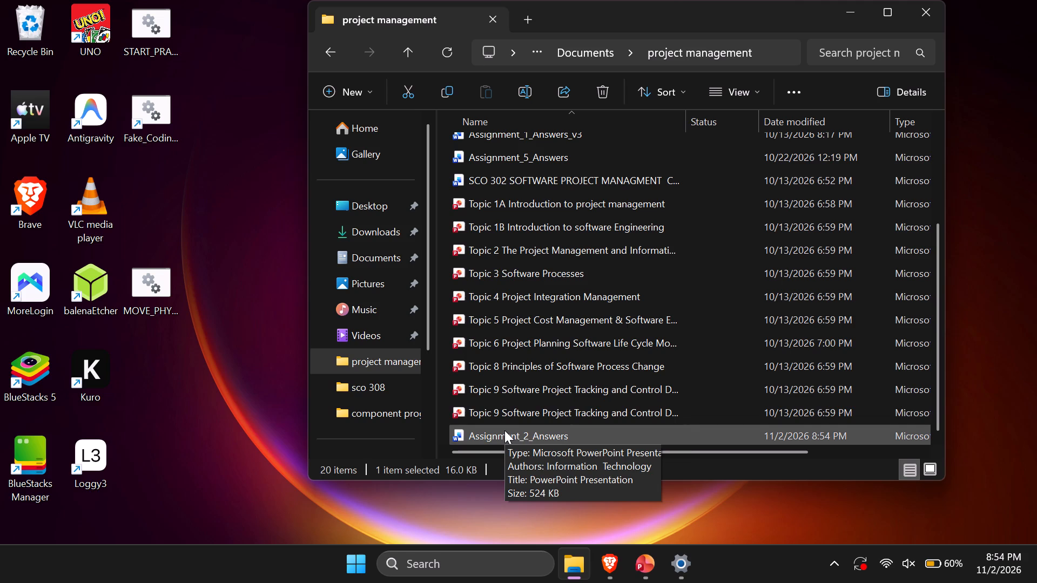
scroll(504, 430, "up", 5)
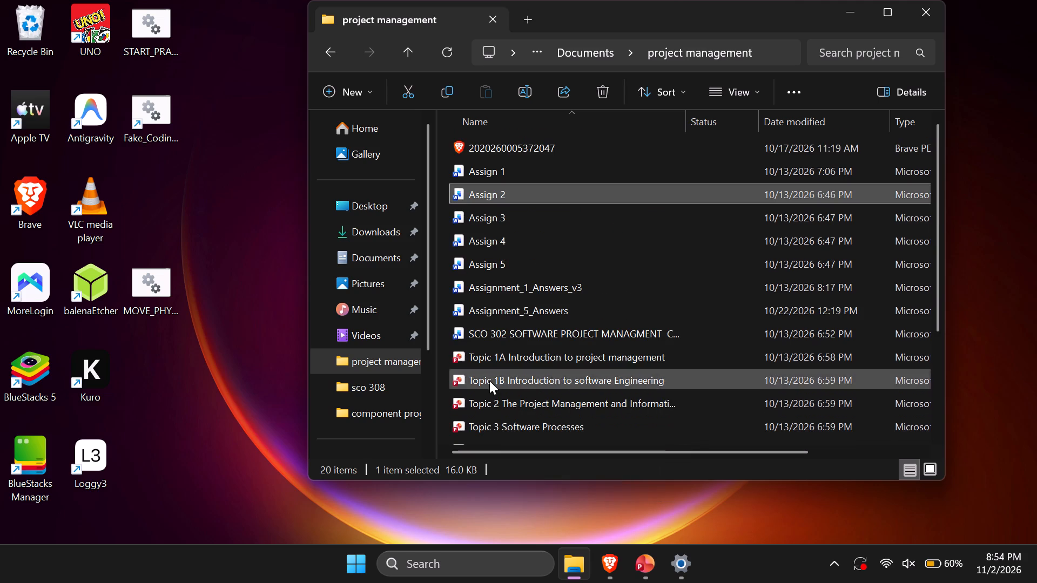
double_click(513, 307)
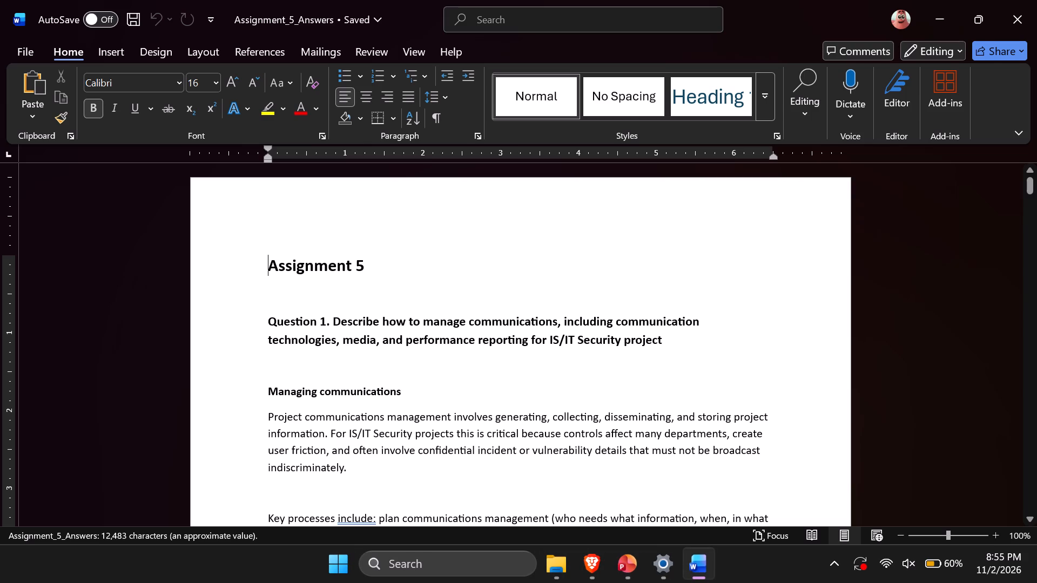
Switch to File Explorer and open the Assign 5 question sheet from the project management folder.
left_click(542, 573)
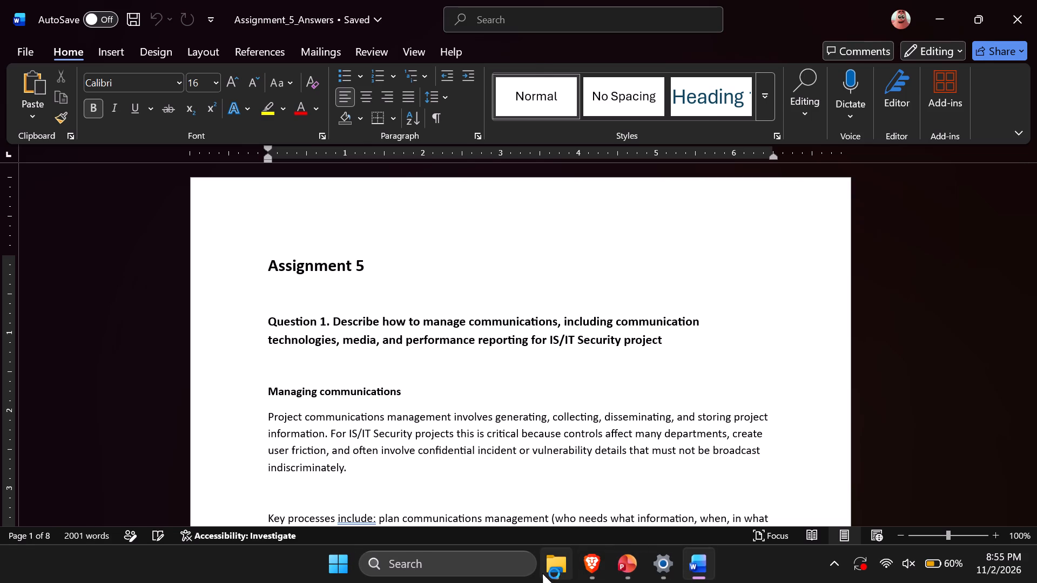
double_click(494, 254)
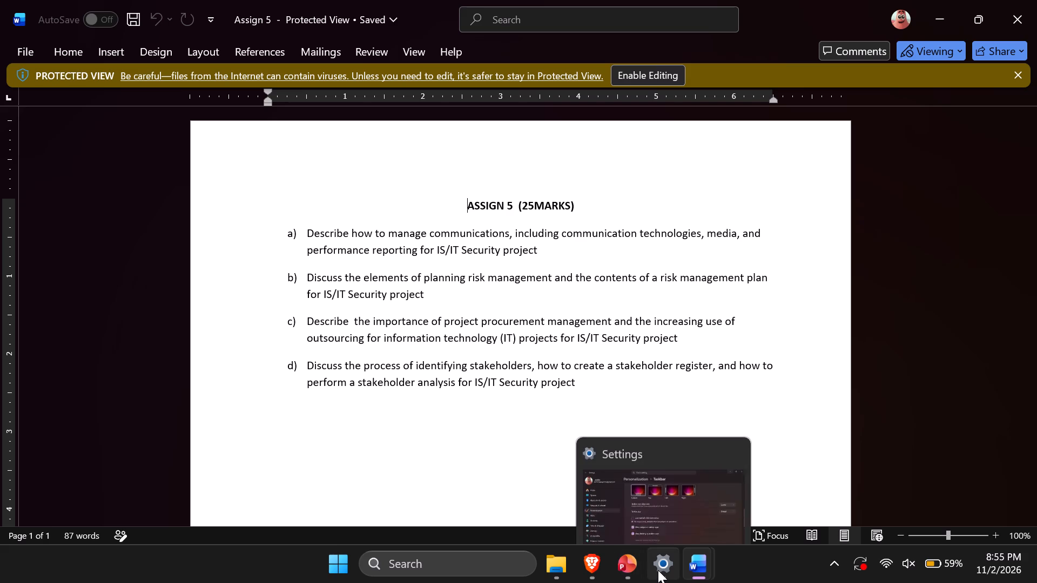
Switch to PowerPoint to view the Topic 1A Introduction to project management slide show.
left_click(635, 567)
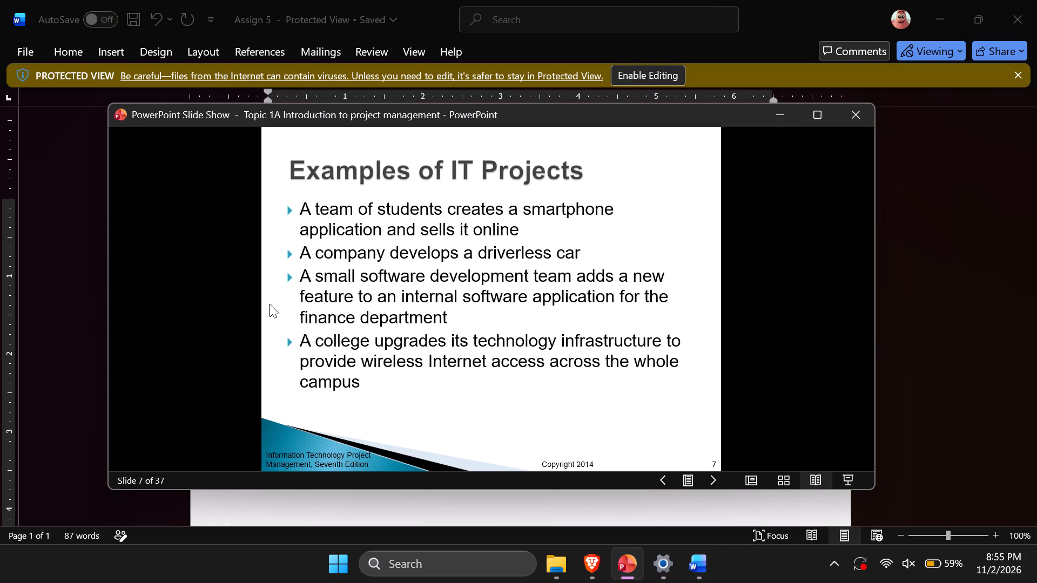
Close the Topic 1A Introduction to project management slide show.
left_click(862, 120)
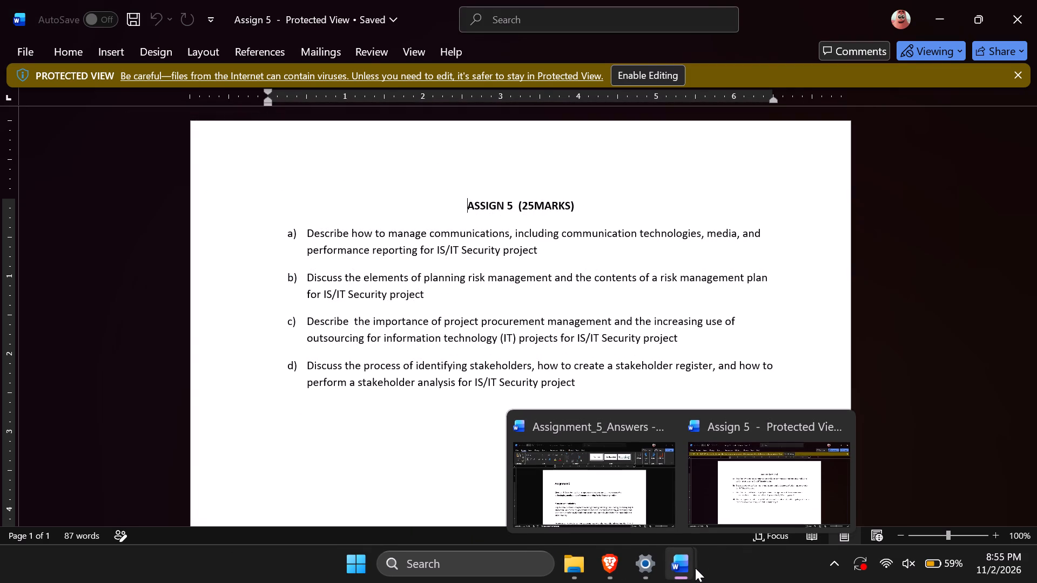
Switch to the Assignment_5_Answers document and centre its "Assignment 5" title.
left_click(626, 468)
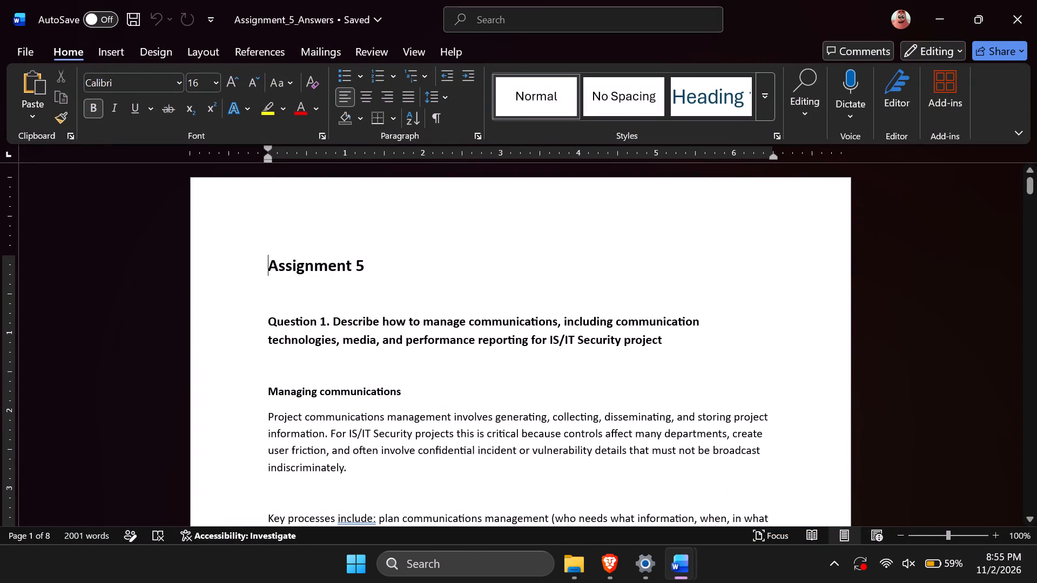
key("ctrl+e")
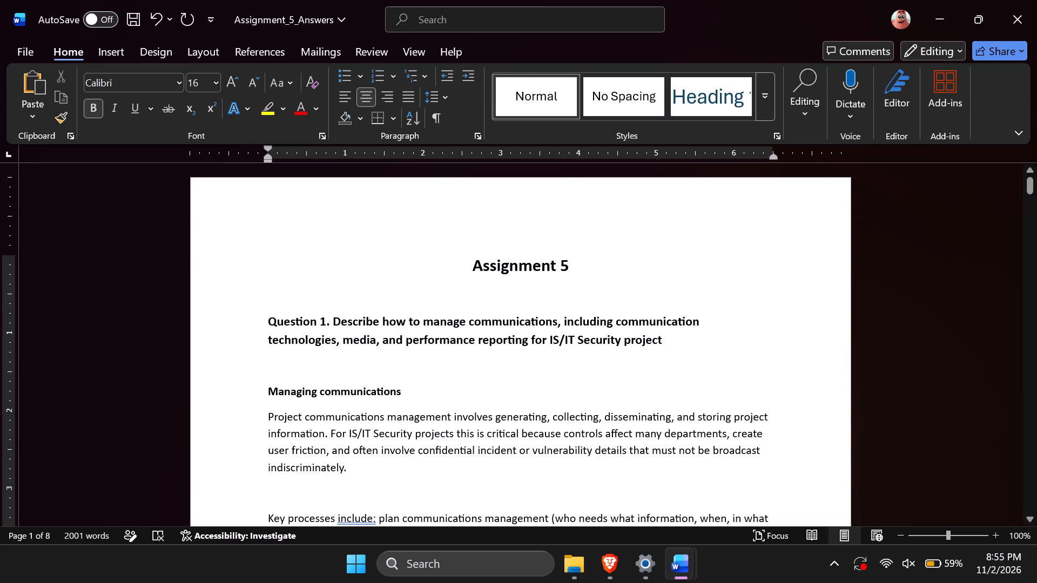
left_click_drag(583, 277, 488, 275)
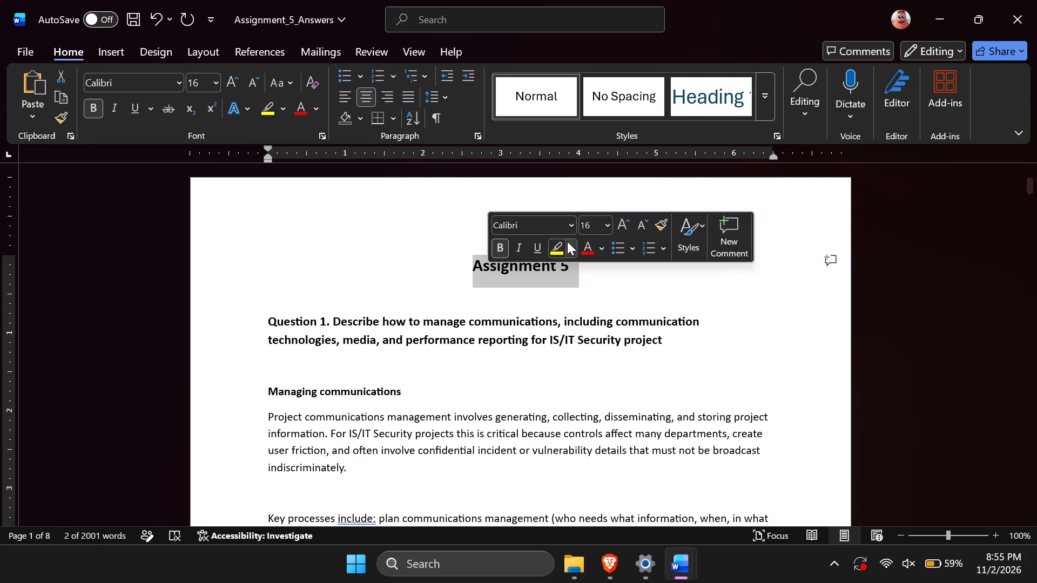
left_click(655, 313)
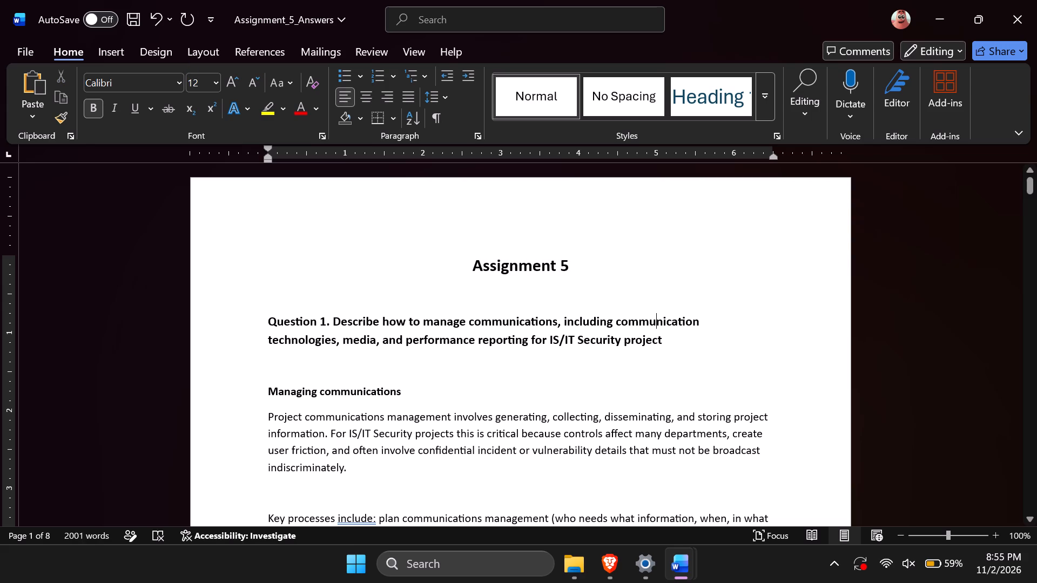
Check the Assign 5 question sheet, and return to the Assignment_5_Answers document.
left_click(728, 504)
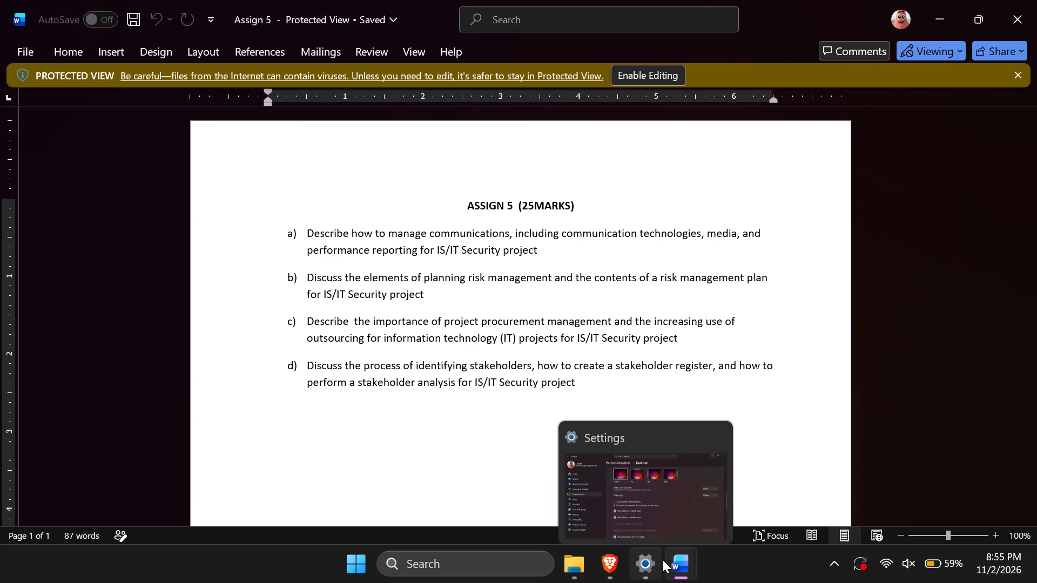
left_click(618, 502)
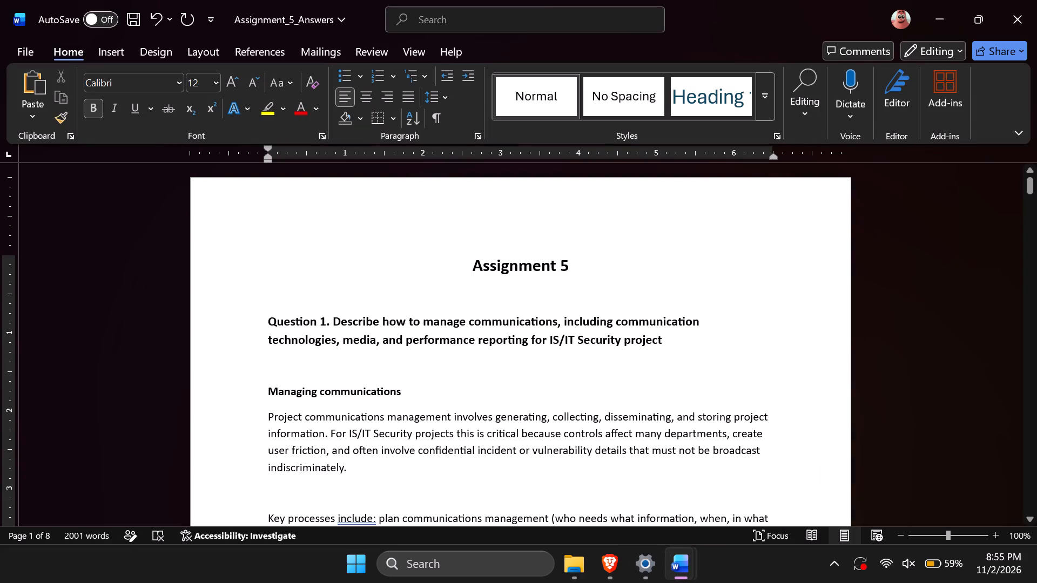
Look through the whole Assignment_5_Answers document to examine its answers and spacing, and return to the first page.
scroll(408, 369, "down", 3)
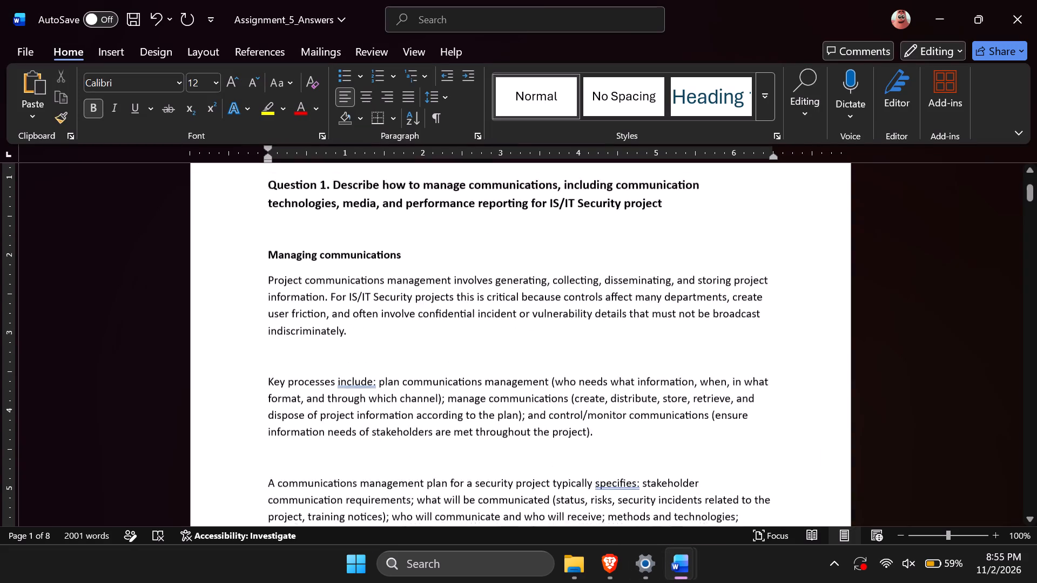
scroll(408, 369, "down", 2)
scroll(386, 360, "up", 1)
scroll(386, 360, "down", 2)
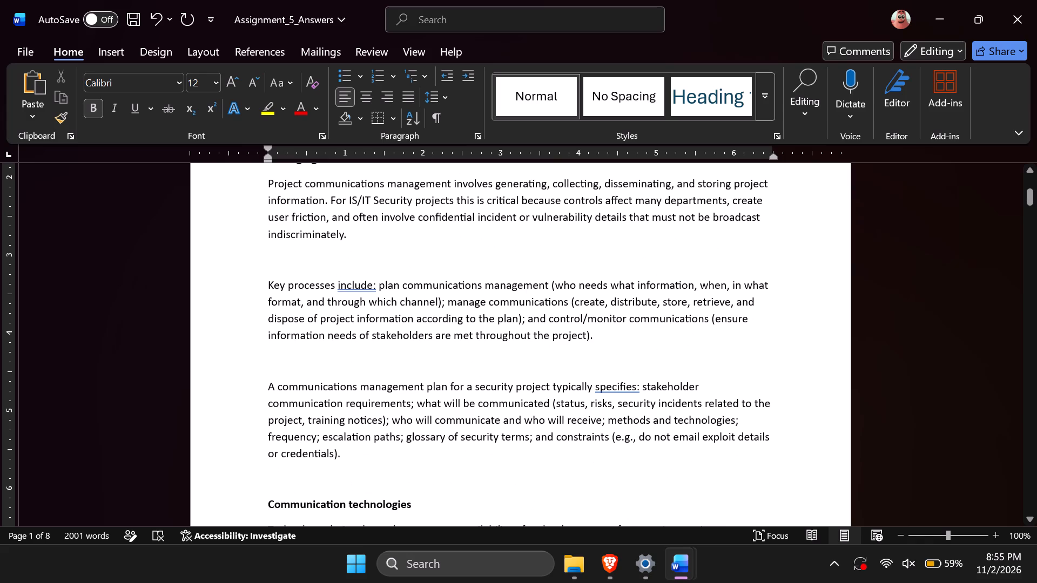
scroll(397, 339, "down", 4)
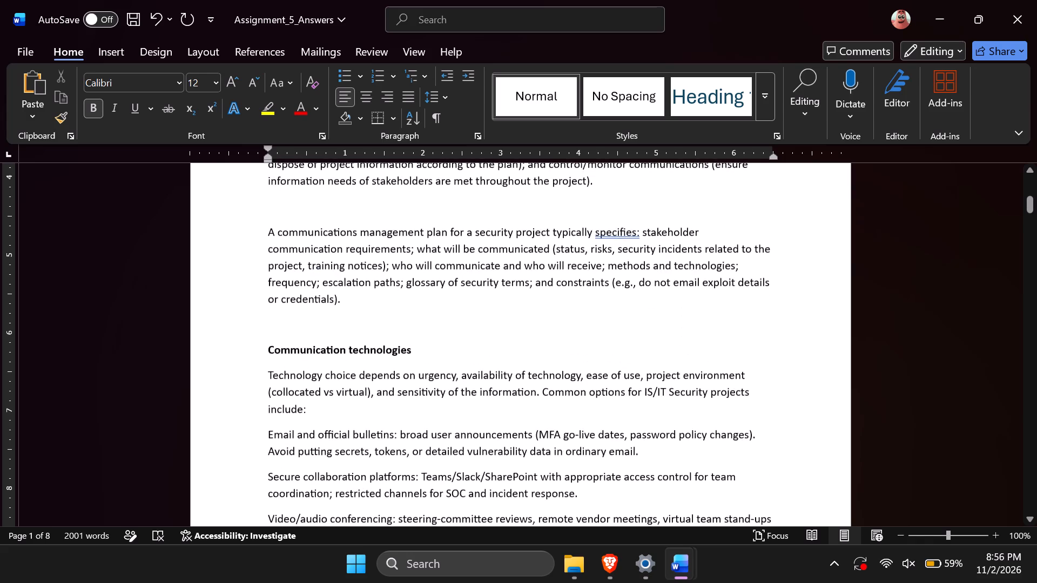
scroll(396, 339, "down", 18)
scroll(388, 337, "down", 8)
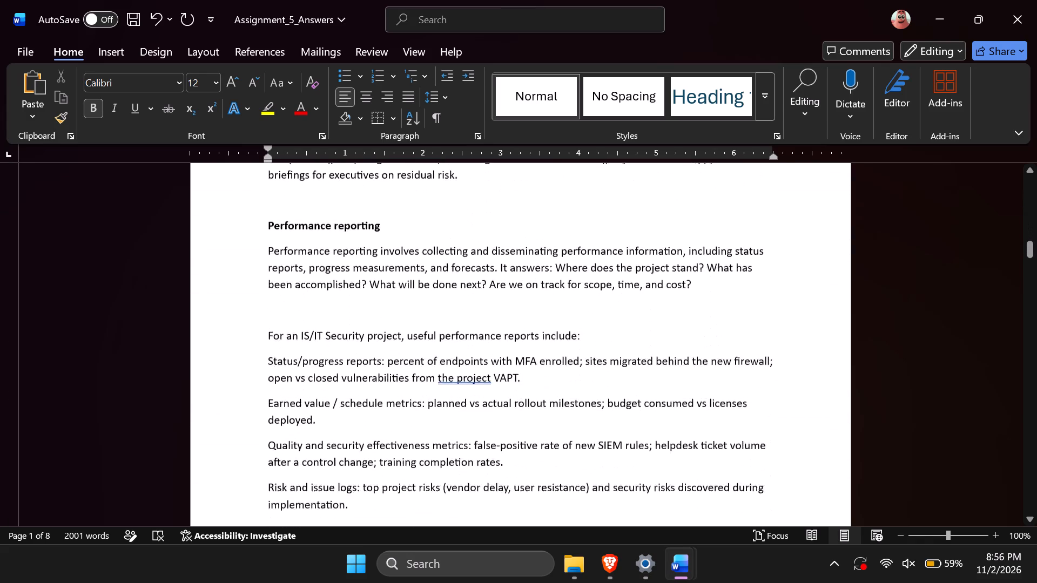
scroll(388, 337, "down", 16)
scroll(388, 337, "down", 5)
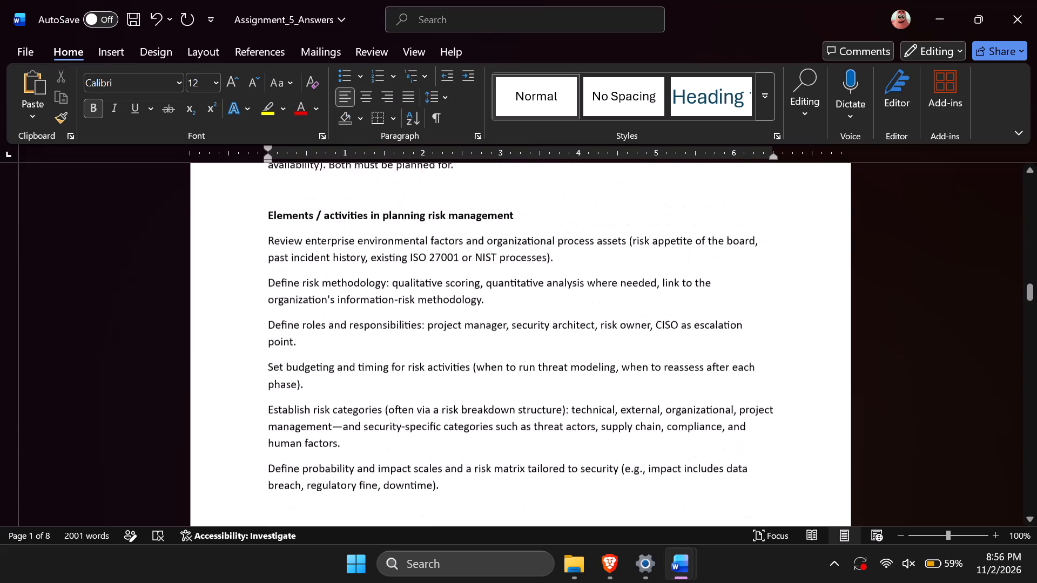
scroll(388, 337, "down", 20)
scroll(388, 337, "down", 15)
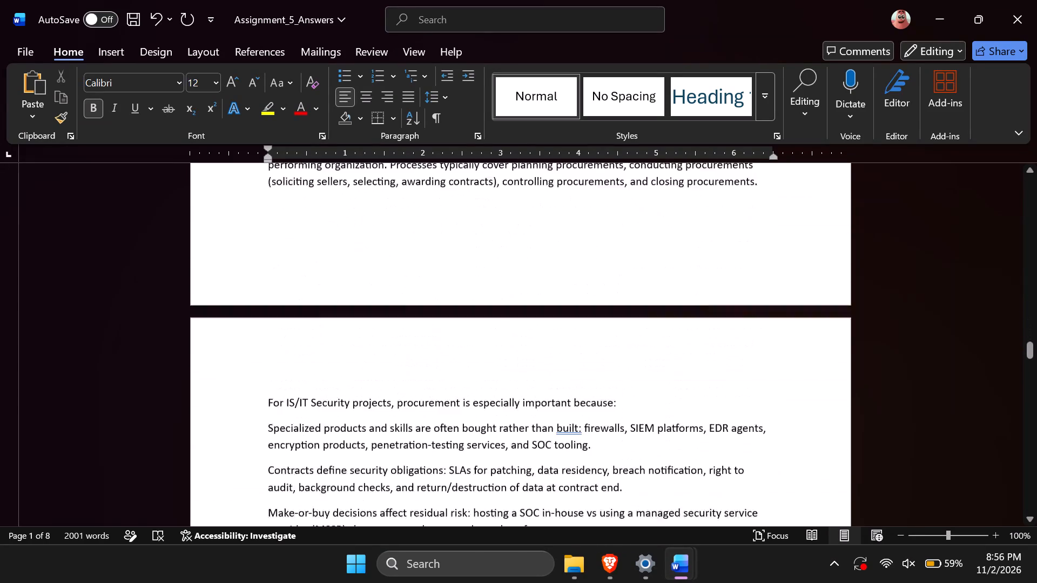
scroll(388, 337, "down", 20)
scroll(388, 337, "down", 15)
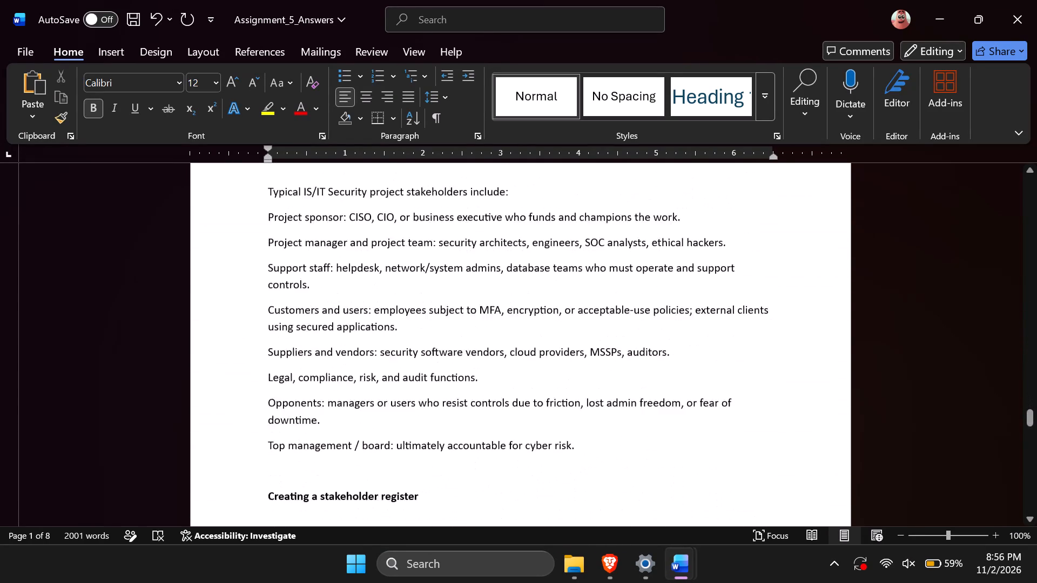
scroll(388, 337, "down", 20)
scroll(388, 337, "down", 15)
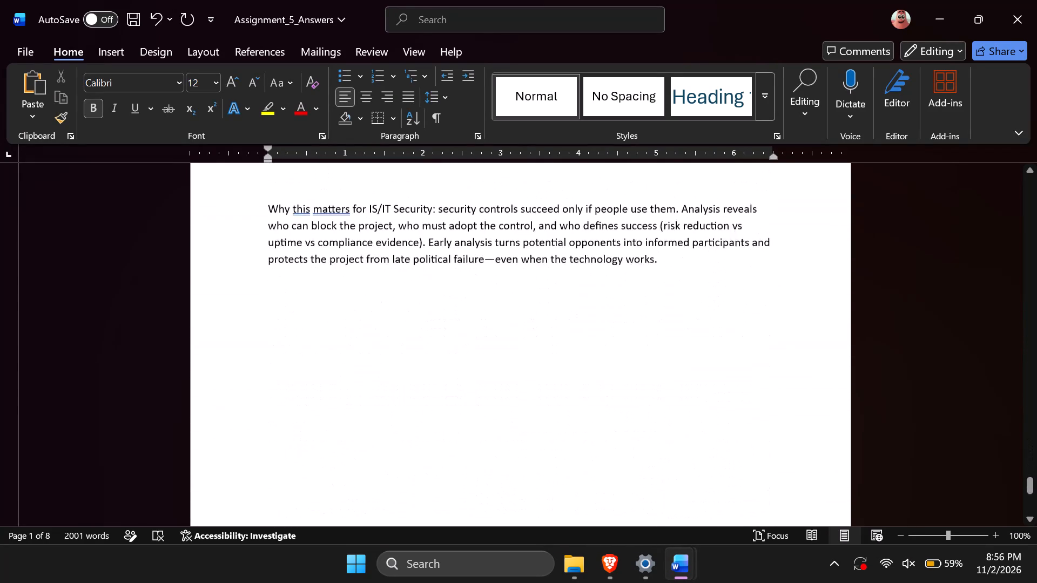
scroll(388, 337, "down", 10)
scroll(388, 337, "up", 12)
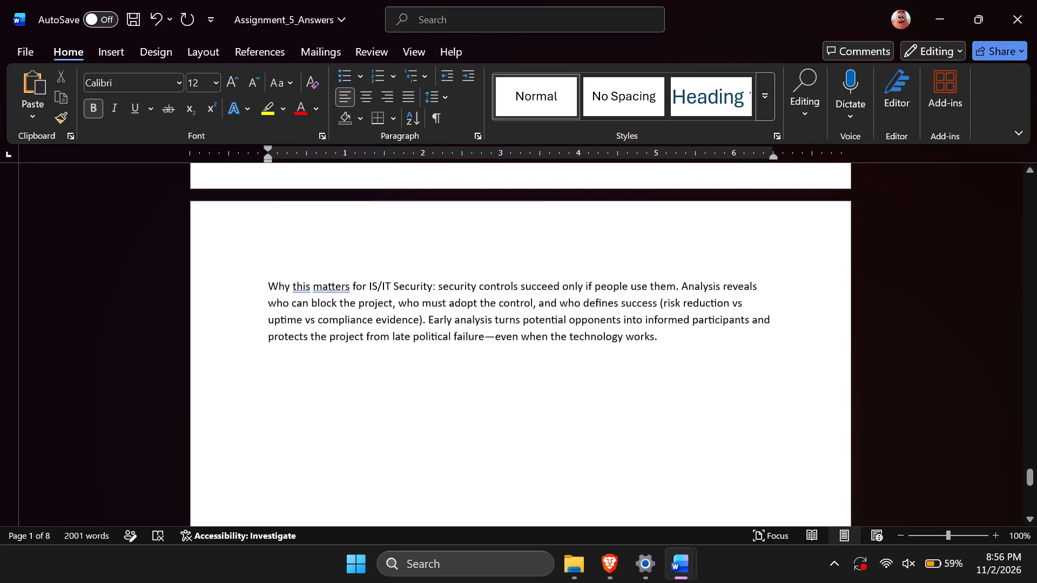
scroll(388, 337, "up", 16)
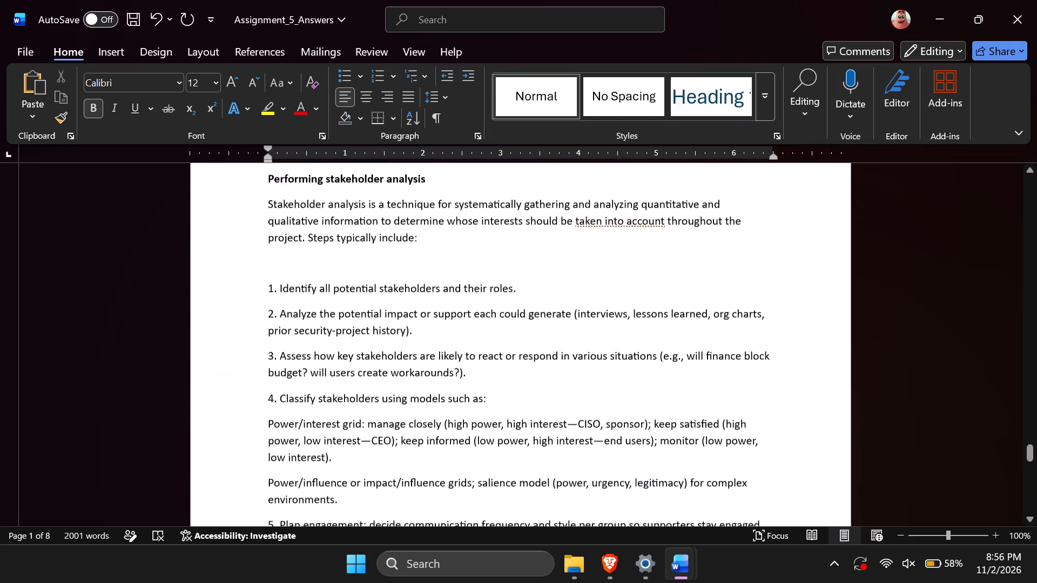
scroll(388, 337, "up", 17)
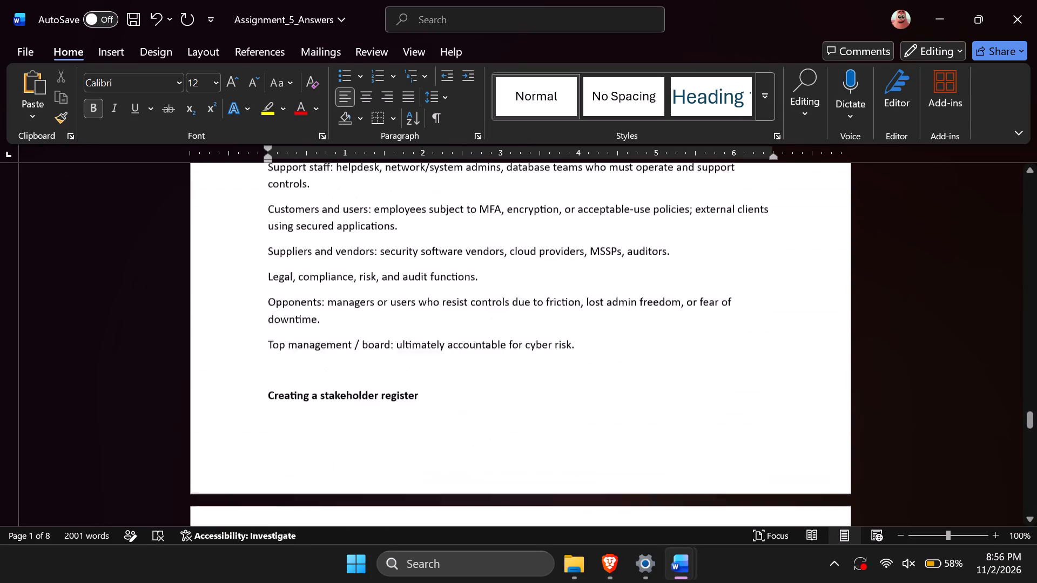
scroll(388, 337, "up", 20)
scroll(388, 337, "up", 9)
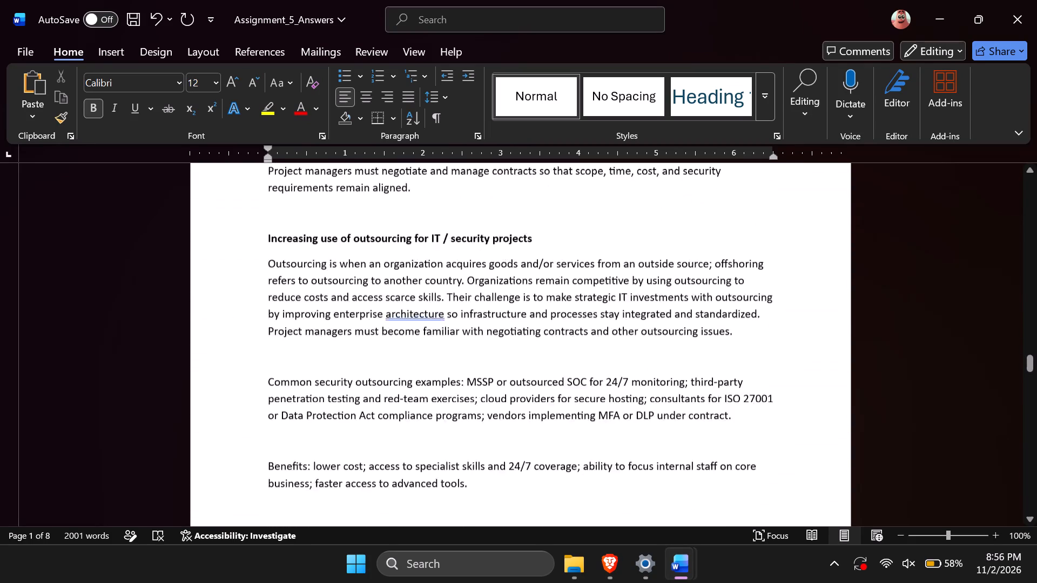
scroll(388, 337, "up", 20)
scroll(388, 337, "up", 9)
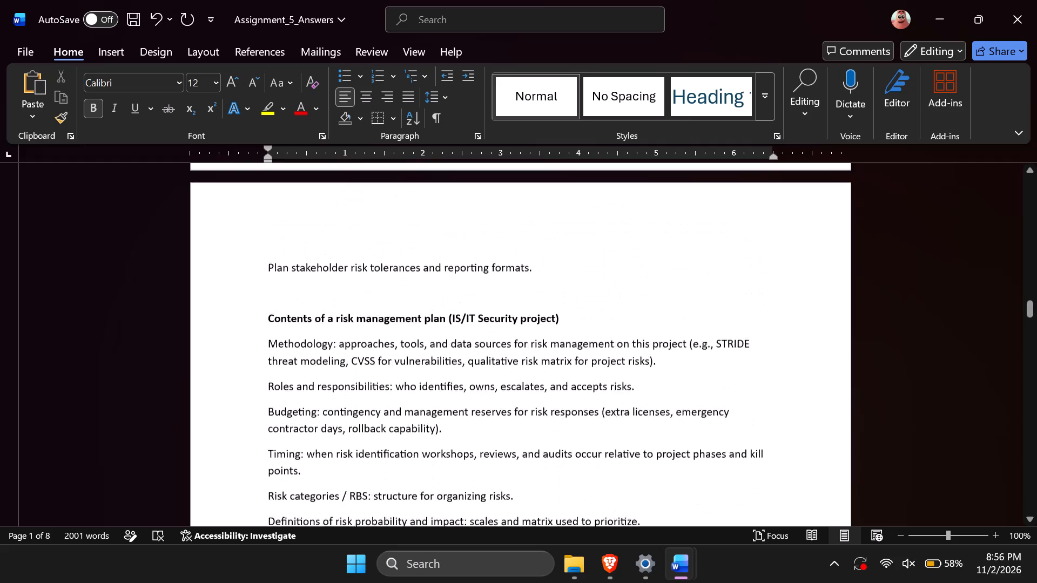
scroll(388, 337, "up", 20)
scroll(388, 337, "up", 9)
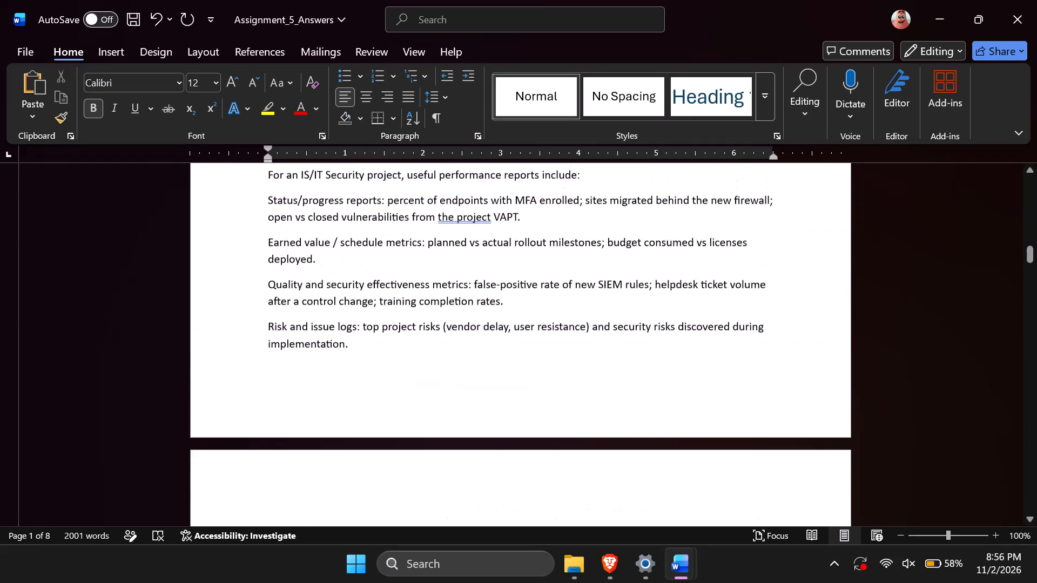
scroll(388, 337, "up", 20)
scroll(388, 337, "up", 6)
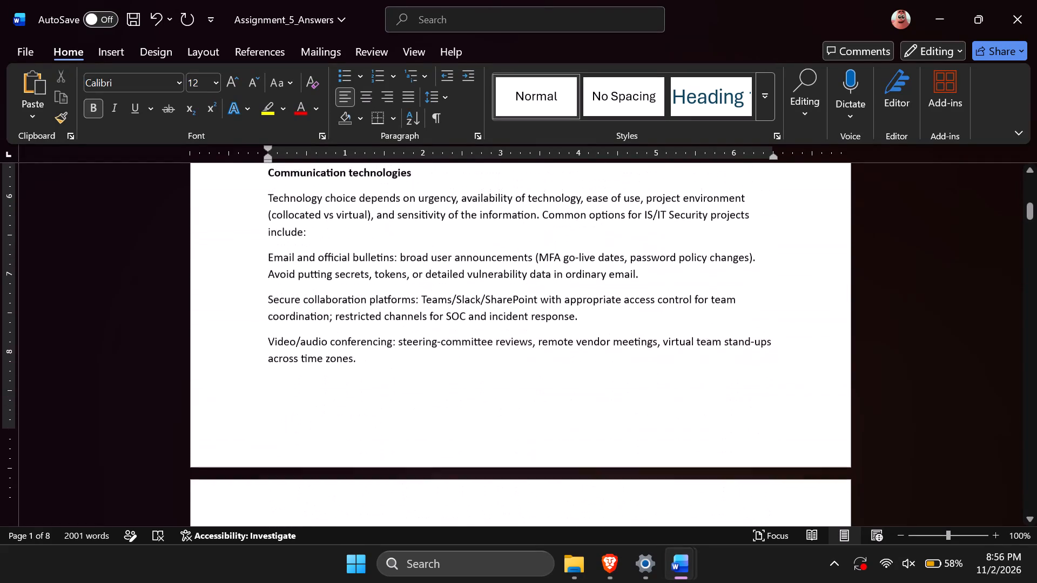
scroll(388, 337, "up", 15)
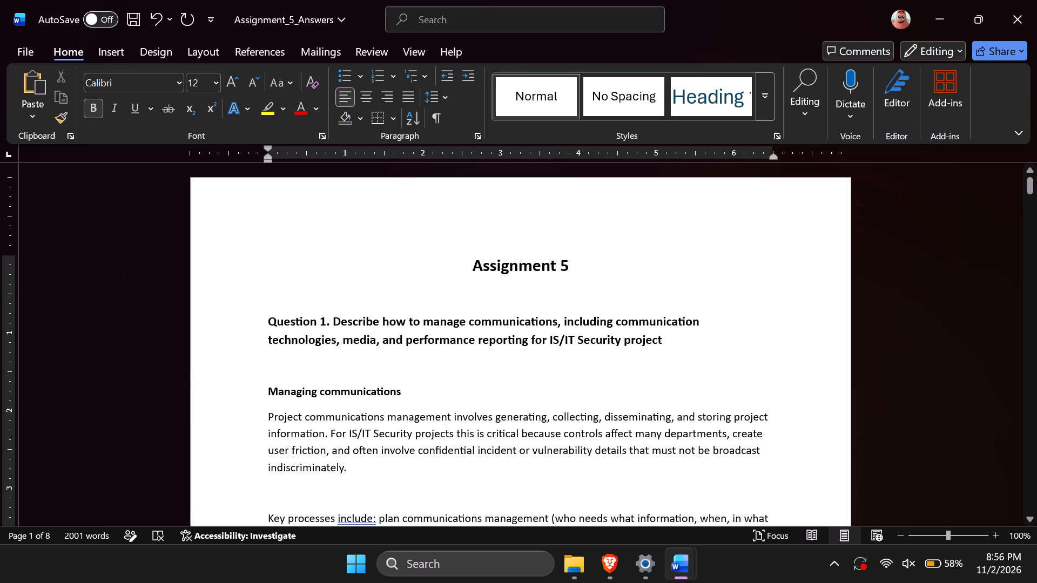
Remove the blank lines above the "Managing communications" heading and above the "Key processes include:" paragraph.
scroll(385, 395, "down", 2)
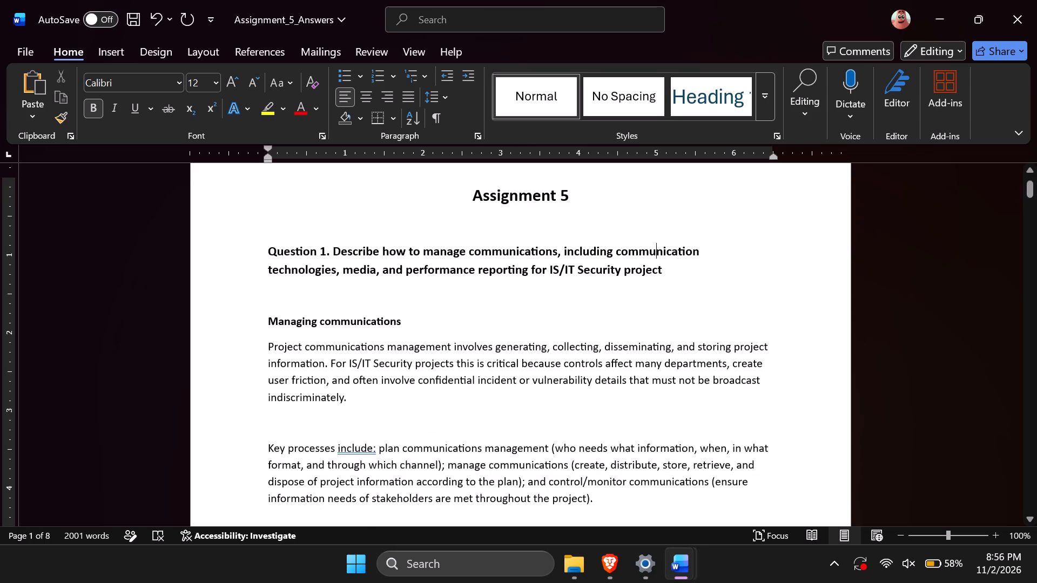
left_click(266, 316)
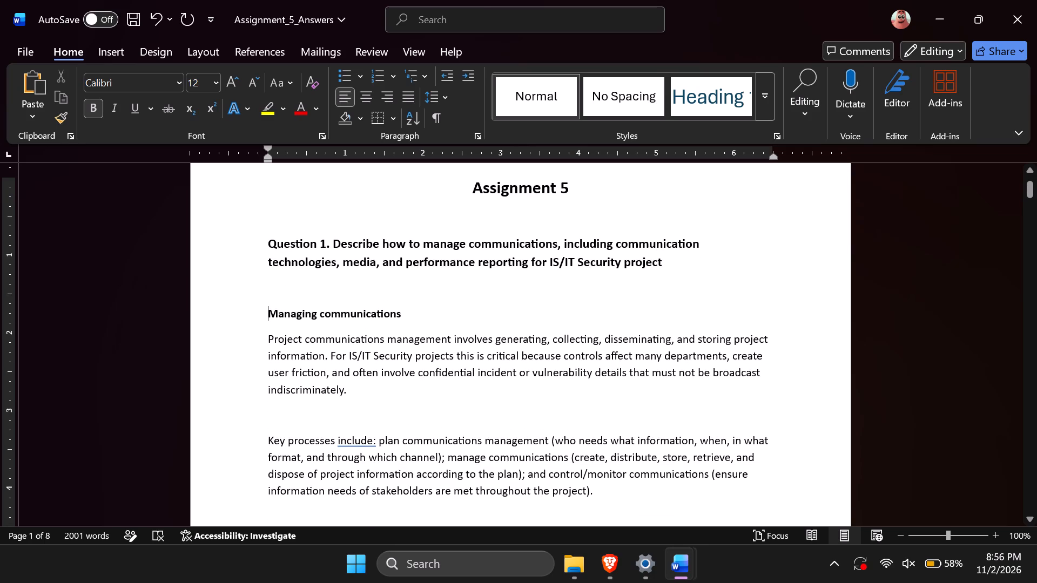
key("BackSpace")
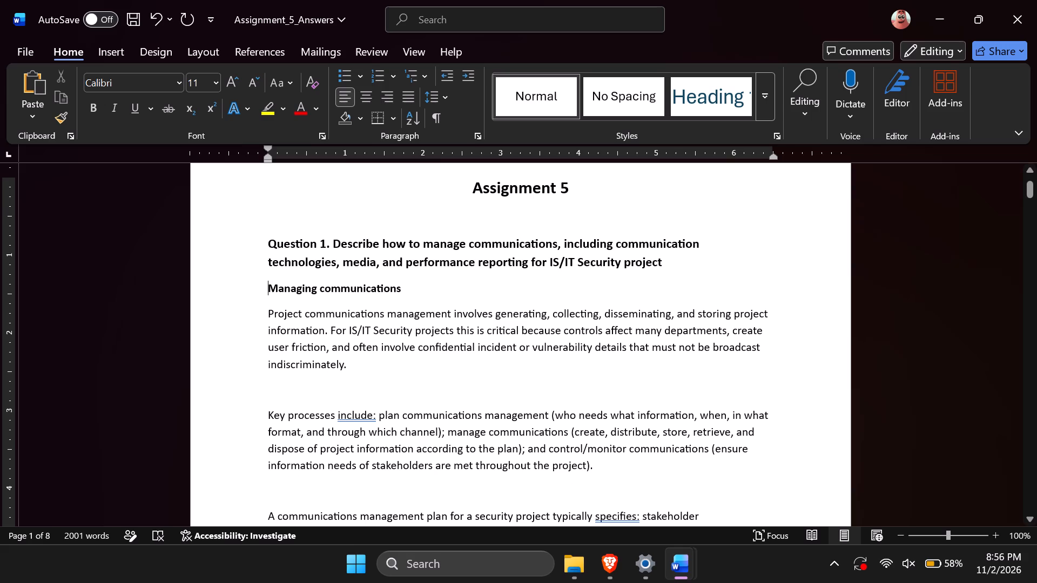
left_click(267, 413)
key("BackSpace")
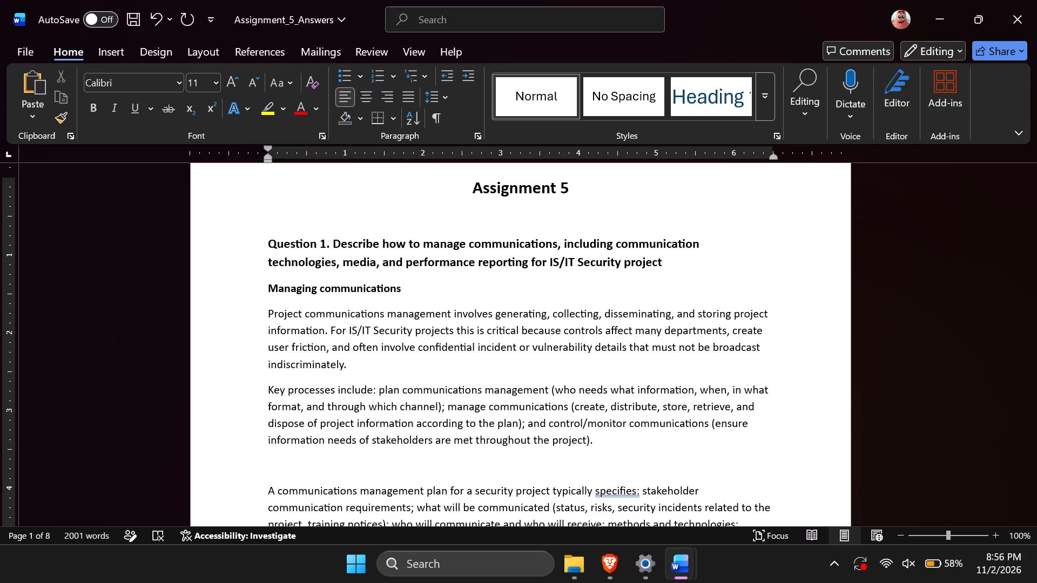
Split the key processes paragraph into separate paragraphs after "Key processes include:" and before "manage communications".
left_click(376, 387)
key("Return")
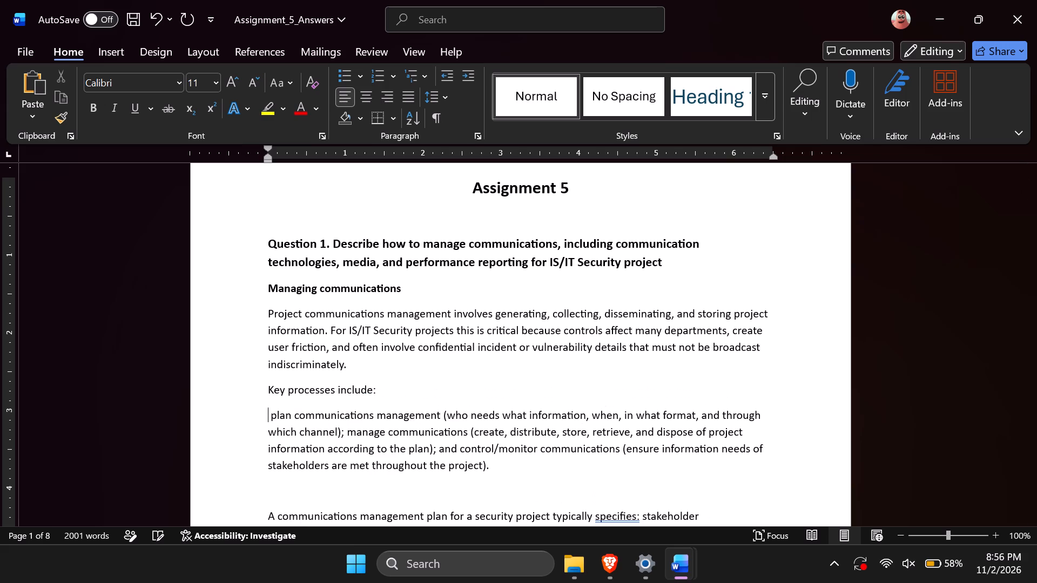
key("Right")
key("Right")
key("Right")
key("Right")
key("Right")
key("Right")
key("Down")
key("Right")
key("Right")
key("Right")
key("Right")
key("Right")
key("Right")
key("Right")
key("Right")
key("Right")
key("Right")
key("Right")
key("Return")
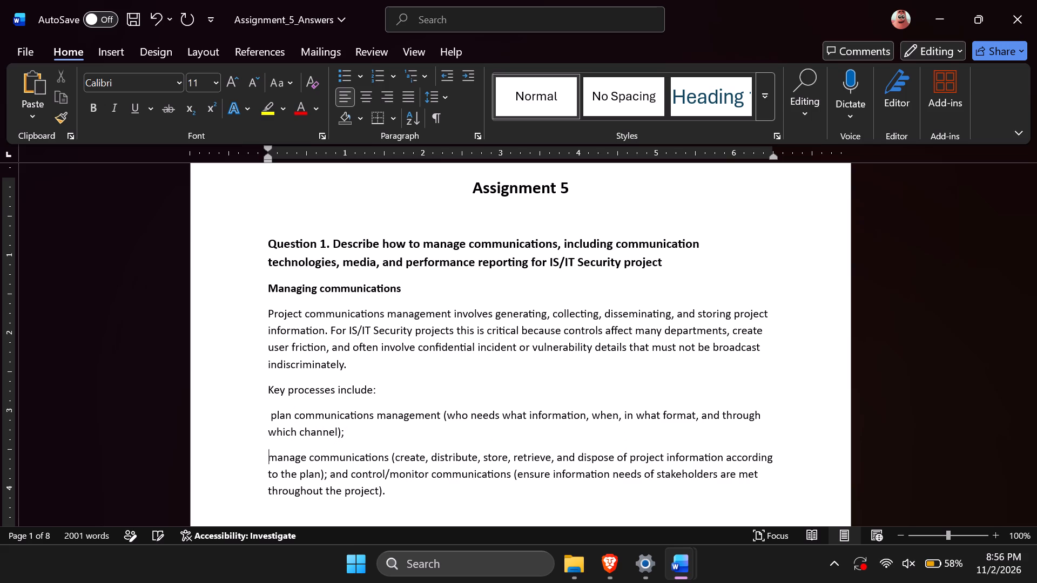
Remove the "and" before "control/monitor communications" and start a new paragraph there.
key("Down")
key("Right")
key("Right")
key("Right")
key("Right")
key("Right")
key("Right")
key("Right")
key("Right")
key("Right")
key("Right")
key("Right")
key("Right")
key("Right")
key("Right")
key("Right")
key("Right")
key("Right")
key("Right")
key("BackSpace")
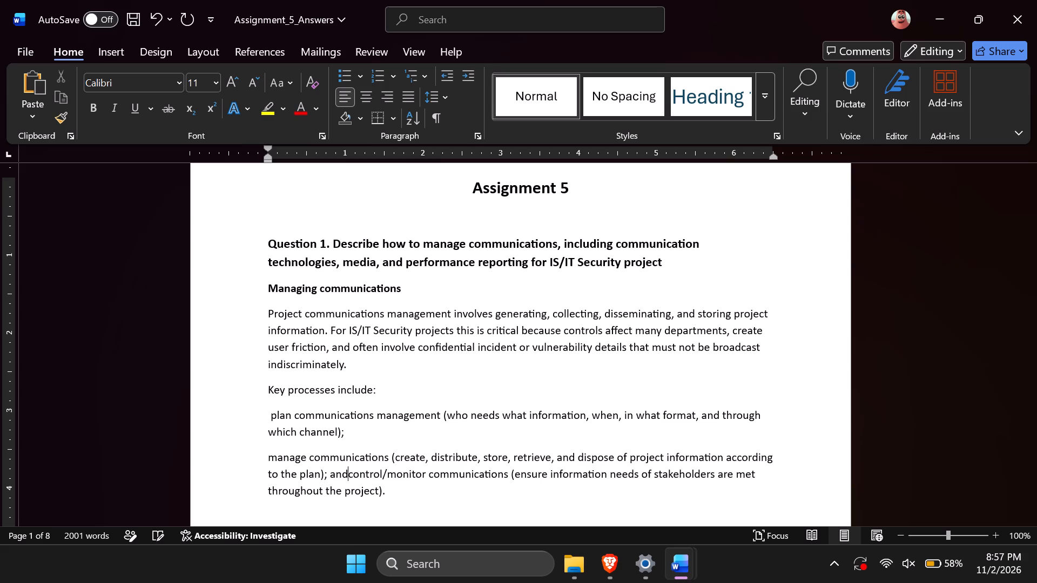
key("BackSpace")
key("BackSpace")
key("BackSpace")
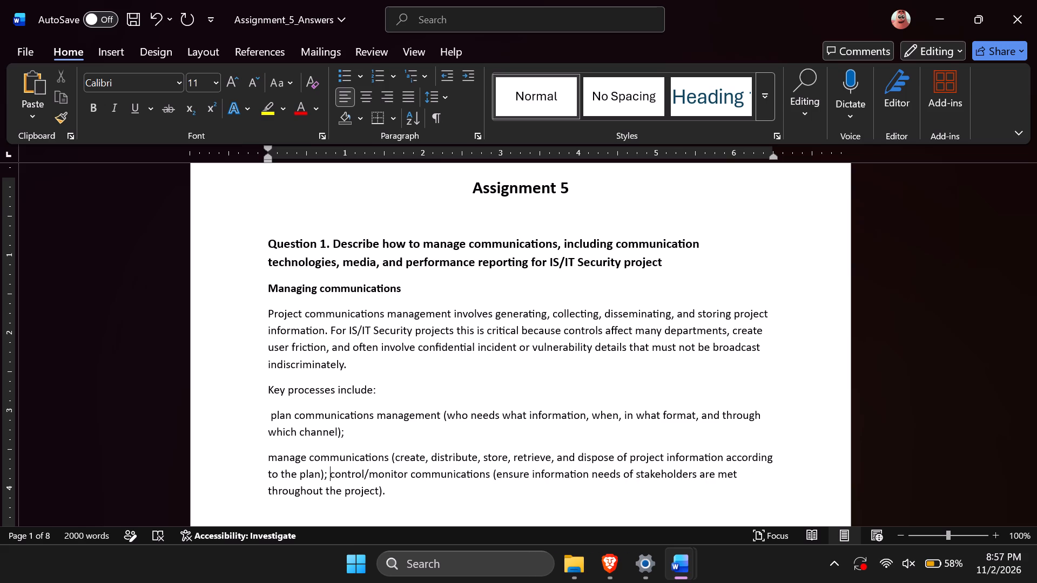
key("Return")
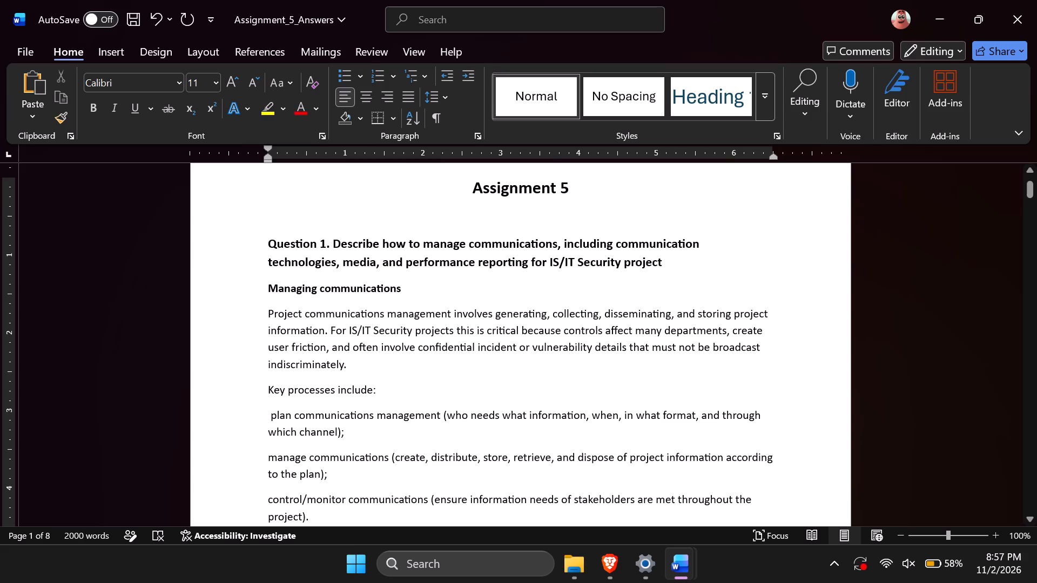
Format the three key process paragraphs below "Key processes include:" as a bulleted list.
scroll(374, 377, "down", 3)
left_click_drag(263, 300, 320, 405)
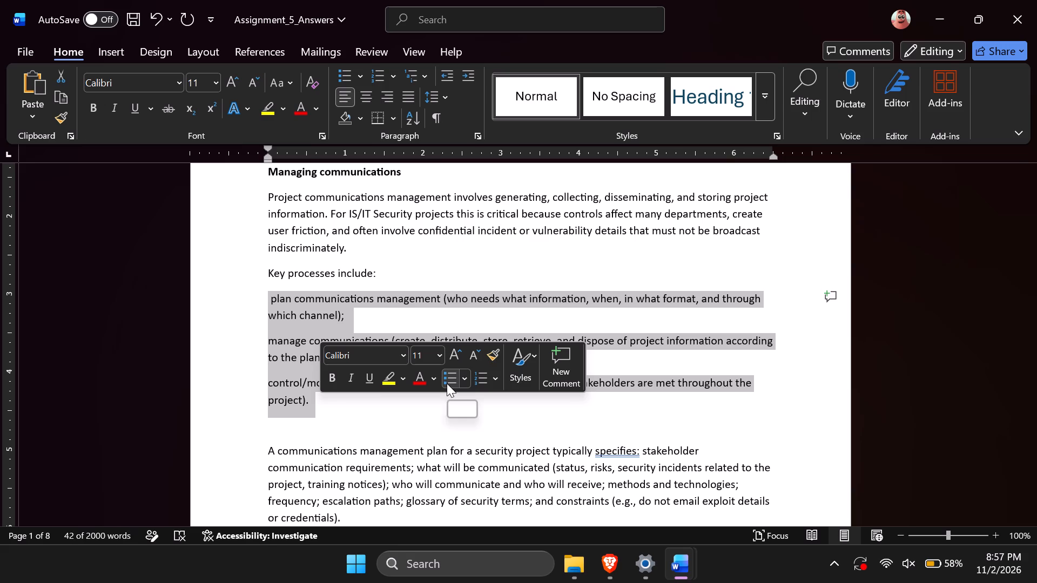
left_click(447, 383)
left_click(250, 367)
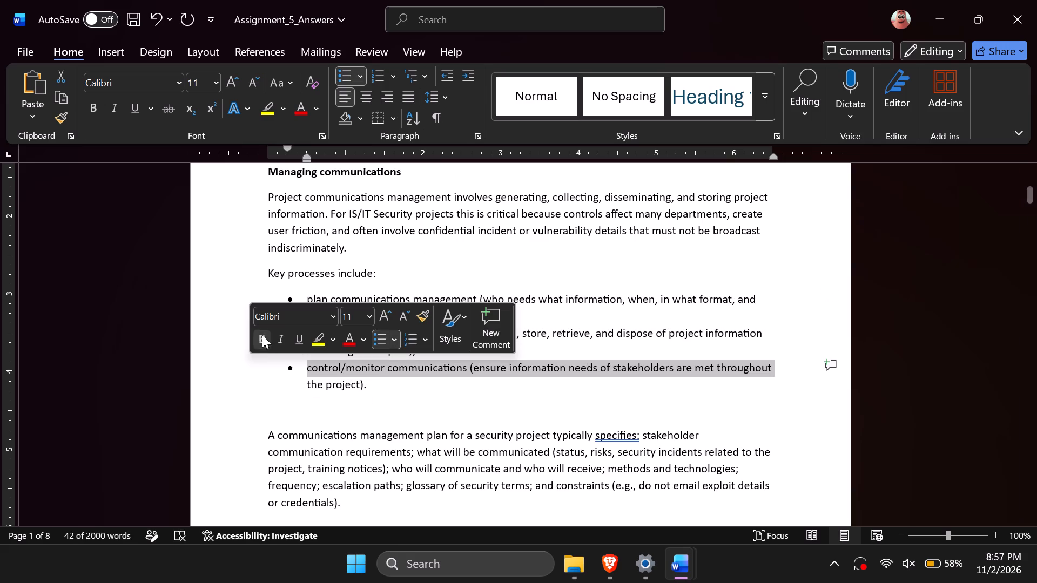
left_click(170, 404)
left_click(523, 403)
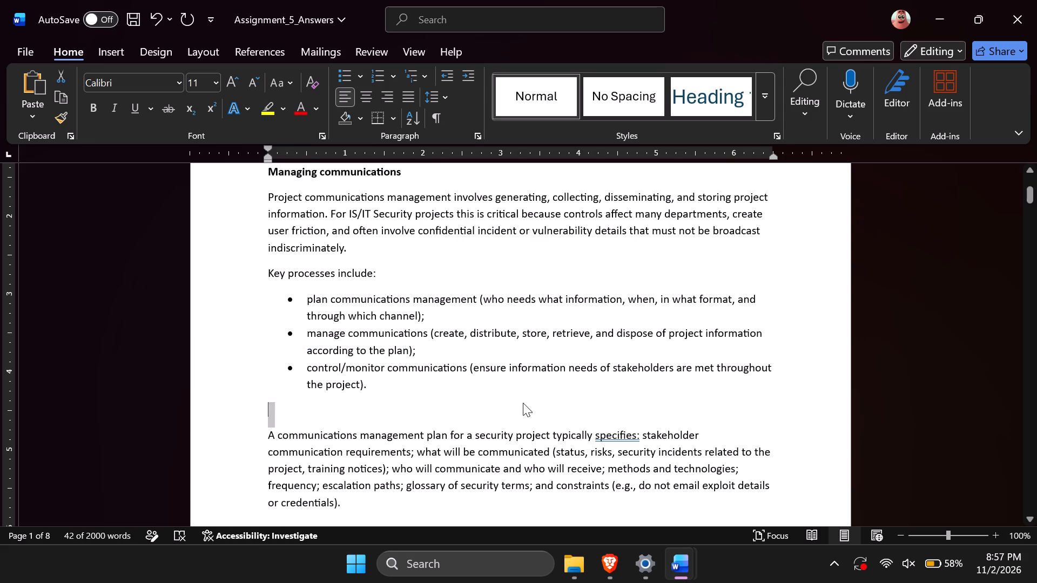
Delete the "A communications management plan for a security project" paragraph and the blank lines around it, above "Communication technologies".
scroll(528, 409, "down", 4)
scroll(528, 409, "up", 3)
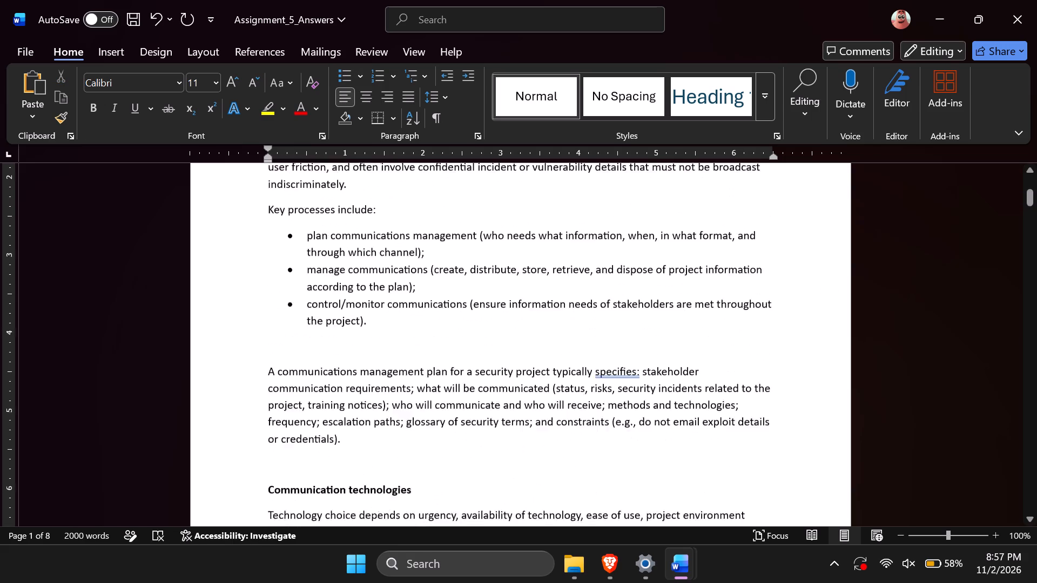
scroll(528, 409, "up", 2)
scroll(528, 409, "down", 2)
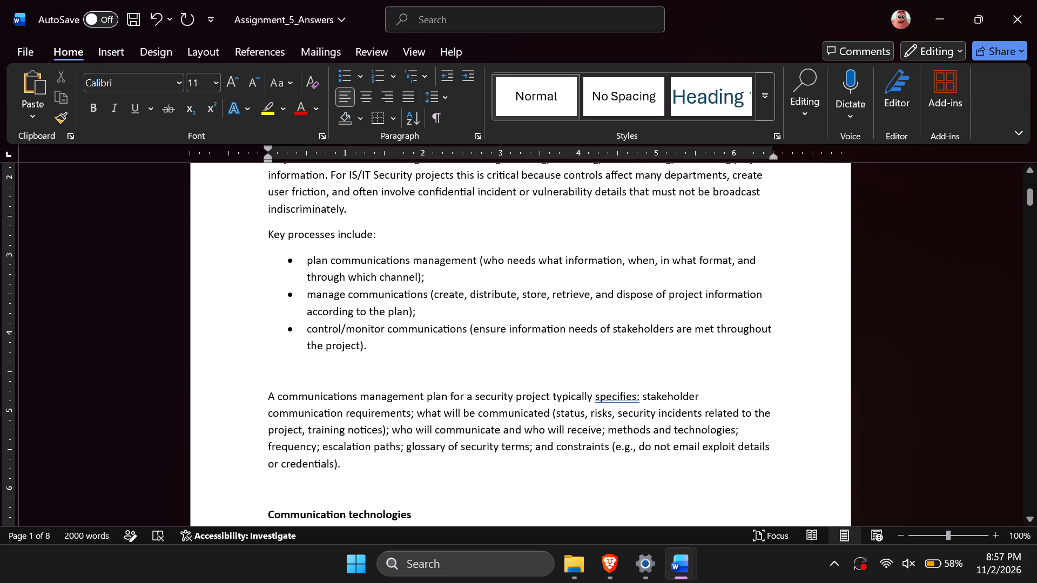
scroll(488, 439, "up", 3)
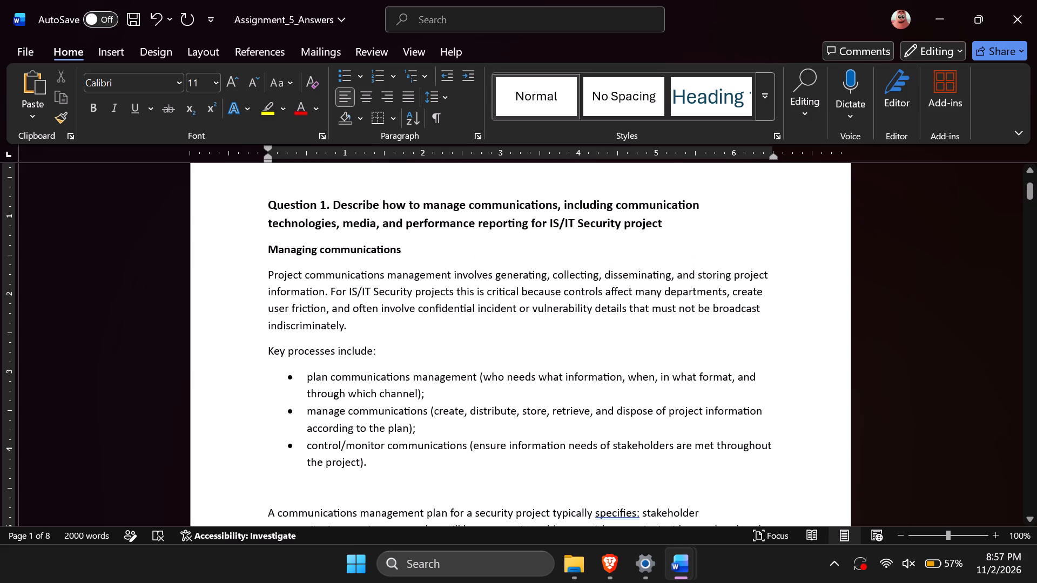
scroll(488, 439, "down", 3)
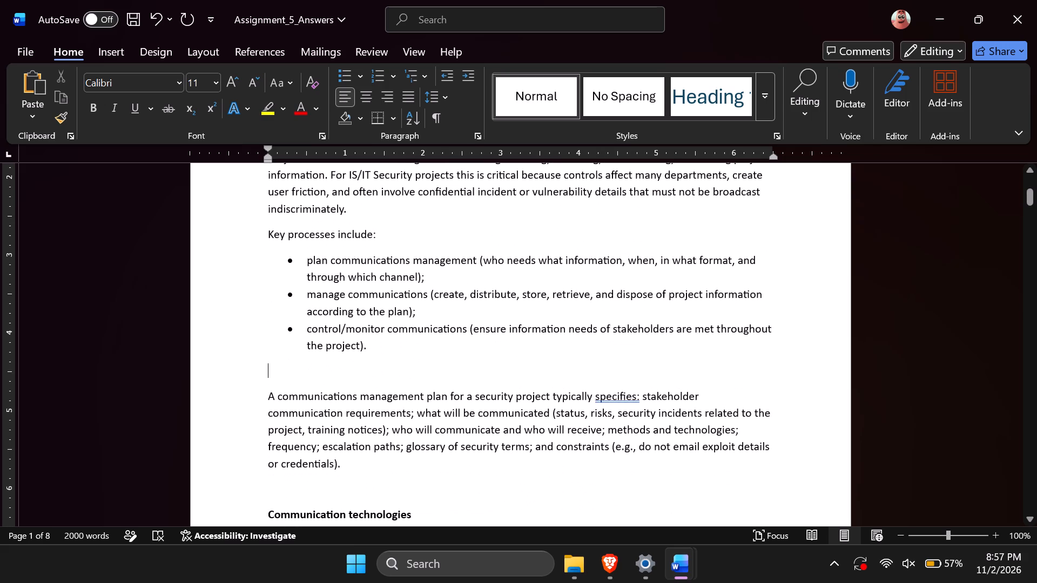
scroll(486, 444, "down", 1)
scroll(486, 444, "up", 1)
left_click_drag(359, 477, 225, 388)
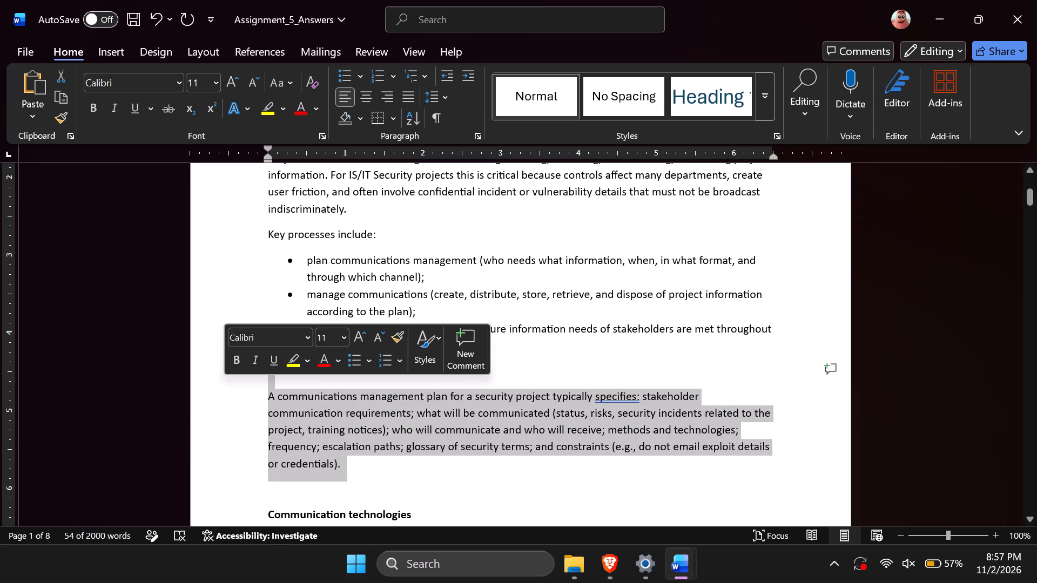
key("Delete")
key("Delete")
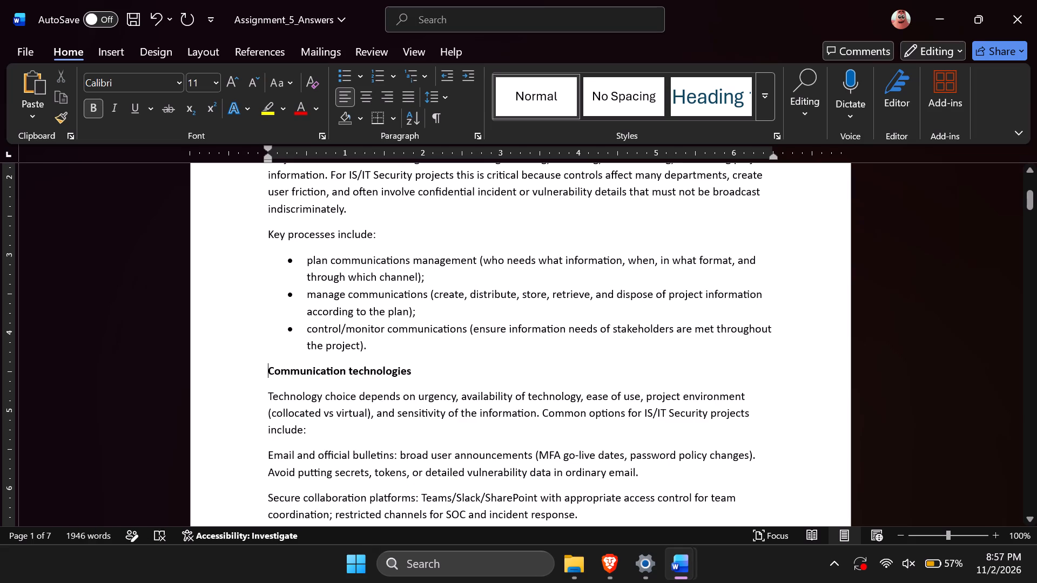
Break the technology choice sentence into new paragraphs after "depends on", "urgency" and "availability of technology", removing the commas after the two factors.
left_click(460, 397)
left_click(416, 393)
key("Return")
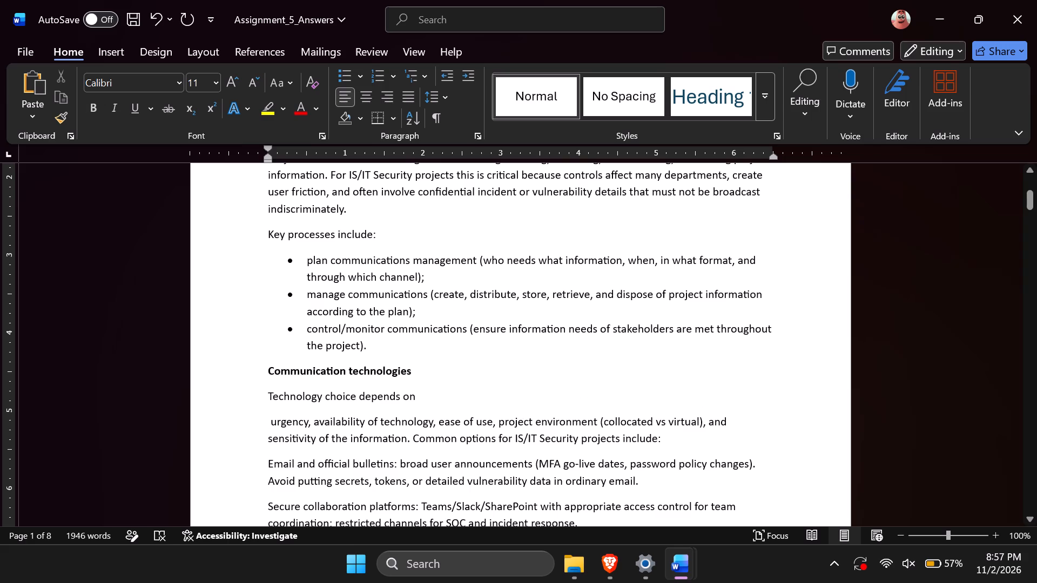
left_click(311, 422)
key("BackSpace")
key("Return")
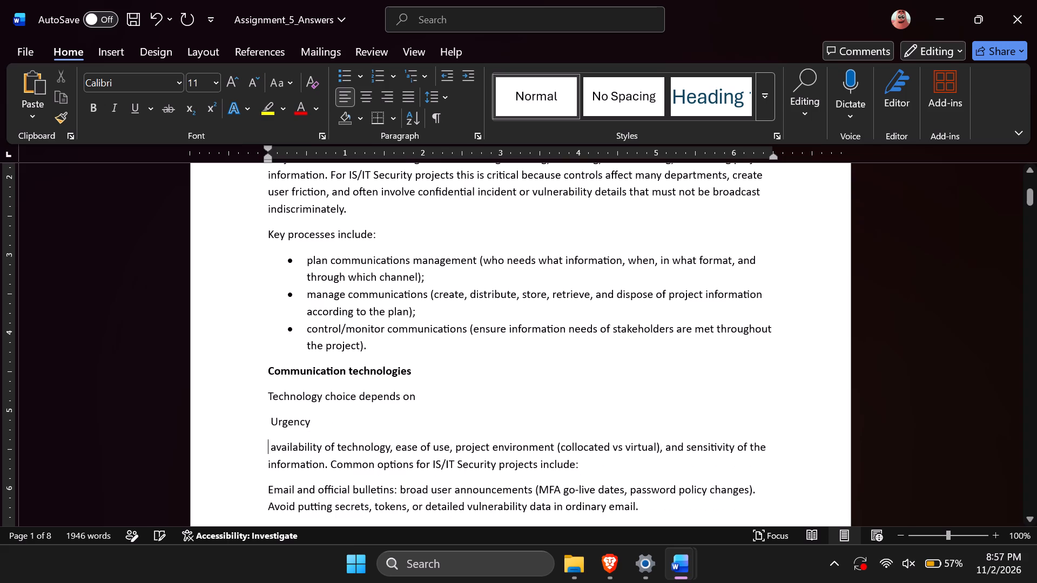
left_click(394, 445)
key("BackSpace")
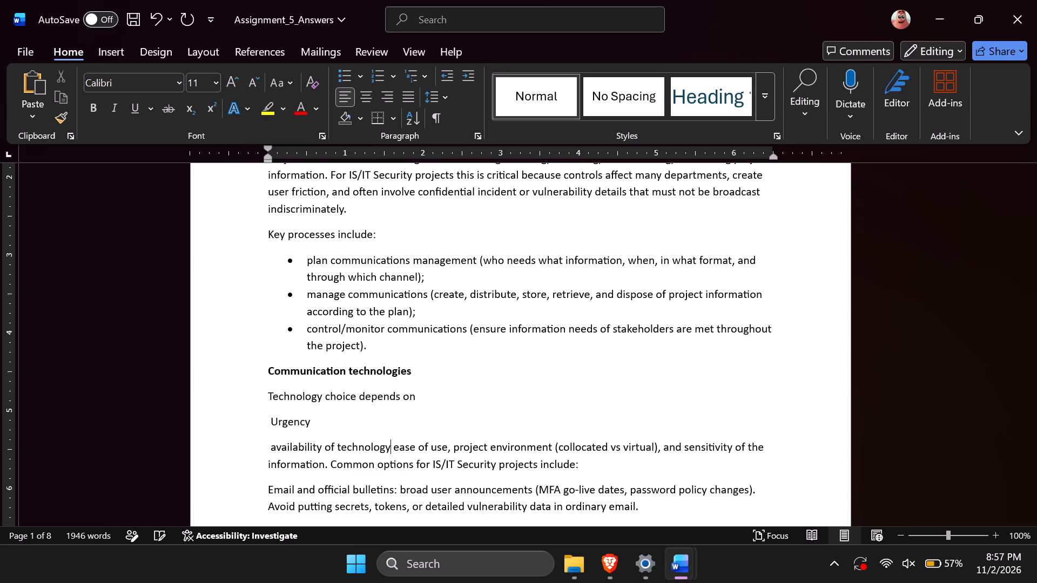
key("Return")
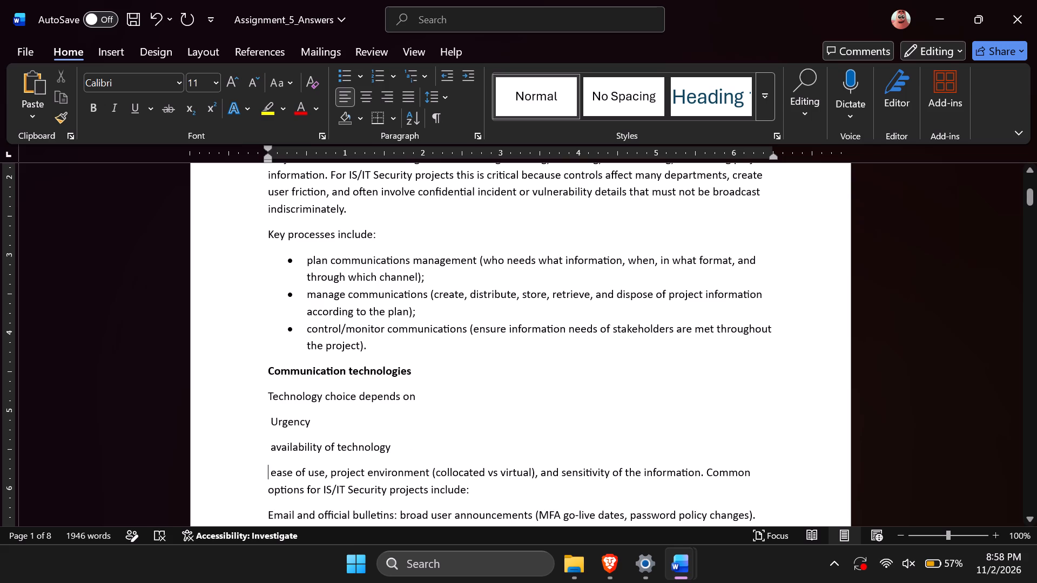
Start new paragraphs at "project environment" and "sensitivity of the information", removing the commas and the "and" before them.
left_click(331, 473)
key("BackSpace")
key("BackSpace")
key("Return")
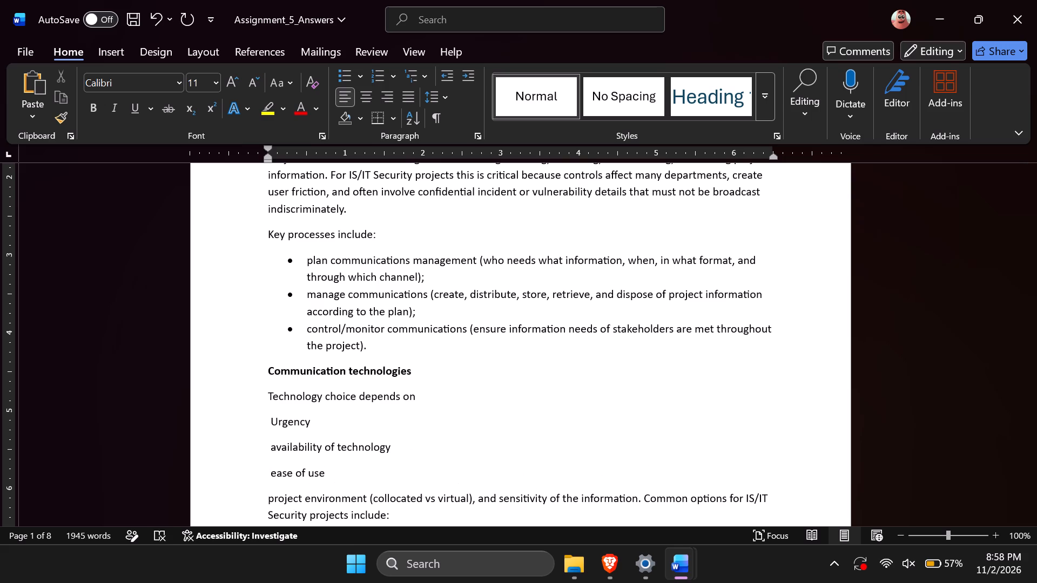
scroll(366, 472, "down", 4)
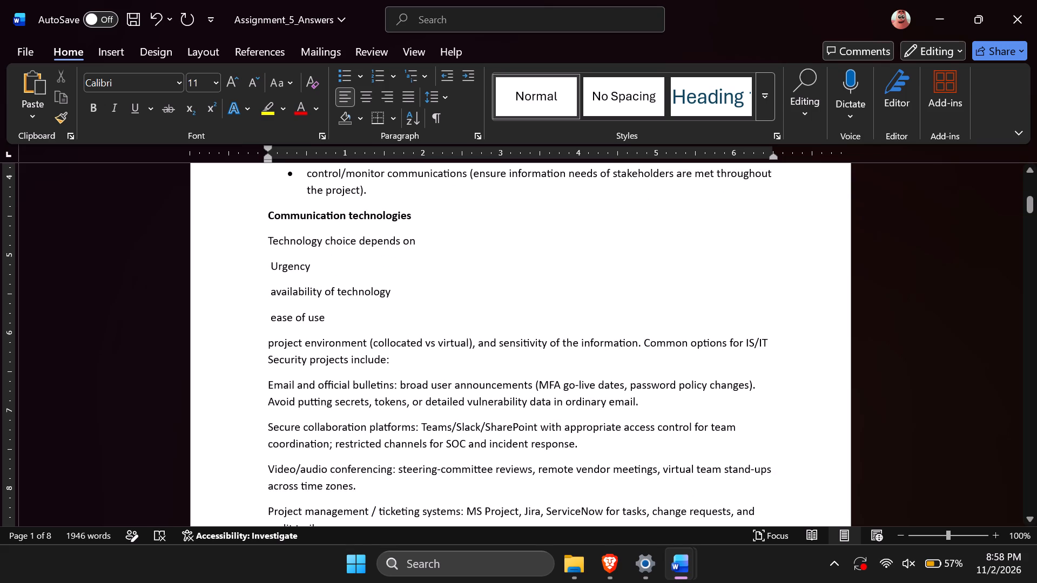
left_click(496, 345)
key("BackSpace")
key("BackSpace")
key("BackSpace")
key("BackSpace")
key("BackSpace")
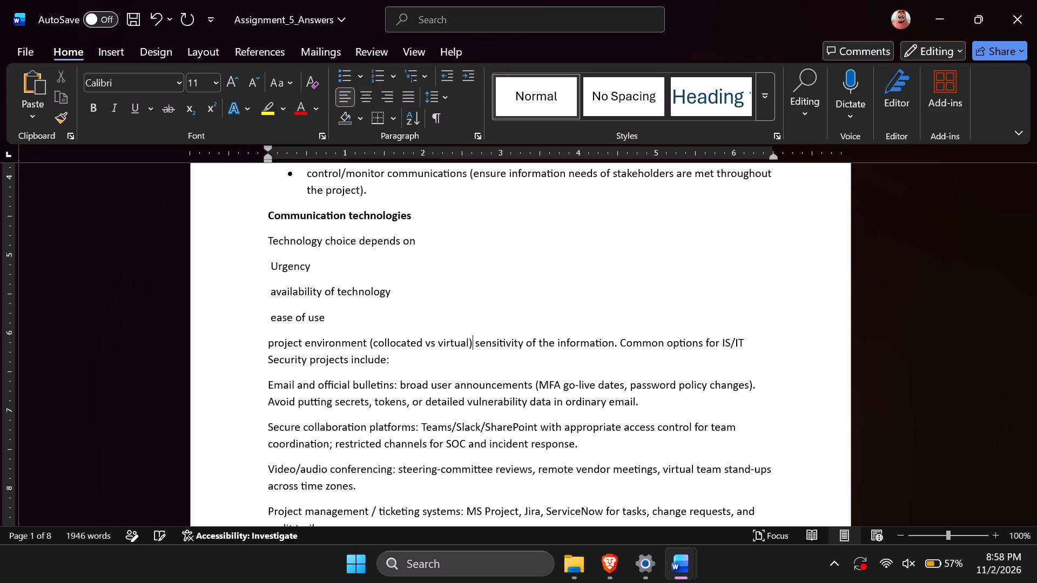
key("Return")
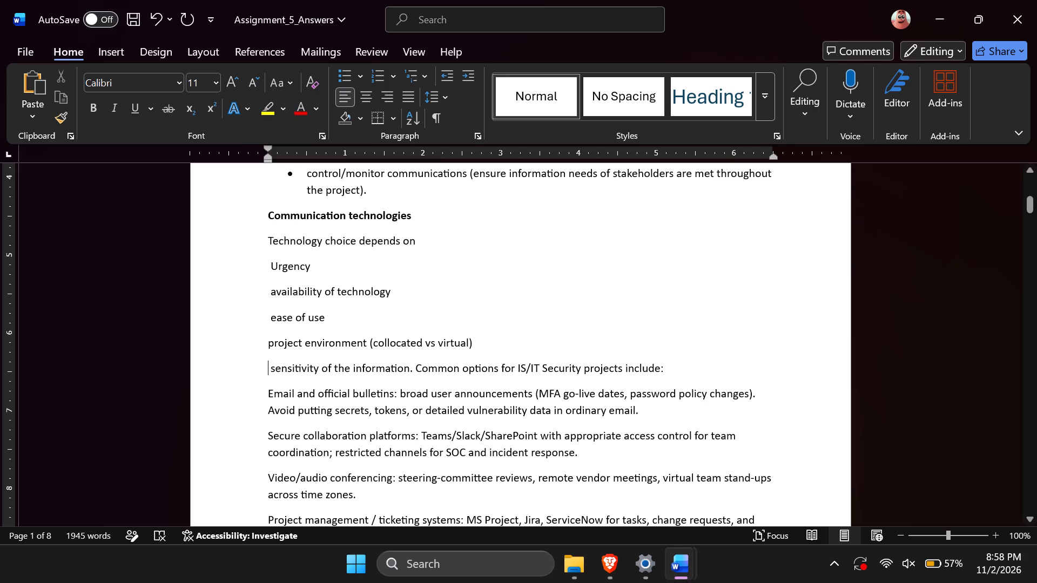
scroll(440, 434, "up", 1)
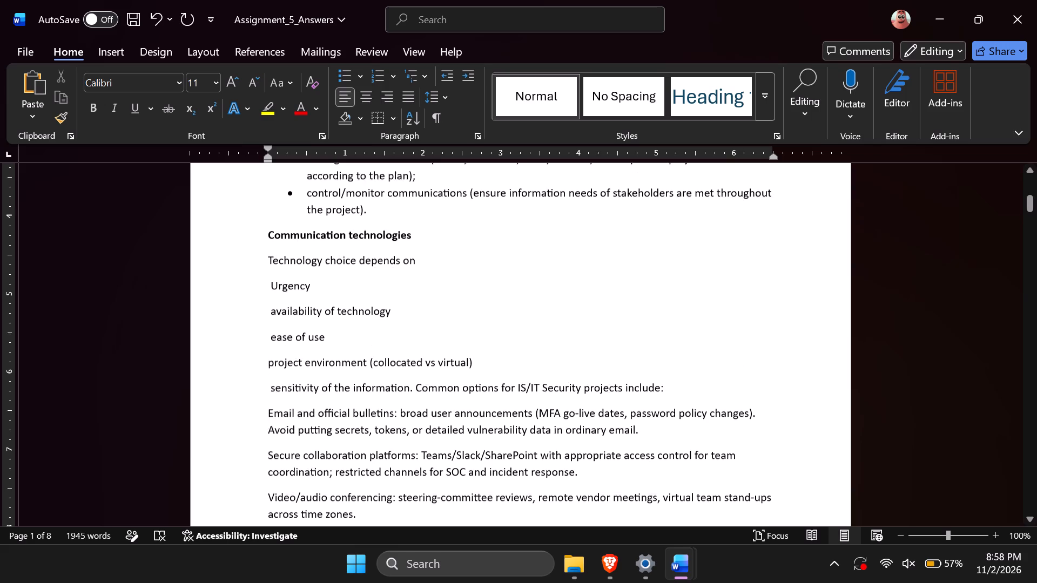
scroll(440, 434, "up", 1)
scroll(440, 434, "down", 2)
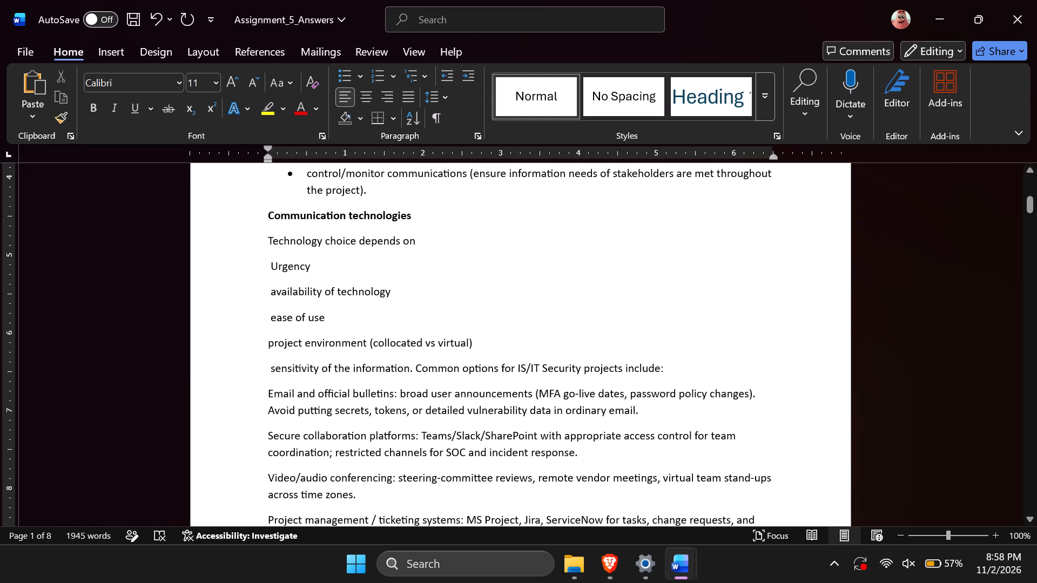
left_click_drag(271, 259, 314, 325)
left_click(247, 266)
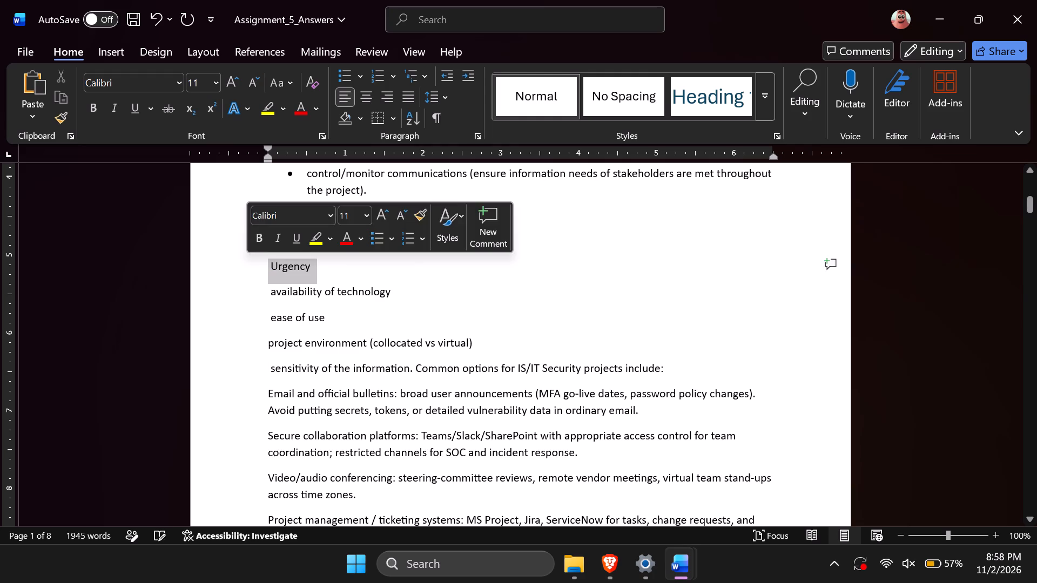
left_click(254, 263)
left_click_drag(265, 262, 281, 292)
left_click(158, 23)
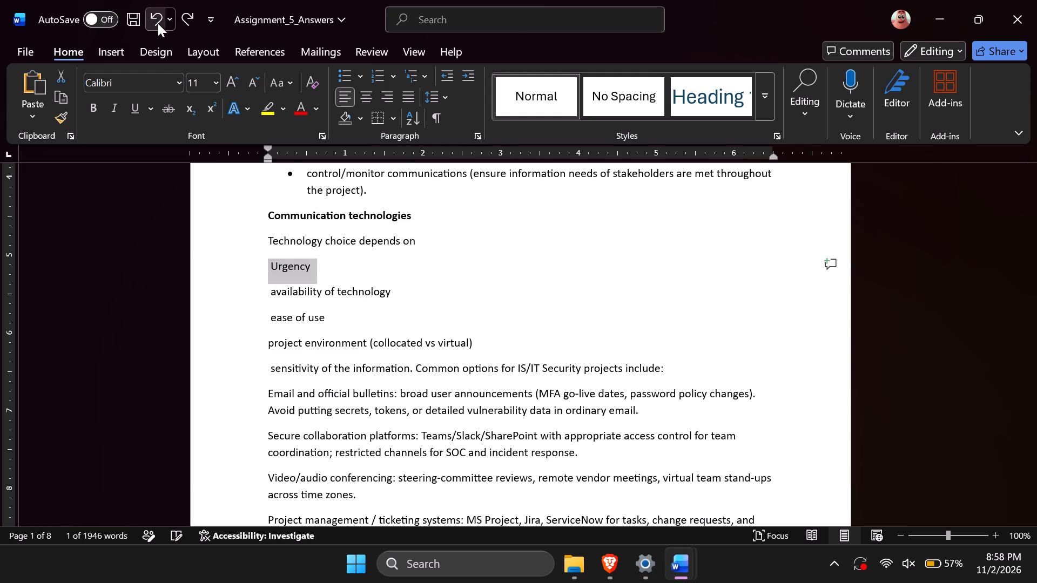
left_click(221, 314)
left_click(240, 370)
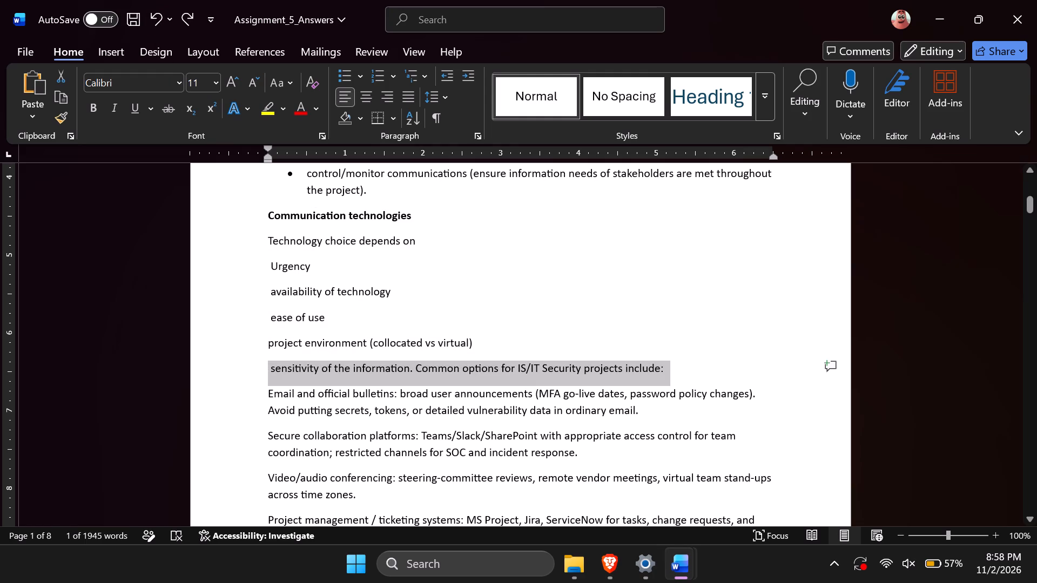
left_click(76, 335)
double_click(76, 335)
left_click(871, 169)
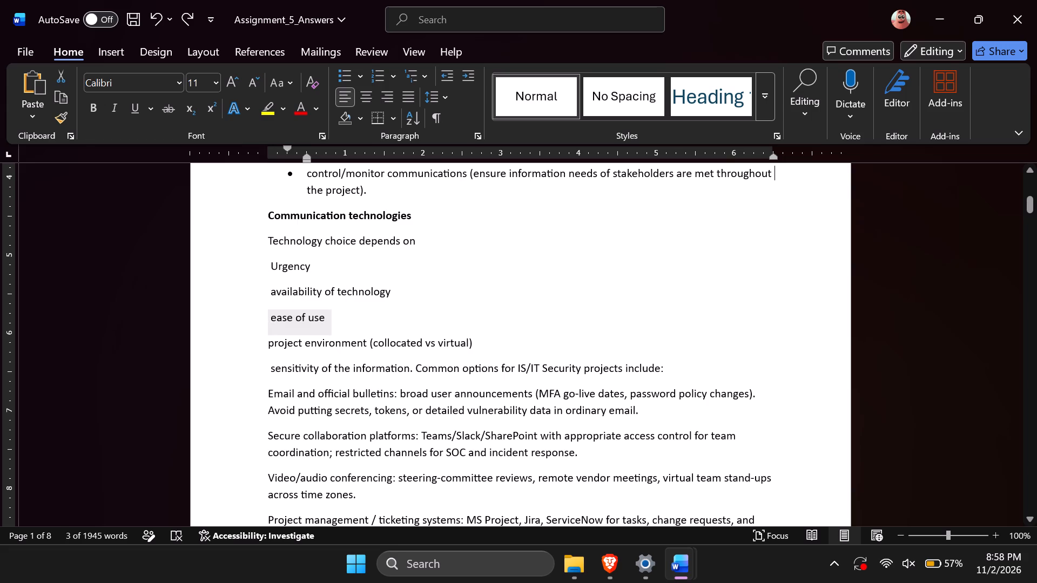
Format the five factor paragraphs below "Technology choice depends on", from "Urgency" to "sensitivity of the information", as a bulleted list.
left_click_drag(267, 264, 388, 342)
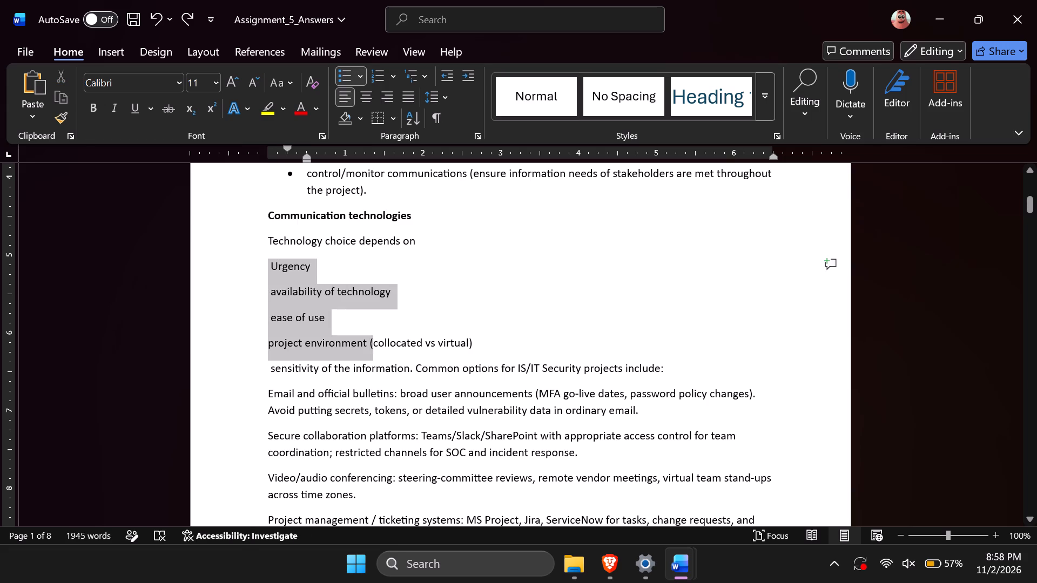
left_click_drag(388, 342, 663, 367)
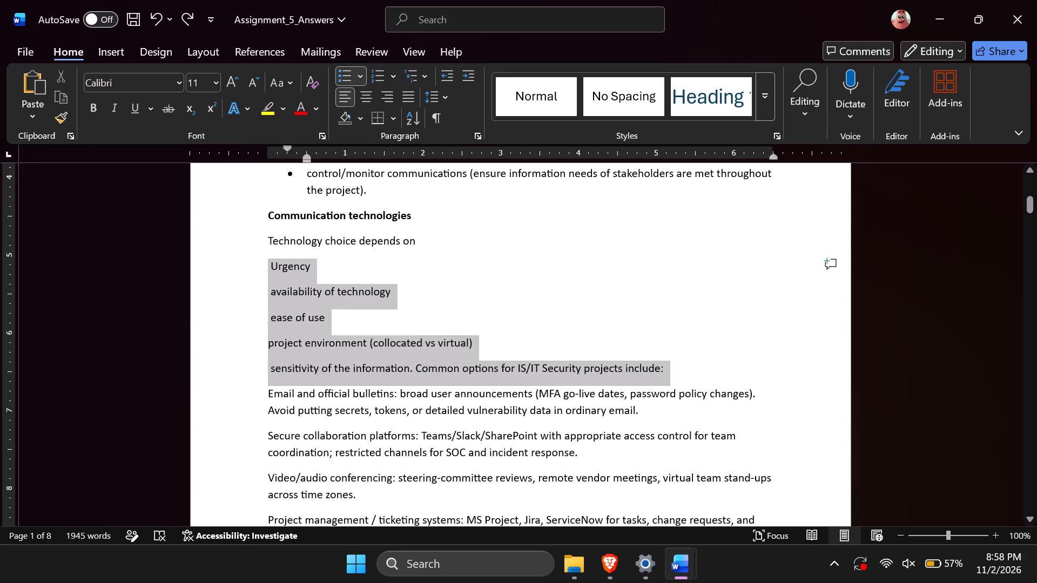
left_click_drag(663, 367, 575, 371)
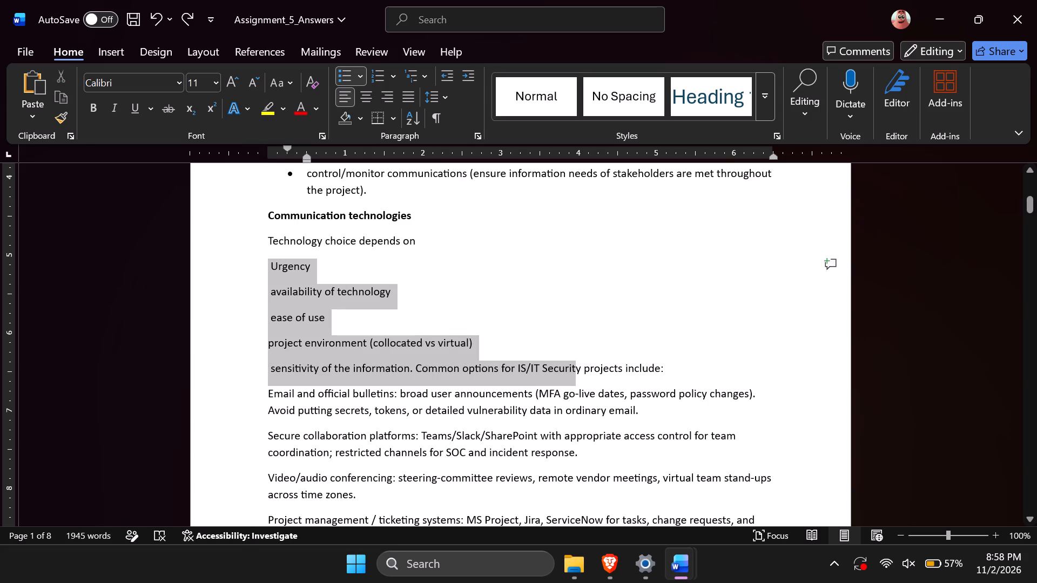
left_click_drag(575, 371, 403, 371)
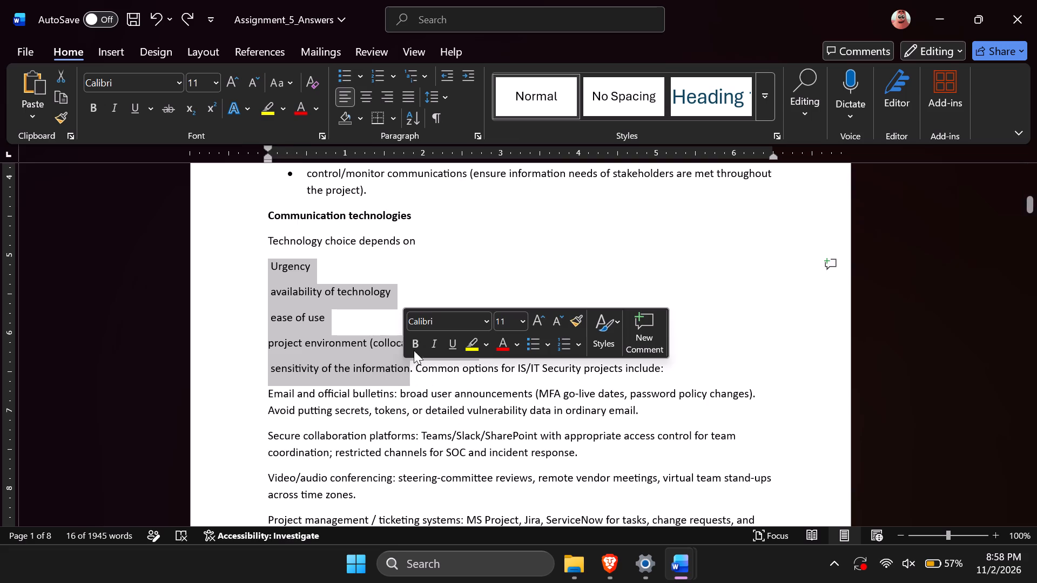
left_click(536, 348)
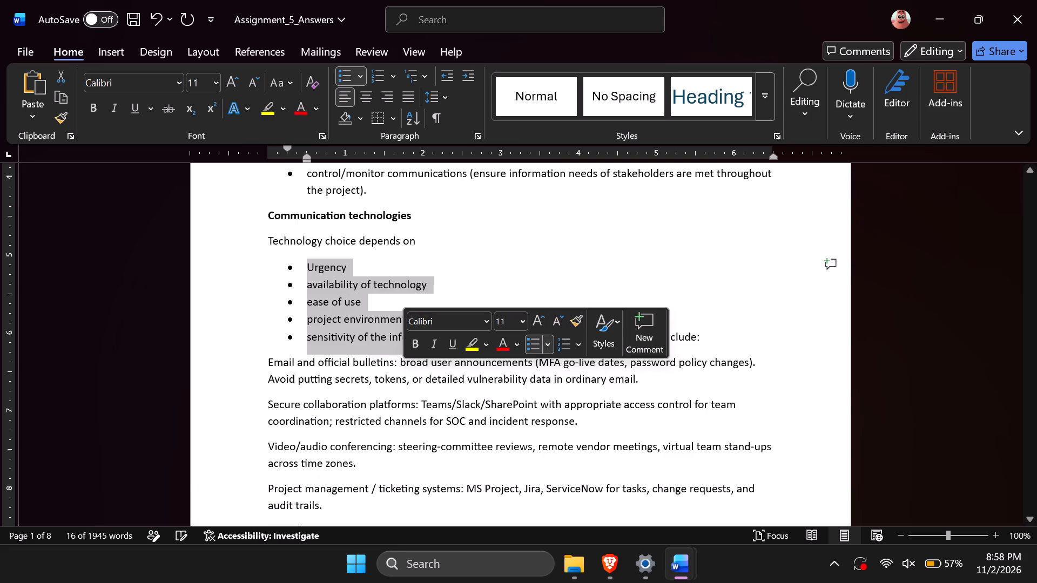
left_click(509, 253)
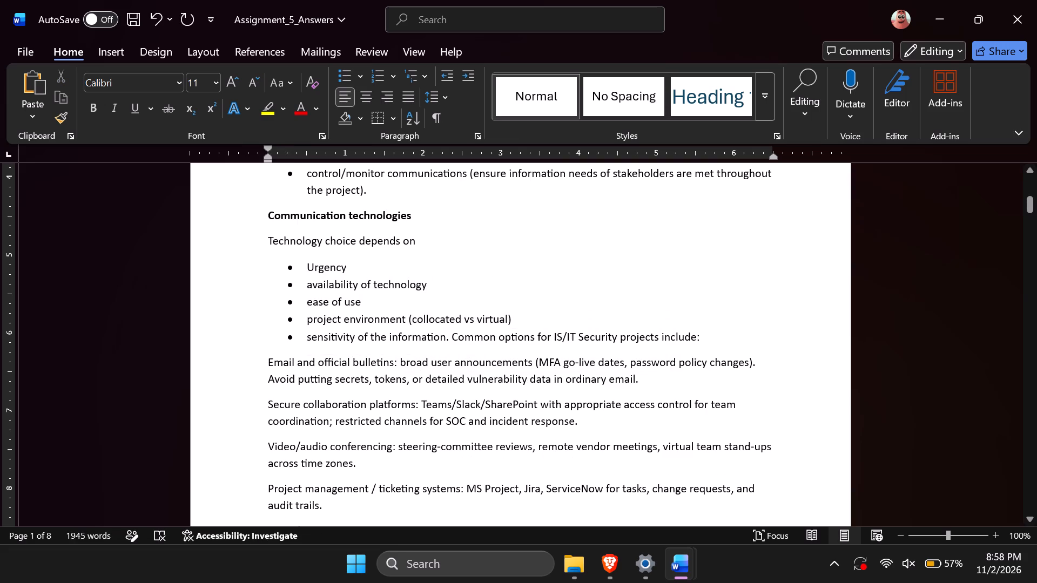
Split "Common options for IS/IT Security projects include:" from the last bullet into its own unbulleted, unindented paragraph.
left_click(452, 338)
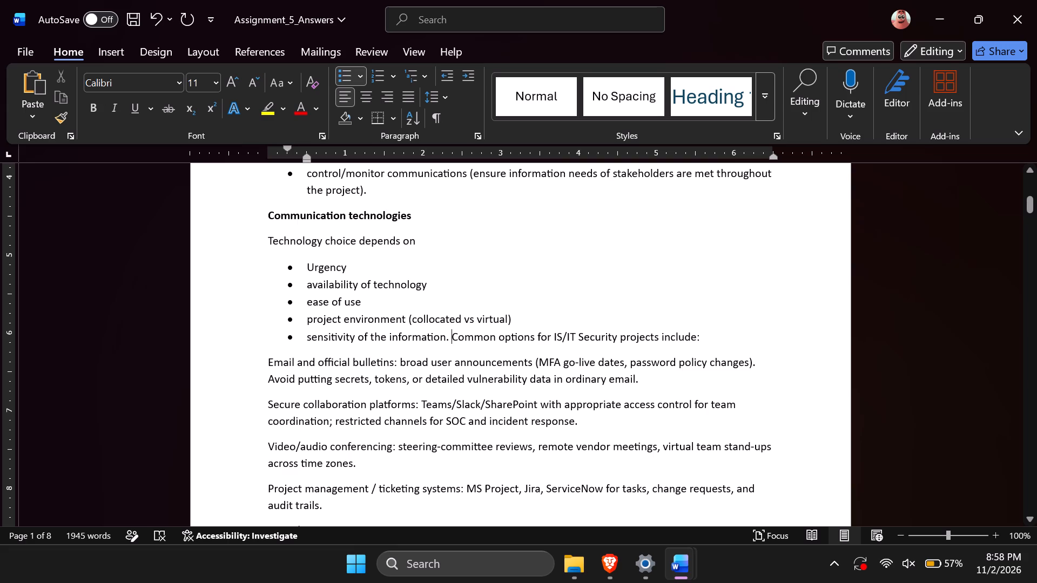
key("Return")
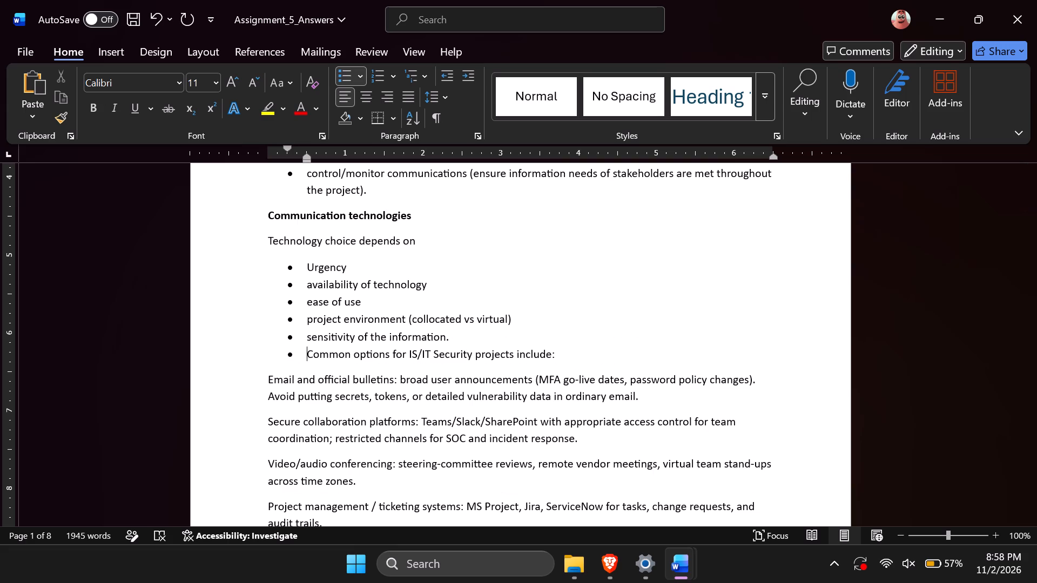
key("BackSpace")
key("BackSpace")
key("BackSpace")
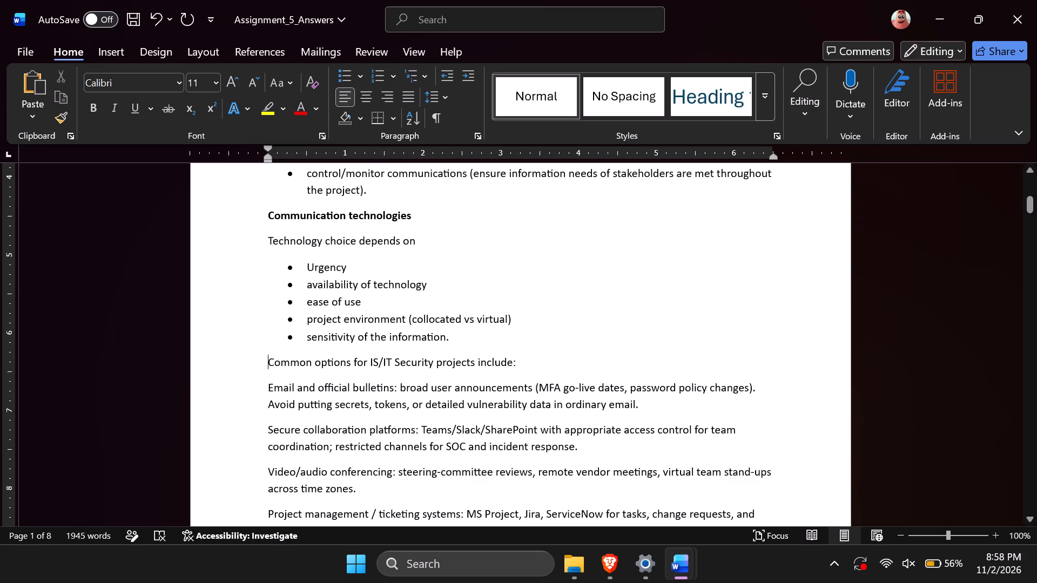
Format the six option paragraphs, from "Email and official bulletins" to "Encrypted file transfer / vaults", as a bulleted list.
scroll(369, 415, "down", 13)
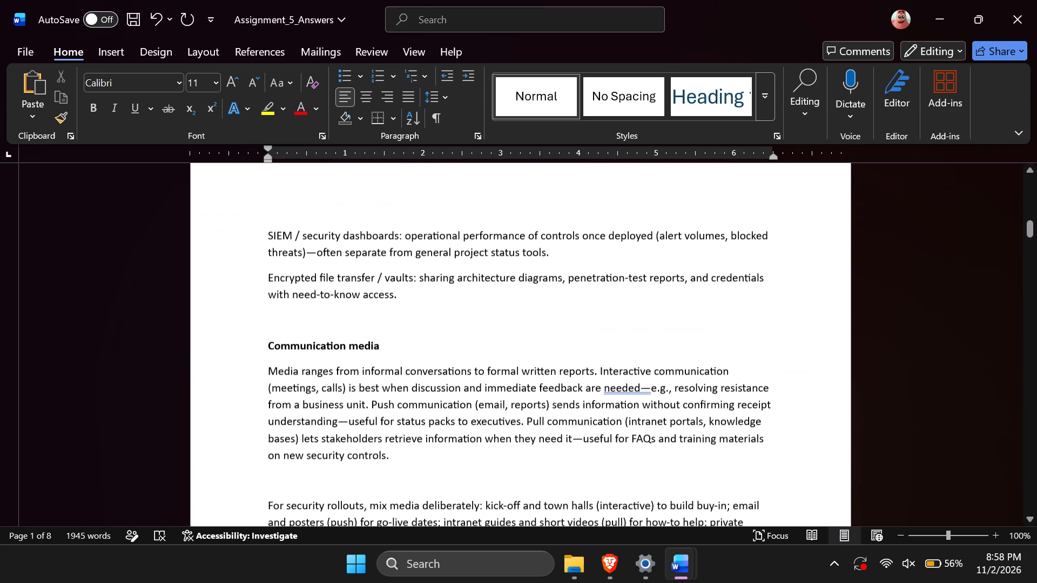
scroll(369, 415, "up", 5)
scroll(369, 415, "down", 1)
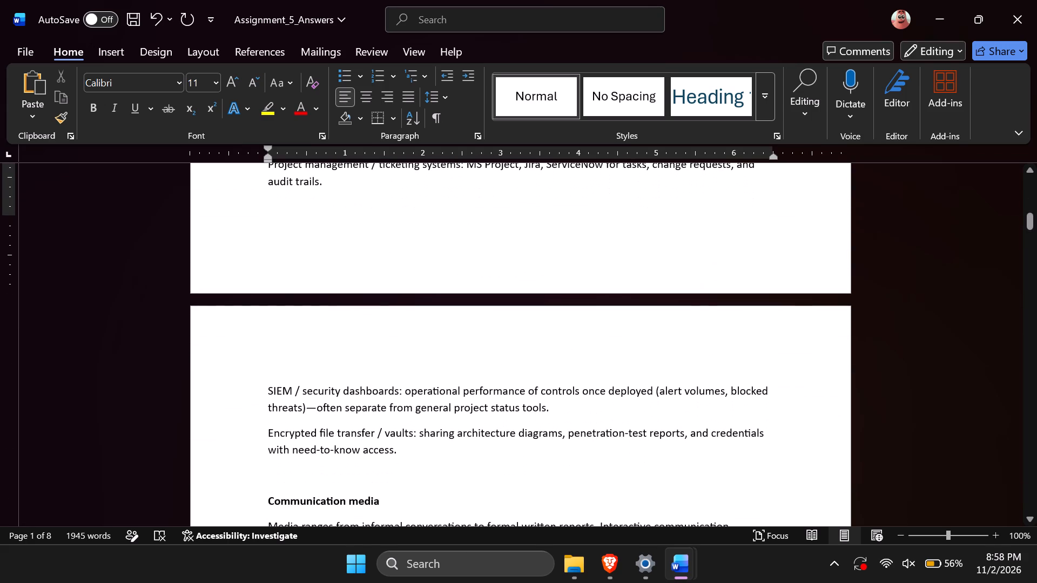
left_click_drag(401, 448, 266, 178)
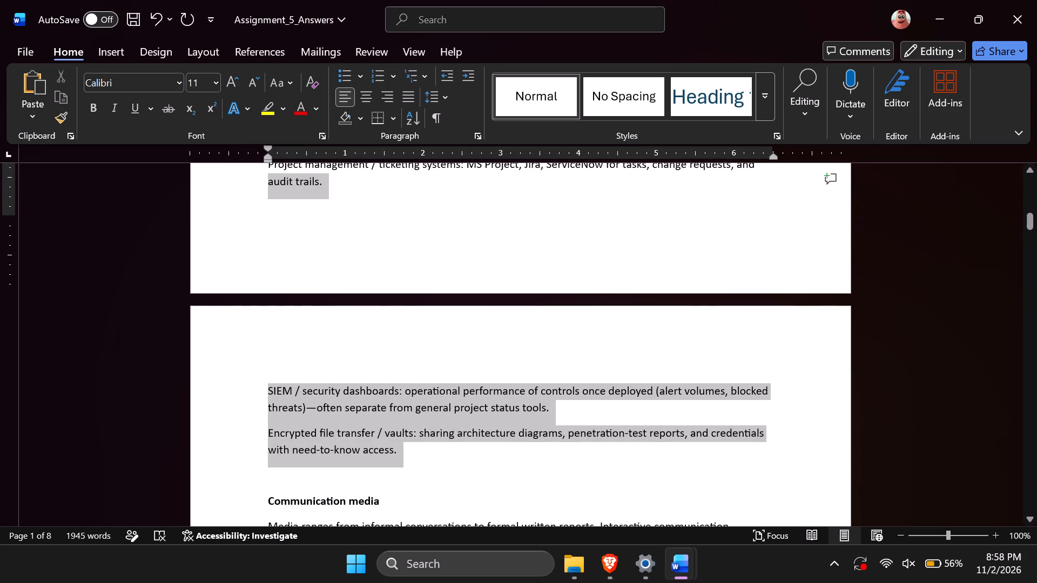
left_click_drag(266, 178, 265, 166)
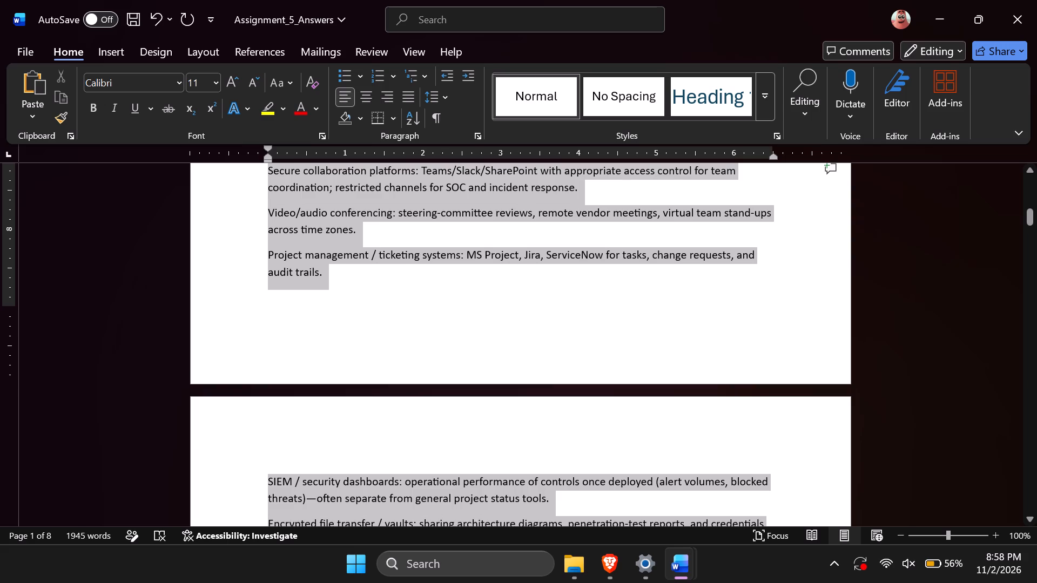
left_click_drag(265, 166, 277, 272)
left_click(406, 250)
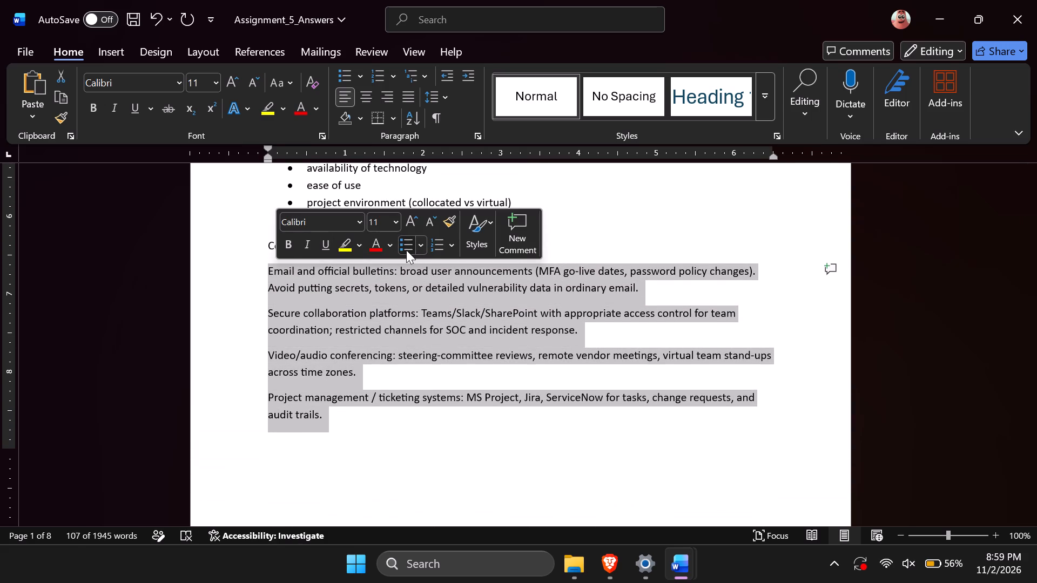
scroll(341, 404, "down", 5)
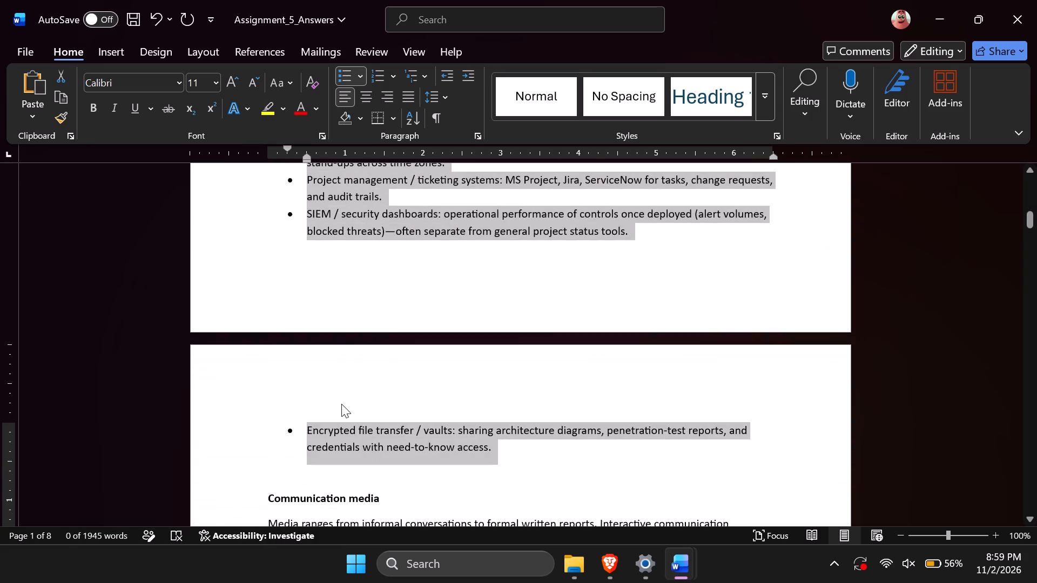
scroll(341, 404, "up", 4)
left_click(338, 422)
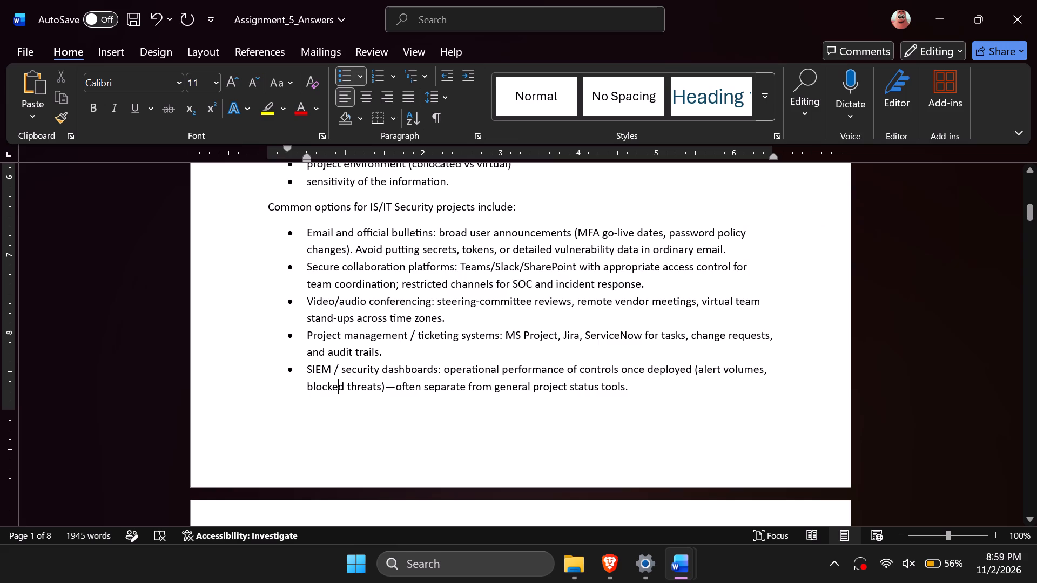
Delete the text from "(MFA go-live dates" to "in ordinary email." in the "Email and official bulletins" bullet.
left_click_drag(574, 231, 349, 248)
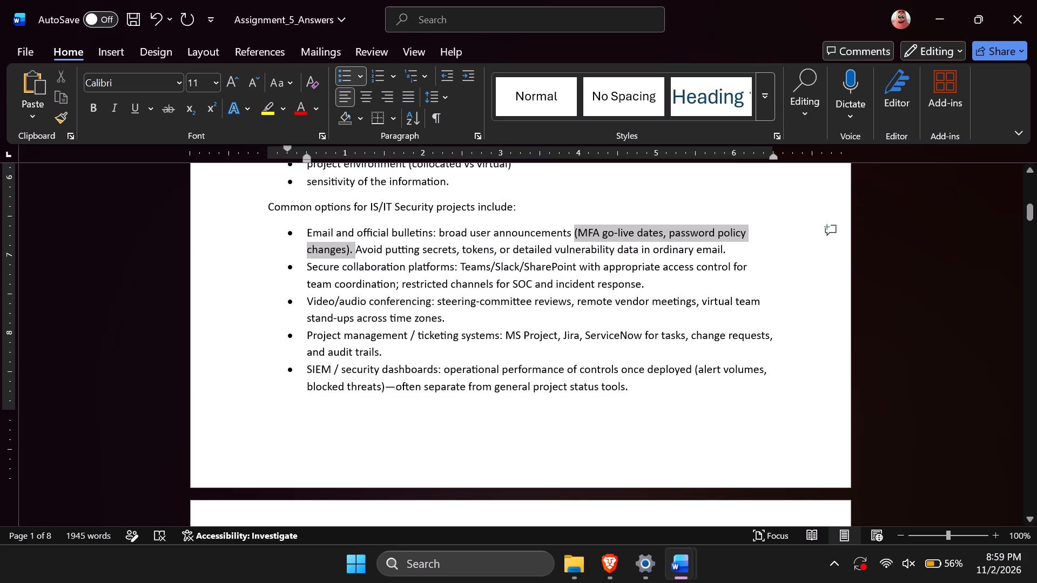
left_click_drag(349, 248, 595, 242)
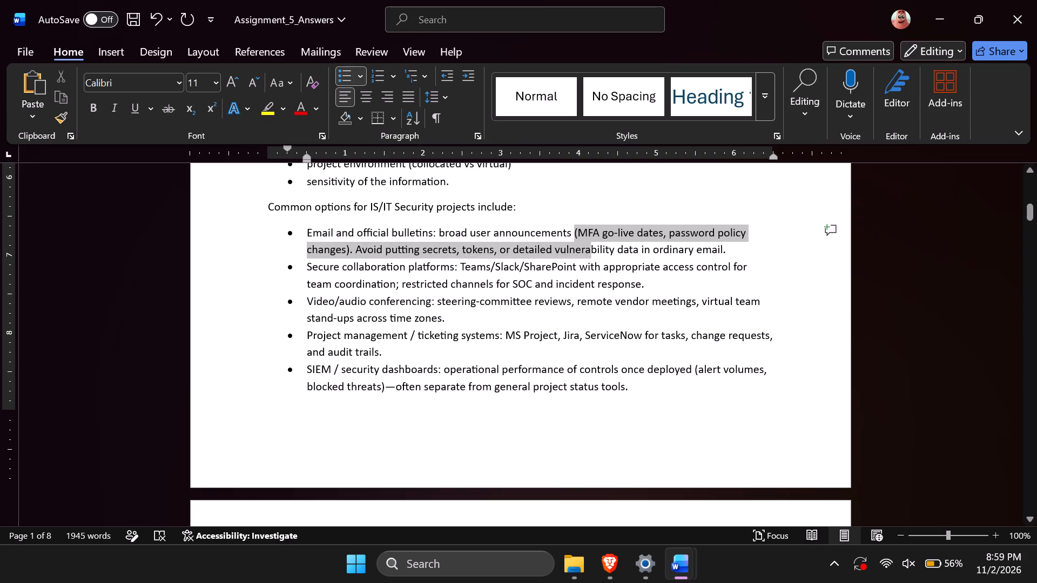
left_click_drag(595, 242, 731, 248)
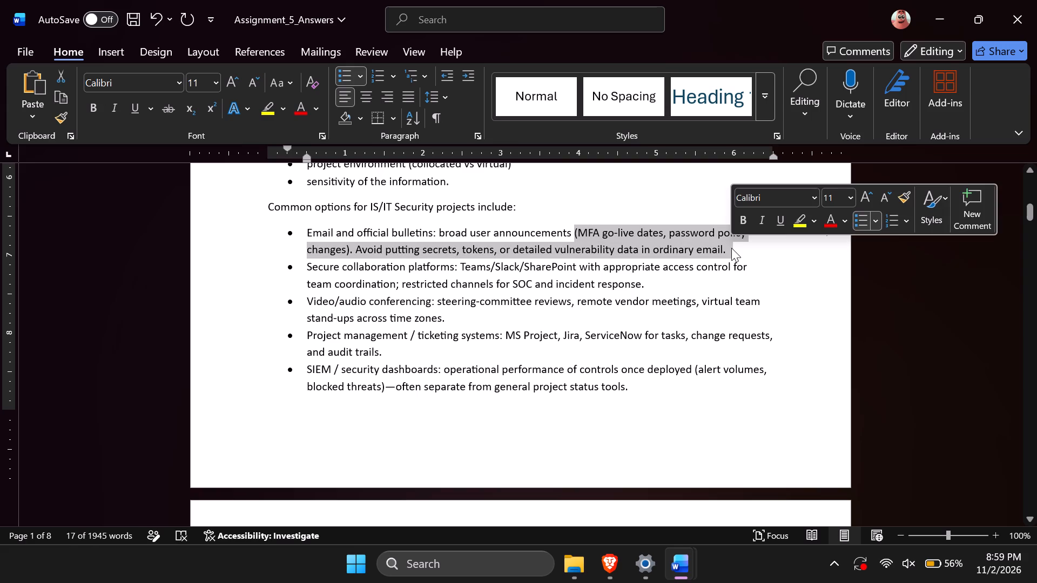
key("Delete")
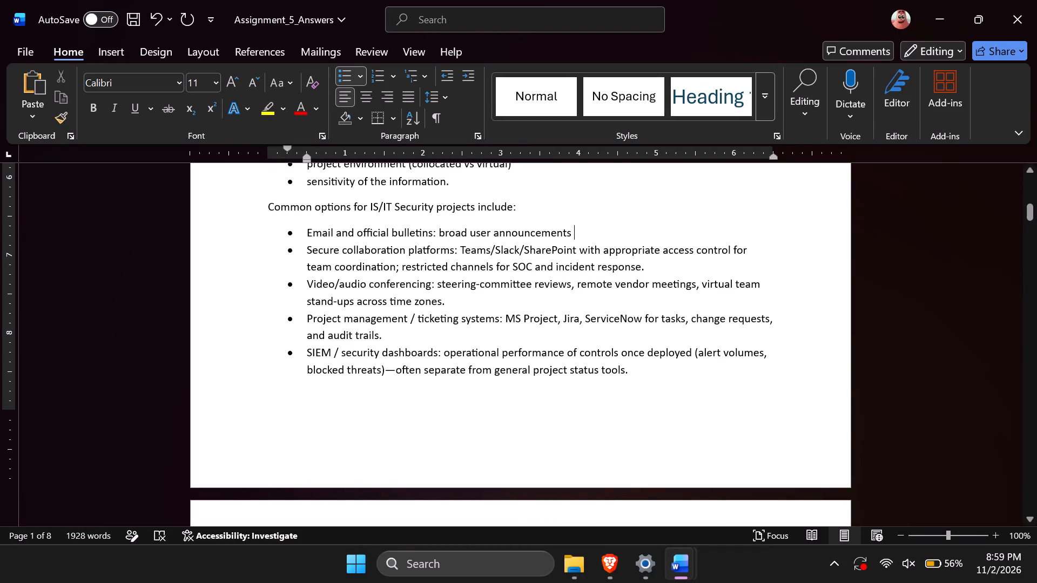
Review the document from the Assignment 5 title through the bulleted lists to the "Communication media" section.
scroll(377, 359, "down", 4)
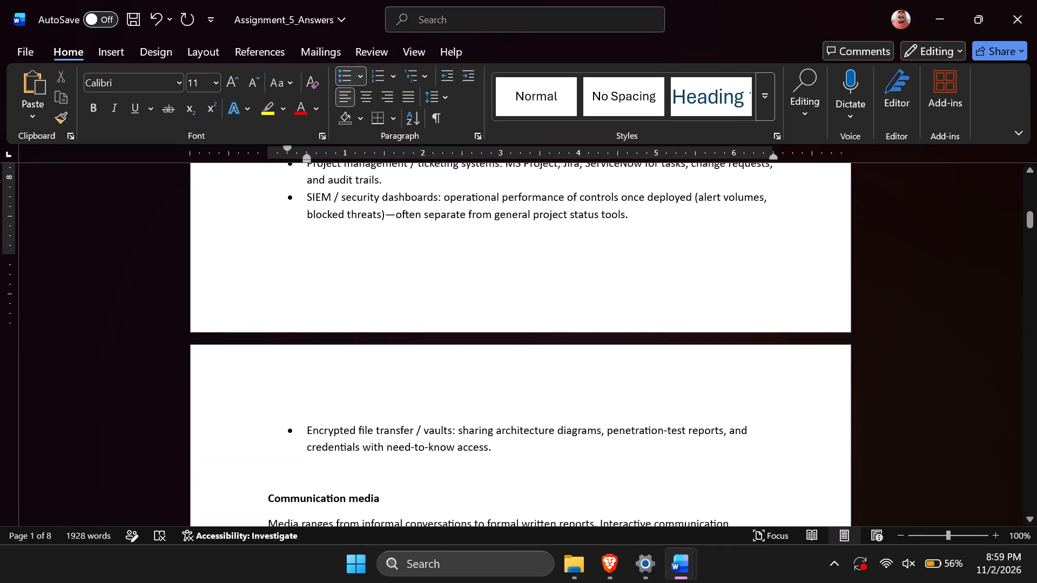
scroll(377, 360, "down", 5)
scroll(377, 366, "up", 4)
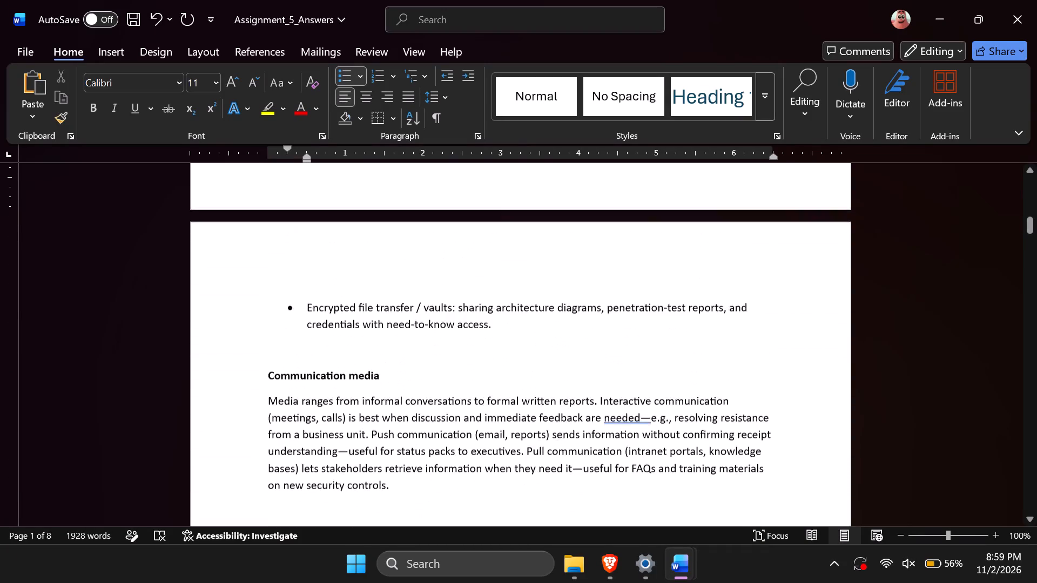
scroll(377, 365, "up", 15)
scroll(373, 365, "down", 1)
scroll(373, 365, "up", 6)
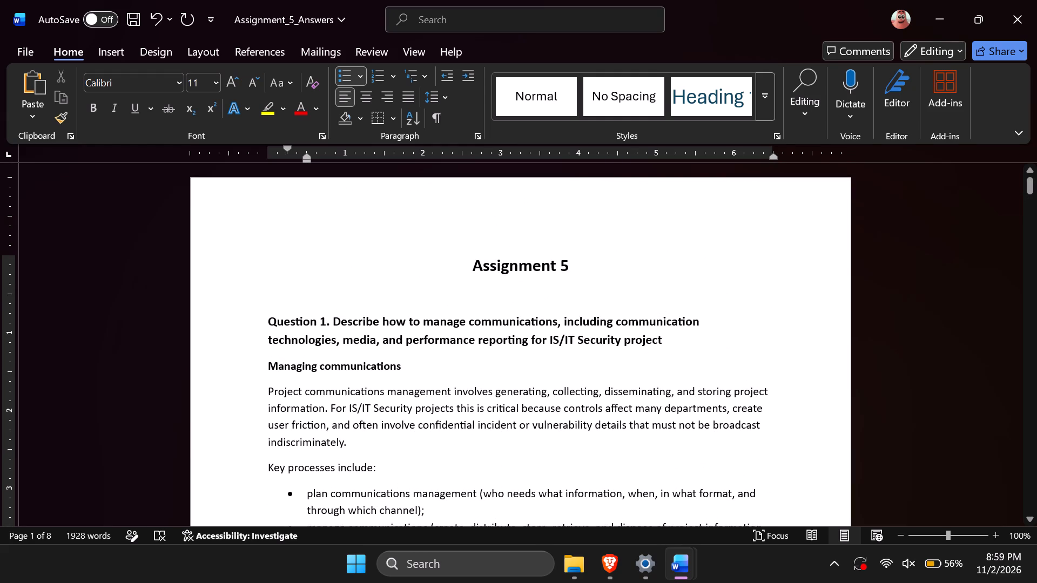
scroll(373, 349, "down", 20)
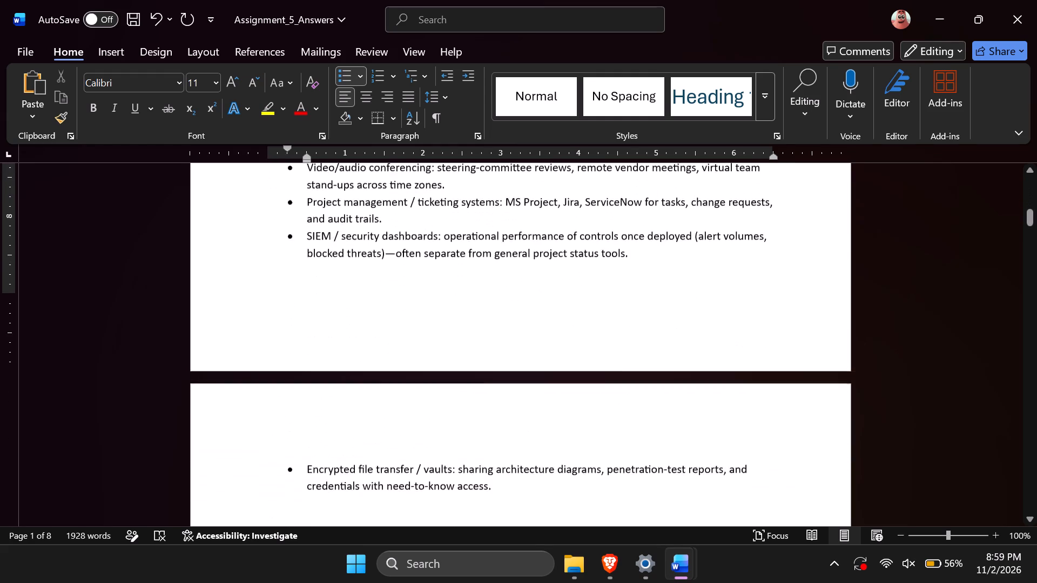
scroll(377, 350, "down", 4)
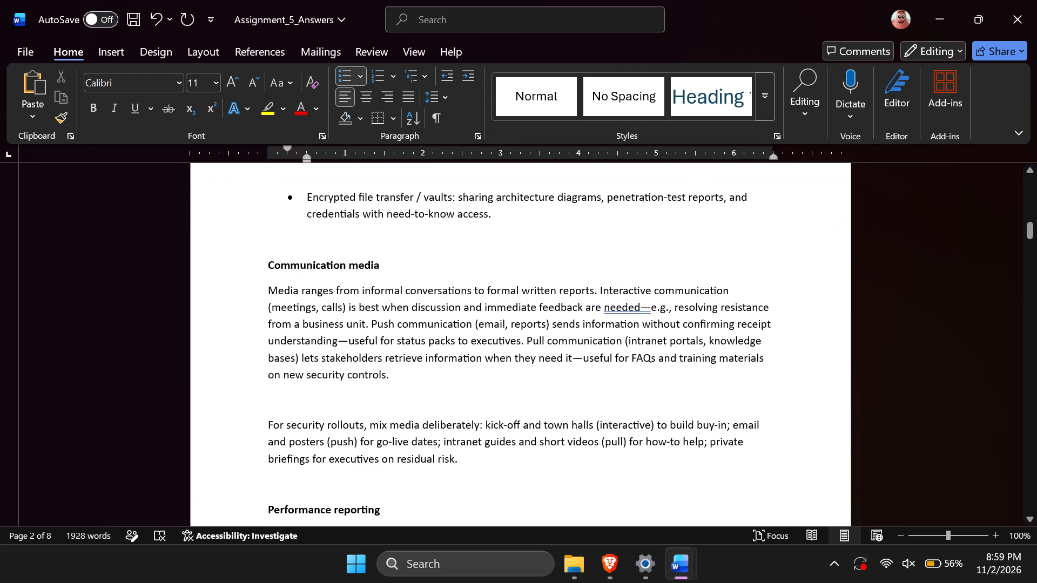
Apply the grammar suggestion "needed," to replace the dash before "e.g." in the "Communication media" paragraph.
scroll(295, 334, "down", 4)
scroll(295, 334, "up", 3)
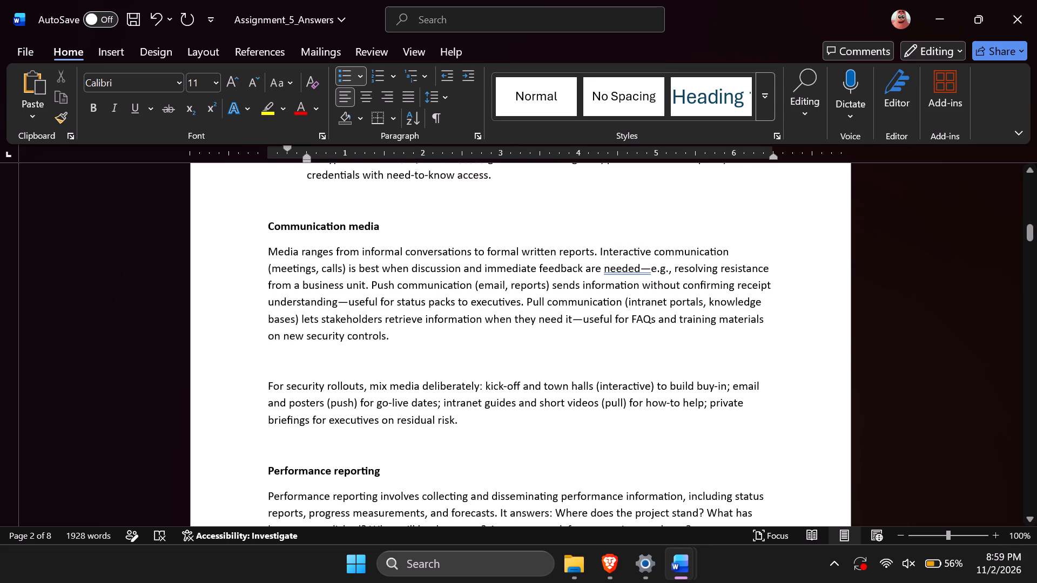
right_click(638, 269)
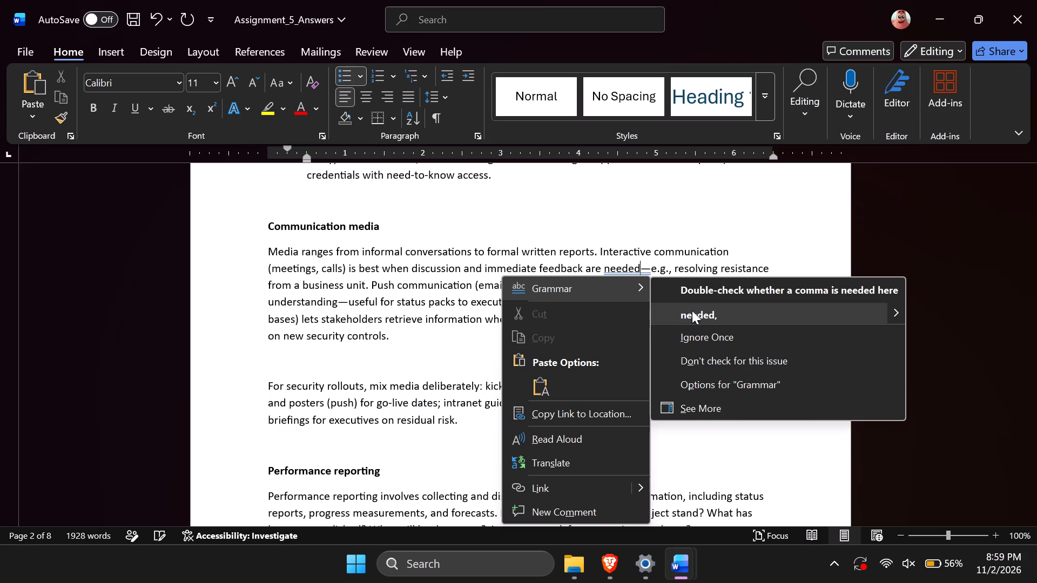
left_click(704, 287)
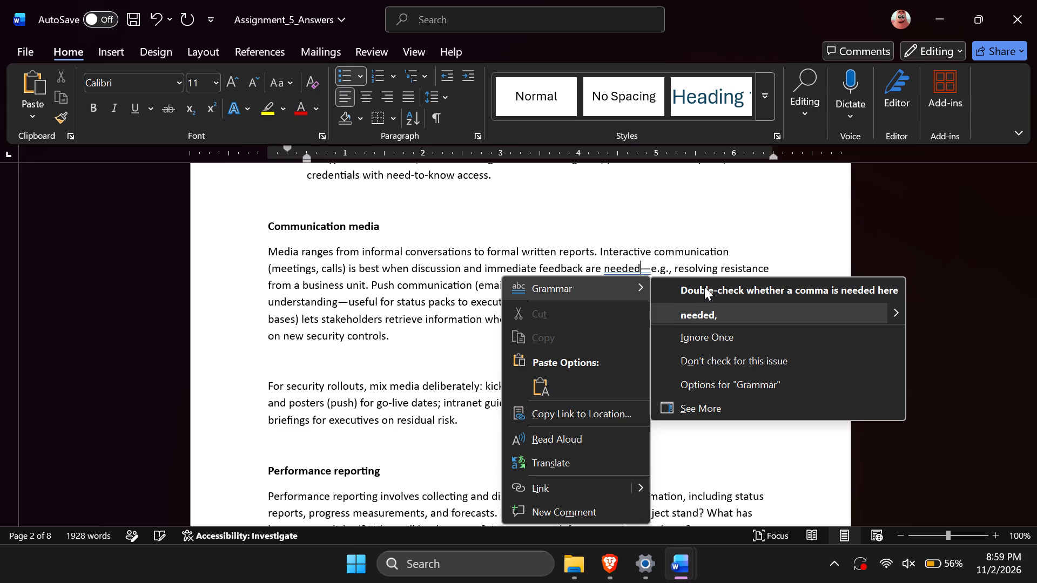
left_click(704, 287)
left_click(696, 313)
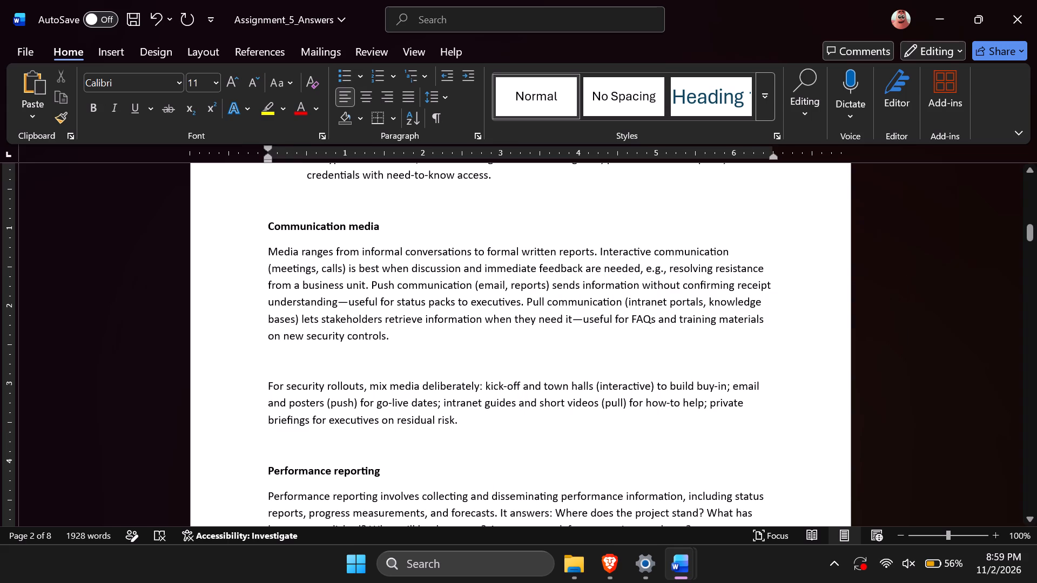
Delete the parenthetical "(meetings, calls)" after "Interactive communication" in the "Communication media" paragraph.
left_click(642, 269)
left_click_drag(345, 266, 279, 273)
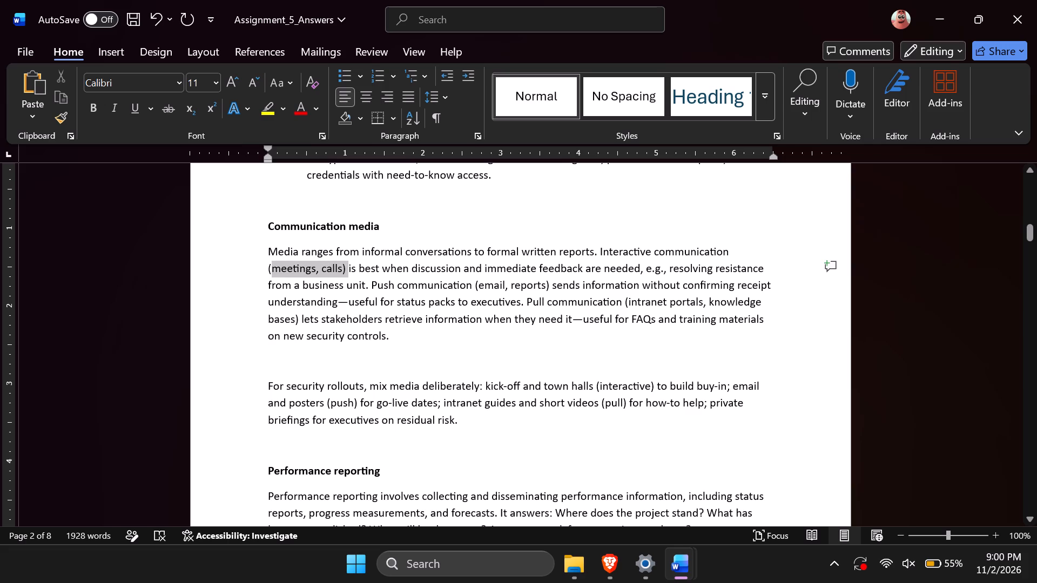
left_click_drag(279, 273, 258, 274)
key("Delete")
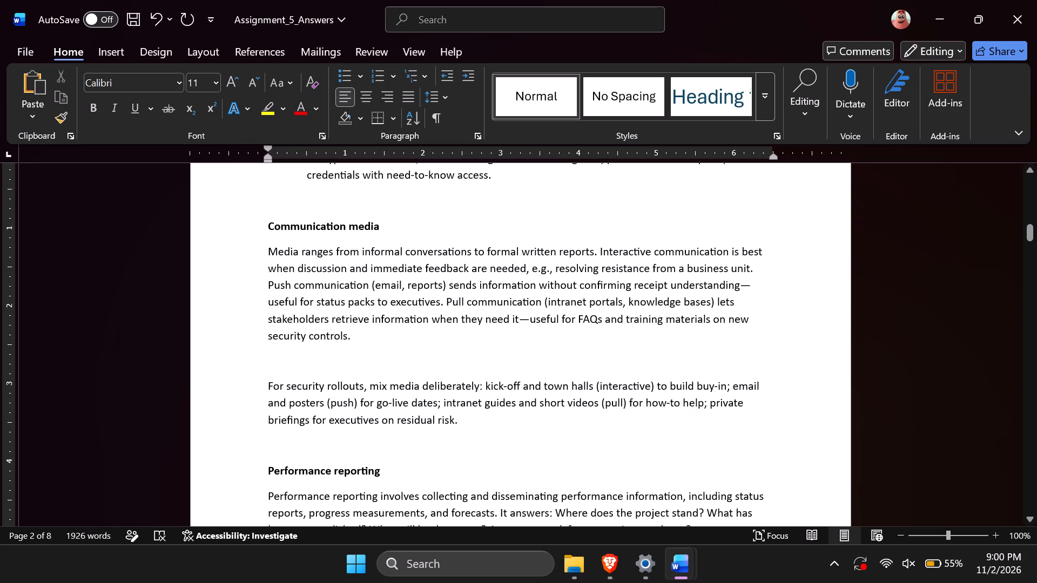
In the "Push communication" sentence, delete "(email, reports)" and replace the dash before "useful for status packs" with a space.
left_click_drag(446, 282, 376, 283)
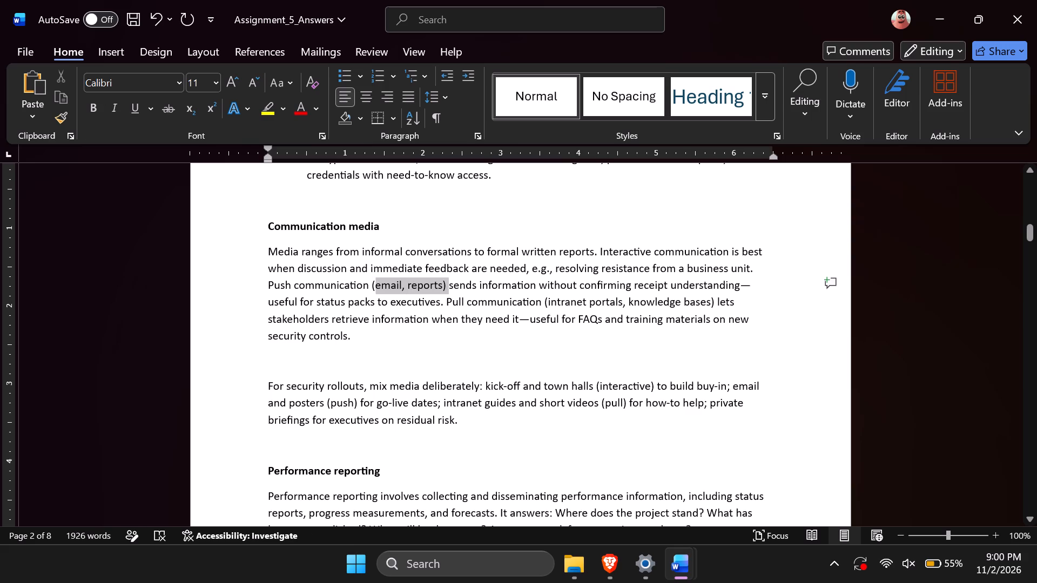
left_click_drag(376, 283, 371, 284)
key("Delete")
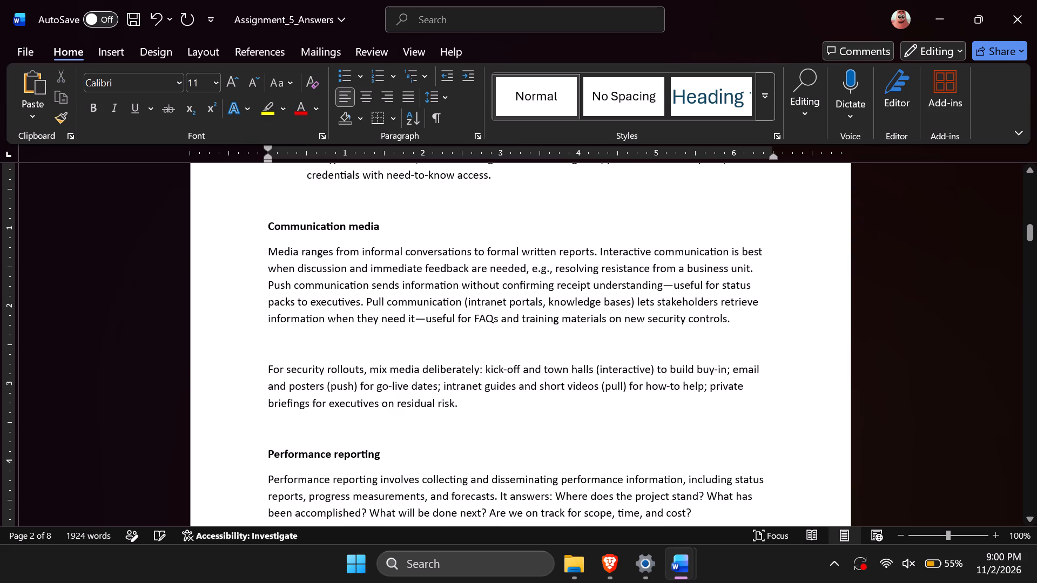
left_click(675, 286)
key("BackSpace")
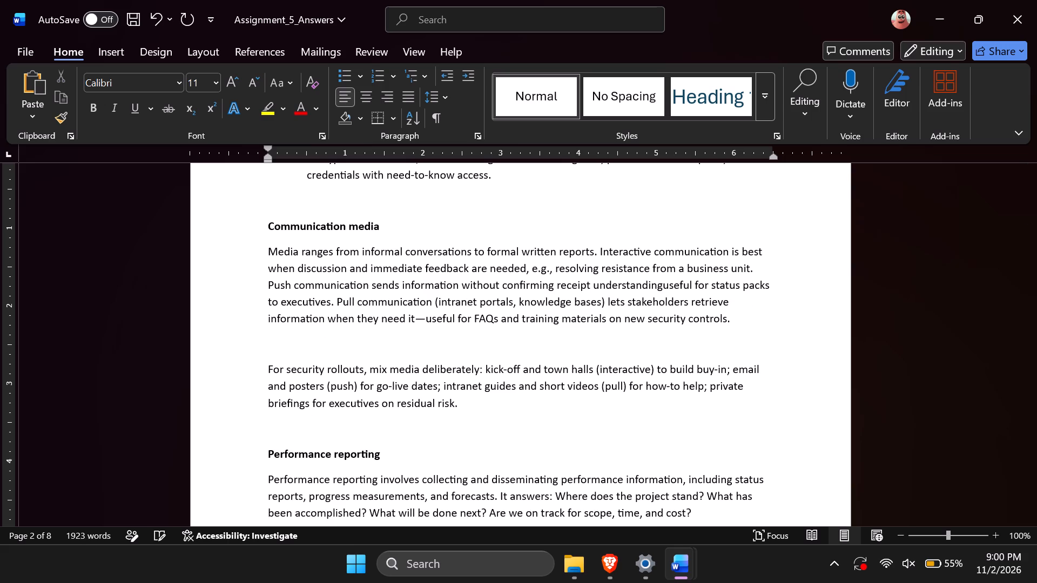
key("space")
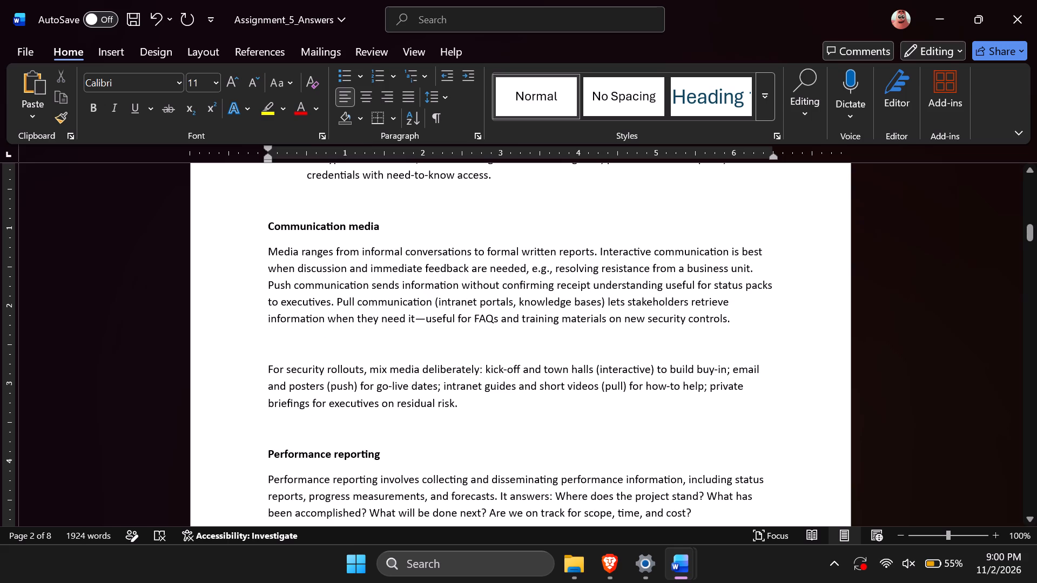
In the "Pull communication" sentence, delete "(intranet portals, knowledge bases)" and replace the dash before "useful for FAQs" with a space.
left_click_drag(434, 303, 596, 303)
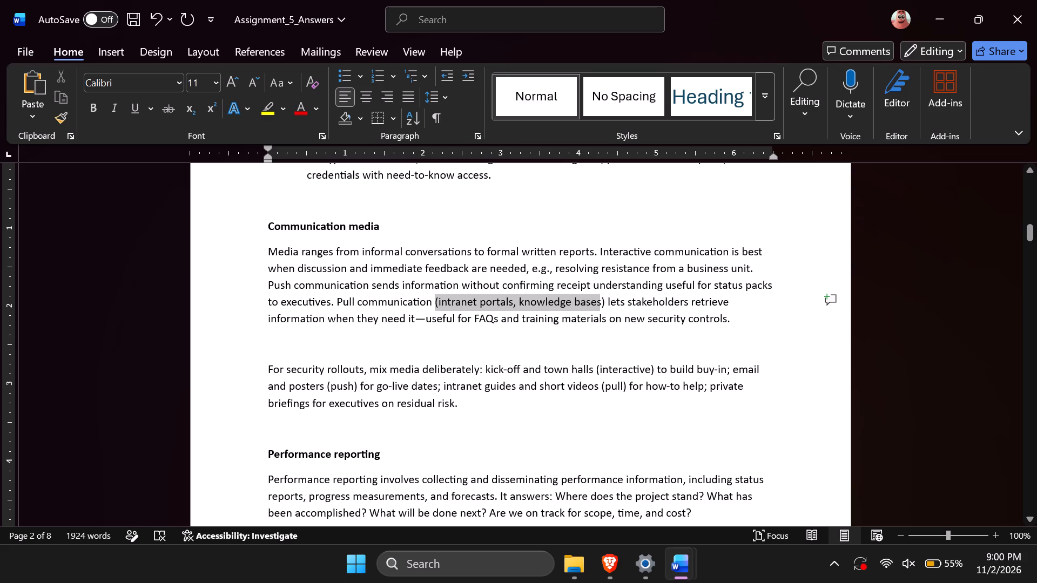
left_click_drag(596, 303, 605, 300)
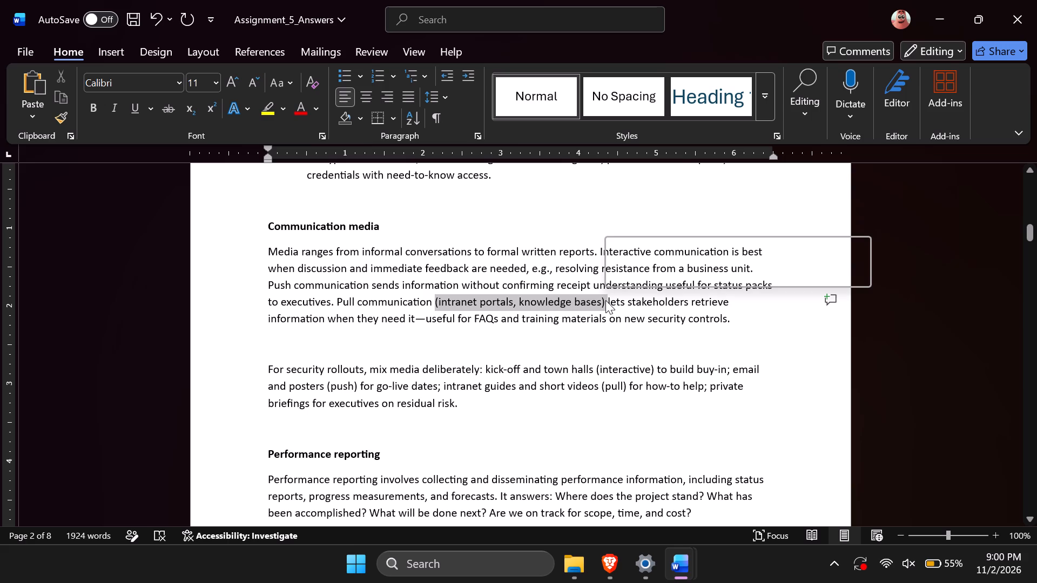
key("BackSpace")
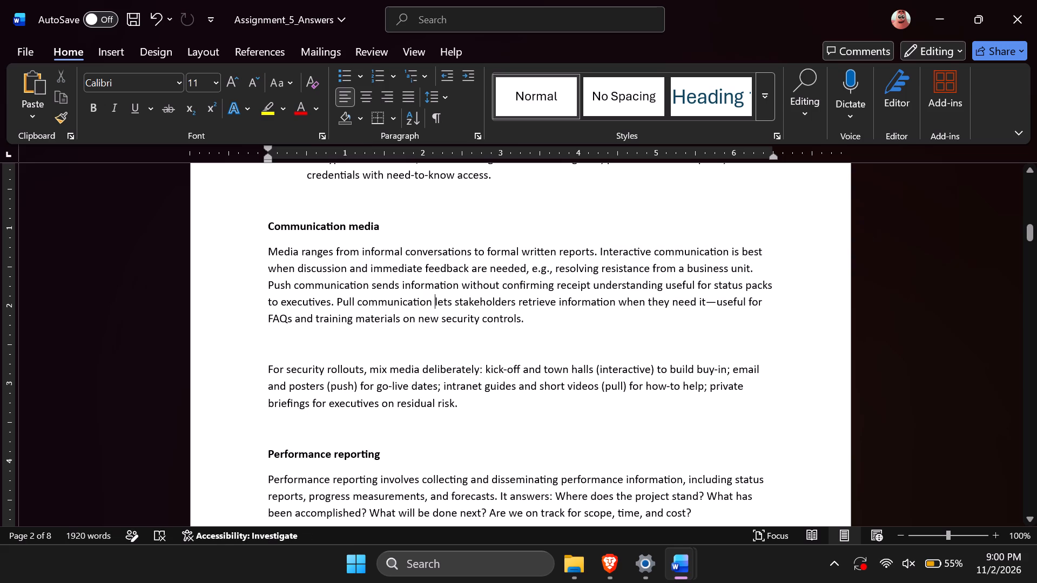
left_click(715, 300)
key("BackSpace")
key("space")
Delete the "For security rollouts, mix media deliberately" paragraph and the blank lines around it, above the "Performance reporting" heading.
scroll(443, 348, "down", 2)
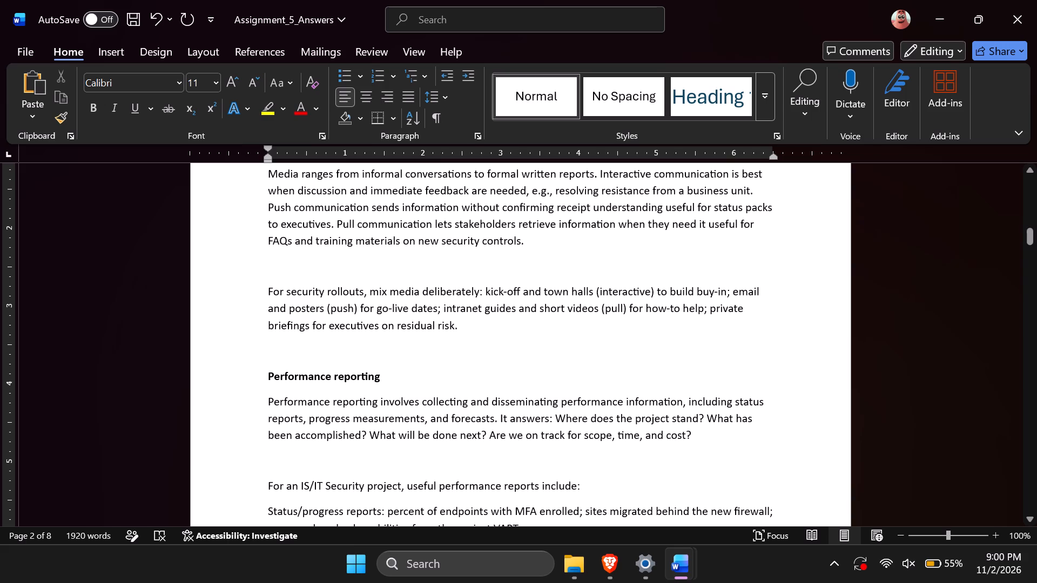
left_click_drag(477, 320, 229, 276)
key("Delete")
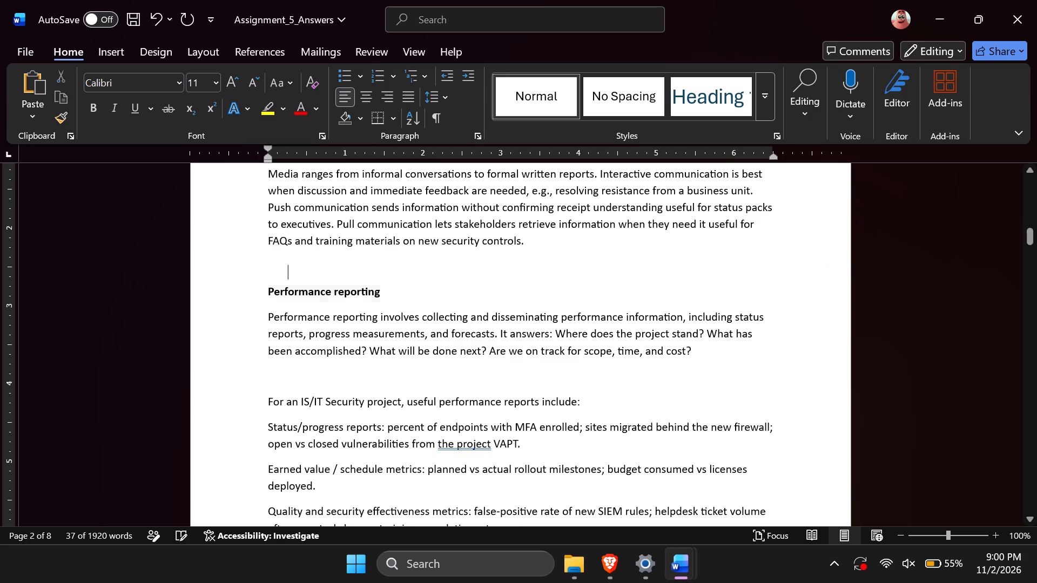
key("Delete")
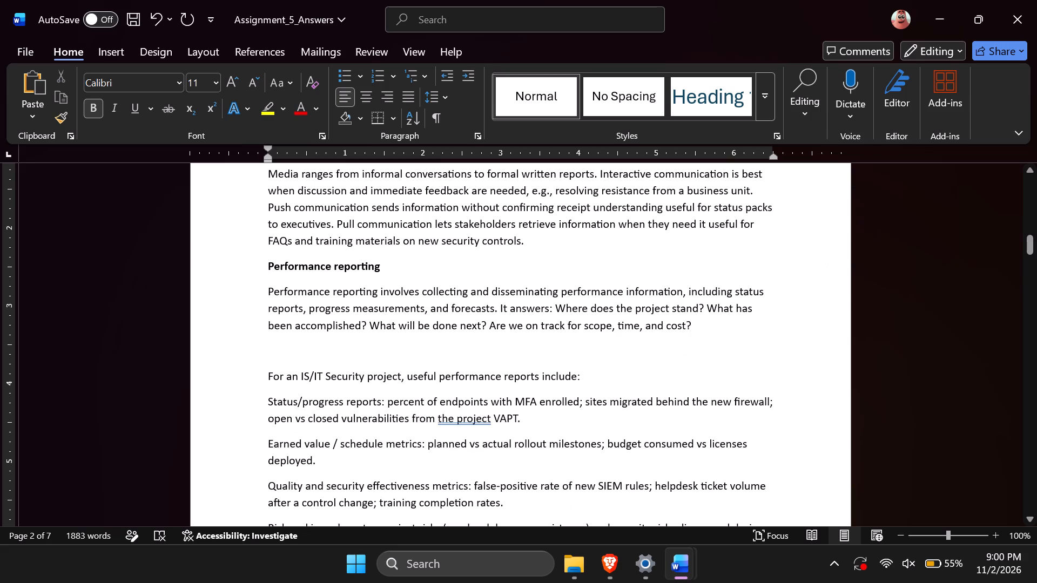
Review the Question 1 answer from the Assignment 5 title to the start of Question 2, including the "Performance reporting" section.
scroll(348, 344, "down", 9)
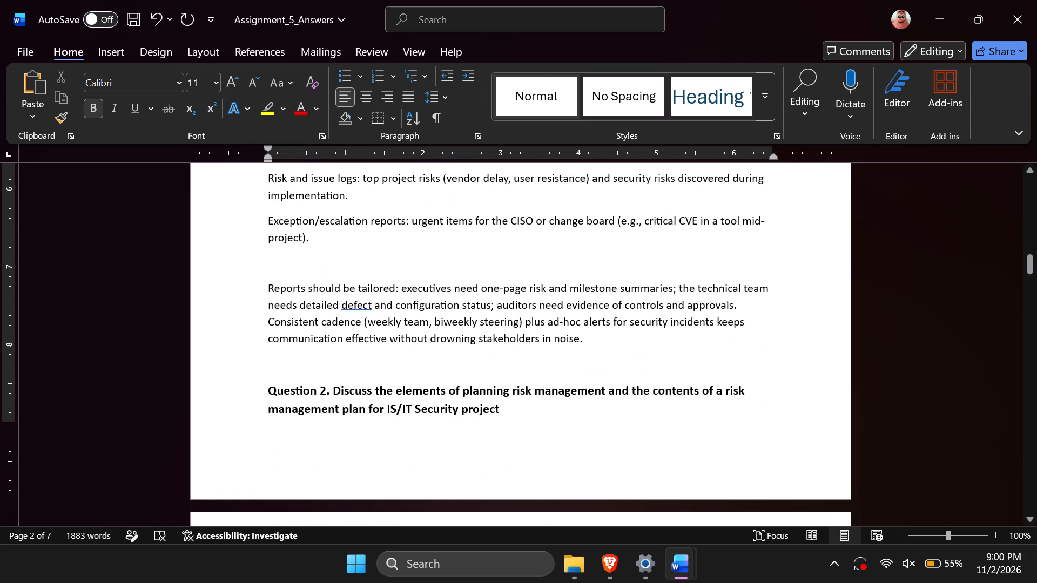
scroll(351, 342, "up", 9)
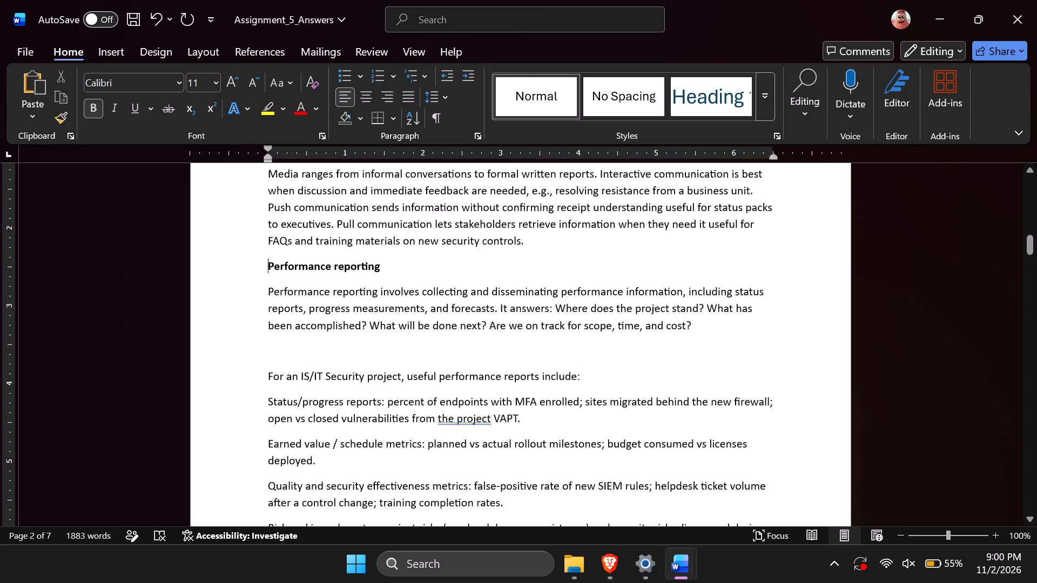
scroll(351, 342, "up", 20)
scroll(351, 342, "up", 7)
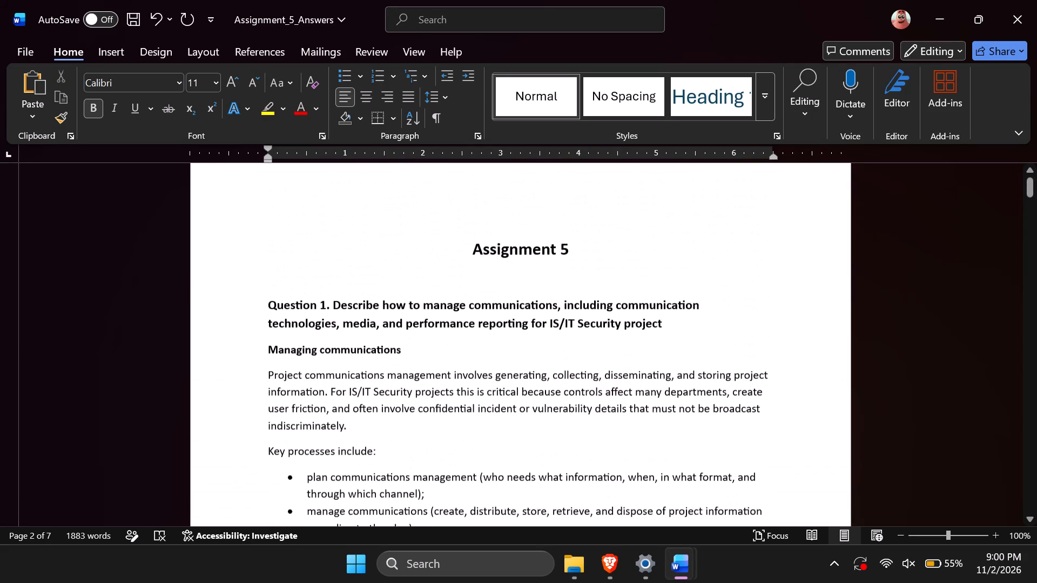
scroll(337, 339, "up", 1)
scroll(337, 339, "down", 8)
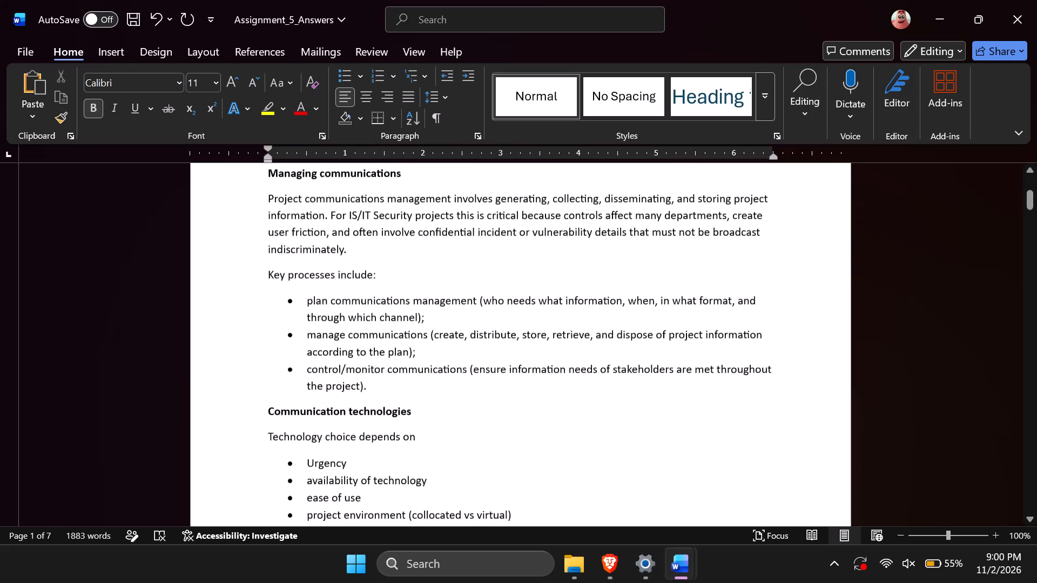
scroll(337, 340, "down", 19)
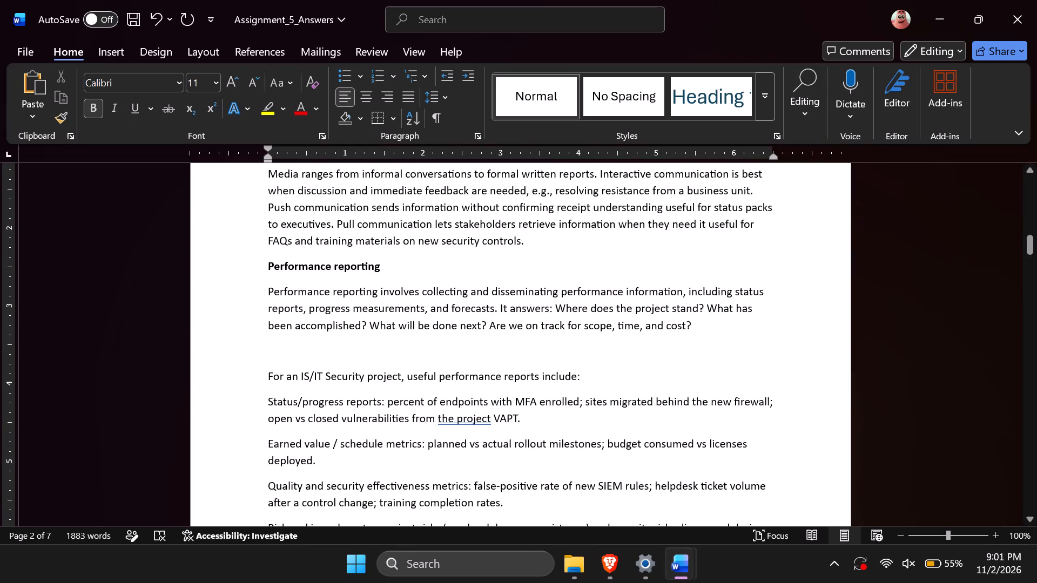
Split the first "Performance reporting" paragraph so that "It answers:" stands on its own line, separate from the questions after it.
left_click(501, 308)
key("Return")
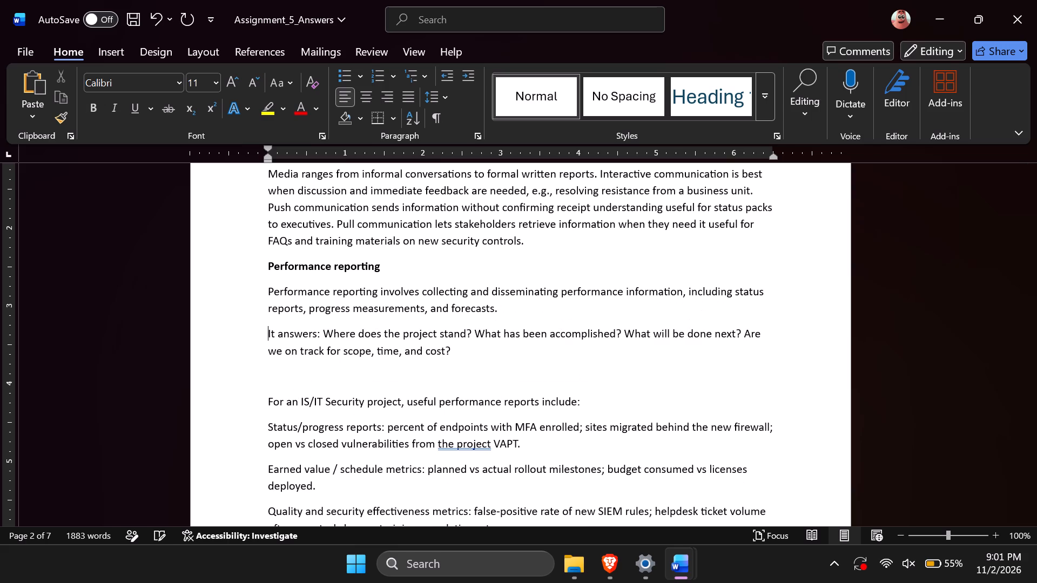
left_click_drag(319, 331, 405, 349)
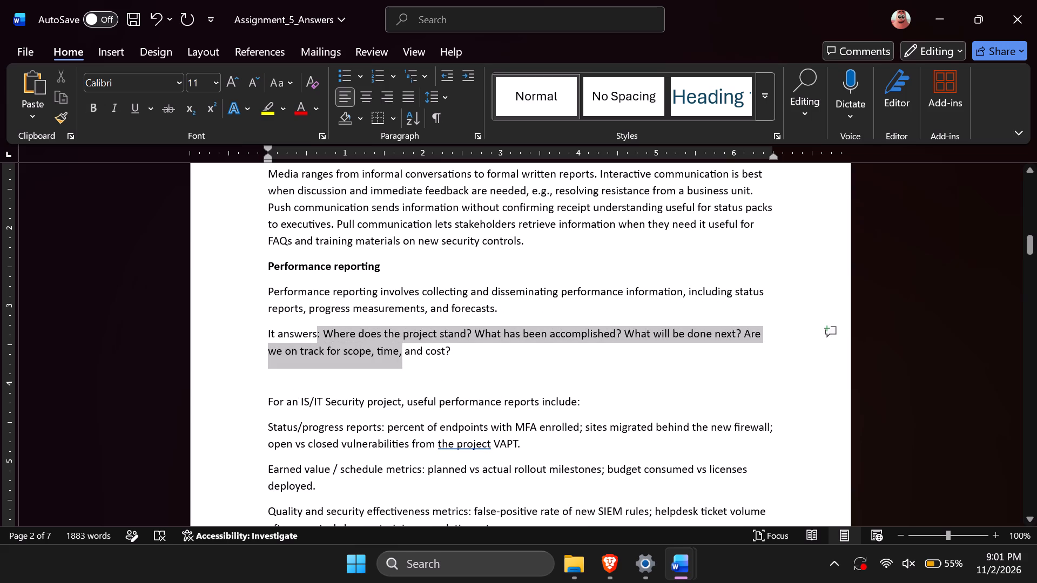
left_click_drag(405, 349, 447, 355)
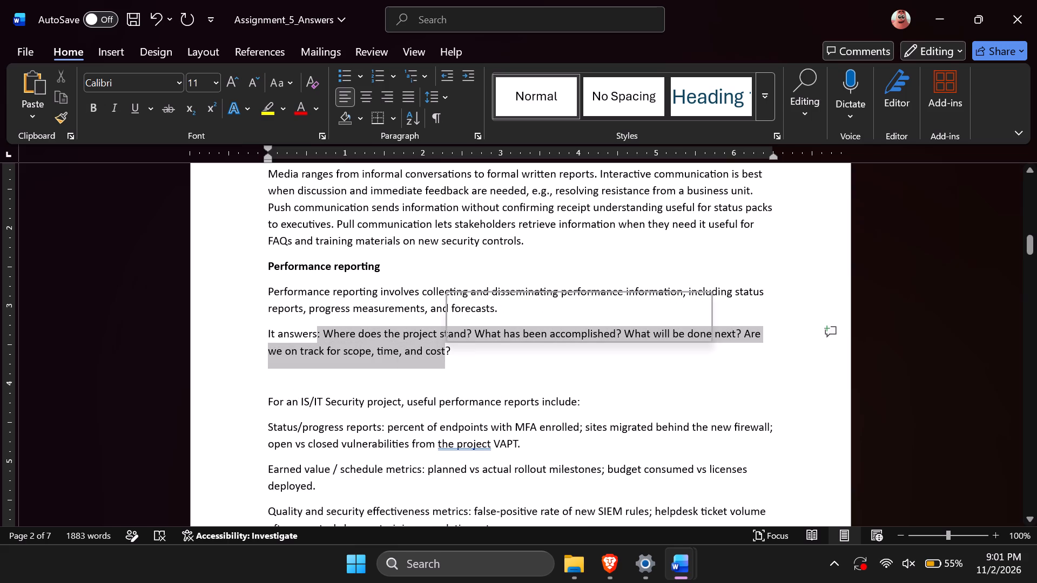
left_click(474, 355)
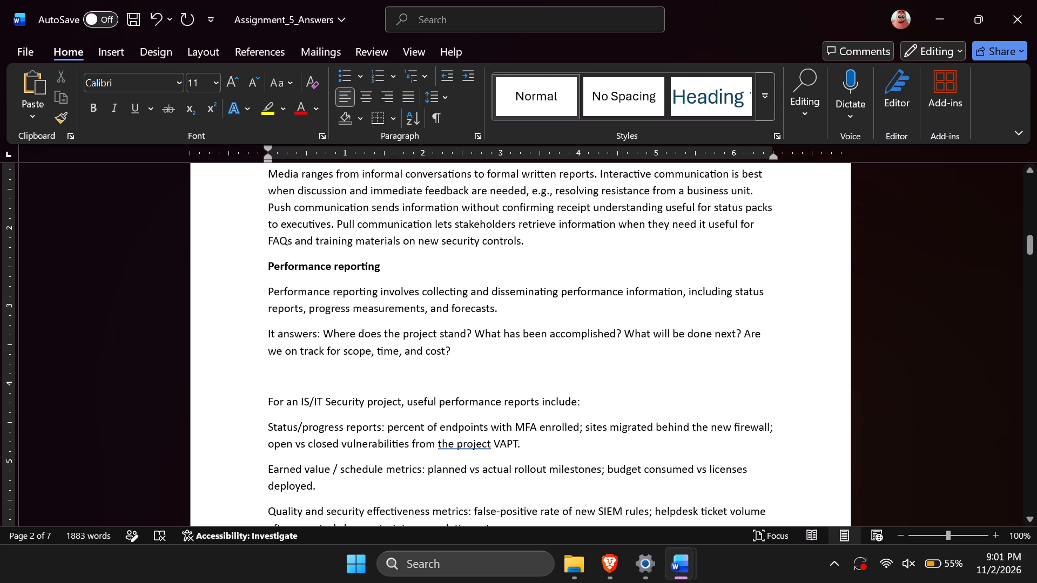
left_click(324, 330)
key("Return")
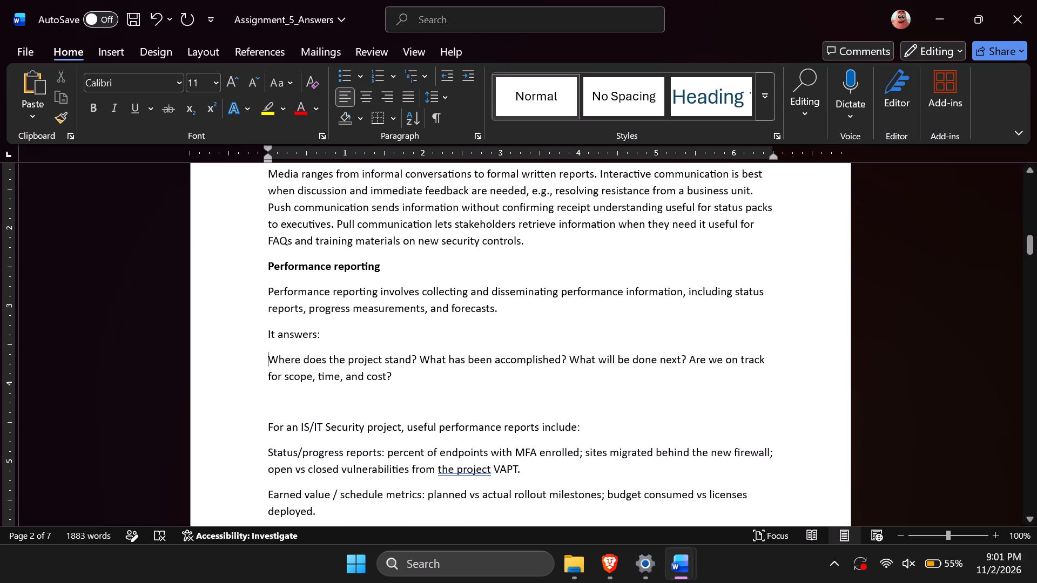
Put each of the four questions under "It answers:" on its own line, from "Where does the project stand?" to "Are we on track".
left_click(417, 356)
key("Return")
left_click(419, 381)
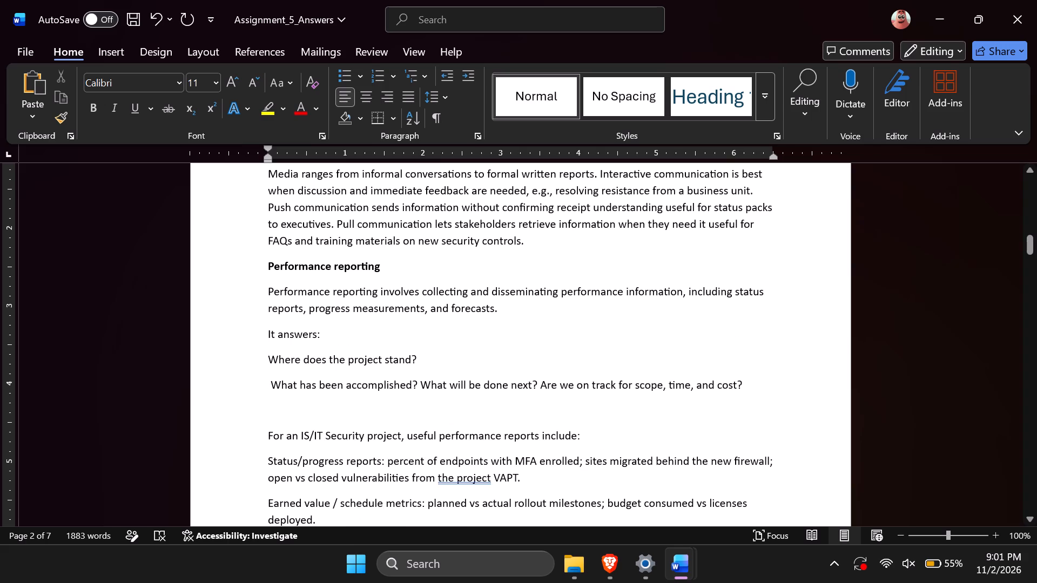
key("Return")
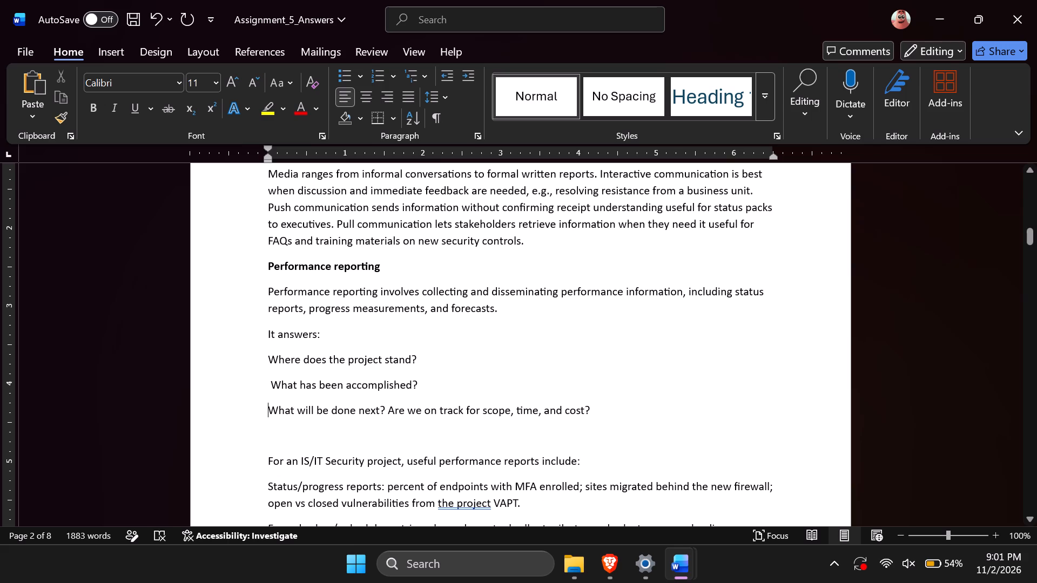
left_click(388, 408)
key("Return")
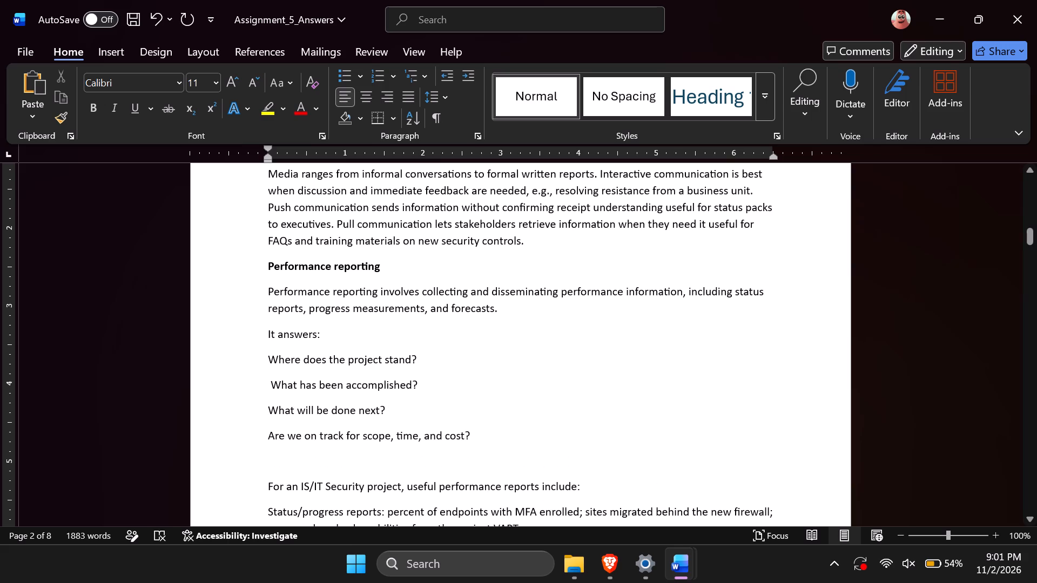
Format the four question lines under "It answers:" as a bulleted list.
left_click_drag(262, 354, 475, 444)
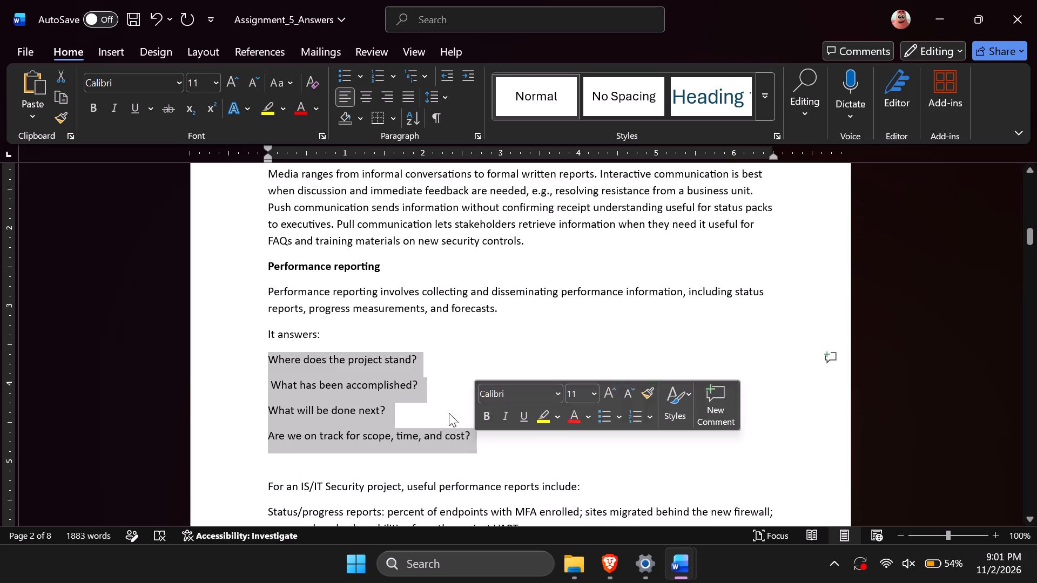
left_click(598, 417)
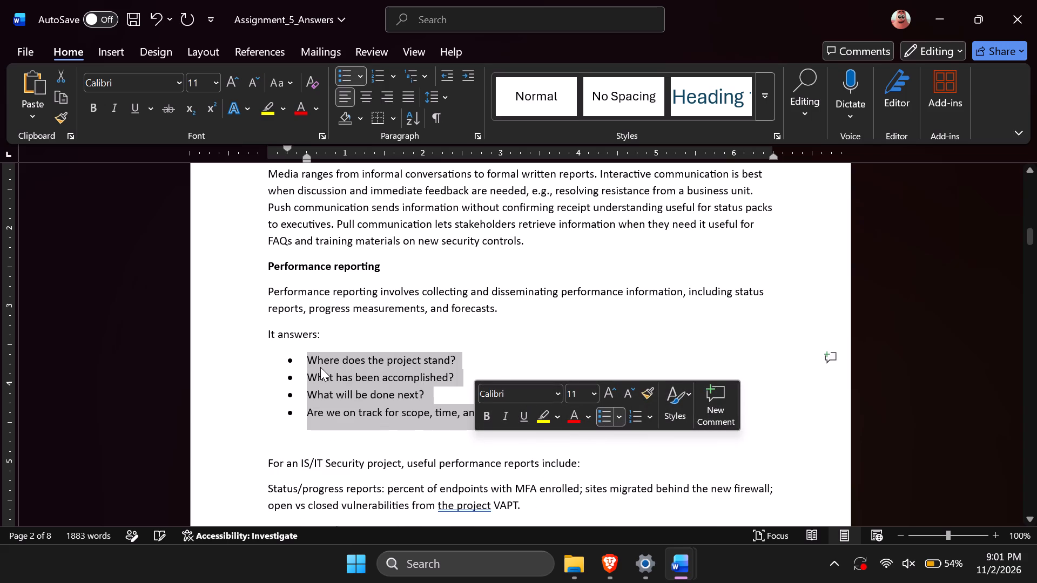
left_click(247, 364)
Apply the grammar suggestion "project" to the flagged "the project" in the "Status/progress reports" paragraph.
scroll(354, 416, "down", 4)
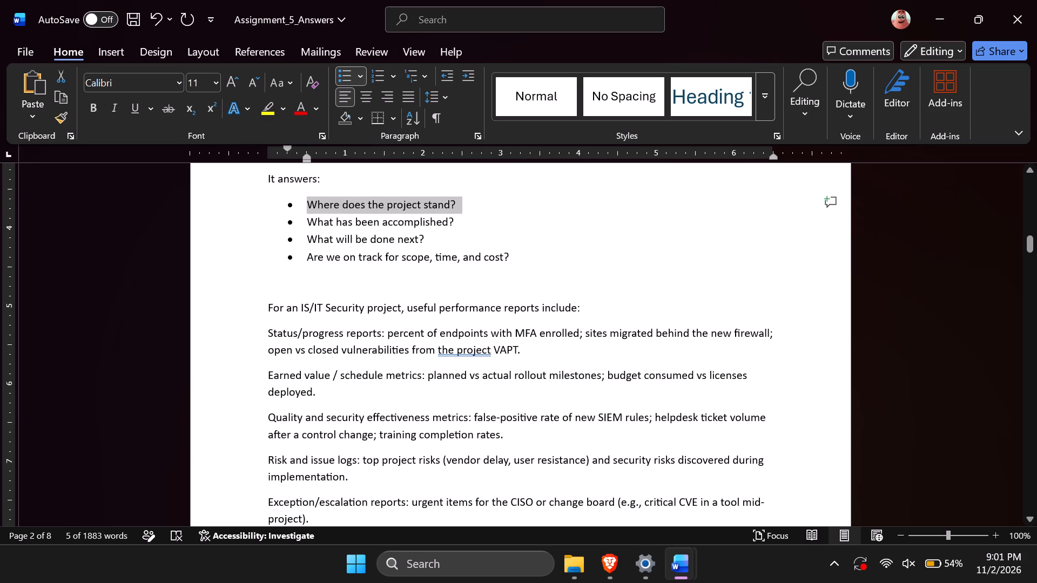
right_click(460, 349)
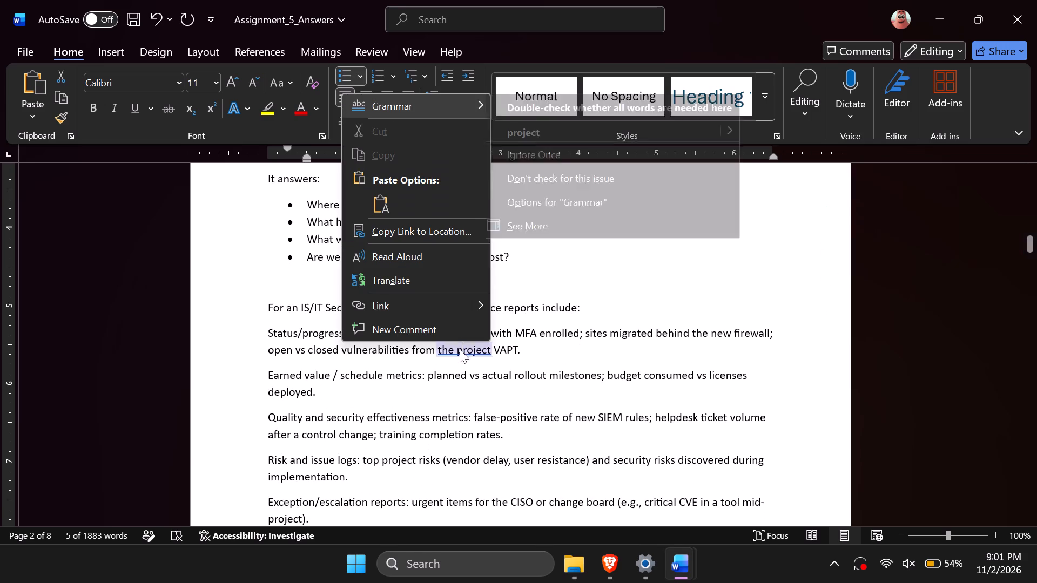
left_click(553, 133)
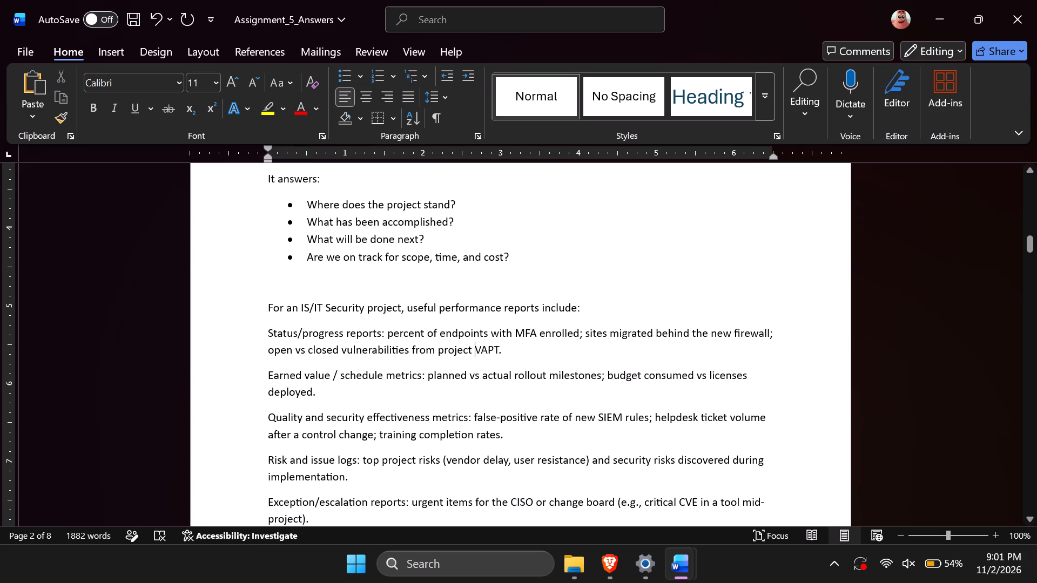
Undo the last grammar correction in the "Status/progress reports" paragraph.
left_click(153, 26)
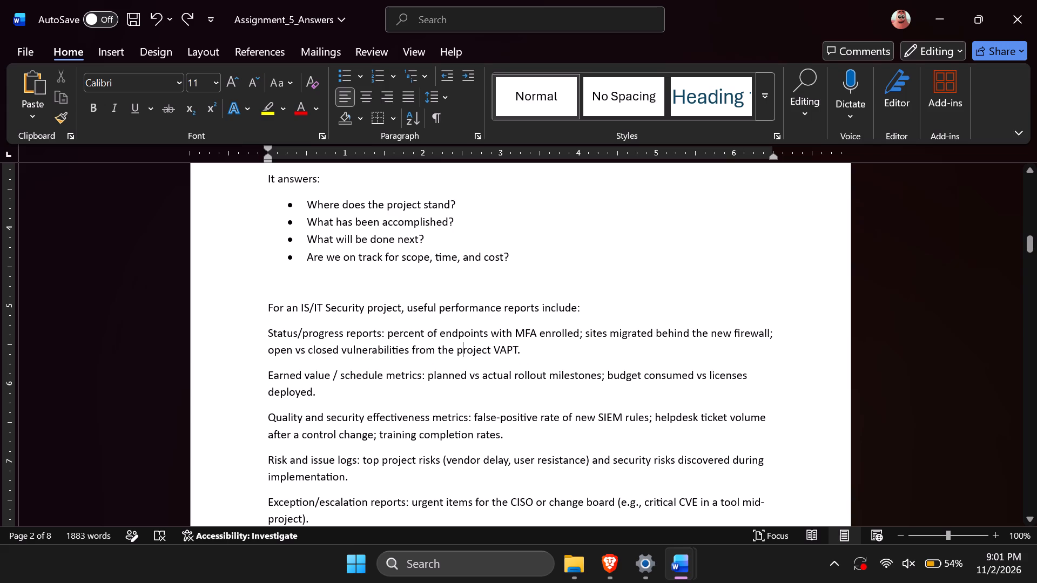
Format the five performance report paragraphs, from "Status/progress reports" to "Exception/escalation reports", as a bulleted list.
left_click_drag(265, 328, 360, 473)
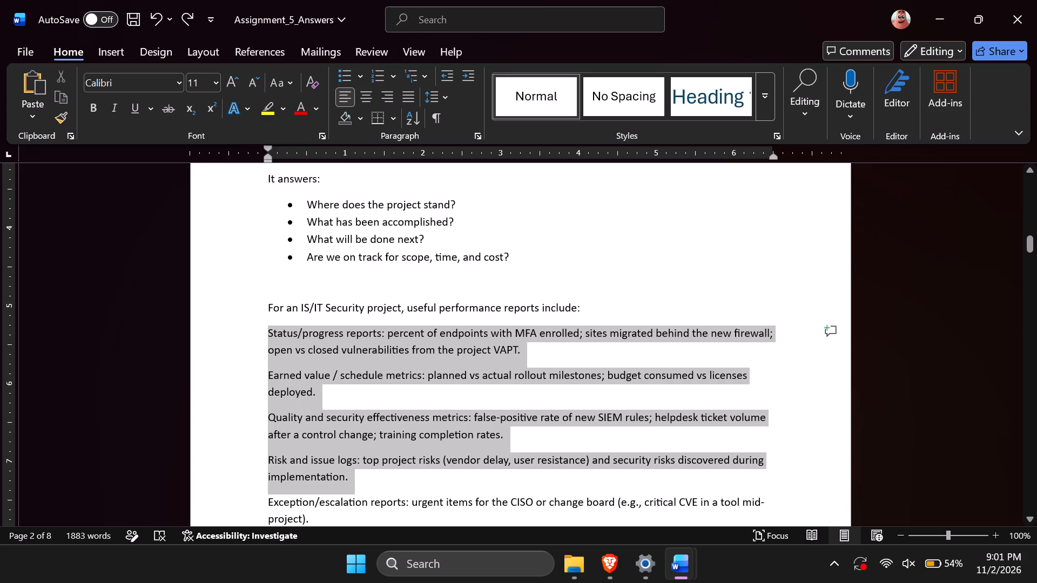
left_click_drag(360, 473, 341, 443)
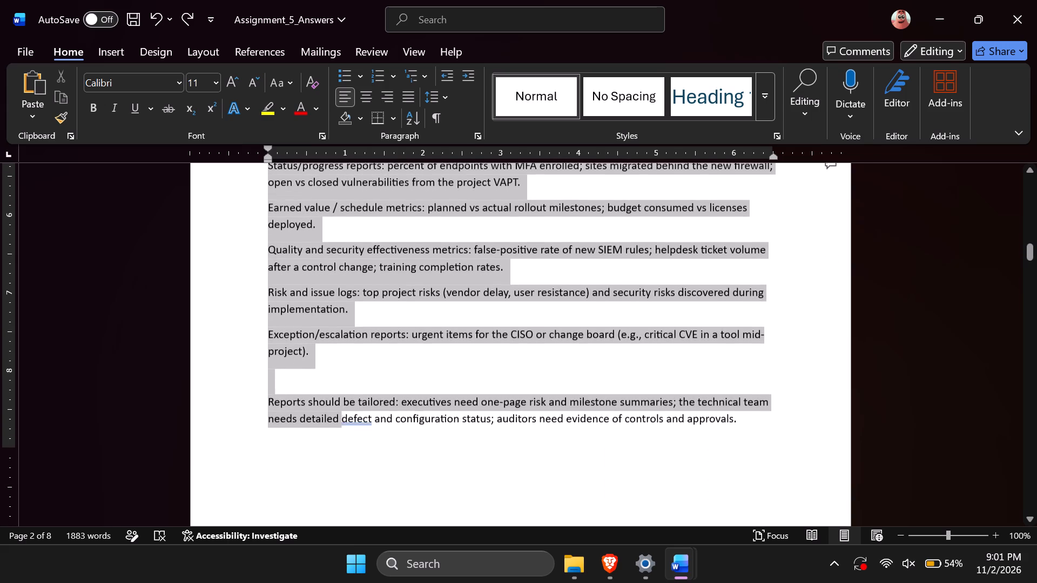
left_click_drag(341, 443, 378, 193)
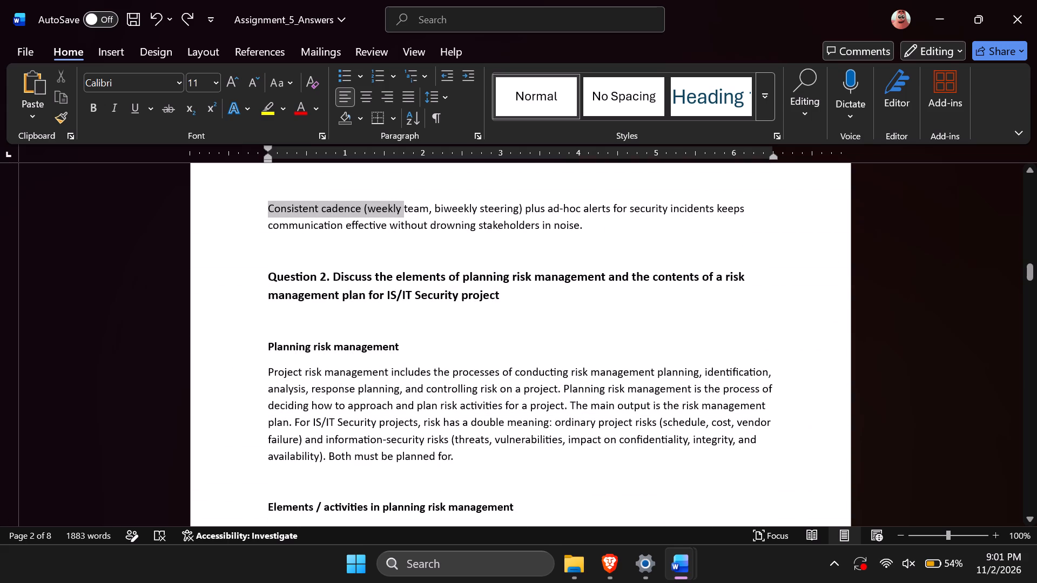
left_click_drag(378, 193, 348, 205)
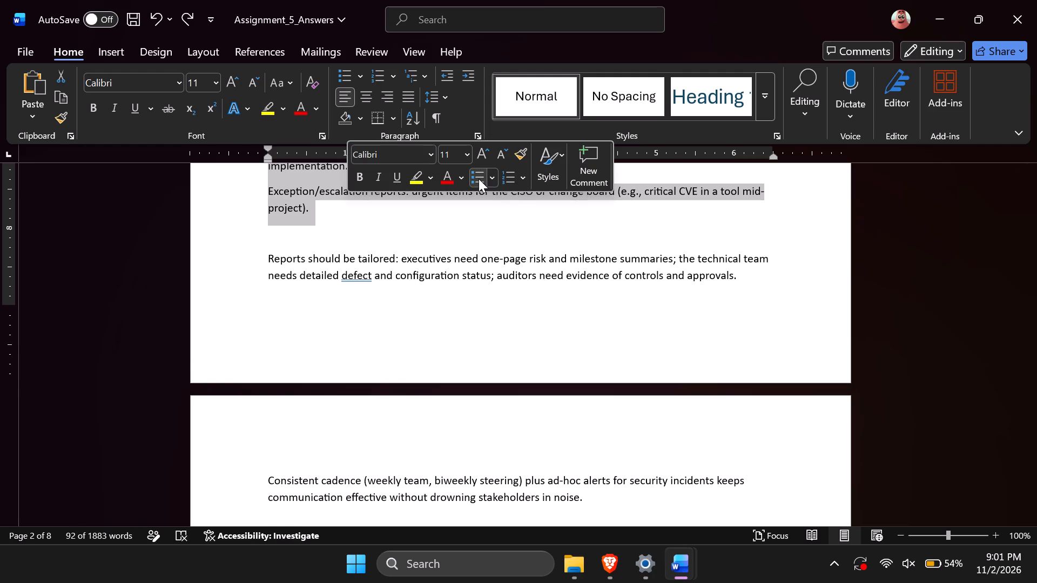
left_click(478, 179)
scroll(436, 255, "up", 7)
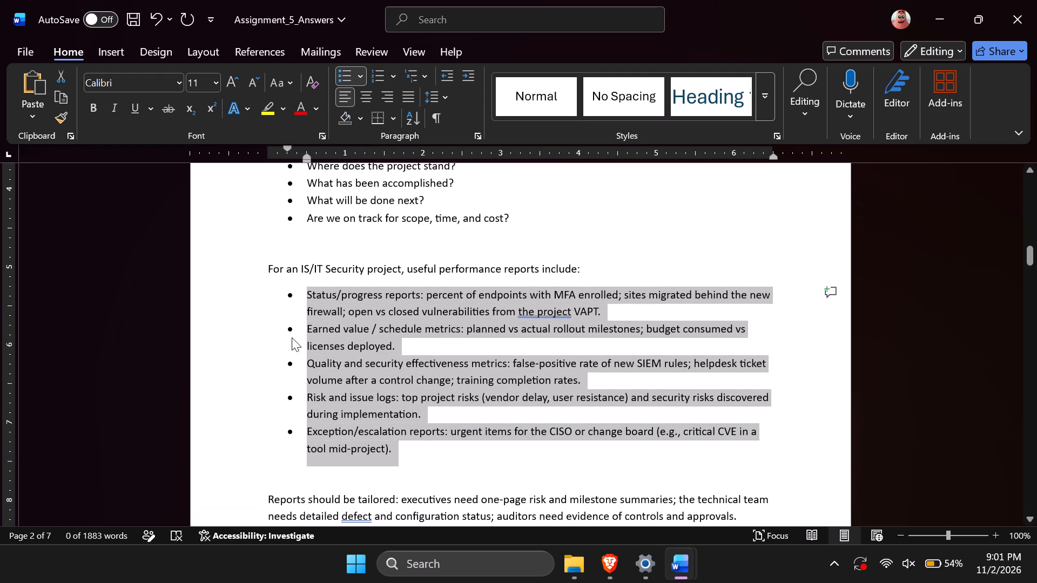
left_click(268, 338)
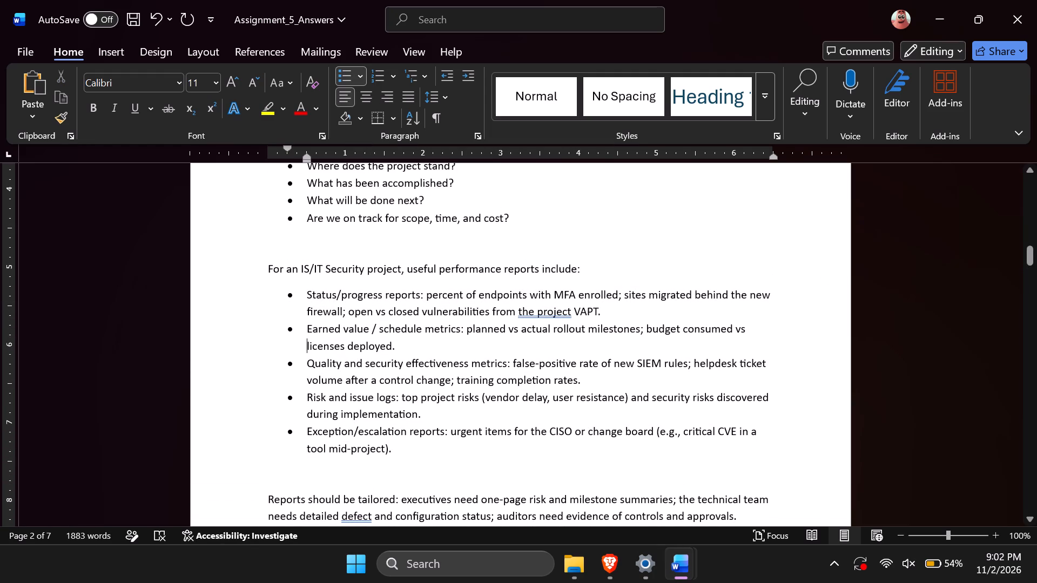
Delete everything after "CISO or change" in the "Exception/escalation reports" bullet, together with the blank line below it.
left_click(577, 427)
left_click_drag(654, 431, 656, 459)
key("Delete")
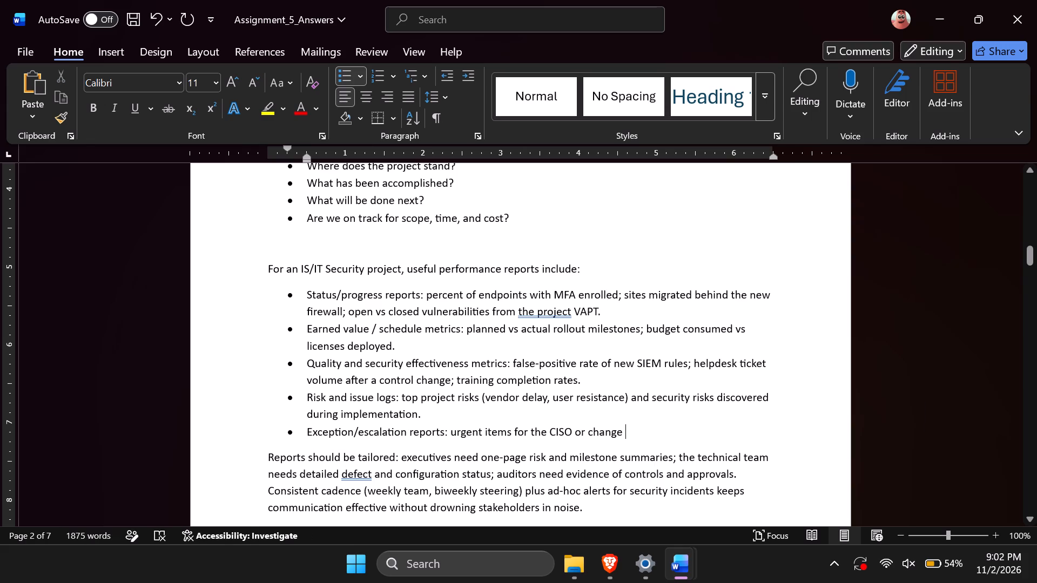
Delete "(vendor delay, user resistance)" from the "Risk and issue logs" bullet.
left_click_drag(482, 396, 627, 402)
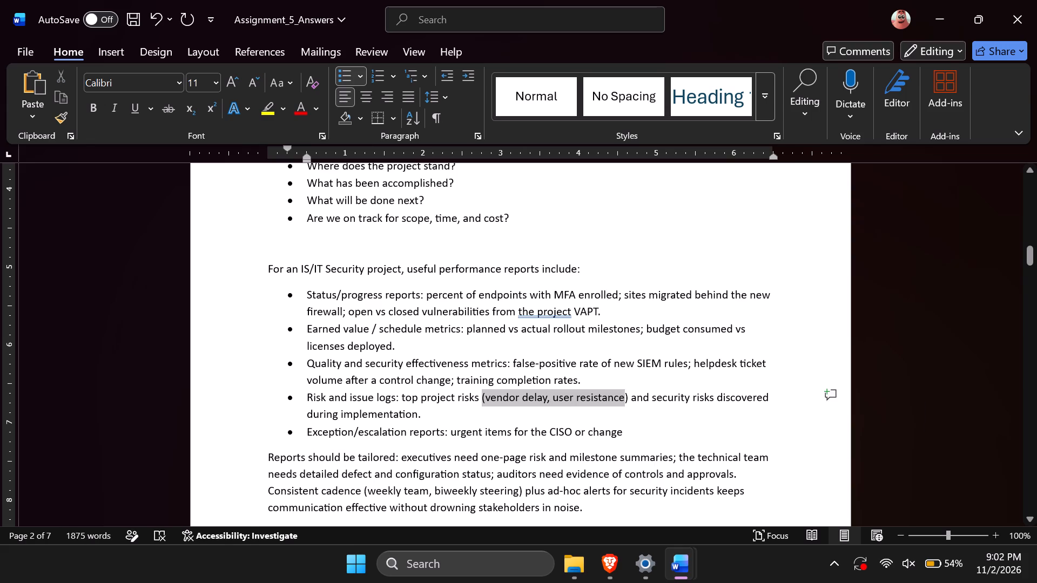
left_click_drag(627, 402, 630, 400)
key("Delete")
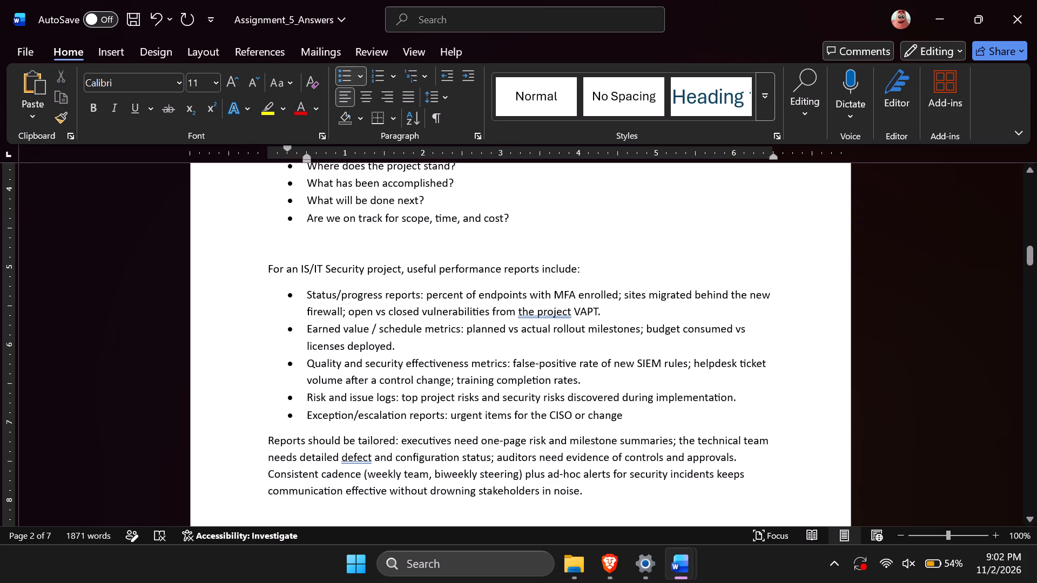
Delete the text from "Reports should be tailored" through "drowning stakeholders in noise", plus the blank line above the Question 2 heading.
scroll(367, 389, "down", 4)
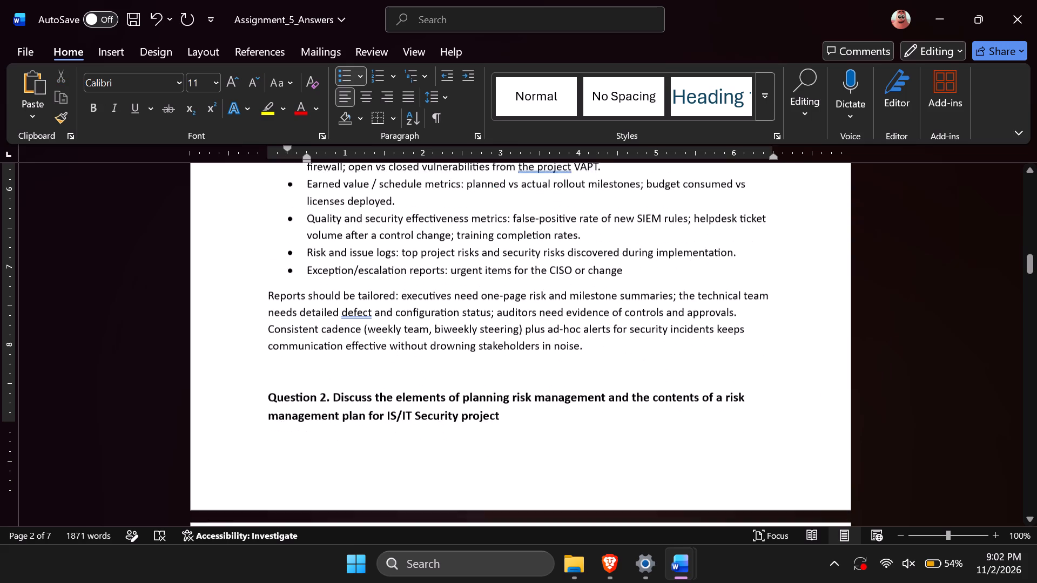
left_click_drag(611, 349, 271, 286)
key("Delete")
key("Delete")
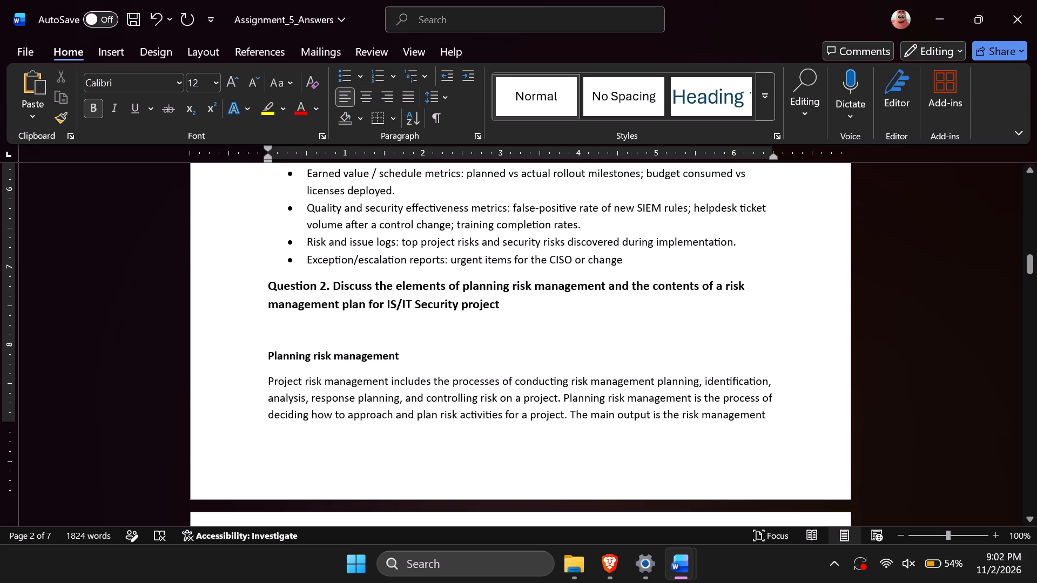
Remove the blank line between the Question 2 heading and the "Planning risk management" subheading.
left_click(265, 361)
key("BackSpace")
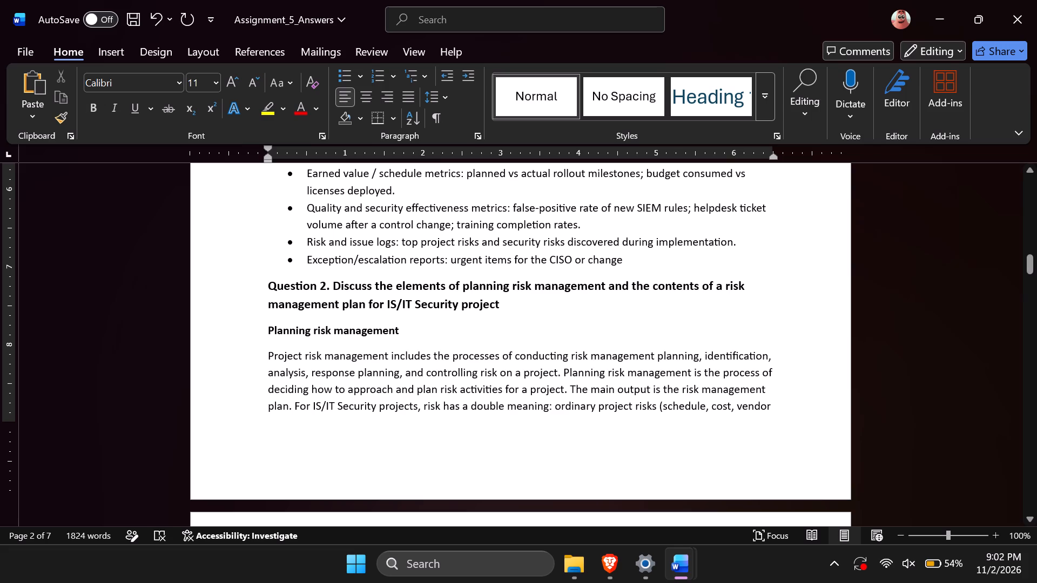
Show the hidden background-app icons in the system tray.
left_click(837, 565)
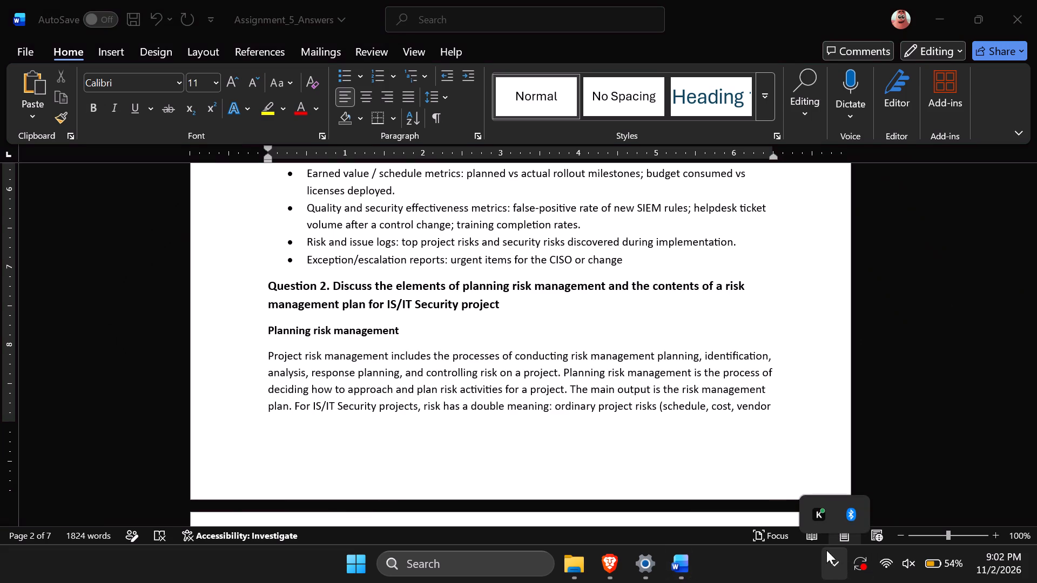
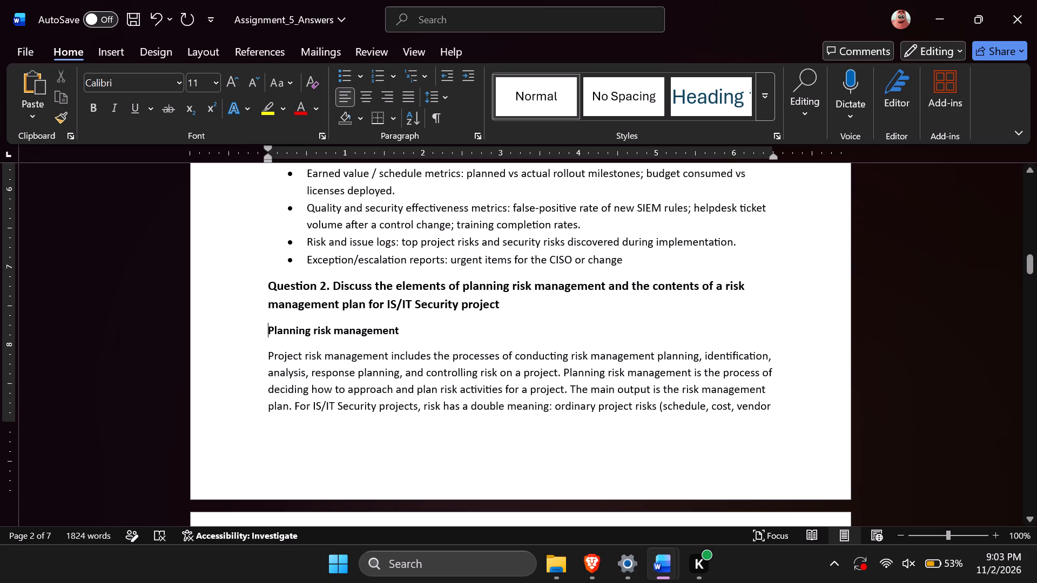
Split the text under "Planning risk management" into separate paragraphs before "Planning risk management is the process" and before "For IS/IT Security projects".
left_click(564, 369)
key("Return")
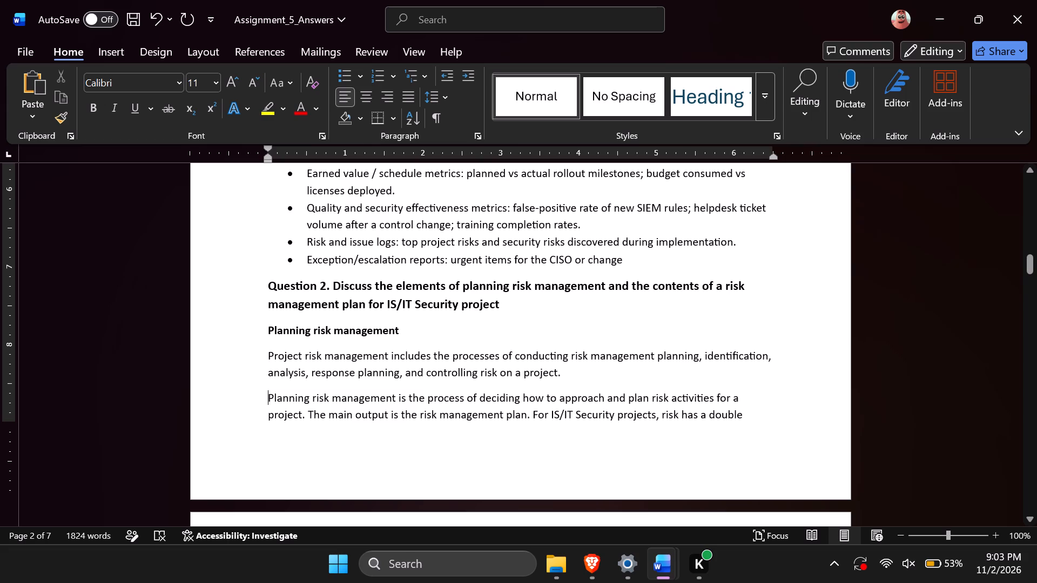
left_click(530, 413)
key("Return")
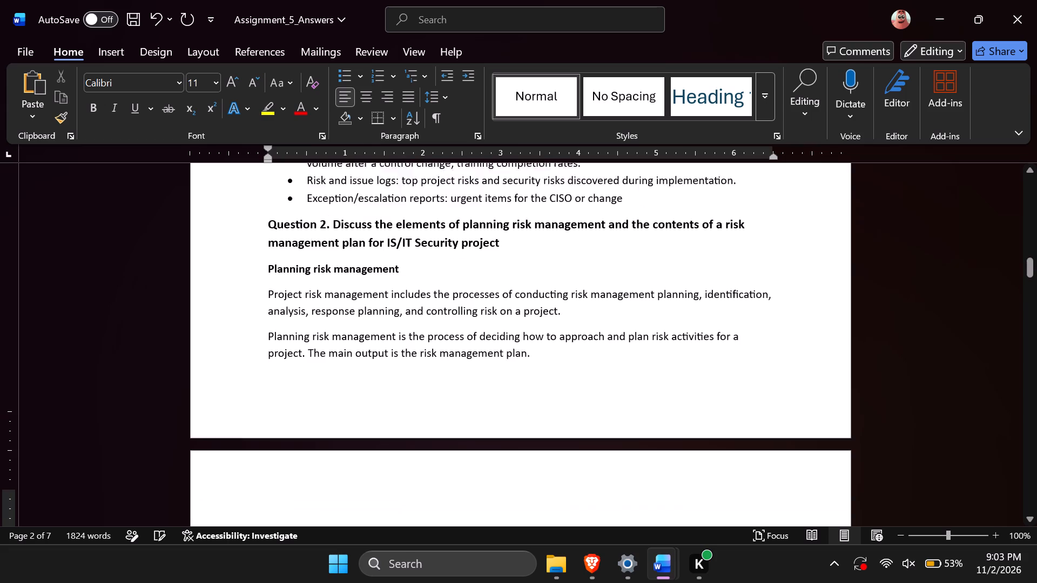
Remove the blank line above the "Elements / activities in planning risk management" subheading.
scroll(513, 462, "down", 3)
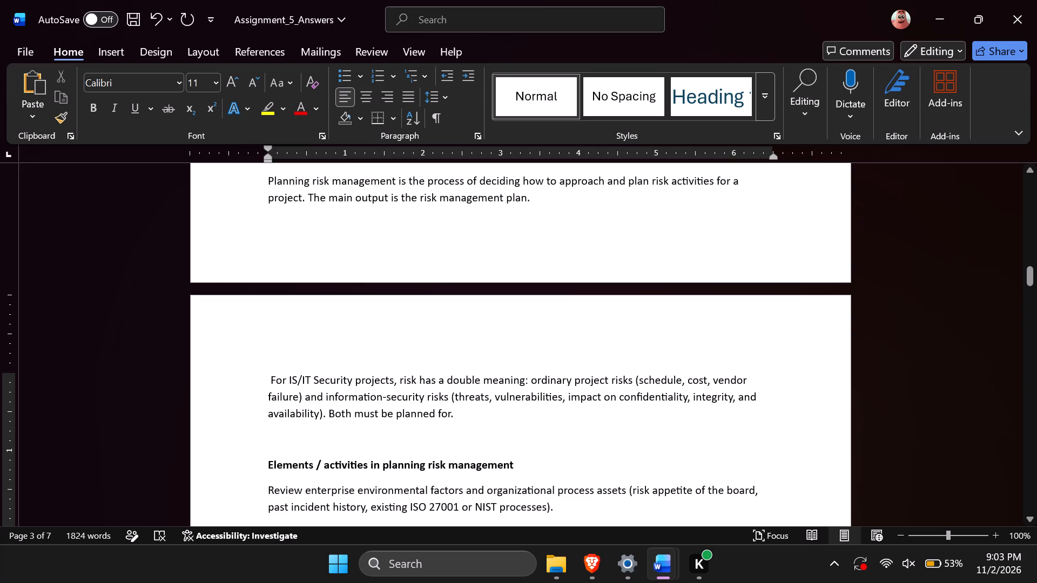
scroll(412, 433, "down", 1)
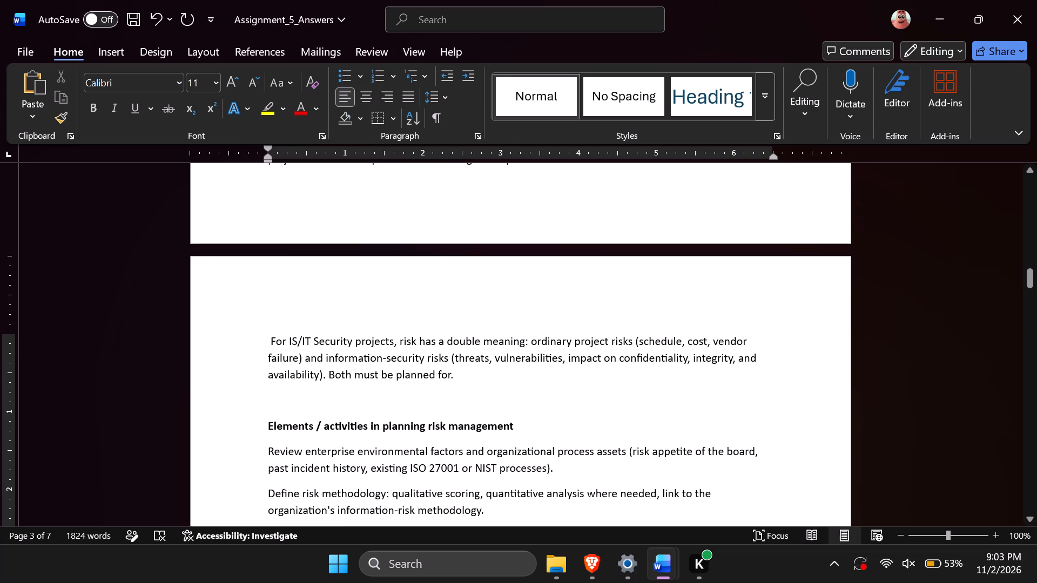
scroll(412, 433, "down", 4)
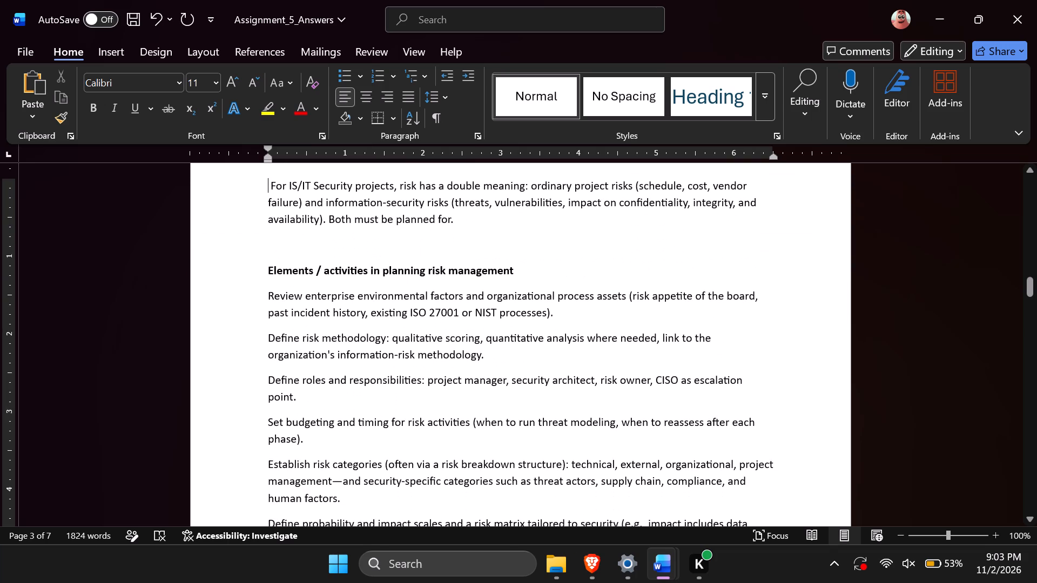
left_click(267, 270)
key("BackSpace")
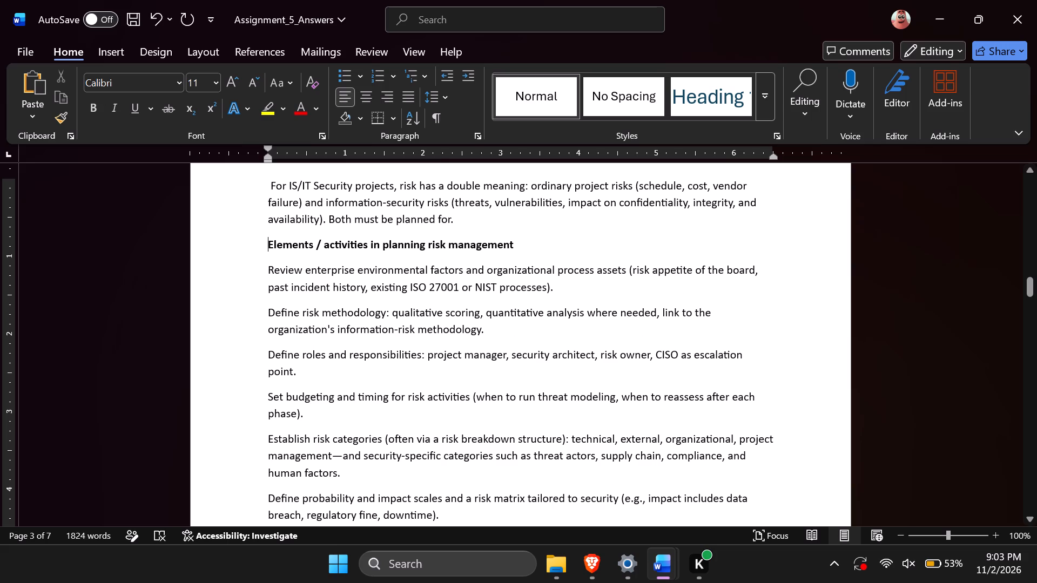
Format the paragraphs from "Review enterprise environmental factors" through "Plan stakeholder risk tolerances and reporting formats" as a bulleted list.
left_click_drag(269, 267, 397, 530)
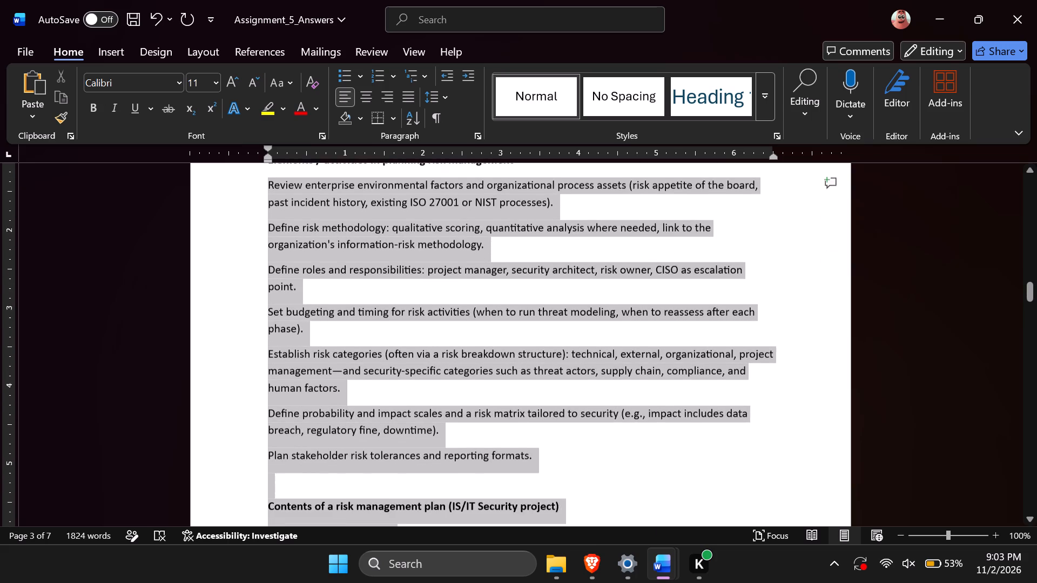
left_click_drag(397, 530, 531, 328)
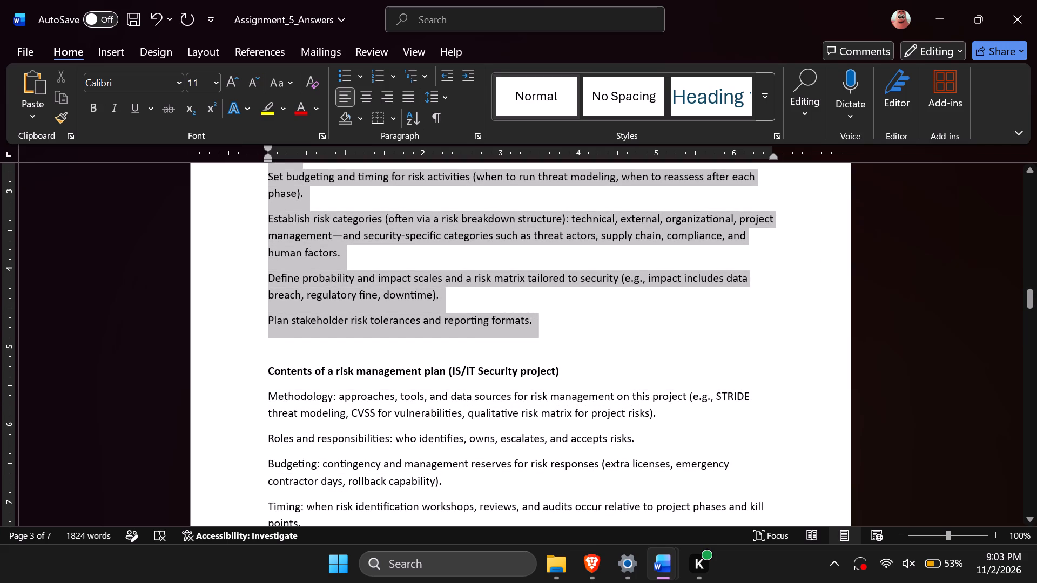
left_click_drag(531, 328, 542, 328)
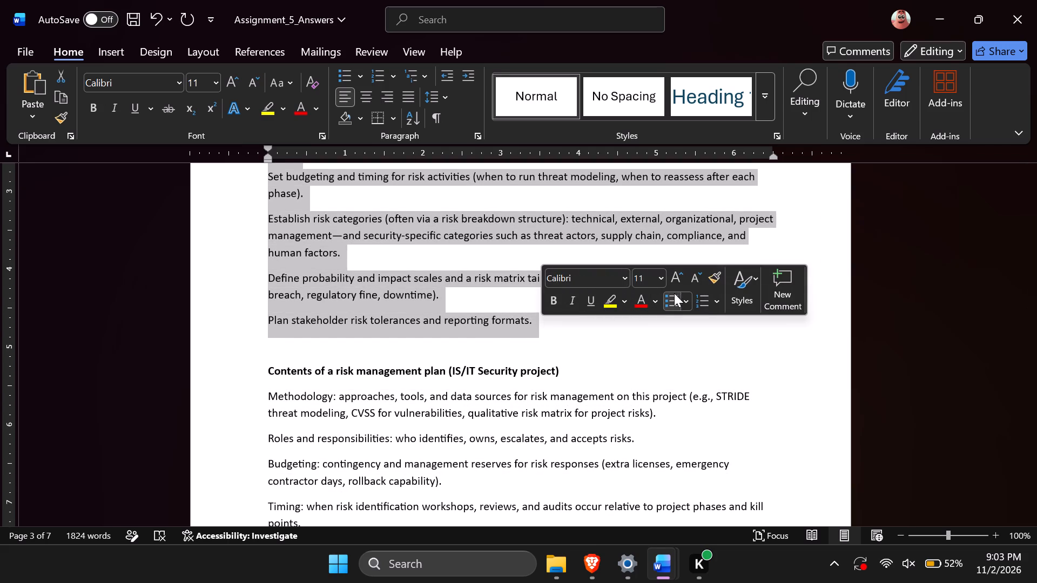
left_click(674, 293)
scroll(455, 305, "up", 2)
left_click(455, 305)
scroll(338, 322, "up", 3)
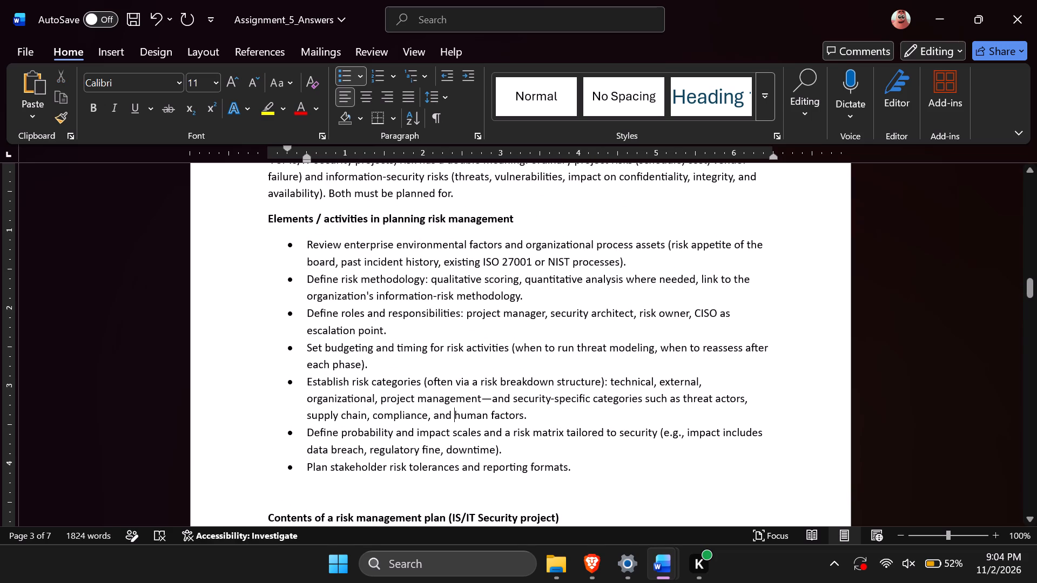
Delete the parenthetical example from "(e.g., STRIDE threat modeling" through "project risks)" in the Methodology item, keeping the final period.
scroll(419, 370, "down", 6)
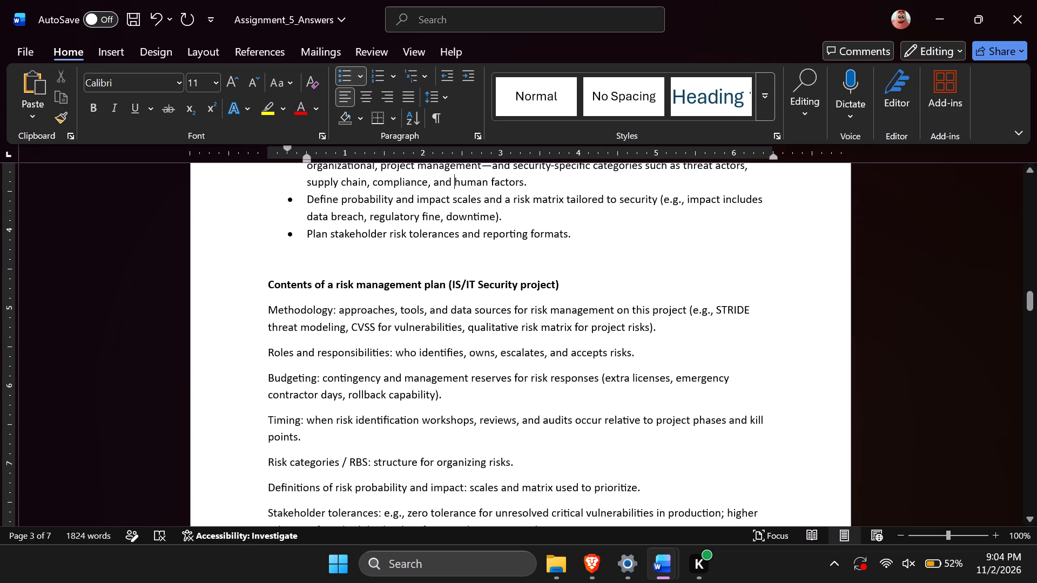
left_click_drag(689, 308, 676, 338)
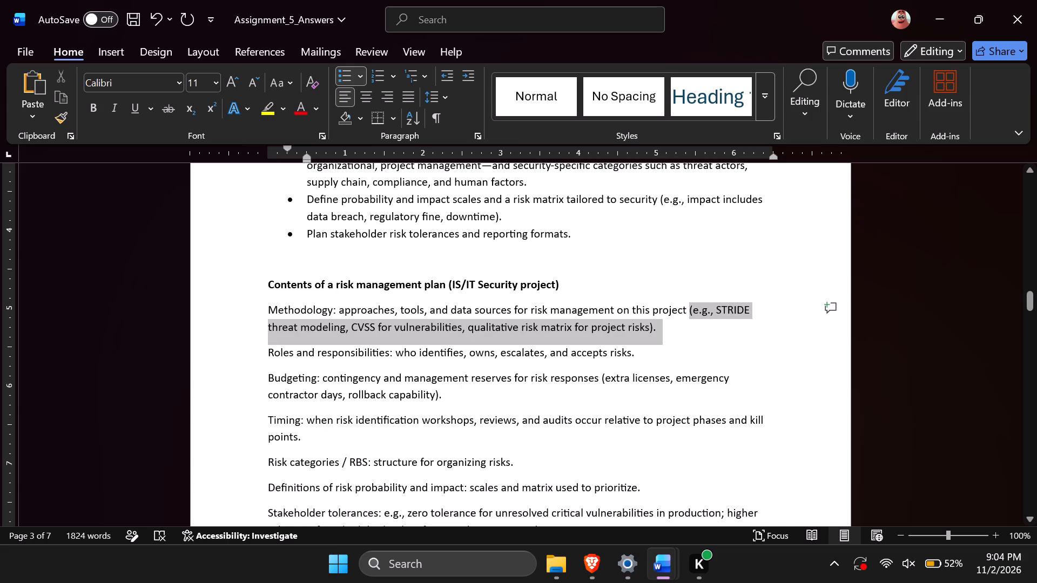
left_click_drag(676, 338, 652, 336)
key("BackSpace")
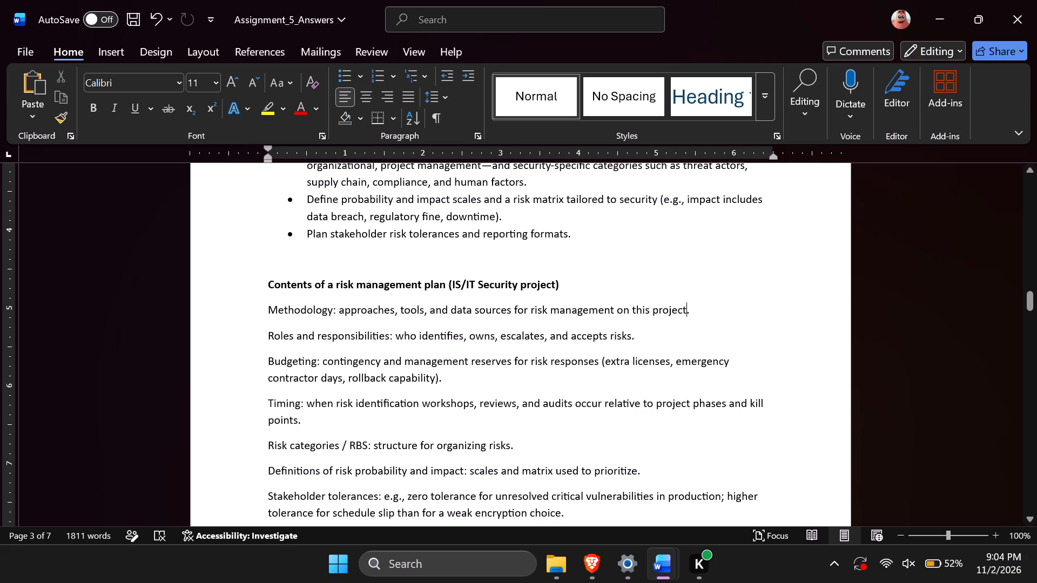
Format the risk management plan contents from "Methodology" through "Tracking" as a bulleted list.
left_click_drag(259, 309, 403, 526)
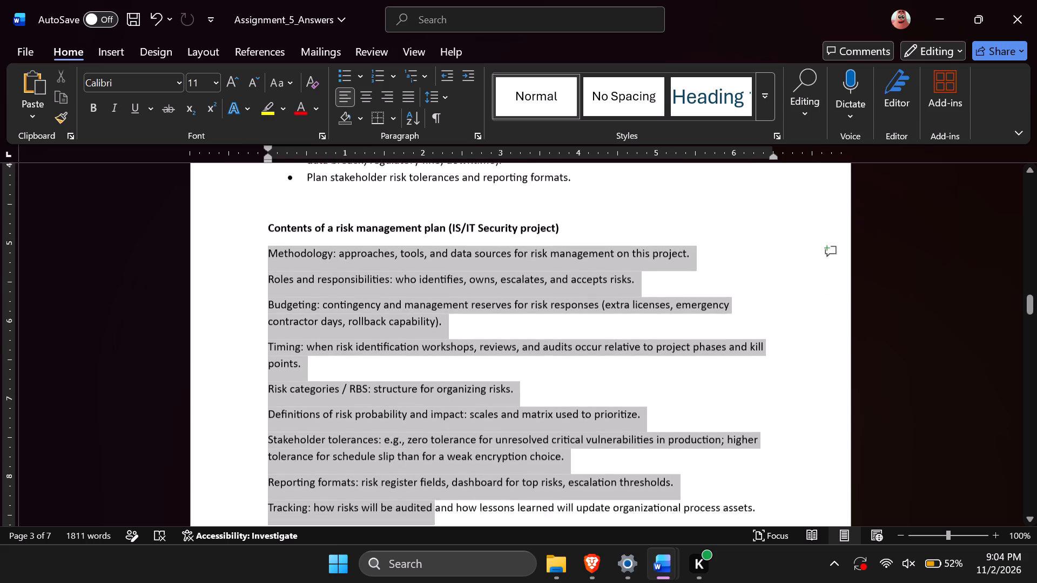
left_click_drag(403, 526, 352, 265)
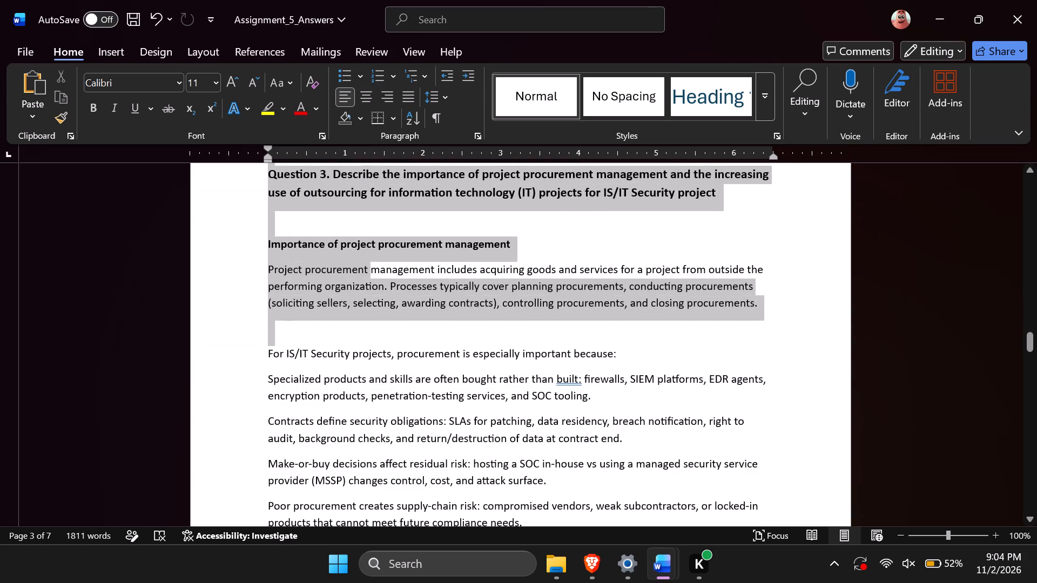
left_click_drag(352, 265, 332, 173)
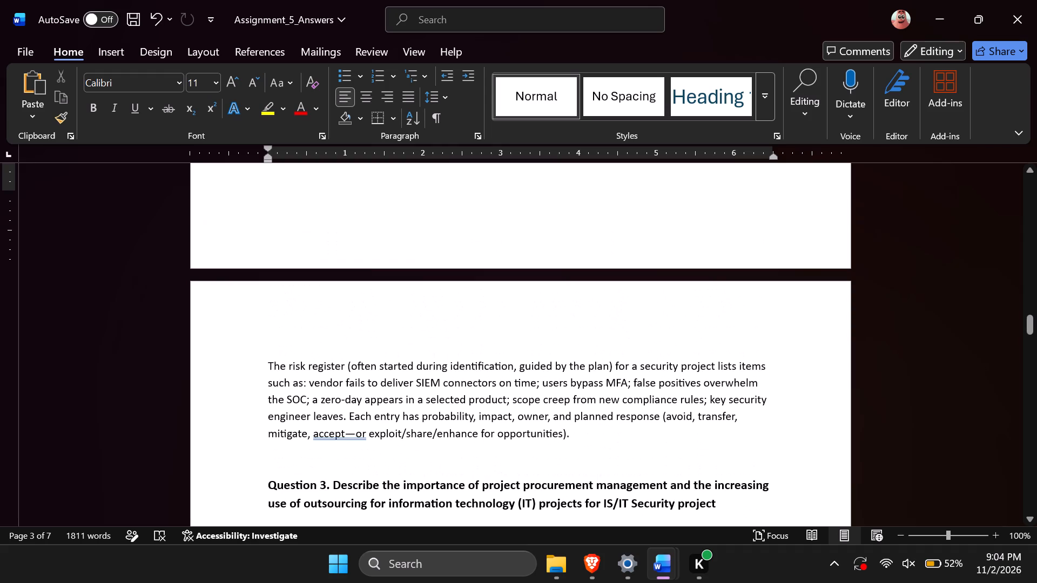
left_click_drag(332, 173, 408, 382)
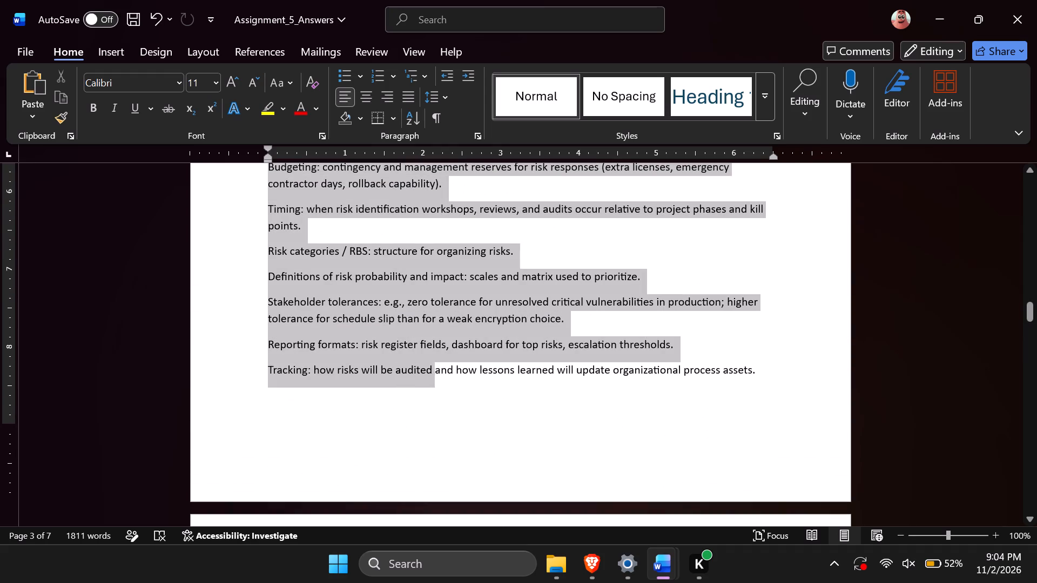
left_click_drag(408, 382, 771, 369)
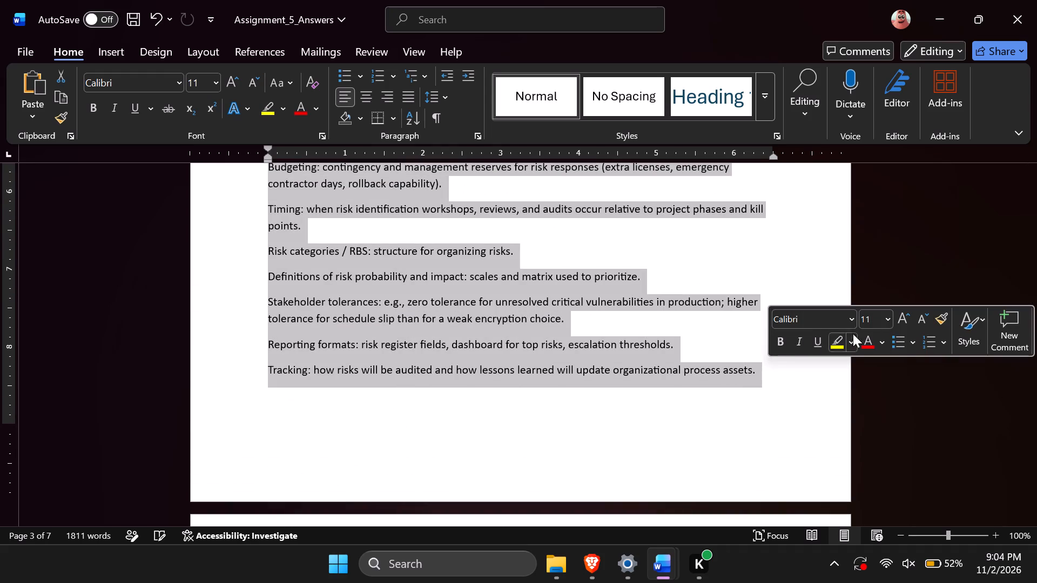
left_click(891, 336)
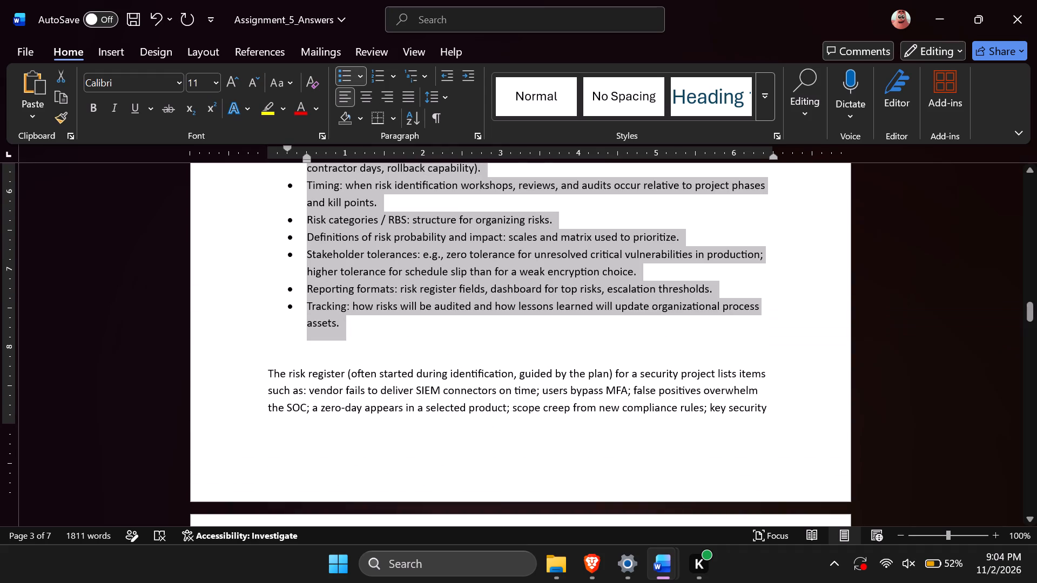
Delete the paragraph beginning "The risk register (often started during identification" and the blank lines between the "Tracking" bullet and the Question 3 heading.
left_click(491, 446)
scroll(354, 466, "down", 6)
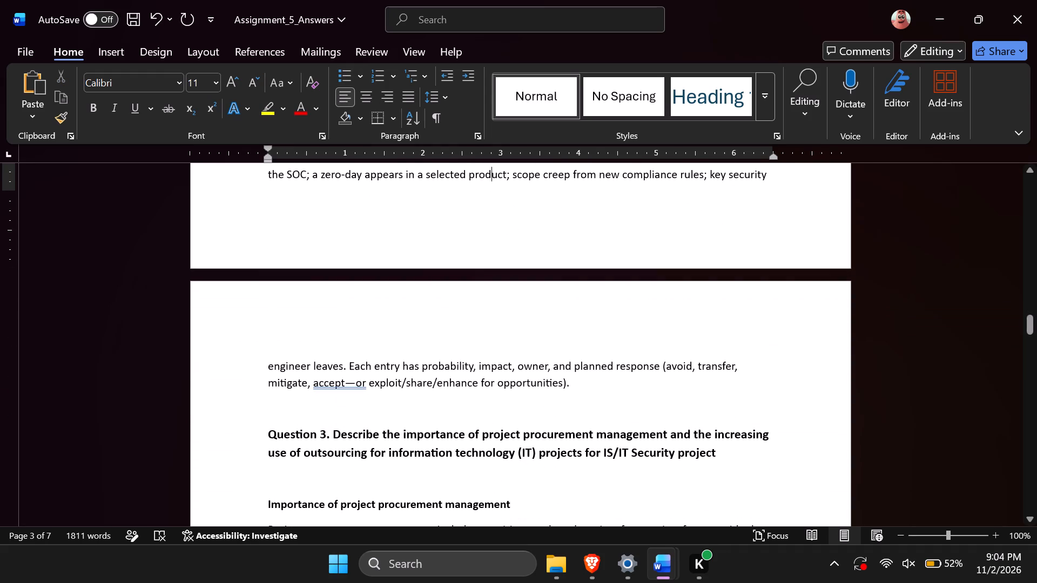
left_click_drag(591, 390, 246, 168)
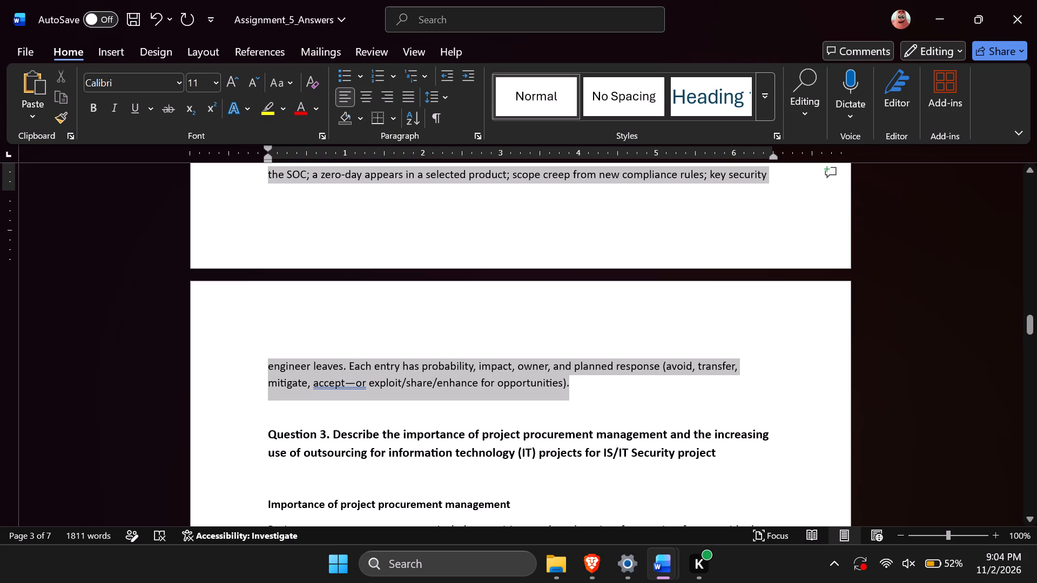
left_click_drag(246, 168, 271, 249)
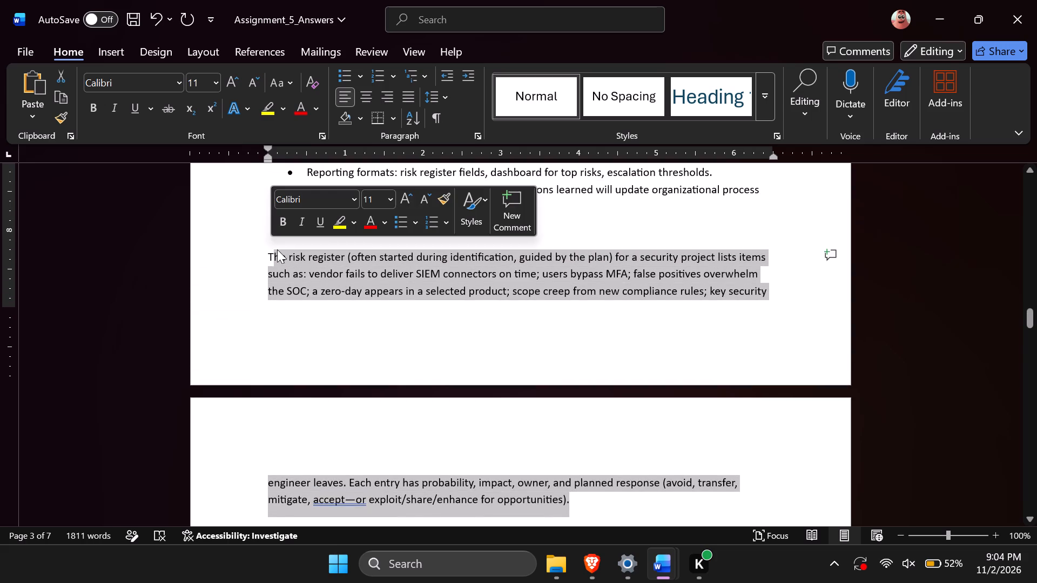
key("BackSpace")
key("BackSpace")
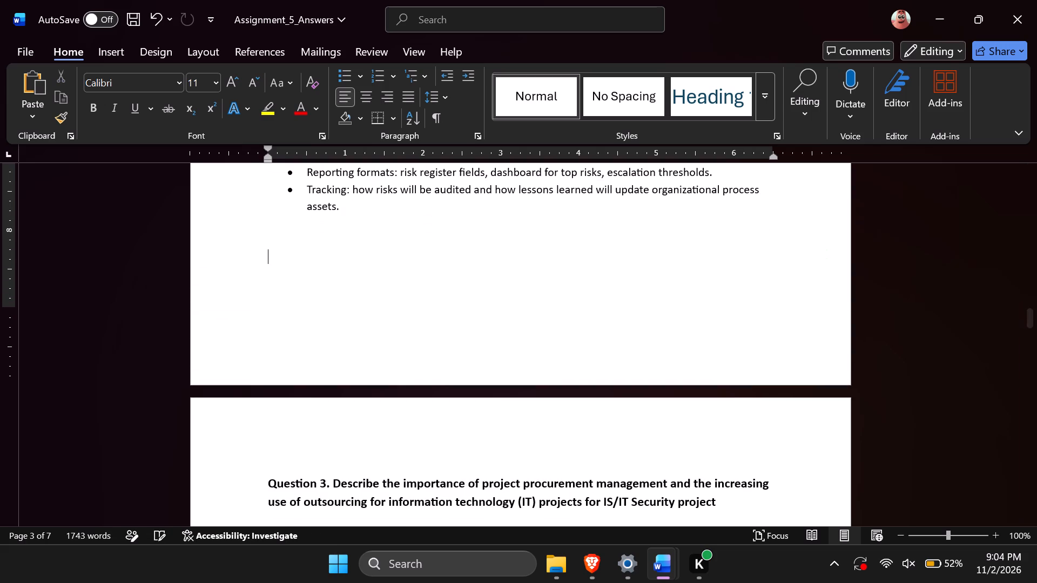
key("BackSpace")
key("BackSpace")
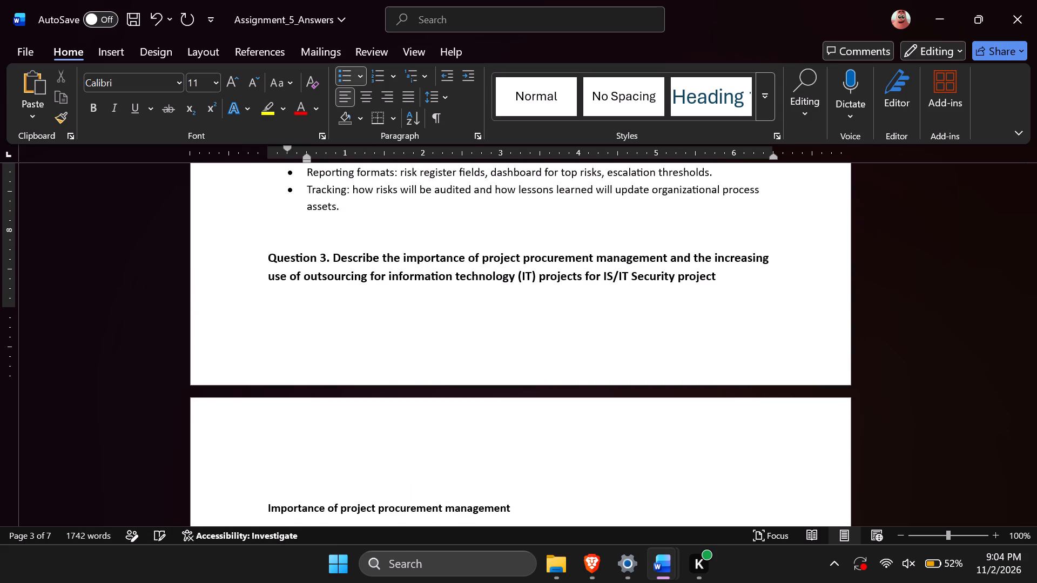
Add one unbulleted blank line between the "Tracking" bullet and the Question 3 heading.
key("Return")
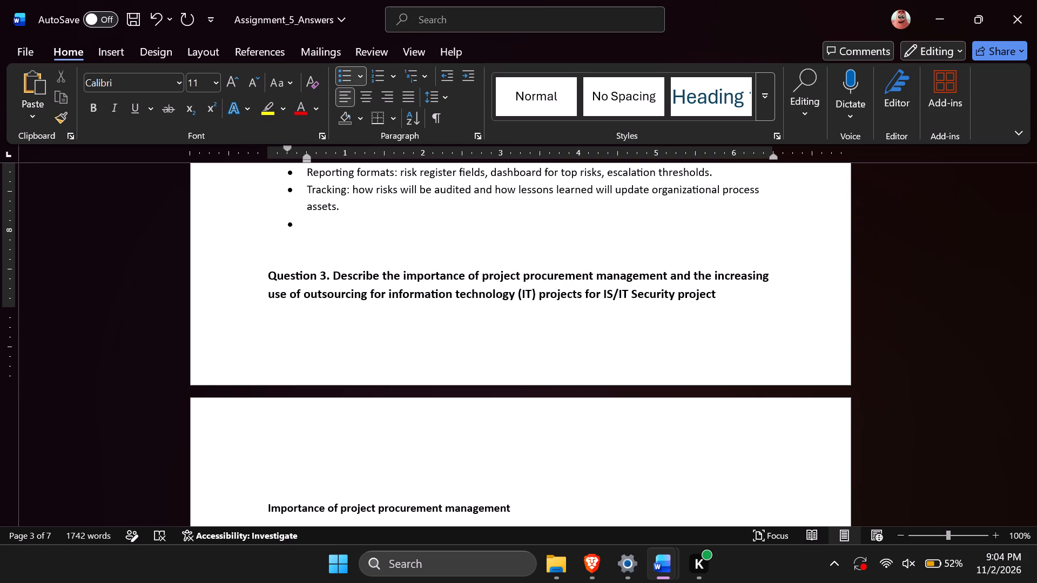
key("Return")
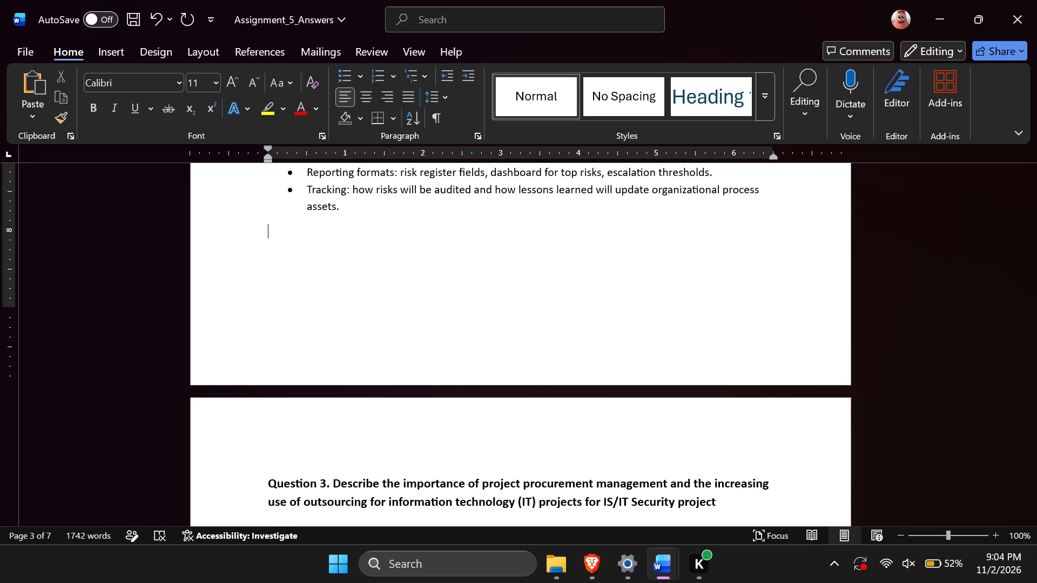
Remove the blank line between the Question 3 heading and the "Importance of project procurement management" subheading.
scroll(279, 281, "down", 6)
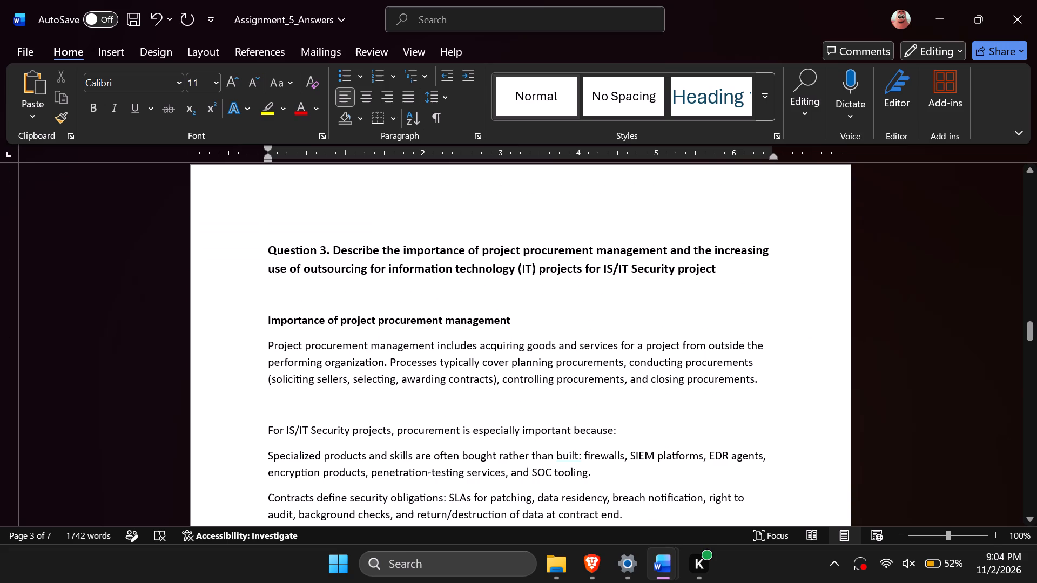
left_click(267, 314)
key("BackSpace")
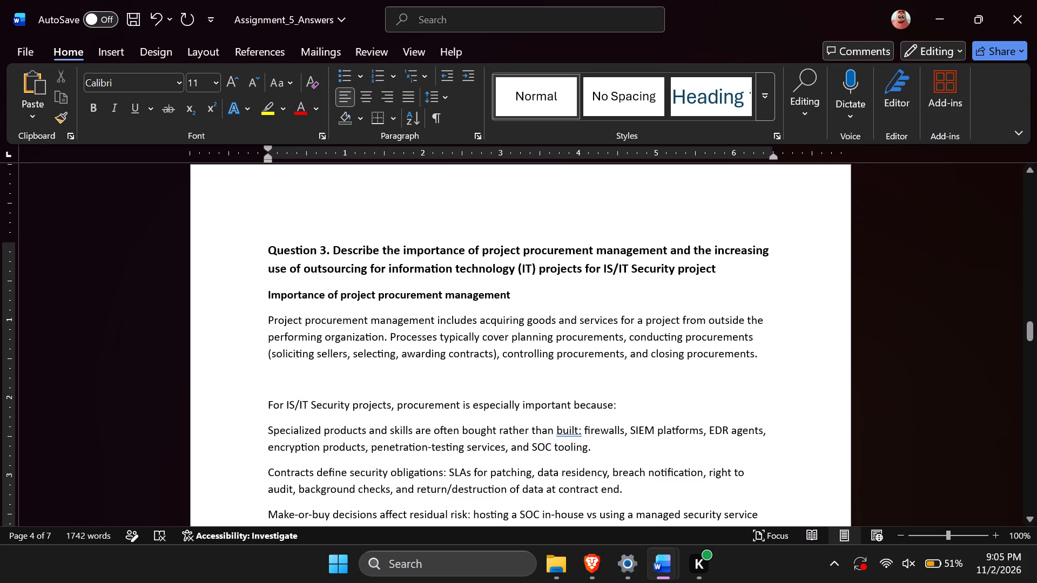
Start a new paragraph at "Processes typically cover planning procurements" in the procurement management text.
left_click(389, 333)
key("Return")
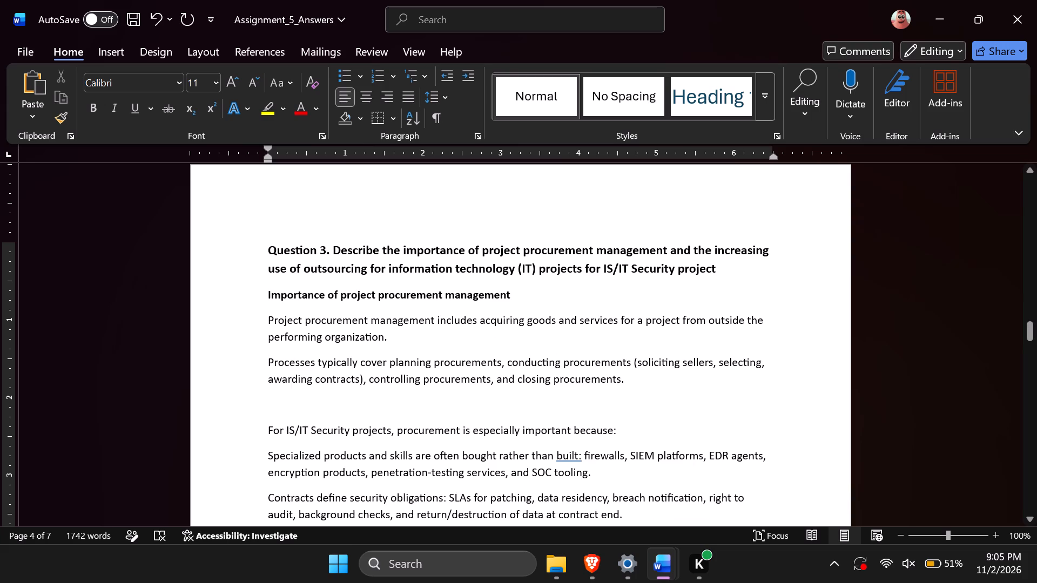
Bullet the five paragraphs from "Specialized products and skills" through "Project managers must negotiate and manage contracts".
scroll(374, 378, "down", 2)
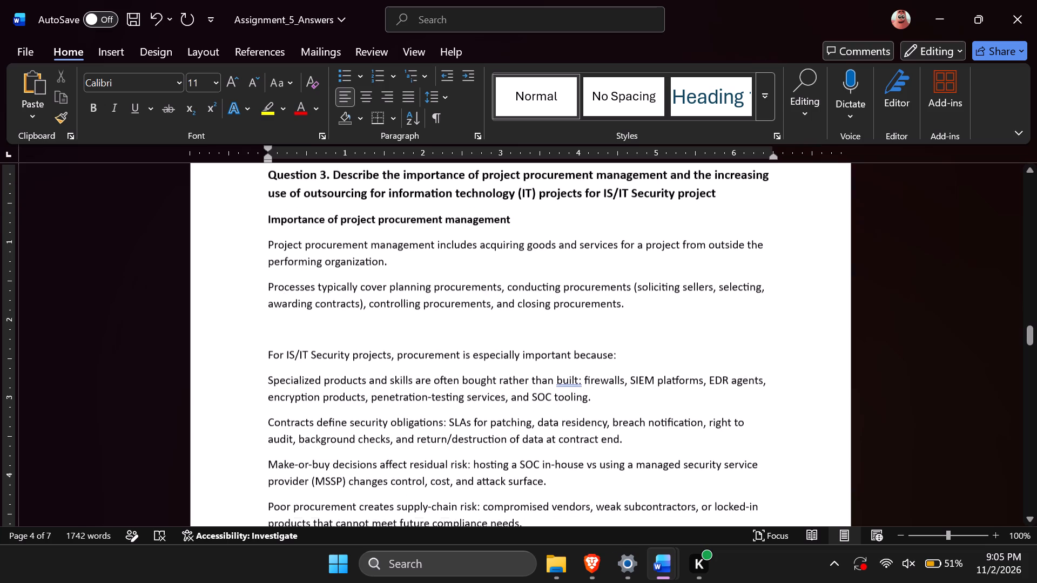
scroll(374, 378, "down", 1)
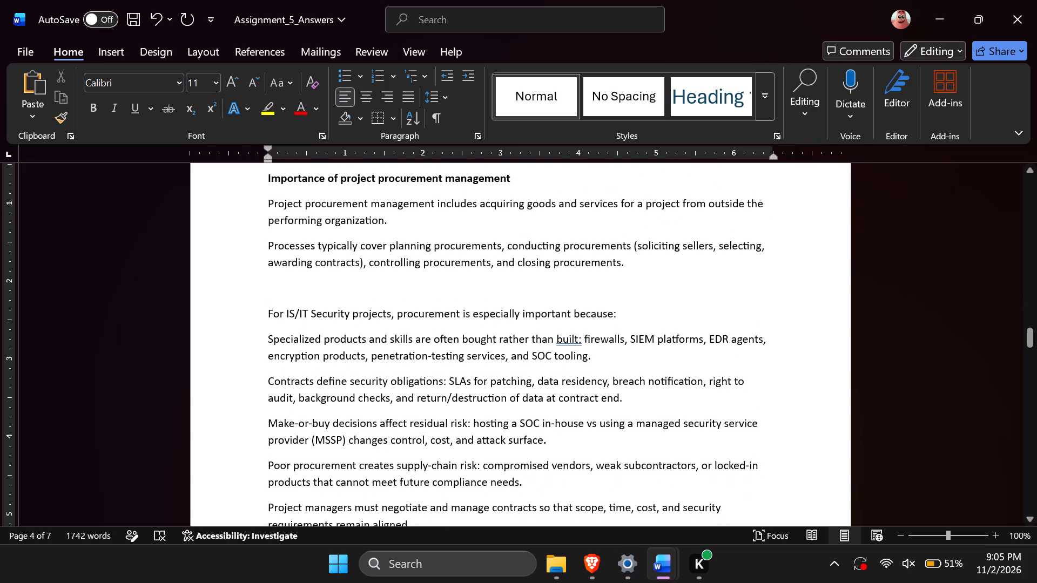
left_click_drag(270, 337, 376, 538)
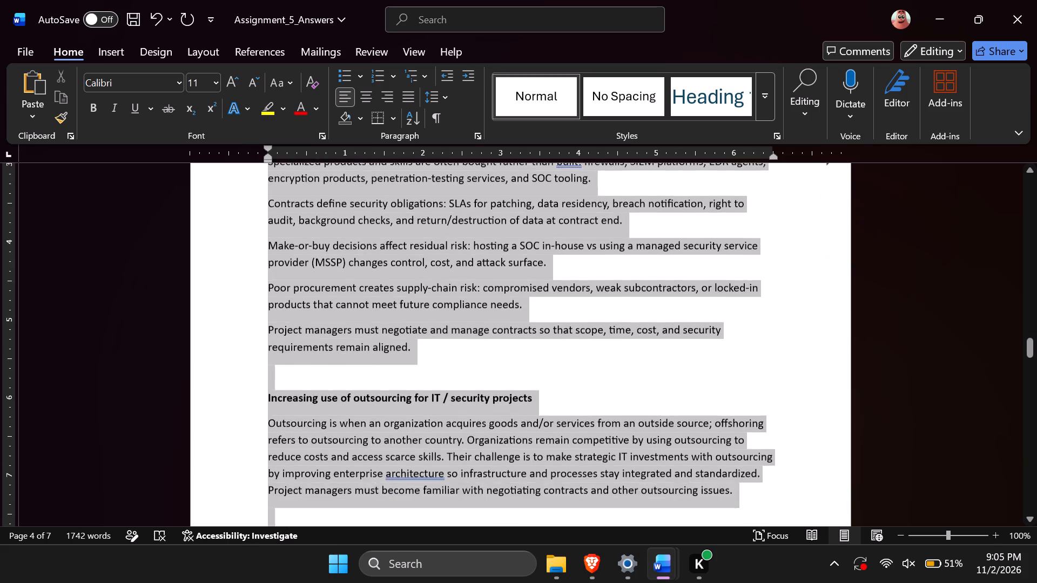
left_click_drag(376, 538, 410, 258)
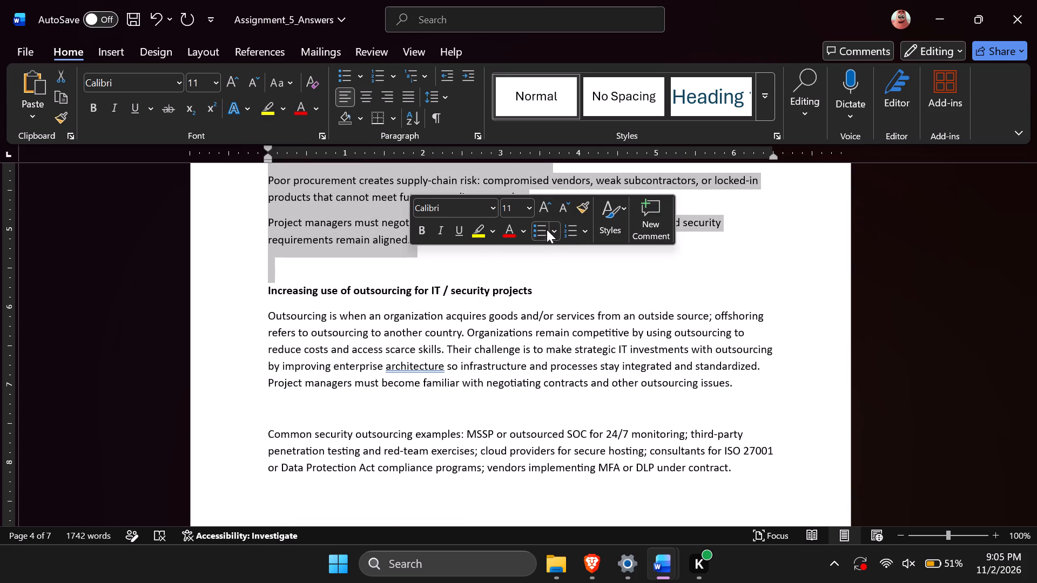
left_click(543, 229)
scroll(445, 301, "up", 3)
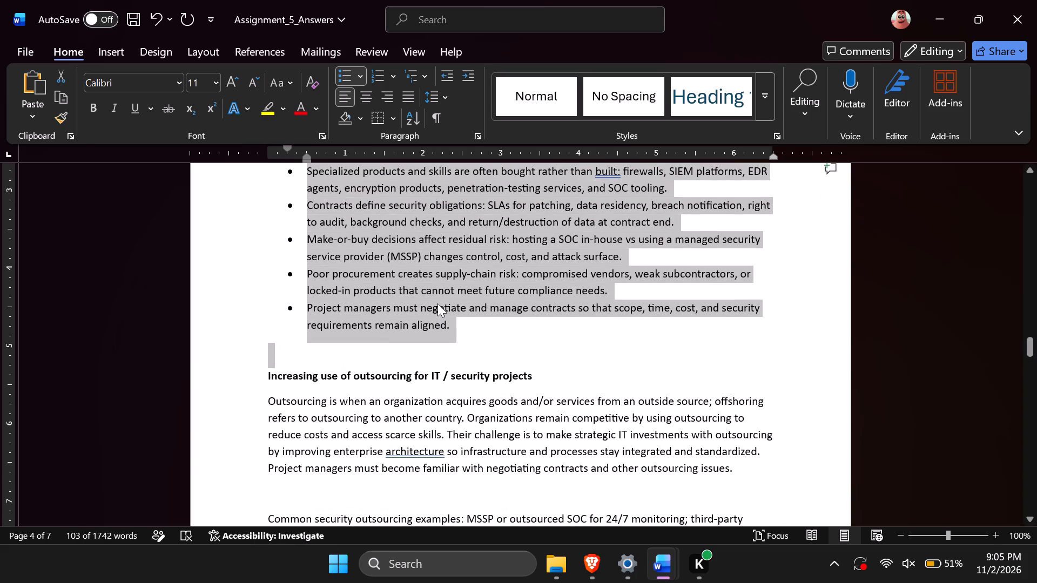
left_click(503, 354)
scroll(463, 311, "up", 2)
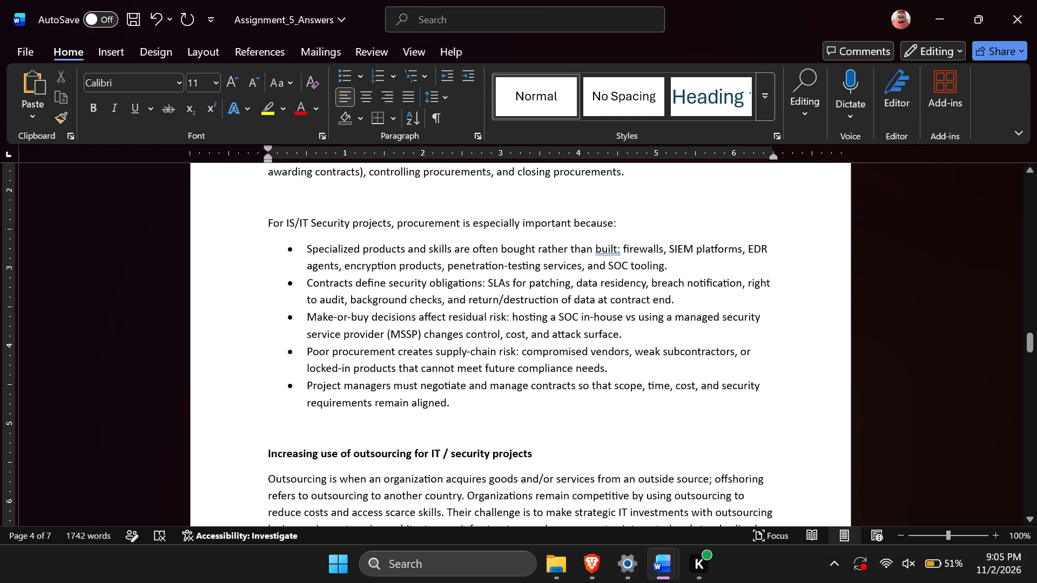
Remove the blank line above the "Increasing use of outsourcing for IT / security projects" subheading.
scroll(463, 311, "down", 5)
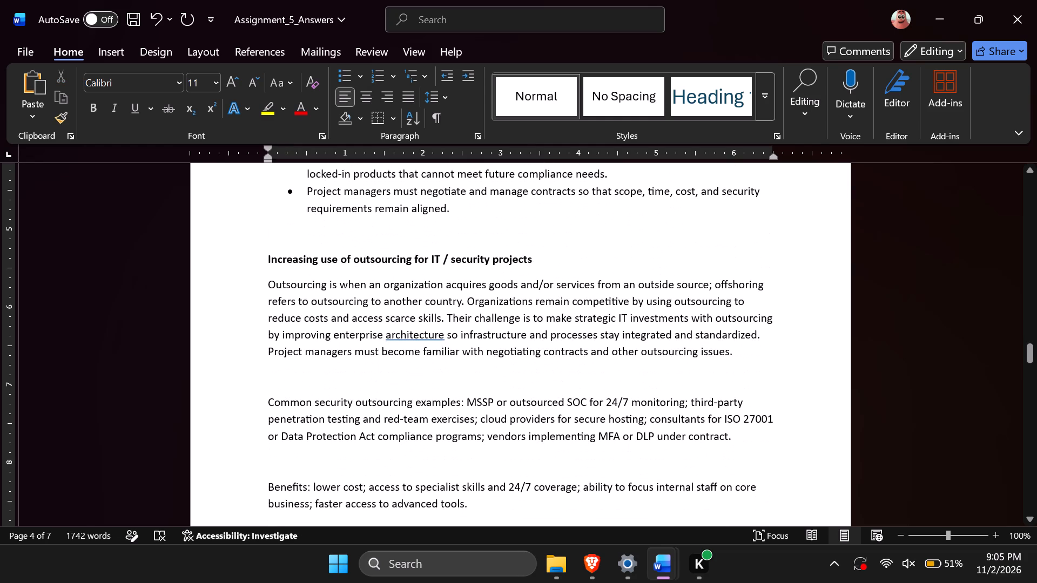
left_click(260, 265)
key("BackSpace")
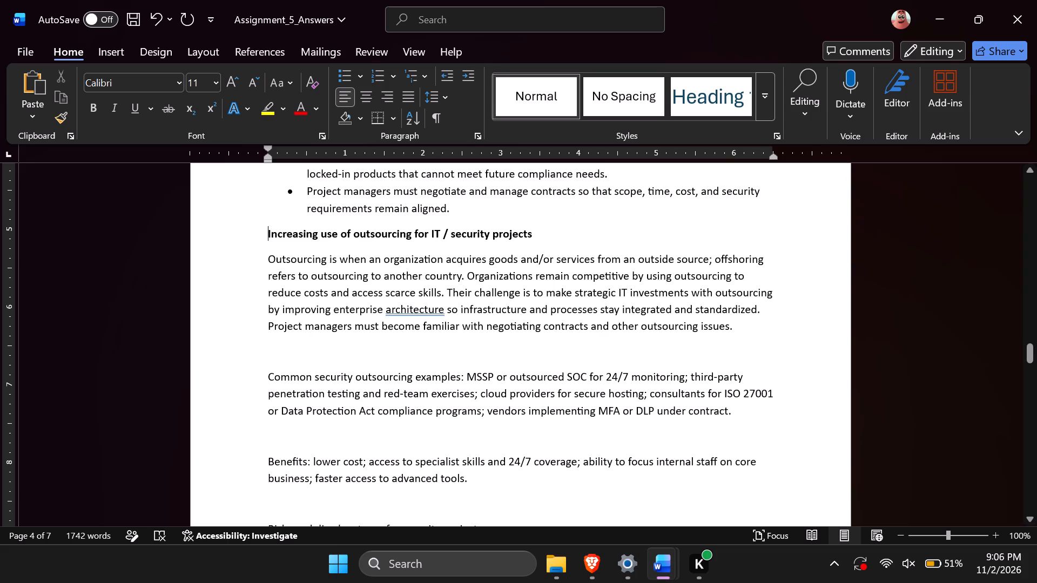
Delete the "Common security outsourcing examples" paragraph, including its leftover full stop and the blank line before it.
scroll(336, 323, "down", 10)
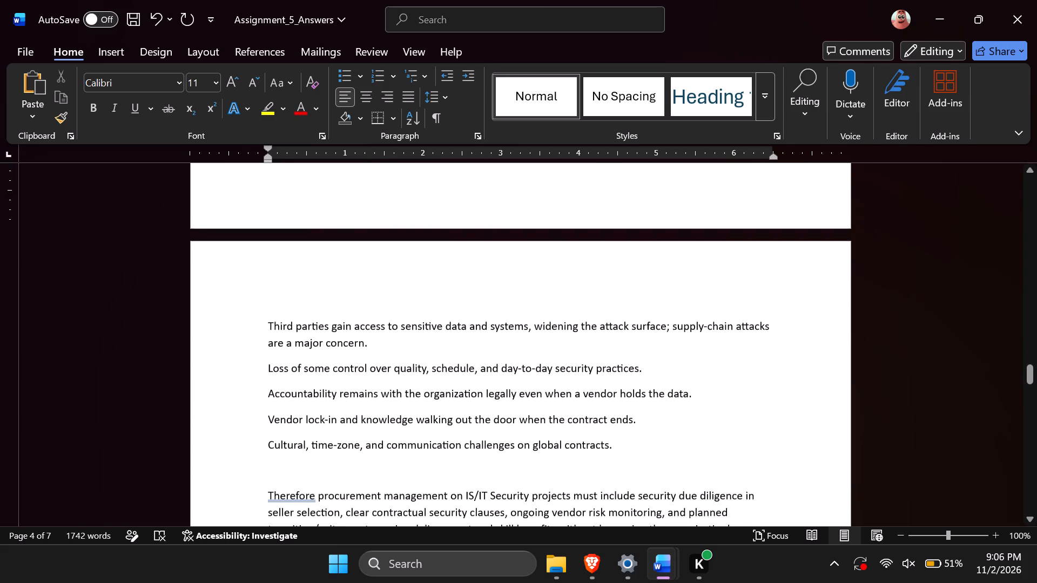
scroll(332, 315, "down", 1)
scroll(332, 315, "up", 7)
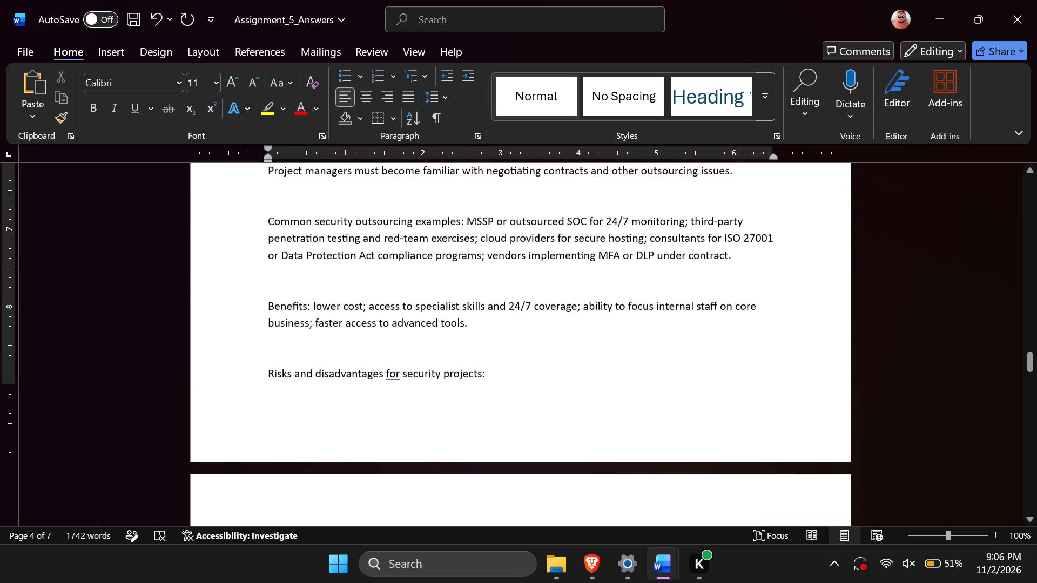
scroll(331, 315, "up", 2)
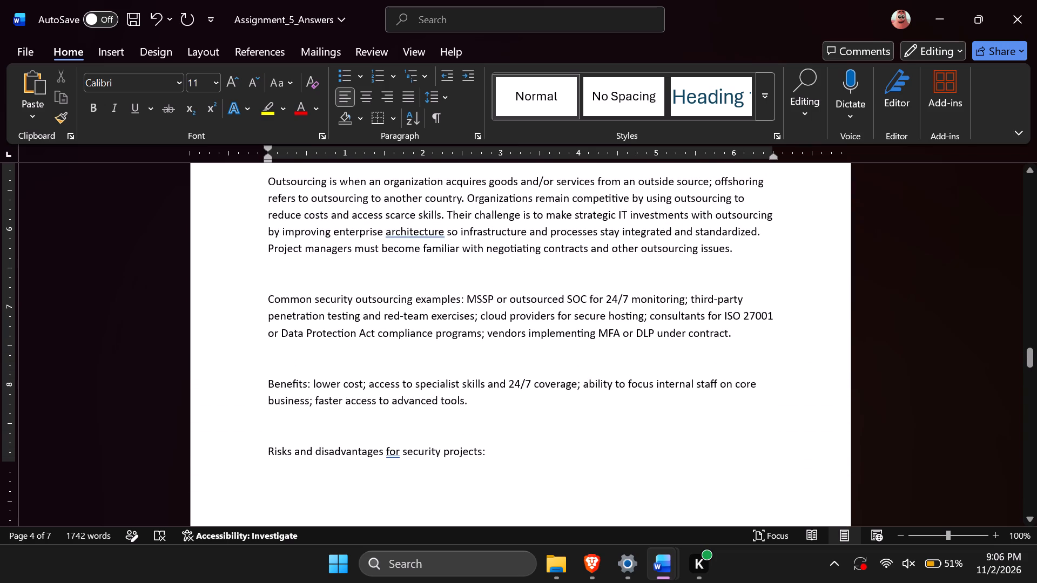
left_click_drag(258, 286, 726, 335)
key("BackSpace")
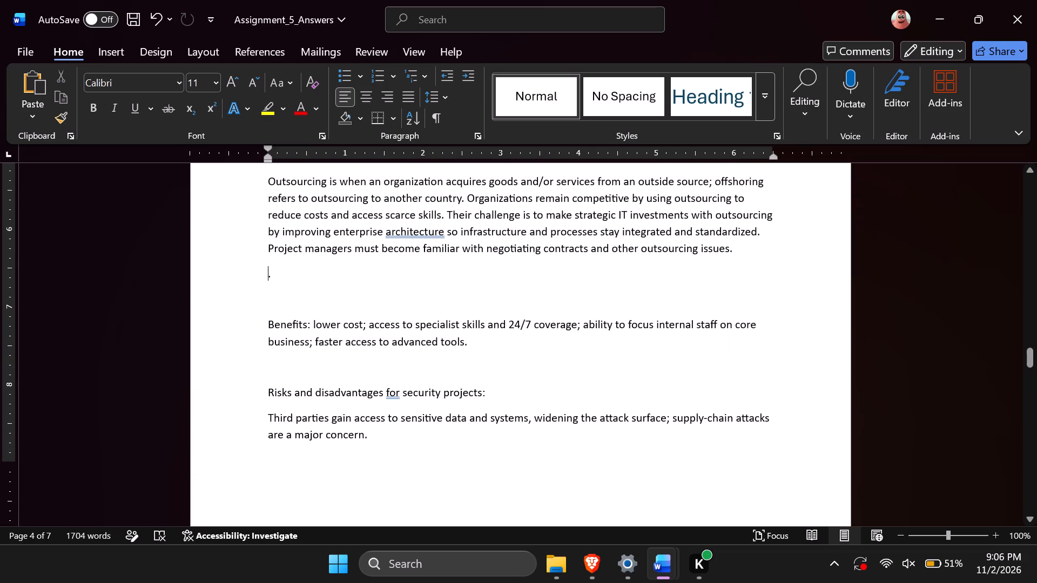
key("backslash")
key("BackSpace")
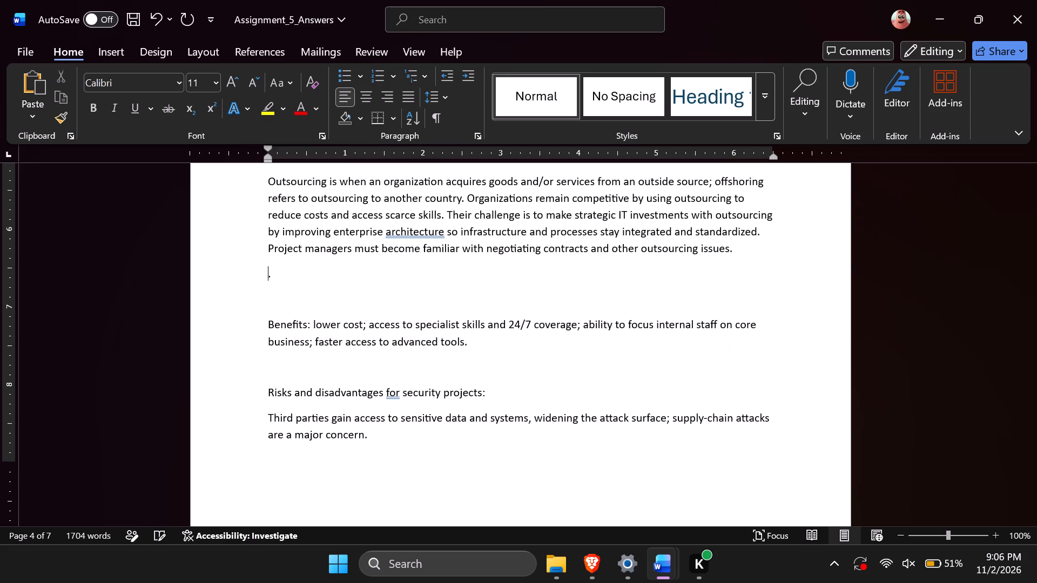
key("BackSpace")
key("Right")
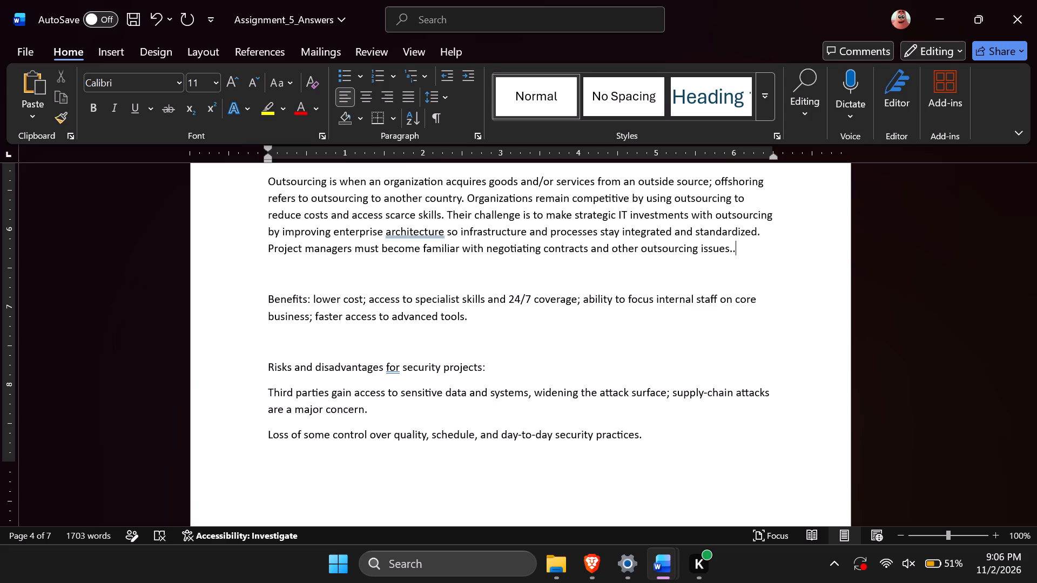
key("BackSpace")
Remove the blank line between the outsourcing paragraph and the "Benefits:" paragraph.
key("Down")
key("Down")
key("Left")
key("Left")
key("Left")
key("Left")
key("Left")
key("Left")
key("Left")
key("Left")
key("Left")
key("Left")
key("Left")
key("Left")
key("Left")
key("Left")
key("Left")
key("Left")
key("Left")
key("Left")
key("Left")
key("Left")
key("Left")
key("Left")
left_click(263, 298)
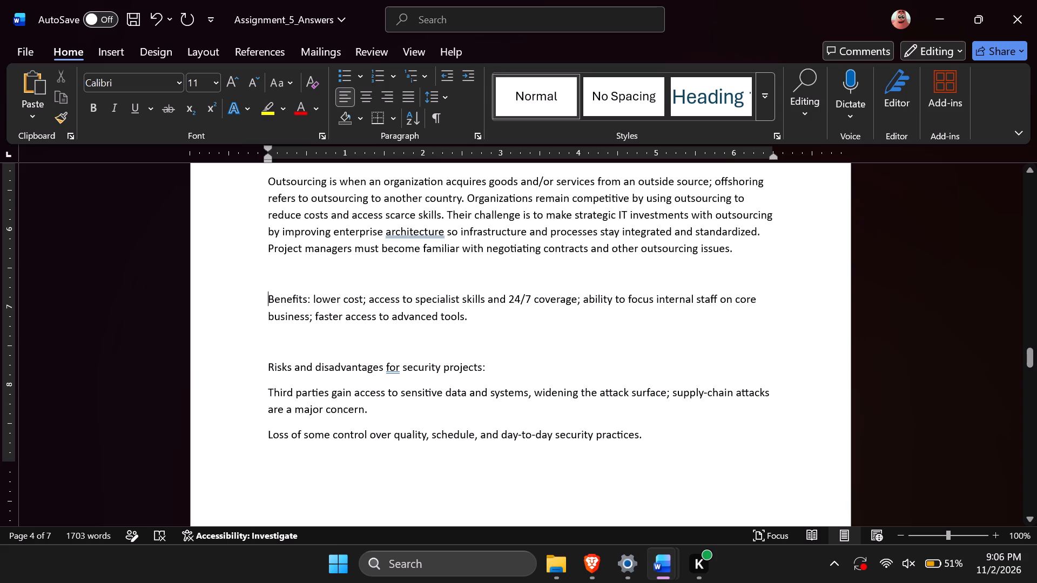
key("BackSpace")
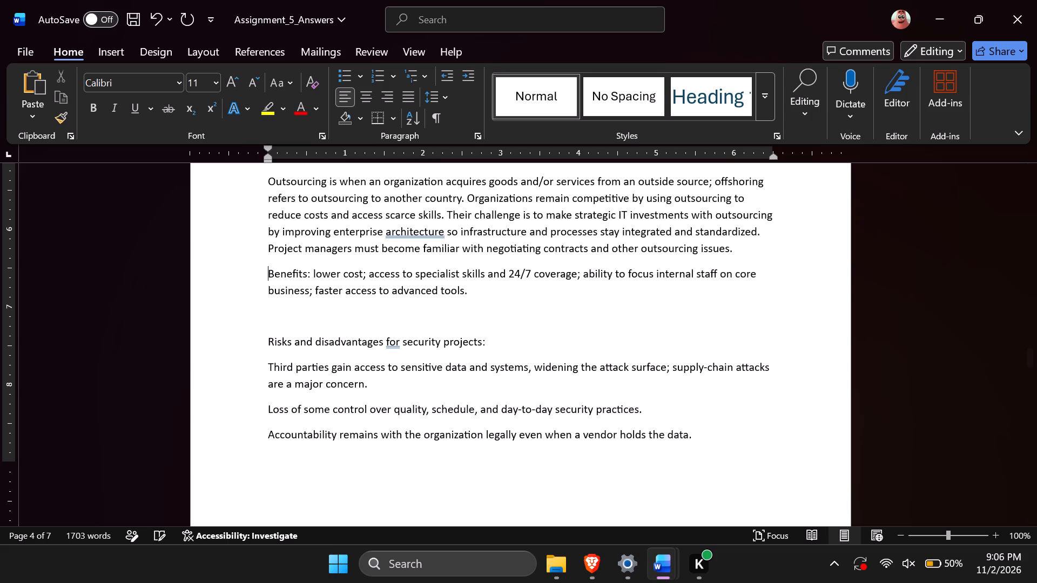
Start a new paragraph right after the "Benefits:" label so the list of benefits sits below it.
left_click(310, 272)
key("Return")
Start a new line at "access to specialist skills", after "lower cost;" in the benefits text.
key("End")
key("End")
key("End")
key("End")
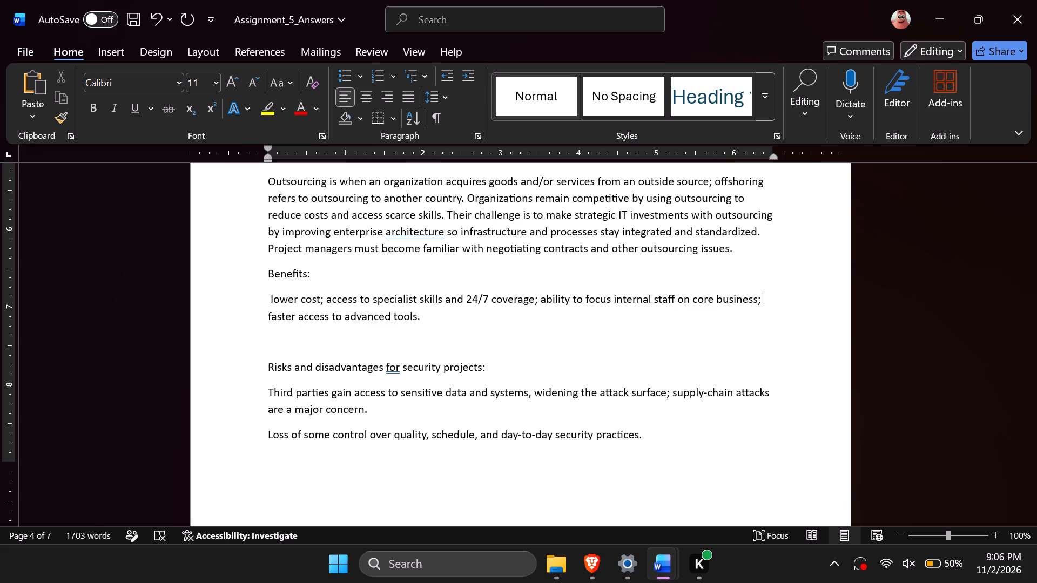
key("Right")
key("Up")
key("Left")
key("Right")
key("Right")
key("Right")
key("Right")
key("Right")
key("Right")
key("Right")
key("Right")
key("Right")
key("Right")
key("Right")
key("Right")
key("Right")
key("Return")
Start a new line at "ability to focus internal staff", after "24/7 coverage;" in the benefits text.
key("Right")
key("Right")
key("Right")
key("Right")
key("Right")
key("Right")
key("Right")
key("Right")
key("Right")
key("Right")
key("Right")
key("Right")
key("Right")
key("Right")
key("Right")
key("Right")
key("Right")
key("Right")
key("Right")
key("Right")
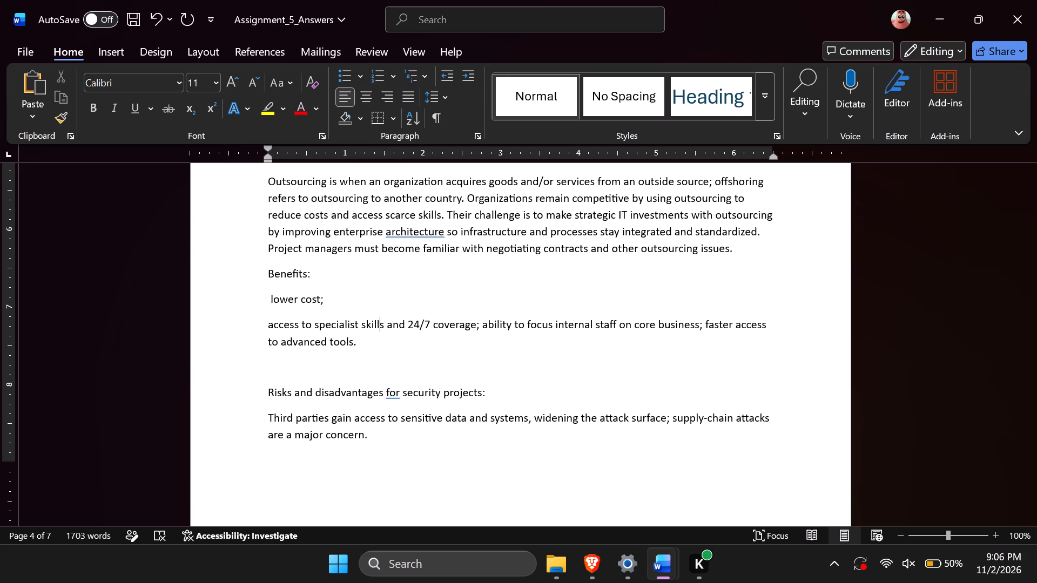
key("Right")
key("Right")
key("Right")
key("Right")
key("Right")
key("Right")
key("Right")
key("Right")
key("Right")
key("Right")
key("Right")
key("Right")
key("Right")
key("Right")
key("Right")
key("Right")
key("Right")
key("Right")
key("Right")
key("Right")
key("Right")
key("Return")
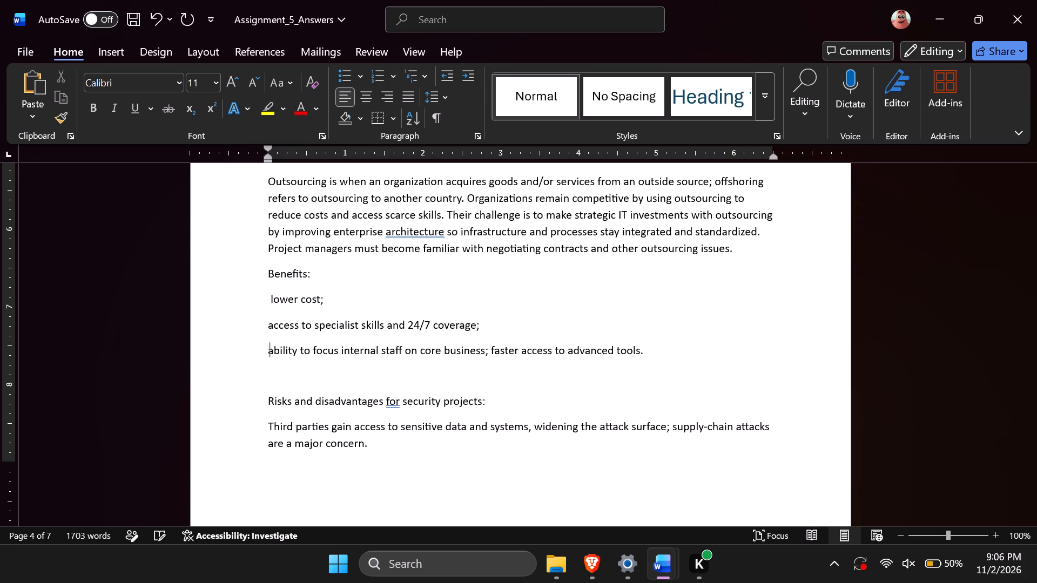
Start a new line for "faster access to advanced tools", after "core business;" in the benefits text.
key("Right")
key("Right")
key("Right")
key("Right")
key("Right")
key("Right")
key("Right")
key("Right")
key("Right")
key("Right")
key("Right")
key("Right")
key("Right")
key("Right")
key("Right")
key("Right")
key("Right")
key("Right")
key("Right")
key("Right")
key("Right")
key("Left")
key("Left")
key("Left")
key("Left")
key("Left")
key("Left")
key("Left")
key("Left")
key("Right")
key("Right")
key("Right")
key("Return")
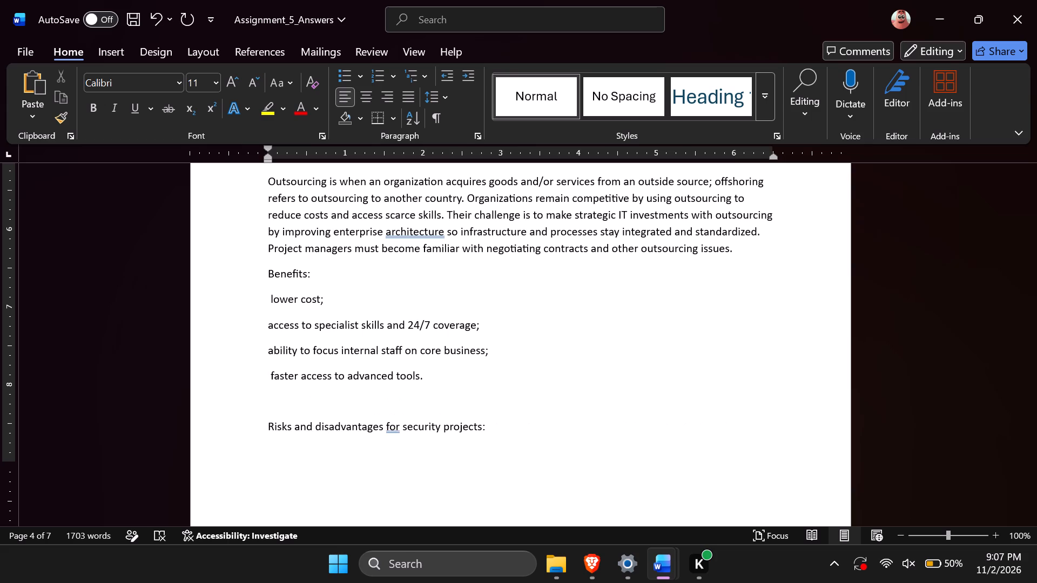
Bullet the four benefit lines from "lower cost" through "faster access to advanced tools".
left_click_drag(268, 299, 402, 378)
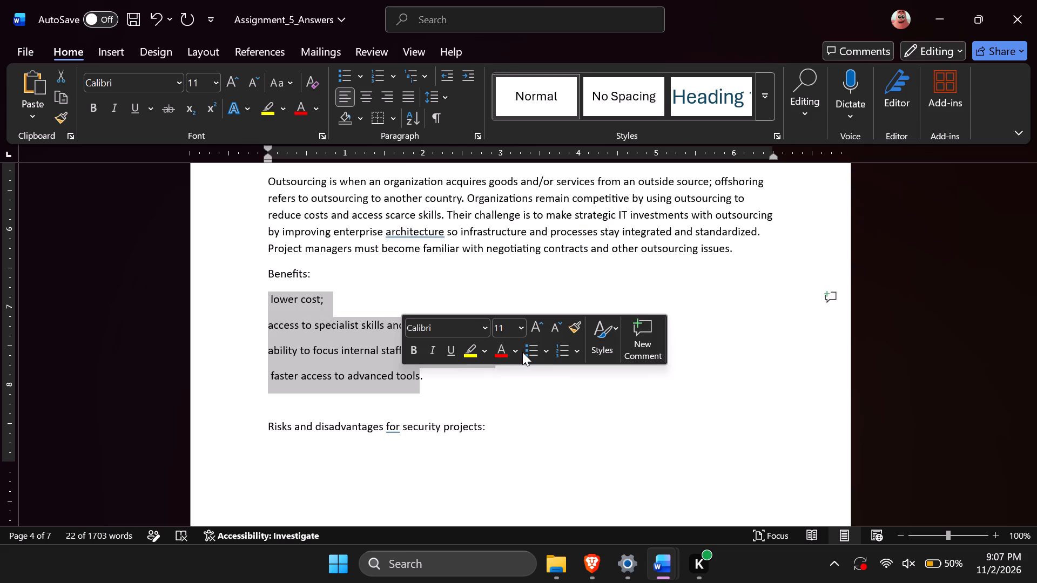
left_click(528, 352)
left_click(483, 388)
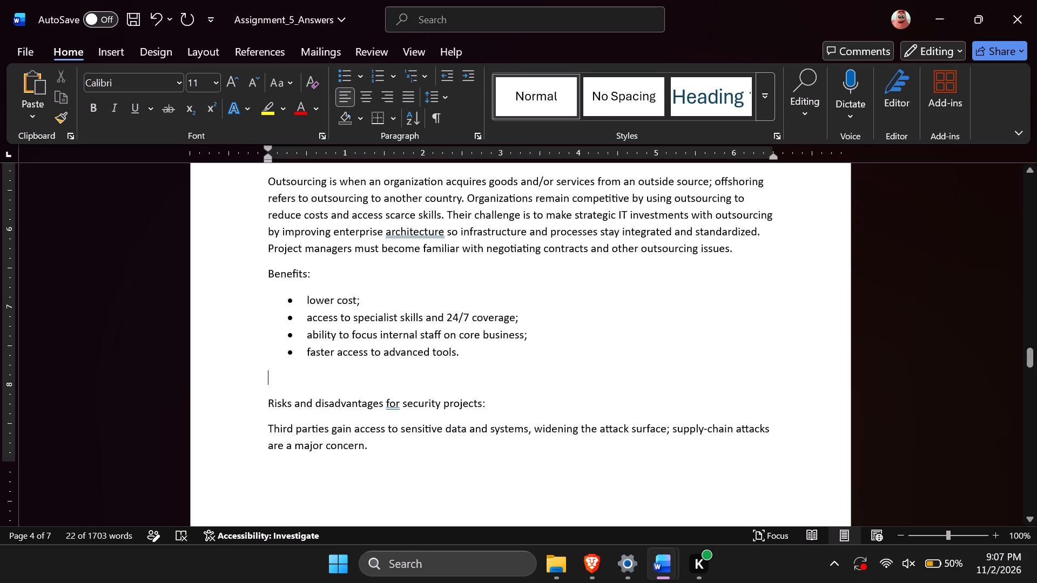
Remove the trailing semicolons from the first three benefit bullets, "lower cost" through "ability to focus internal staff on core business".
left_click(373, 302)
key("BackSpace")
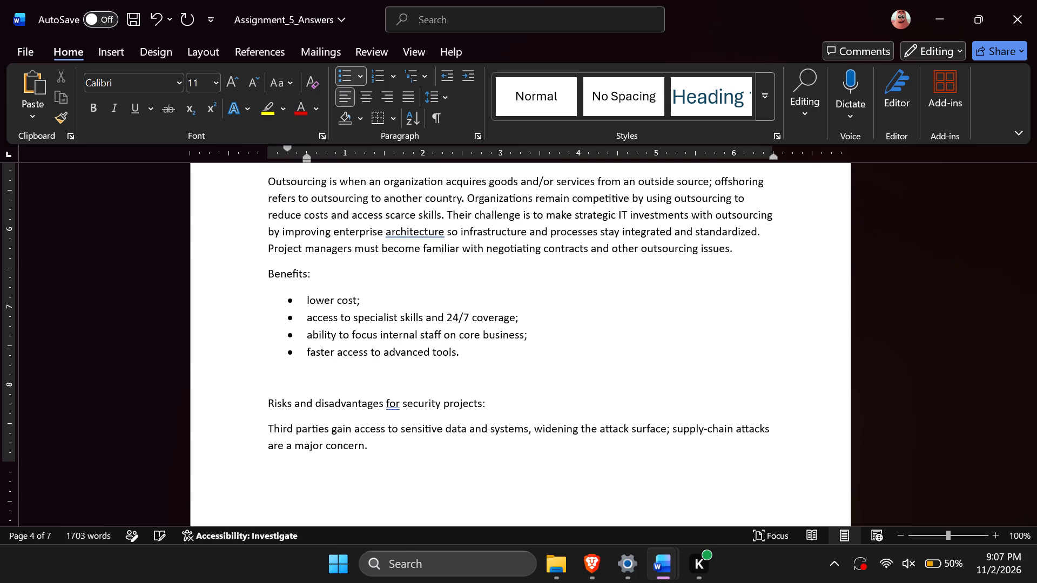
key("backslash")
key("BackSpace")
key("BackSpace")
key("Right")
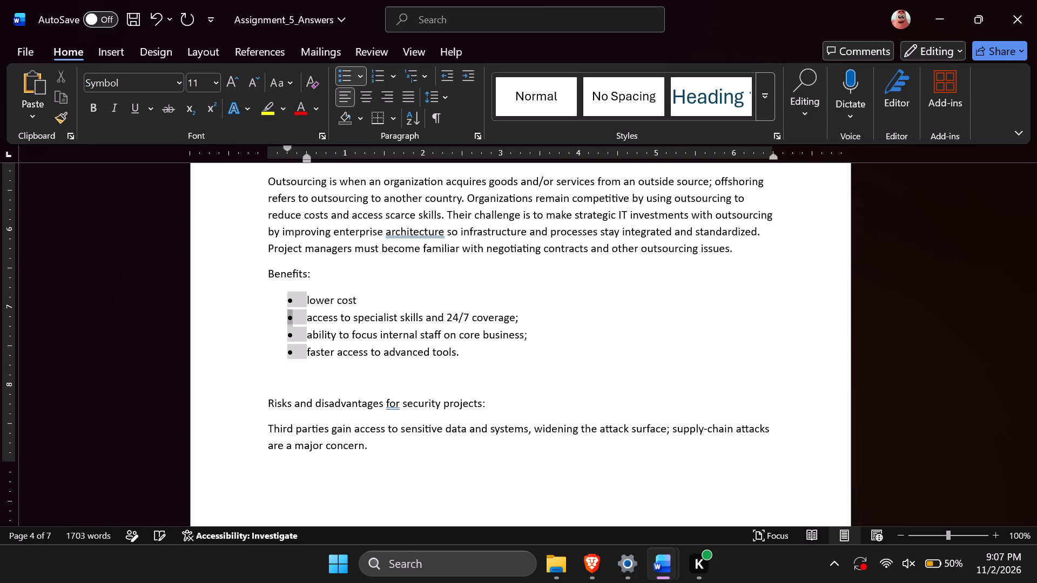
key("Down")
key("Right")
key("Right")
key("Right")
key("Right")
key("Right")
key("Right")
key("Right")
key("Right")
key("Right")
key("Right")
key("Right")
key("Right")
key("Right")
key("Right")
key("Right")
key("Right")
key("Right")
key("Right")
key("Right")
key("Right")
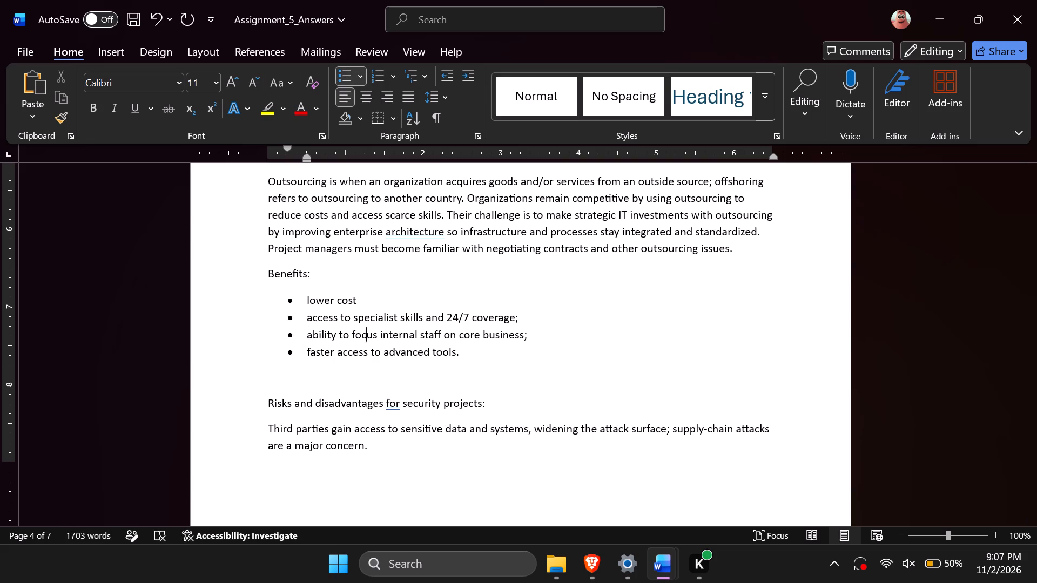
key("BackSpace")
key("Up")
key("BackSpace")
key("BackSpace")
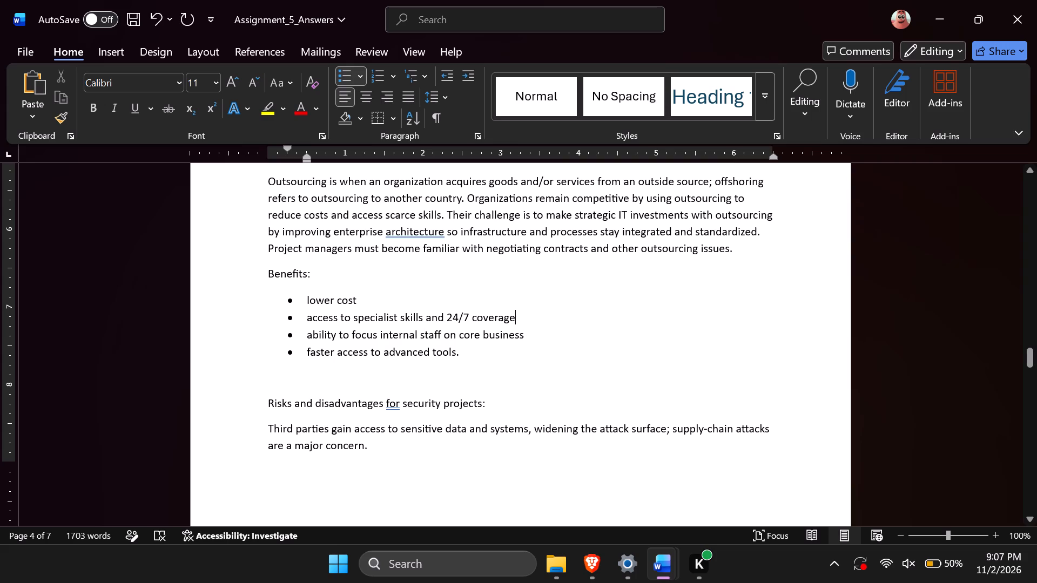
Shorten the line "Risks and disadvantages for security projects:" to "disadvantages:".
scroll(344, 432, "down", 3)
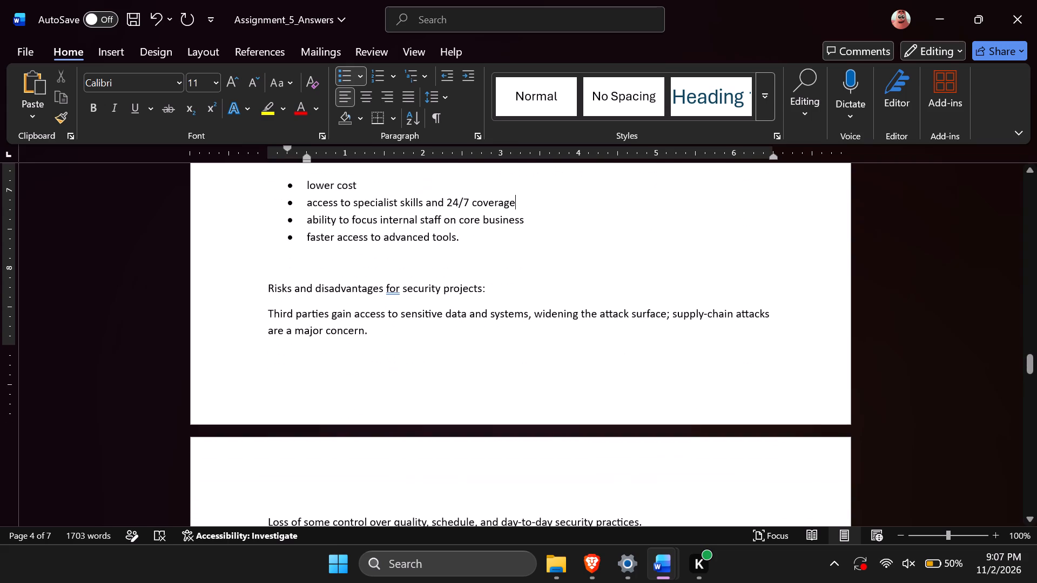
scroll(341, 430, "down", 5)
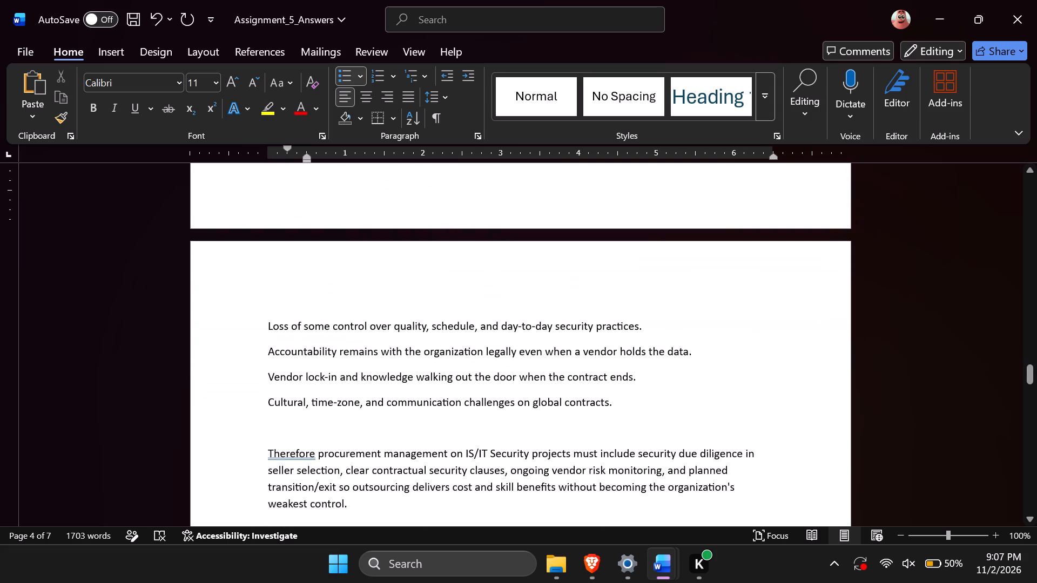
scroll(339, 429, "up", 5)
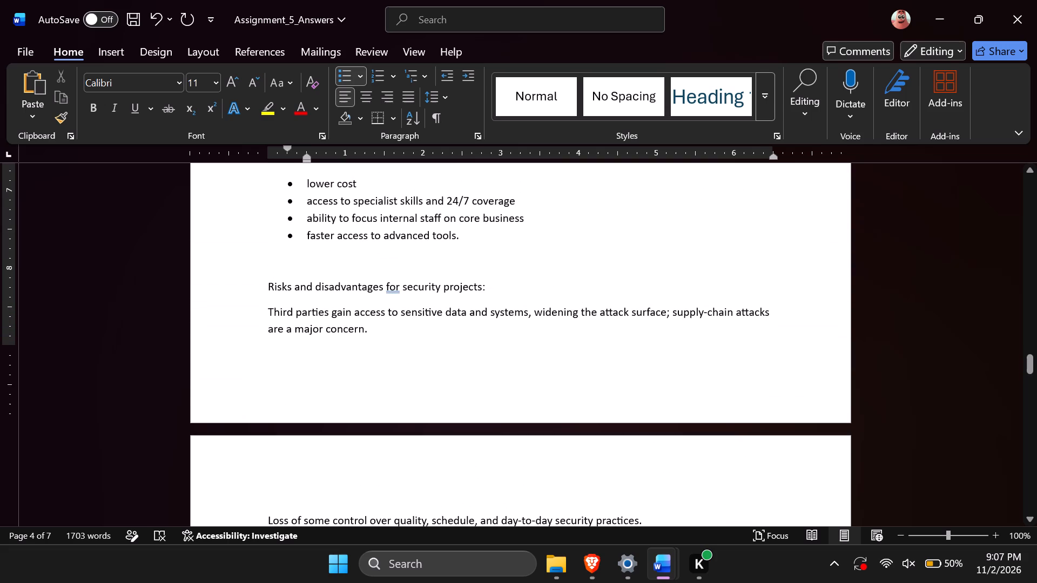
left_click_drag(313, 289, 276, 287)
key("BackSpace")
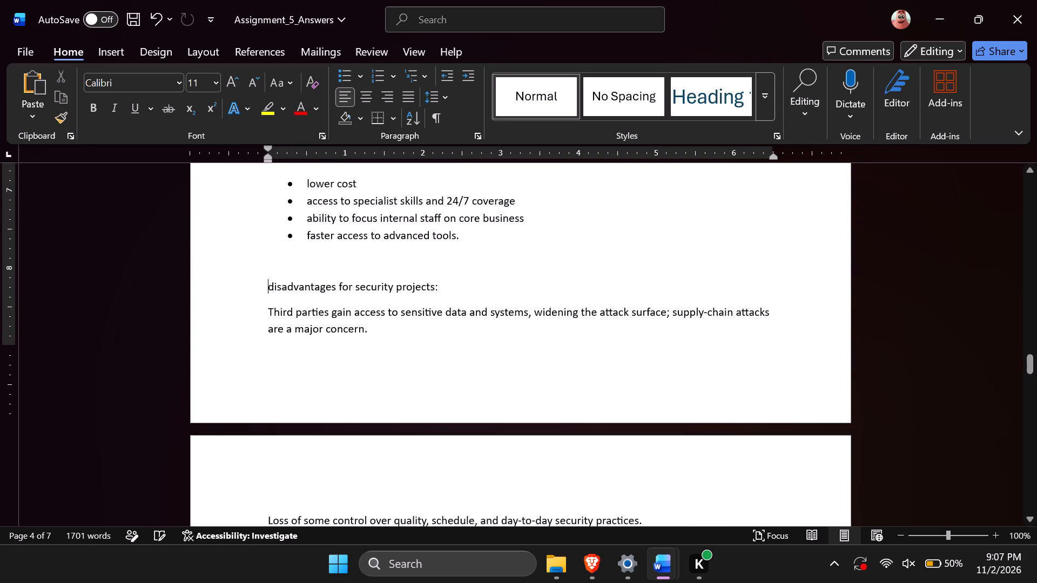
left_click_drag(339, 285, 433, 287)
key("BackSpace")
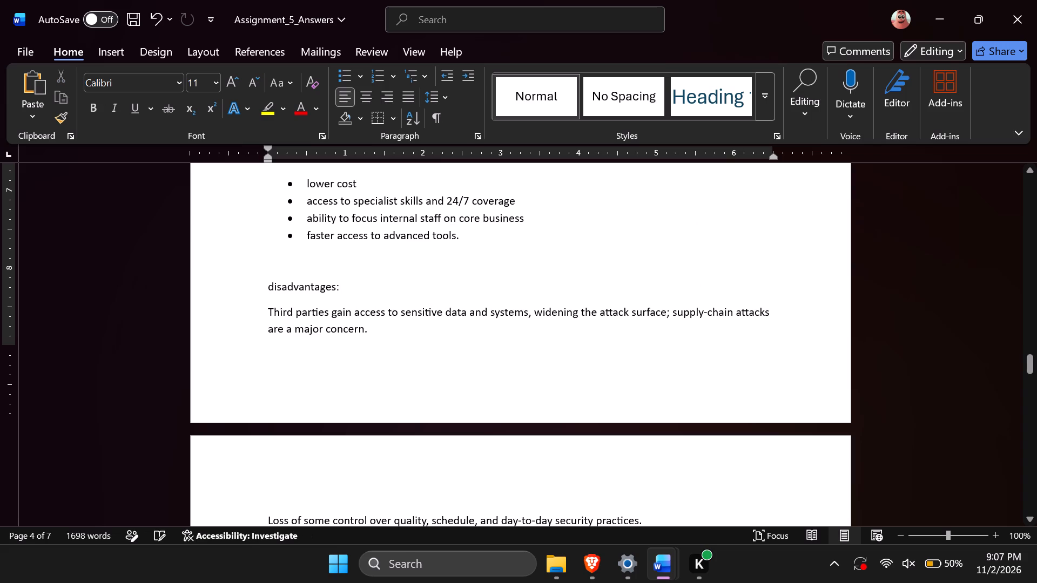
Bullet the disadvantage lines from "Third parties gain access" through "Cultural, time-zone, and communication challenges on global contracts.".
left_click_drag(264, 308, 268, 314)
left_click_drag(268, 314, 347, 522)
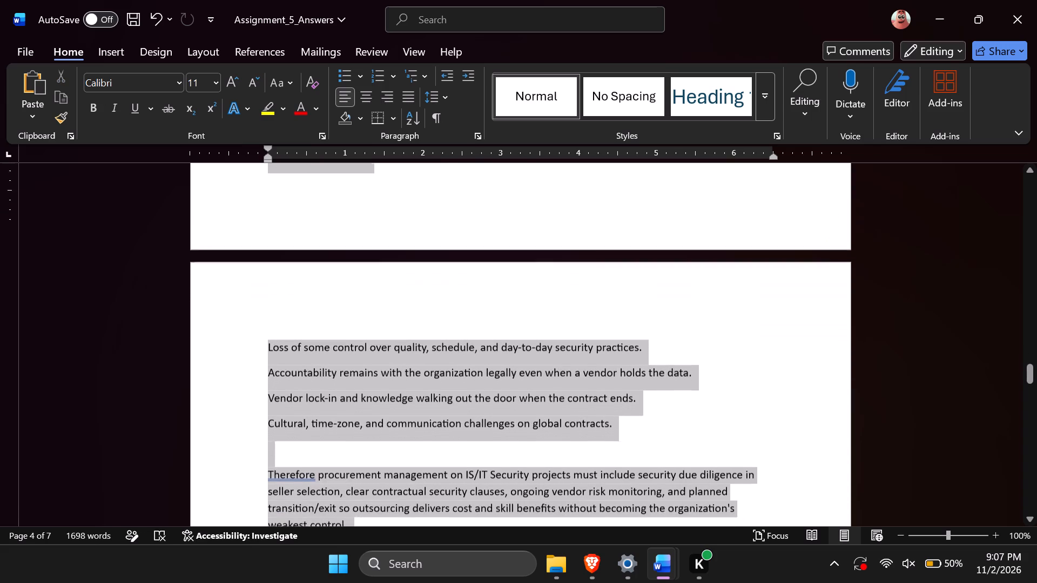
left_click_drag(347, 522, 314, 407)
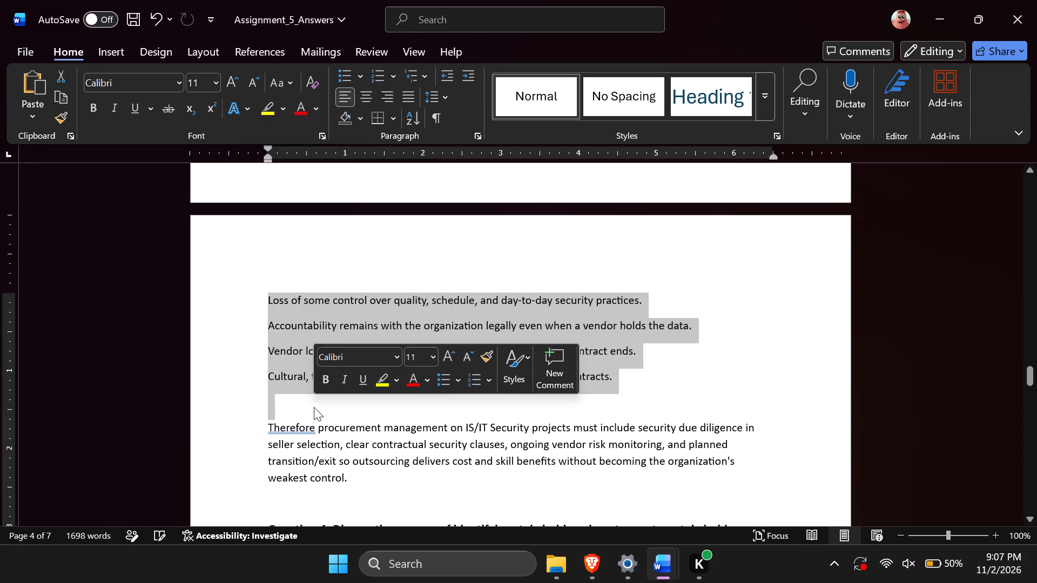
left_click(440, 379)
Remove the blank line between the benefits bullets and "disadvantages:".
scroll(317, 388, "up", 7)
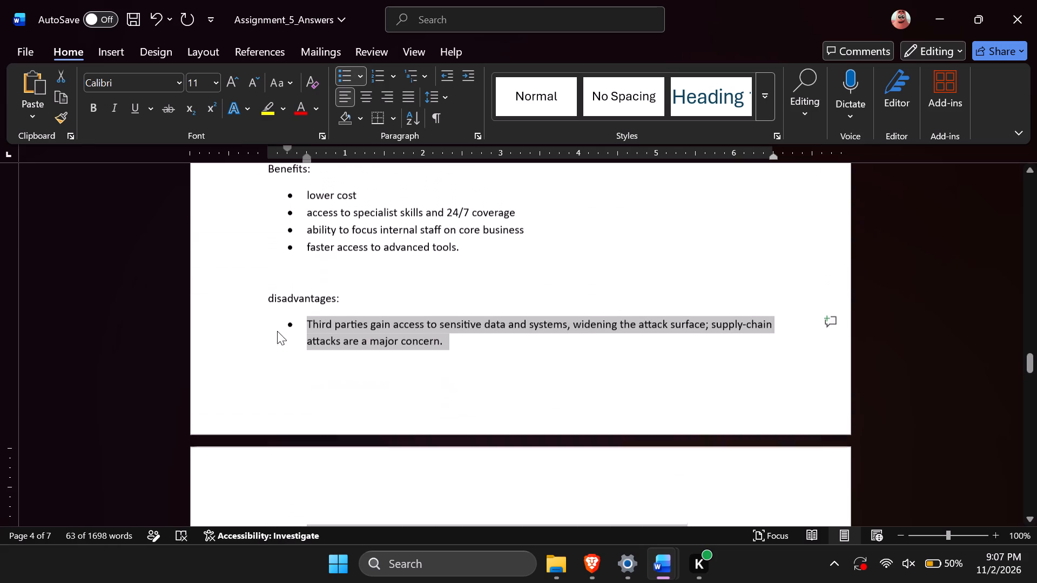
left_click(264, 295)
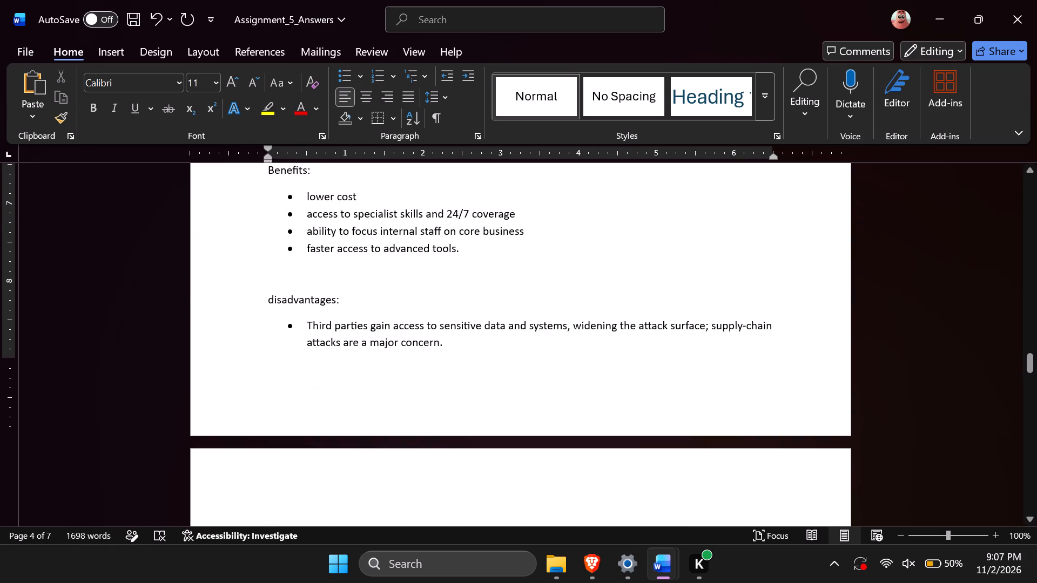
key("BackSpace")
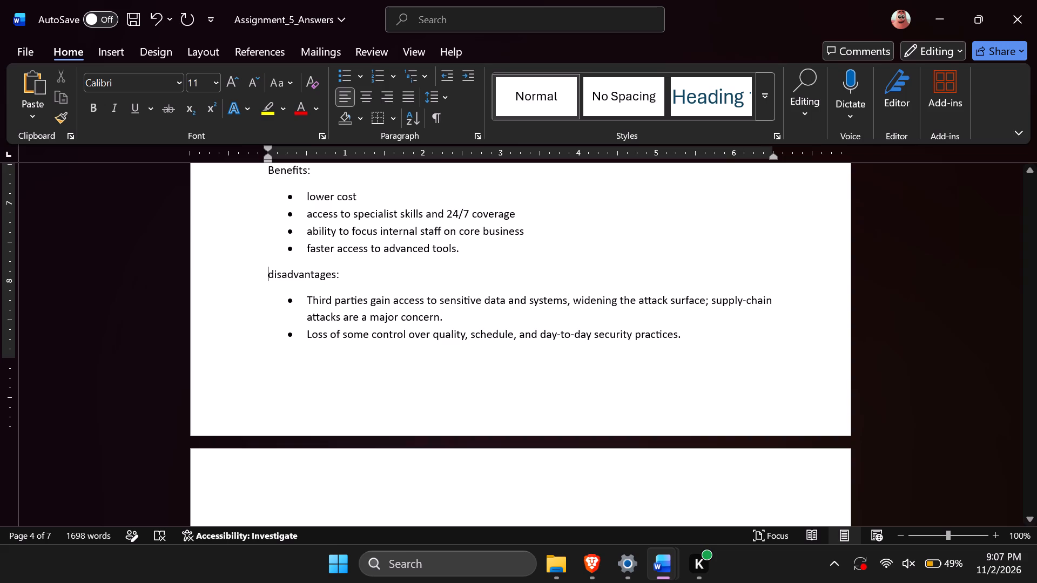
Delete the paragraph starting "Therefore procurement management" and the blank lines around it, between the disadvantages bullets and the Question 4 heading.
scroll(305, 382, "down", 9)
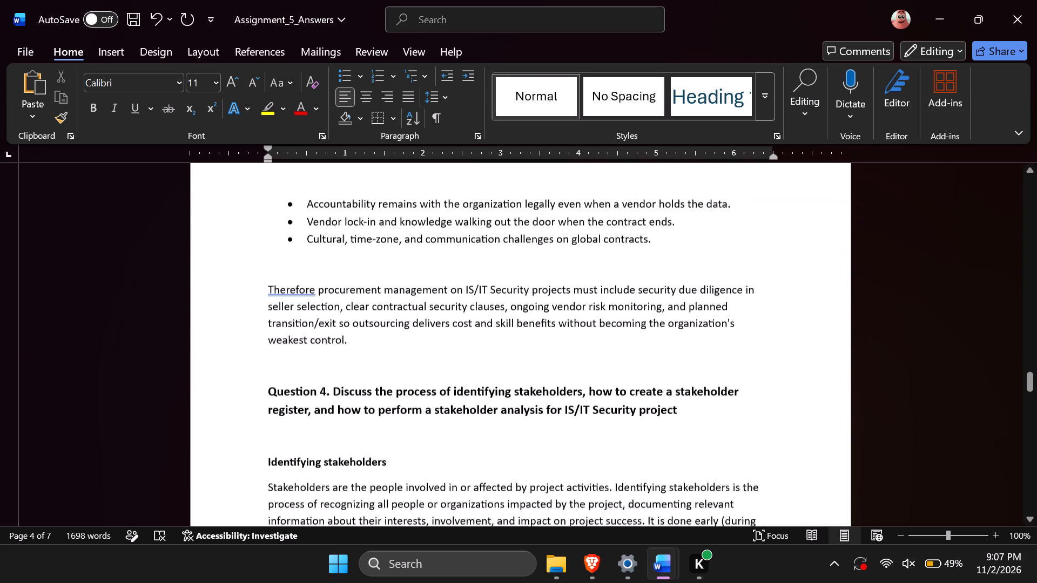
left_click_drag(359, 319, 272, 285)
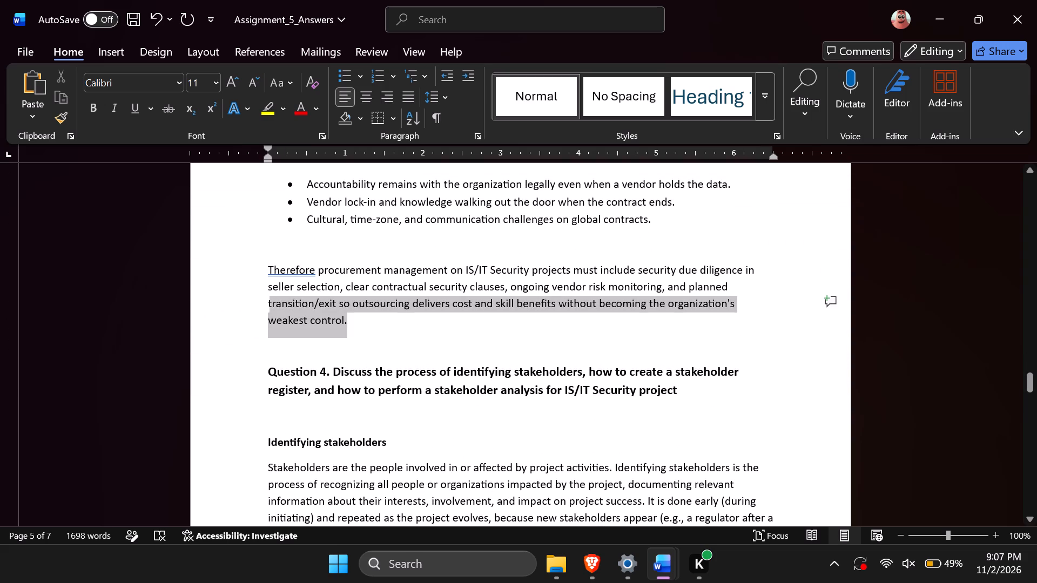
left_click_drag(272, 285, 270, 273)
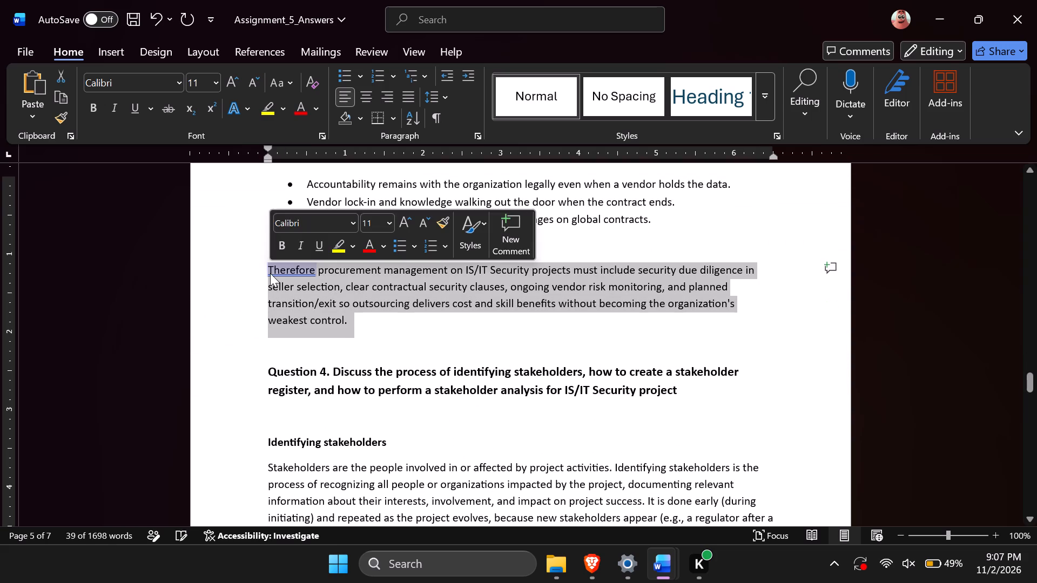
key("BackSpace")
key("BackSpace")
key("BackSpace")
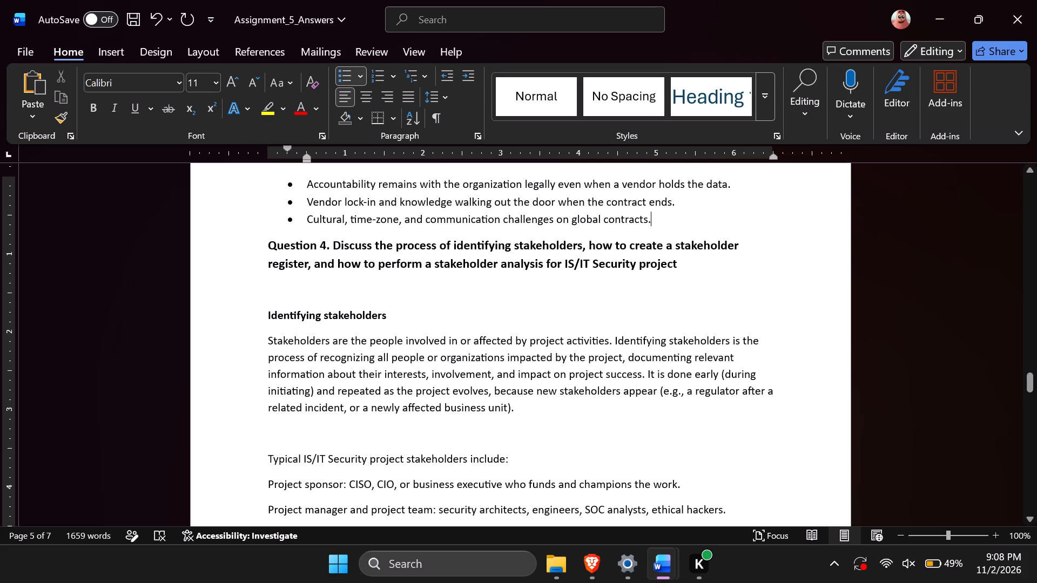
Remove the blank line between the Question 4 heading and the "Identifying stakeholders" subheading.
left_click(262, 302)
left_click(264, 312)
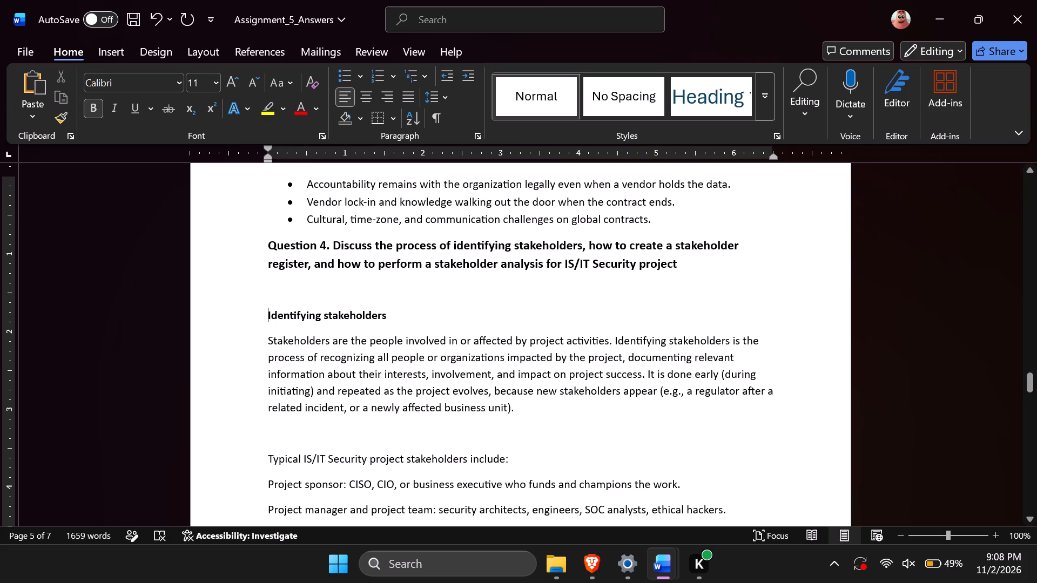
key("BackSpace")
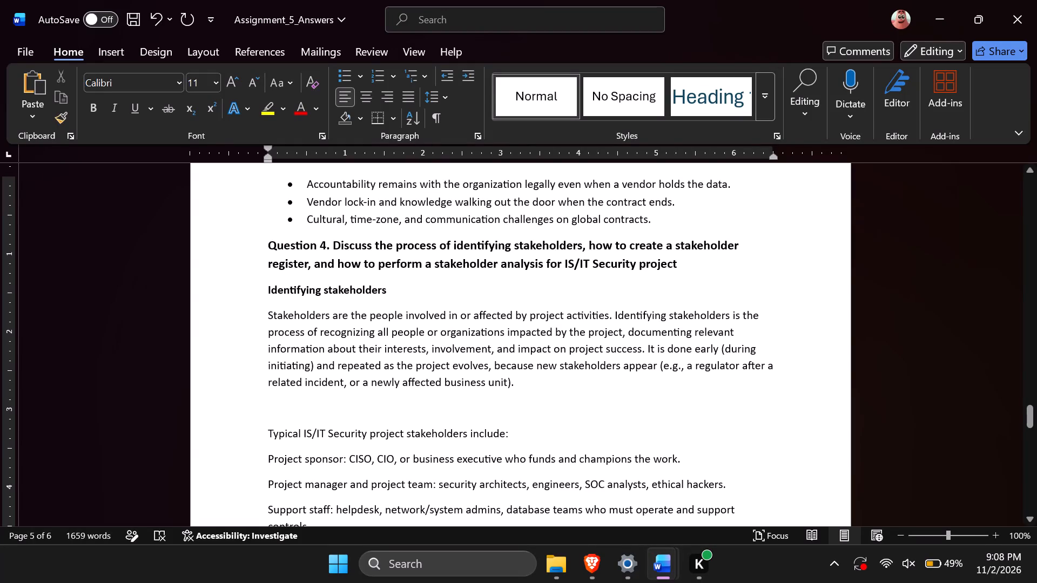
Split the paragraph under "Identifying stakeholders" after "project activities." so the process sentence starts a new paragraph.
left_click(613, 314)
key("Return")
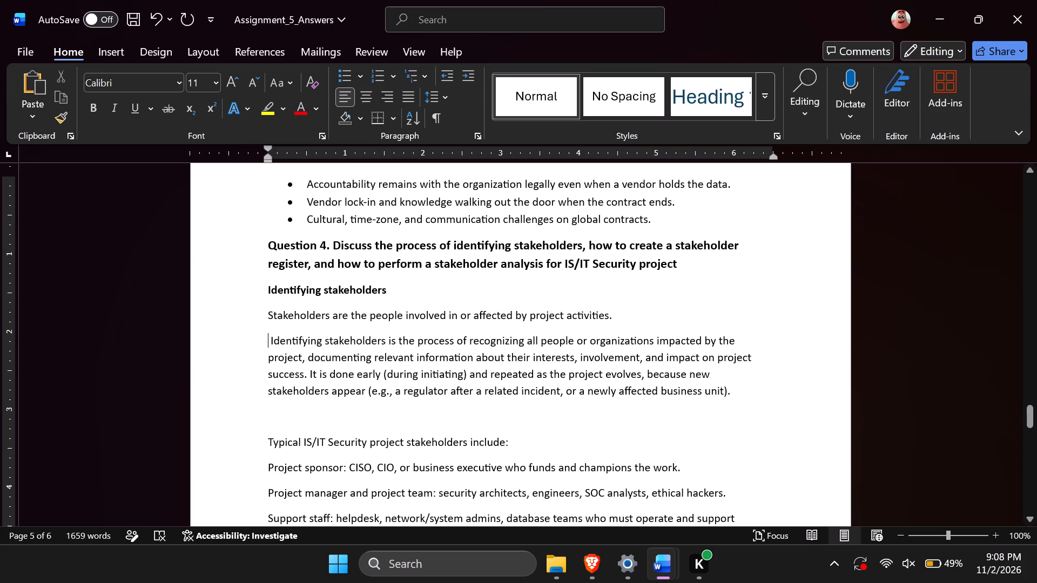
Delete the parenthetical example "(e.g., a regulator after a related incident, or a newly affected business unit)" after "new stakeholders appear".
left_click_drag(368, 388, 679, 383)
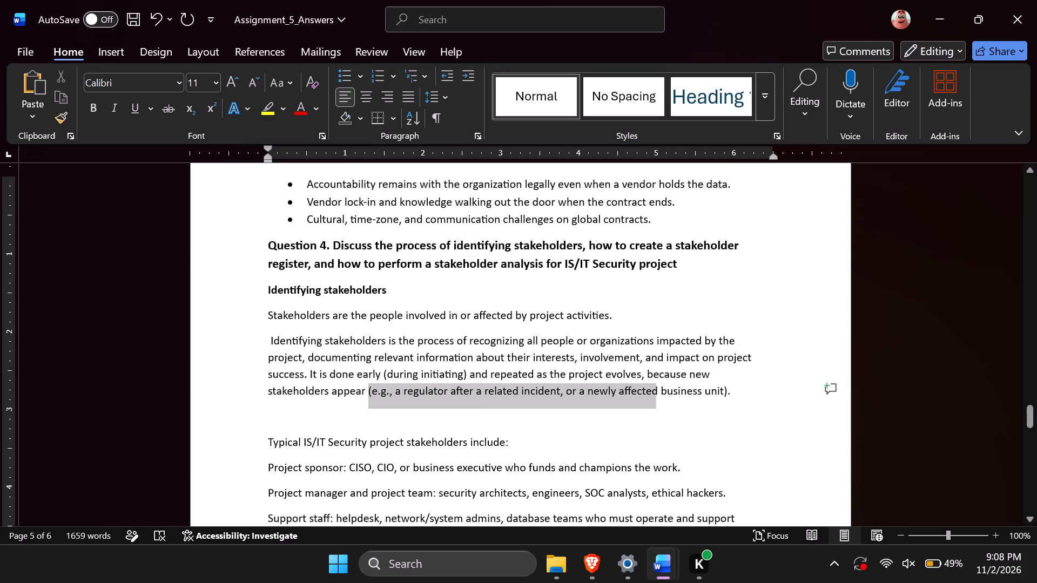
left_click_drag(679, 383, 718, 384)
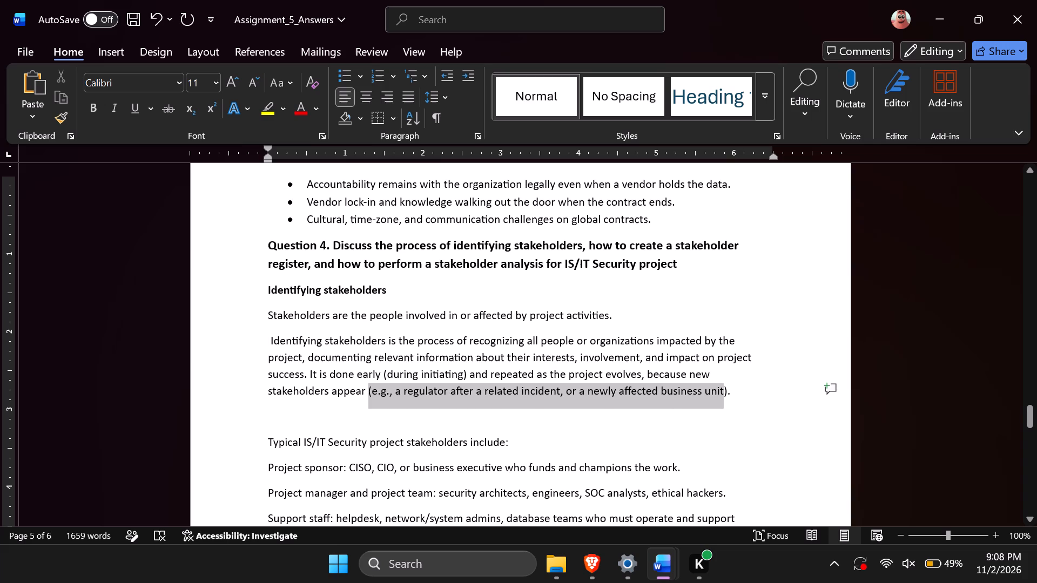
left_click_drag(718, 384, 724, 387)
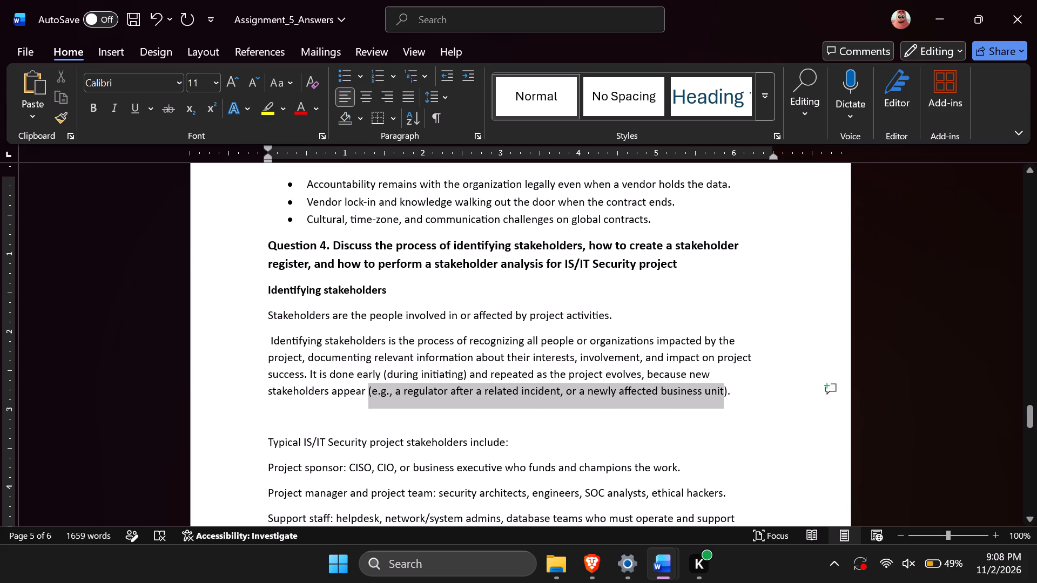
left_click_drag(724, 387, 726, 387)
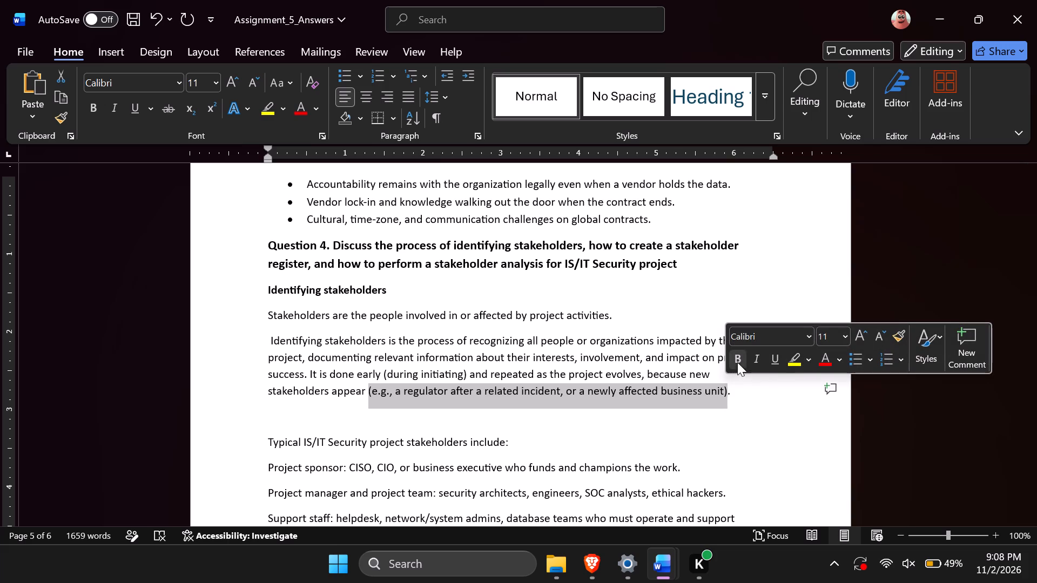
key("Delete")
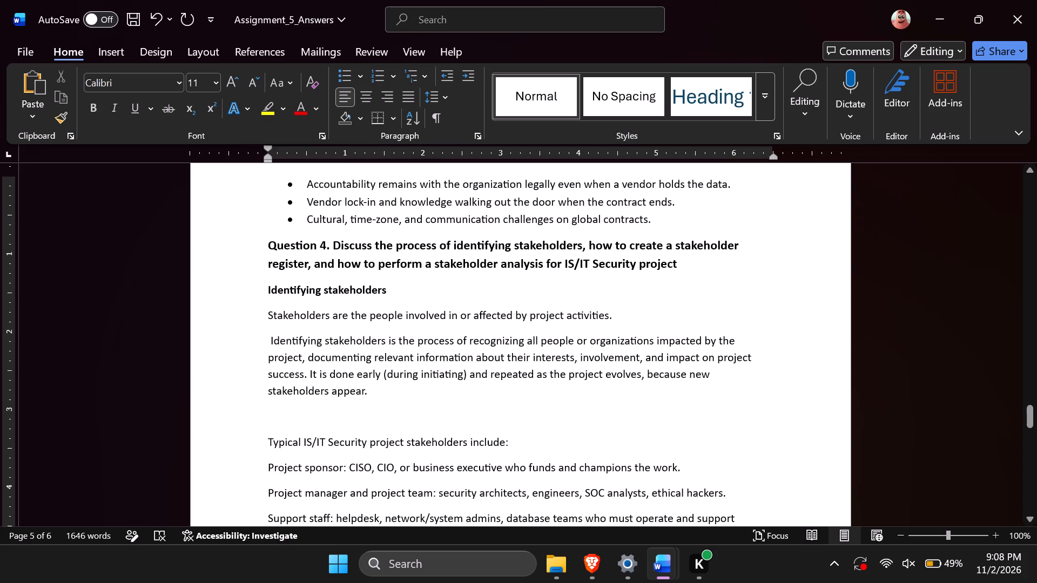
Delete "(during initiating)" after "It is done early" in the stakeholder identification paragraph.
left_click_drag(381, 373, 402, 374)
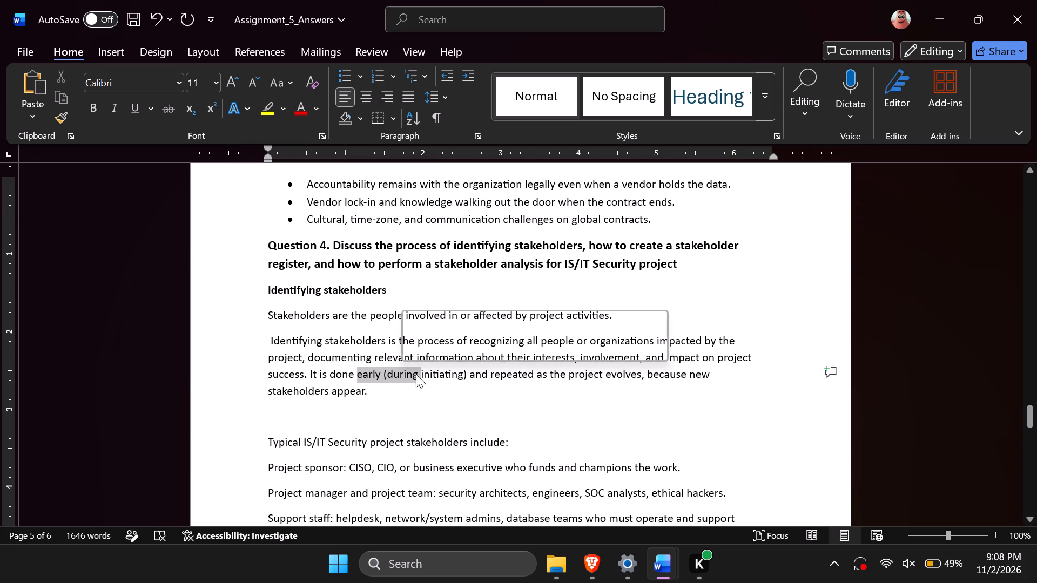
left_click(455, 372)
left_click_drag(465, 372, 436, 375)
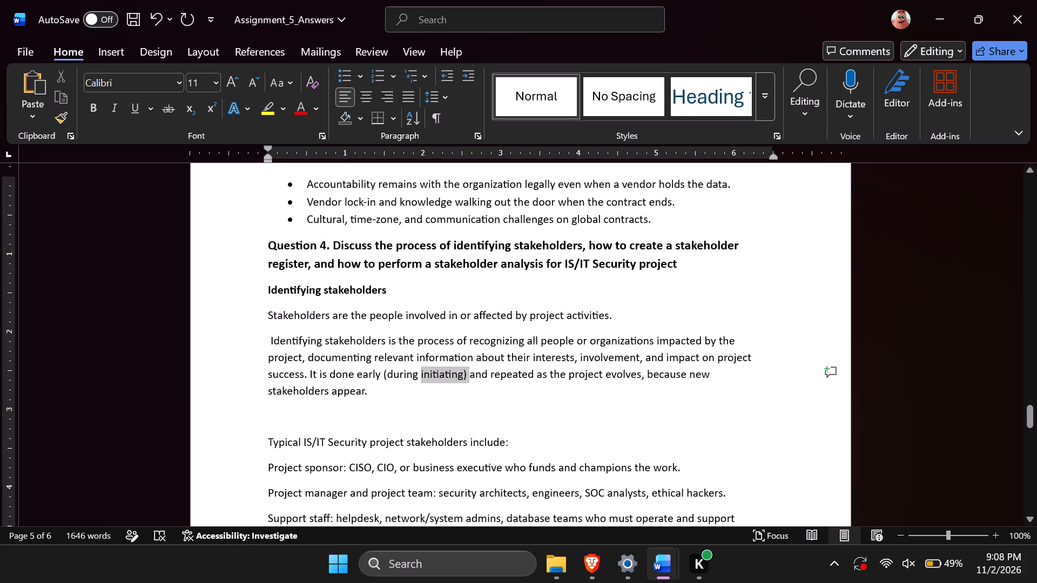
left_click_drag(436, 375, 383, 386)
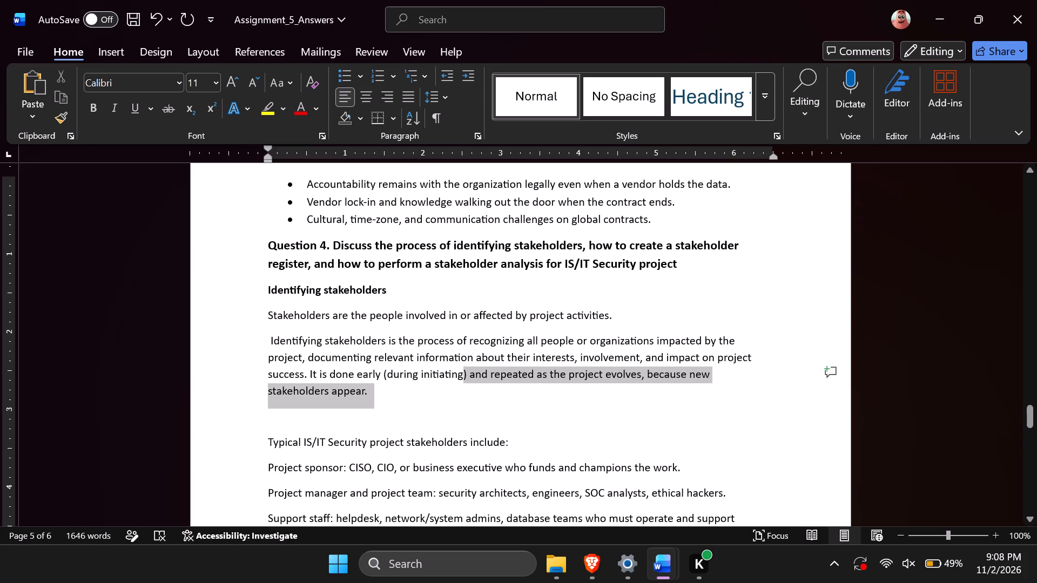
left_click_drag(383, 386, 383, 379)
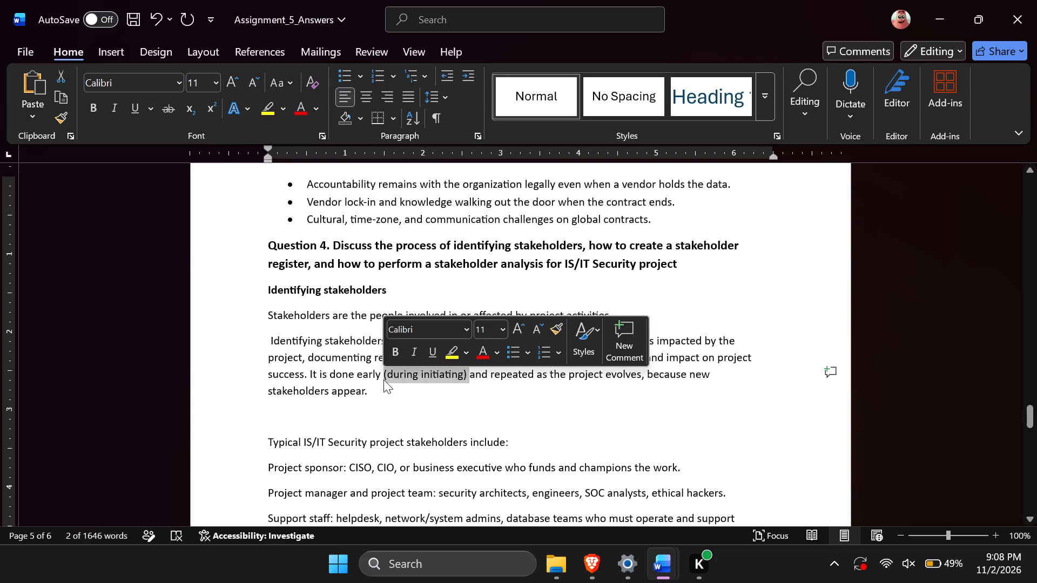
key("BackSpace")
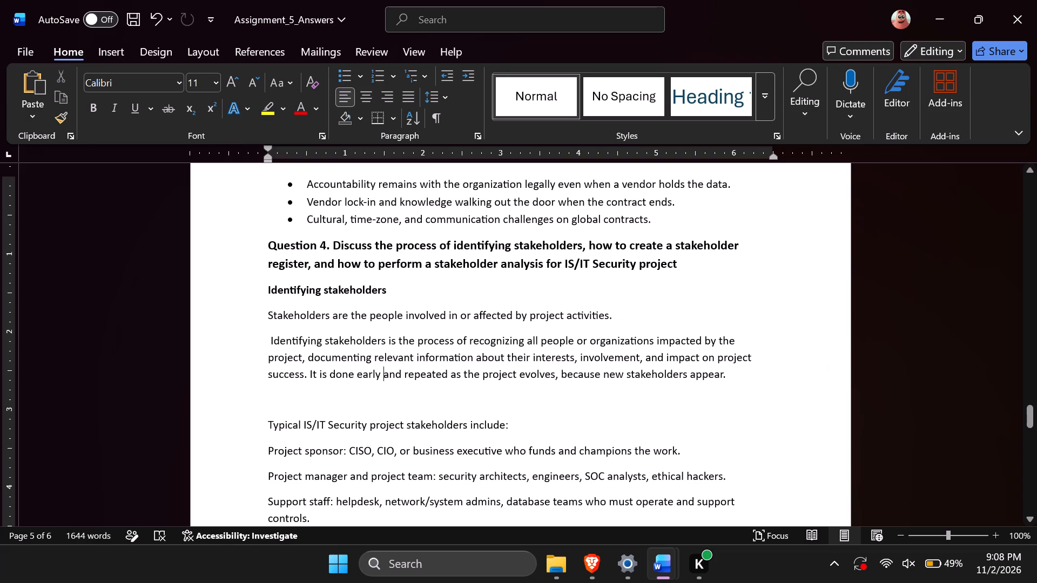
Remove the blank line above "Typical IS/IT Security project stakeholders include:".
scroll(321, 405, "down", 1)
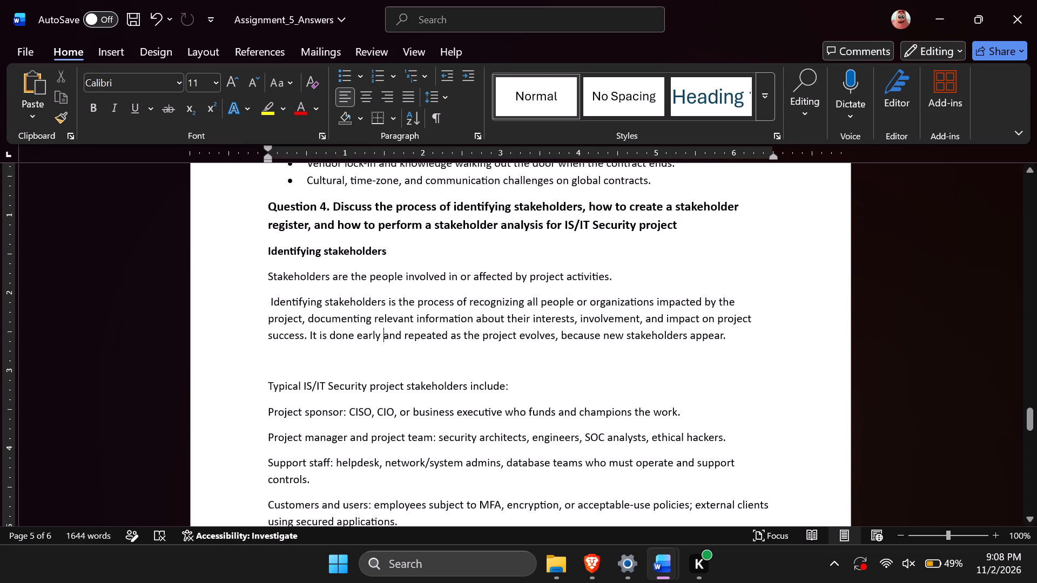
left_click(268, 387)
key("BackSpace")
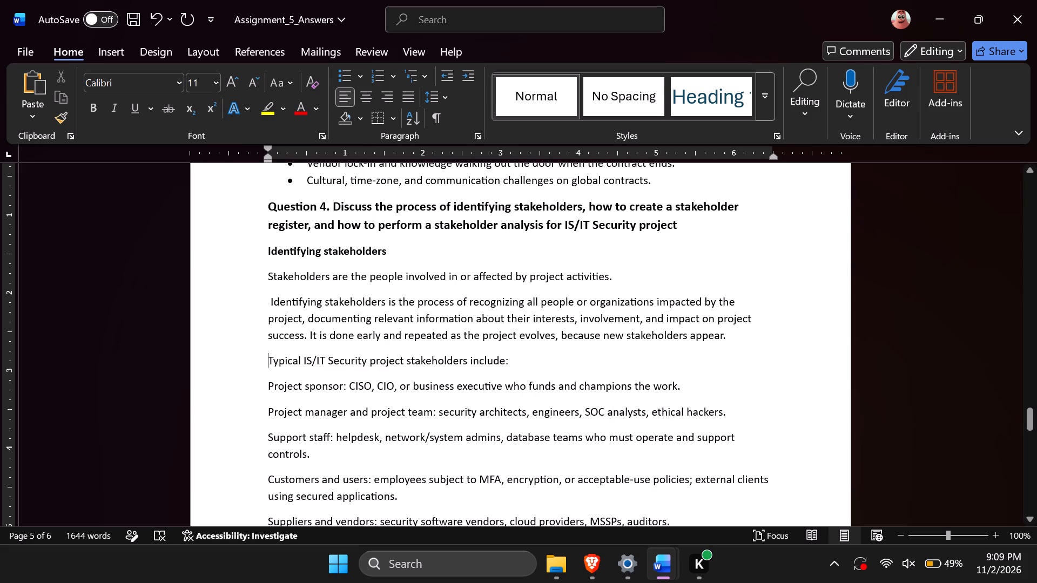
Format the typical stakeholder entries from "Project sponsor" through "Top management / board" as a bulleted list.
left_click_drag(266, 385, 278, 486)
scroll(284, 485, "down", 1)
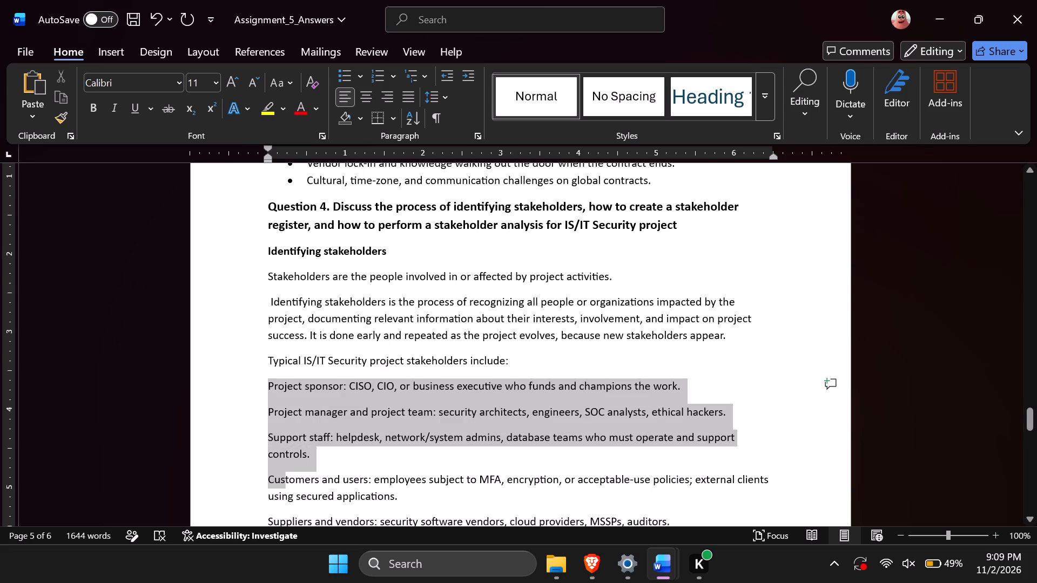
left_click_drag(278, 486, 317, 480)
scroll(264, 482, "down", 1)
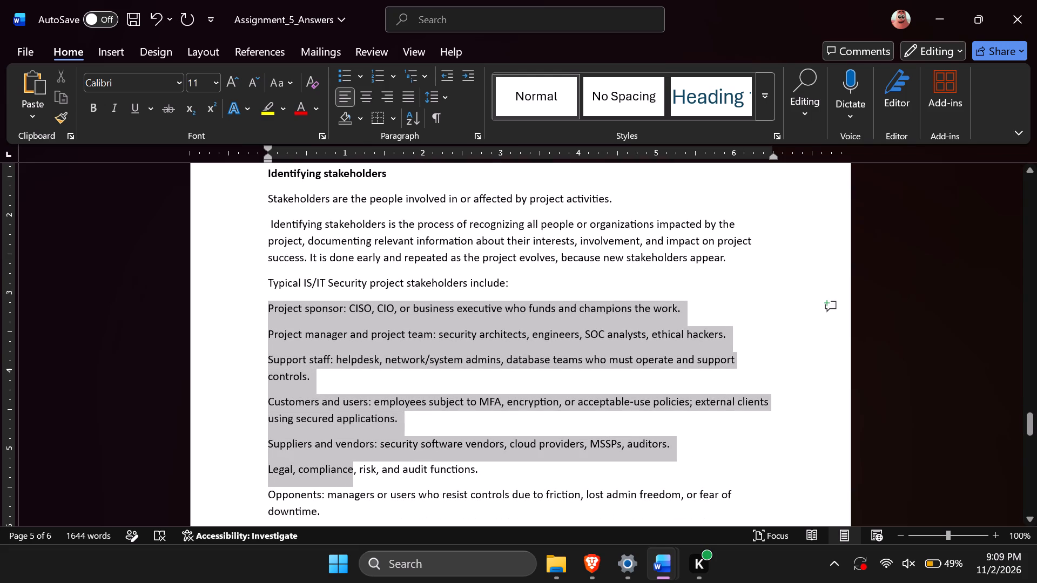
left_click_drag(317, 480, 305, 481)
scroll(307, 481, "down", 5)
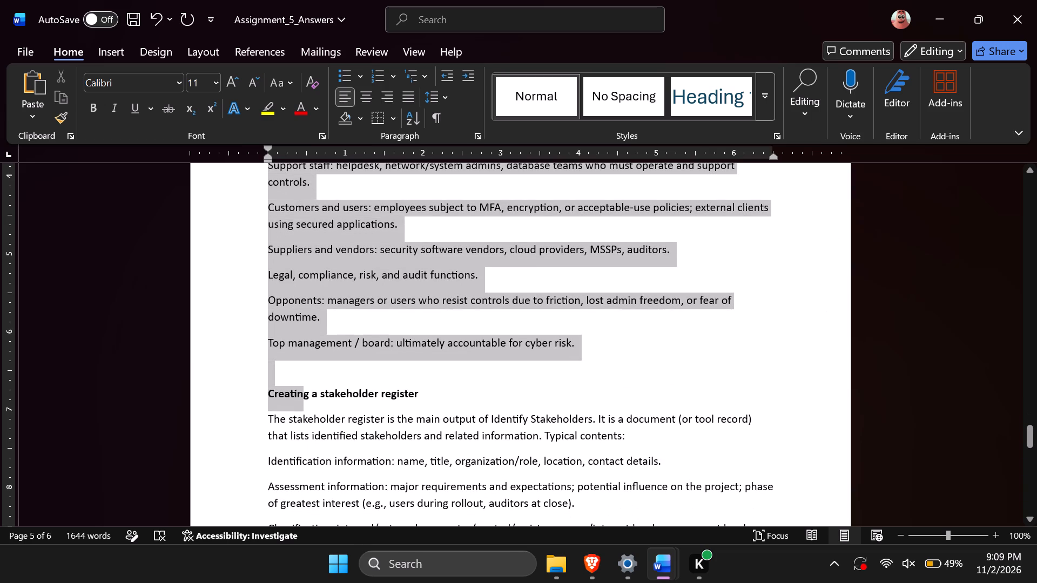
left_click_drag(305, 481, 574, 341)
left_click(701, 308)
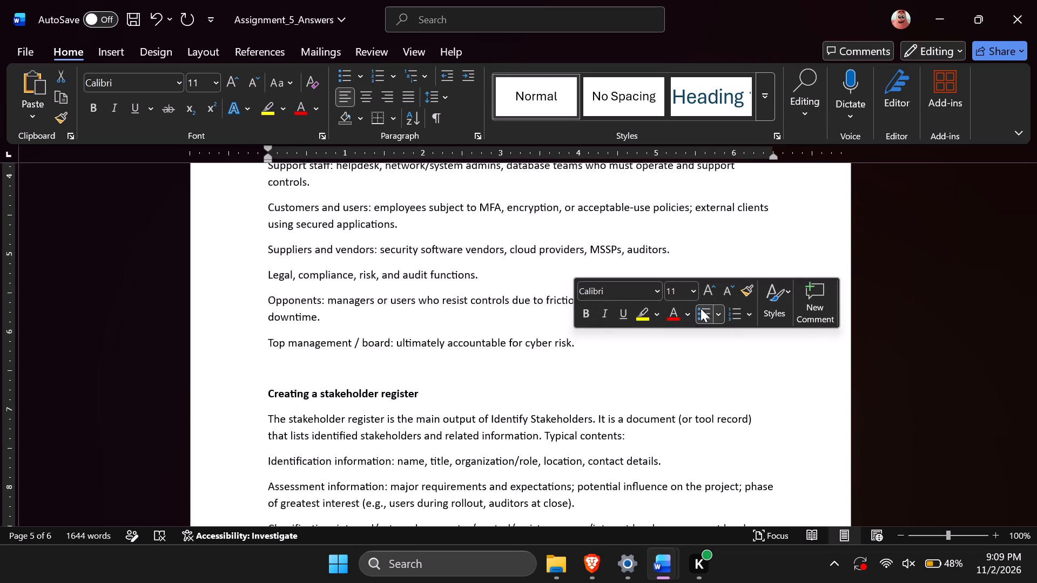
scroll(359, 358, "up", 3)
left_click(217, 336)
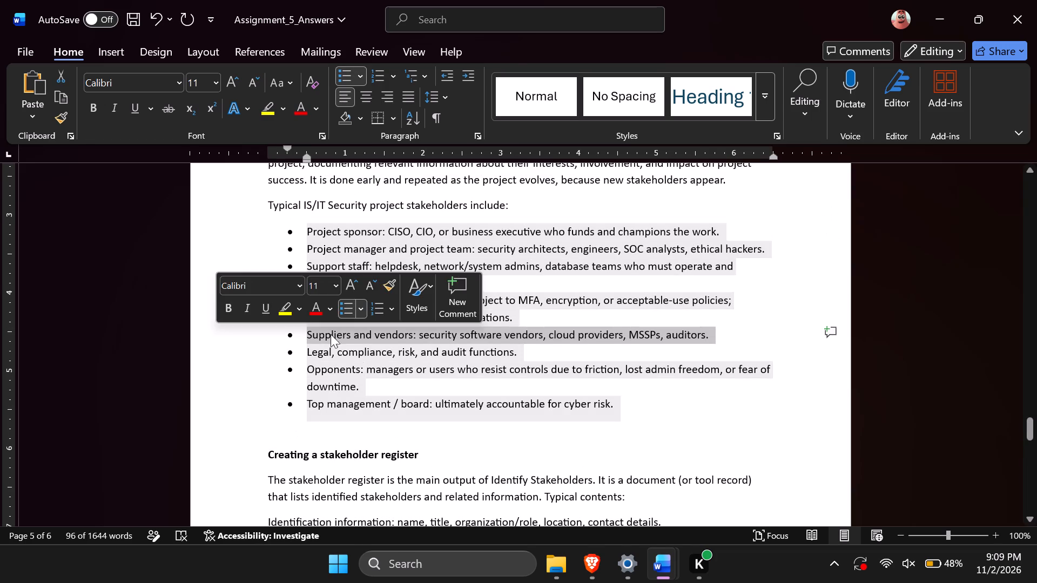
scroll(558, 409, "up", 5)
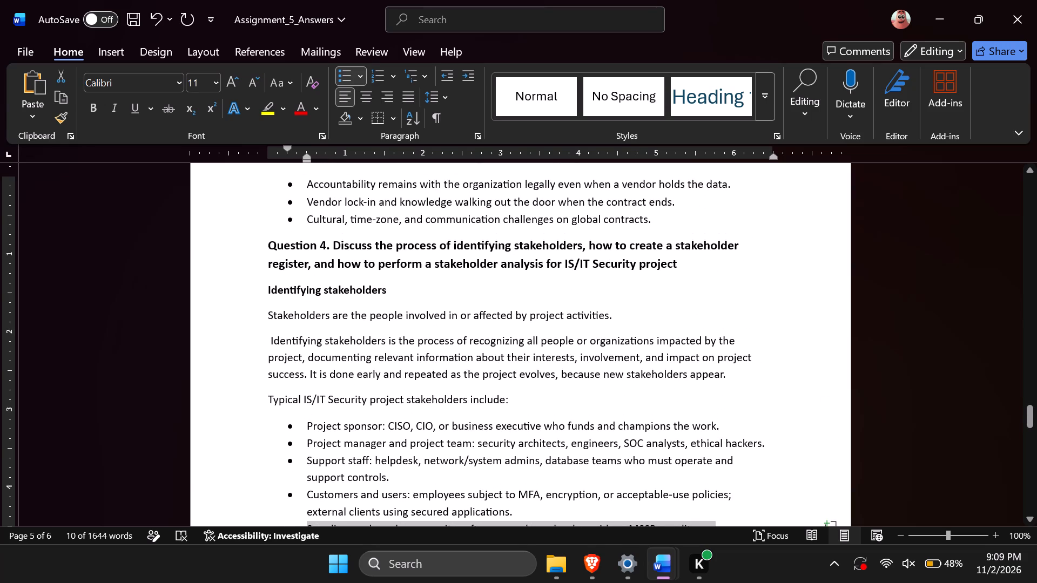
scroll(428, 364, "down", 5)
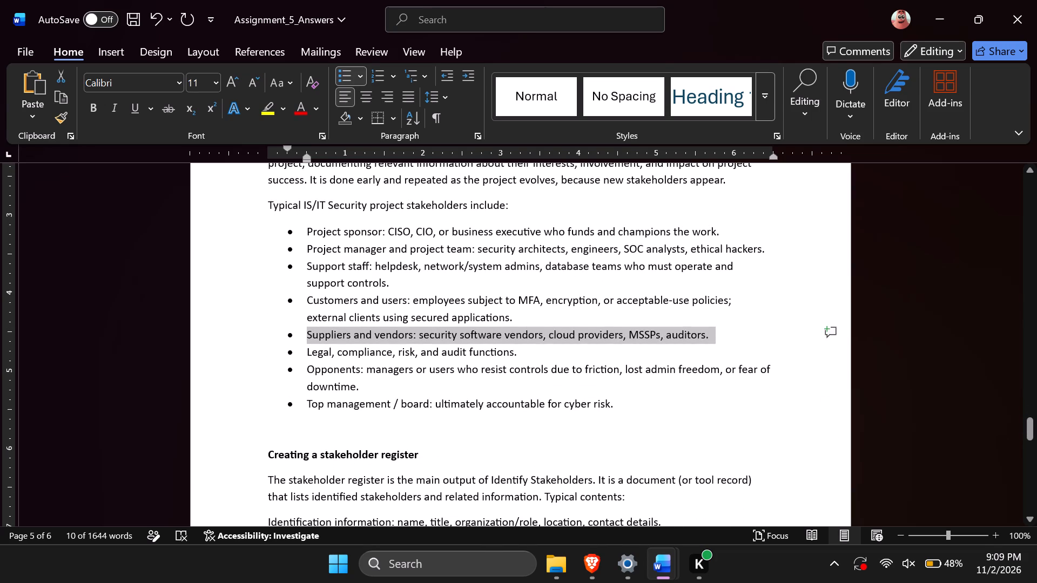
left_click(427, 376)
Delete "(or tool record)" from the sentence describing the document under "Creating a stakeholder register".
scroll(427, 377, "down", 4)
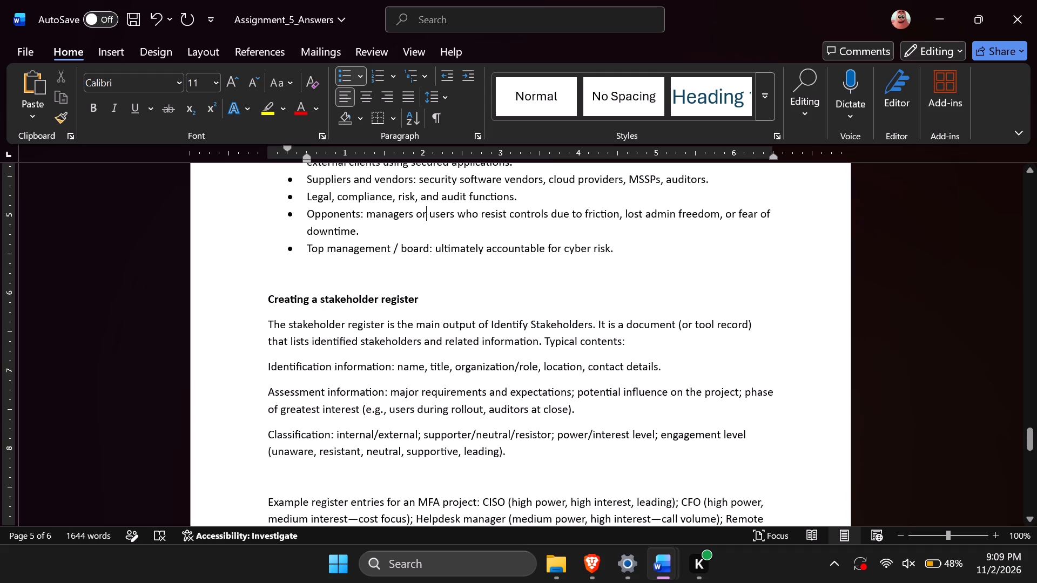
left_click_drag(678, 318, 755, 316)
left_click(753, 316)
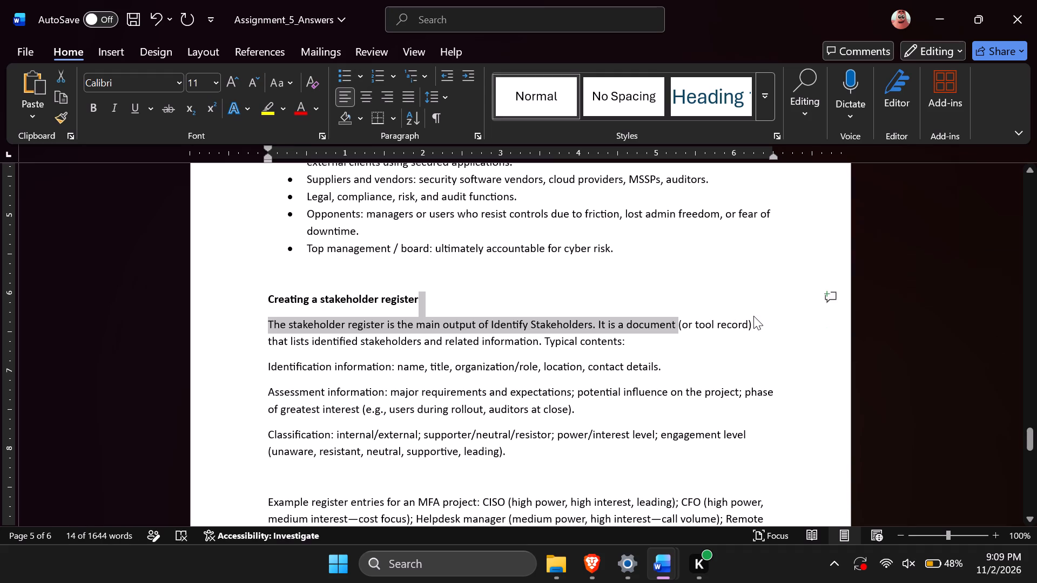
left_click_drag(753, 322, 678, 331)
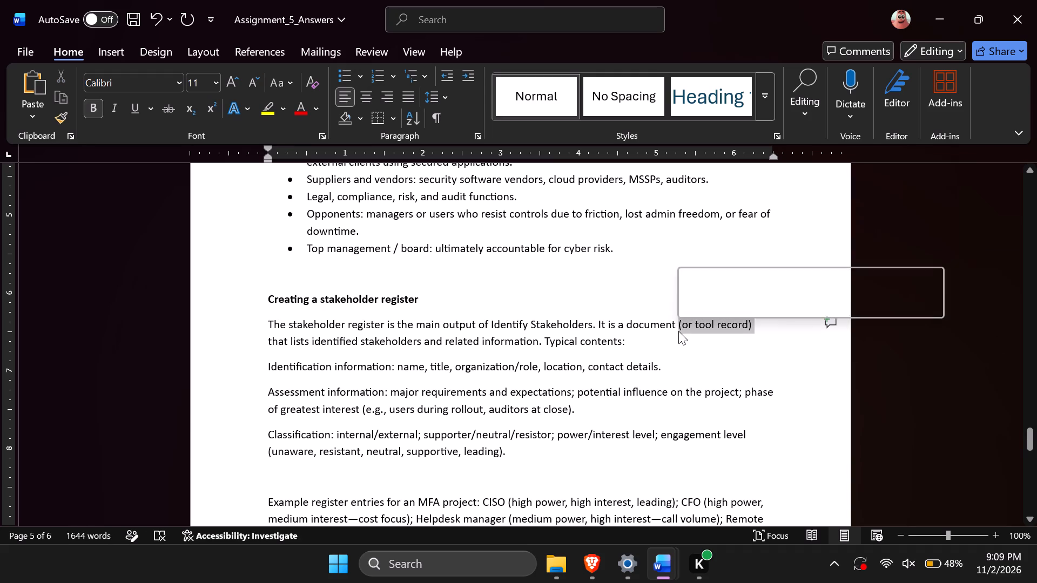
key("Delete")
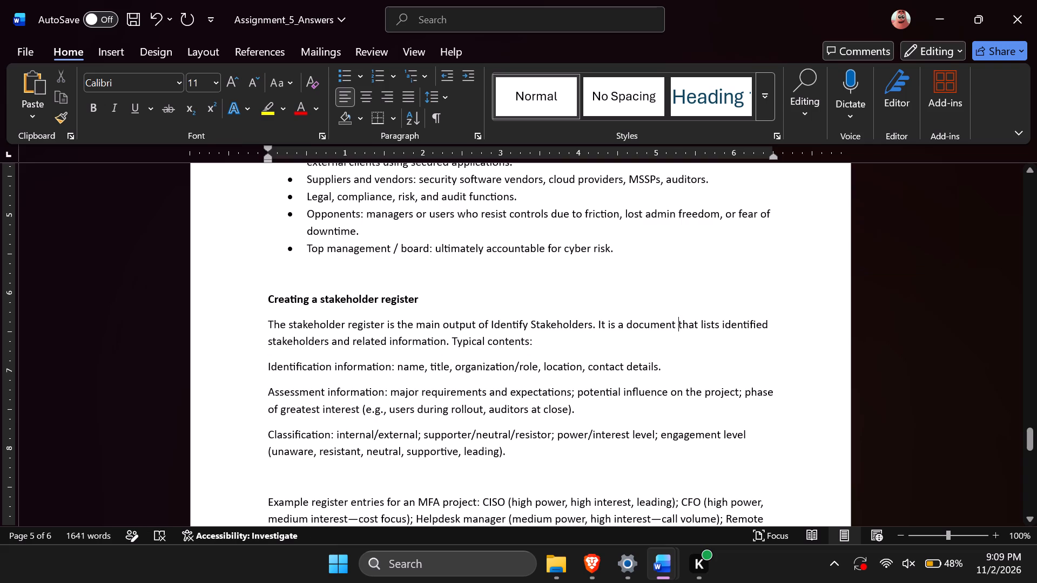
Delete the entire "Example register entries for an MFA project" paragraph that spans the page break.
scroll(285, 402, "down", 3)
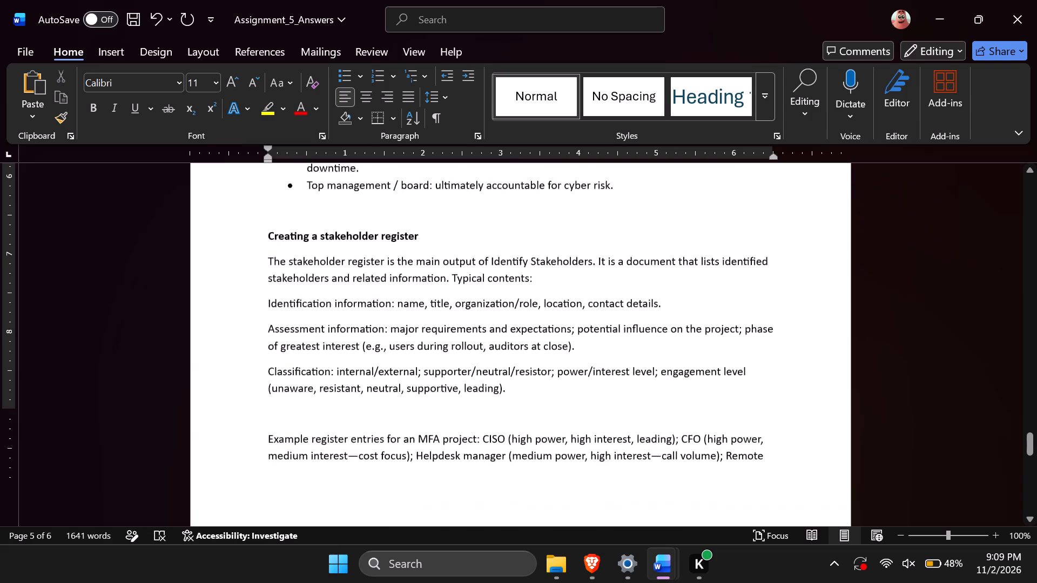
scroll(285, 402, "down", 6)
scroll(285, 402, "up", 4)
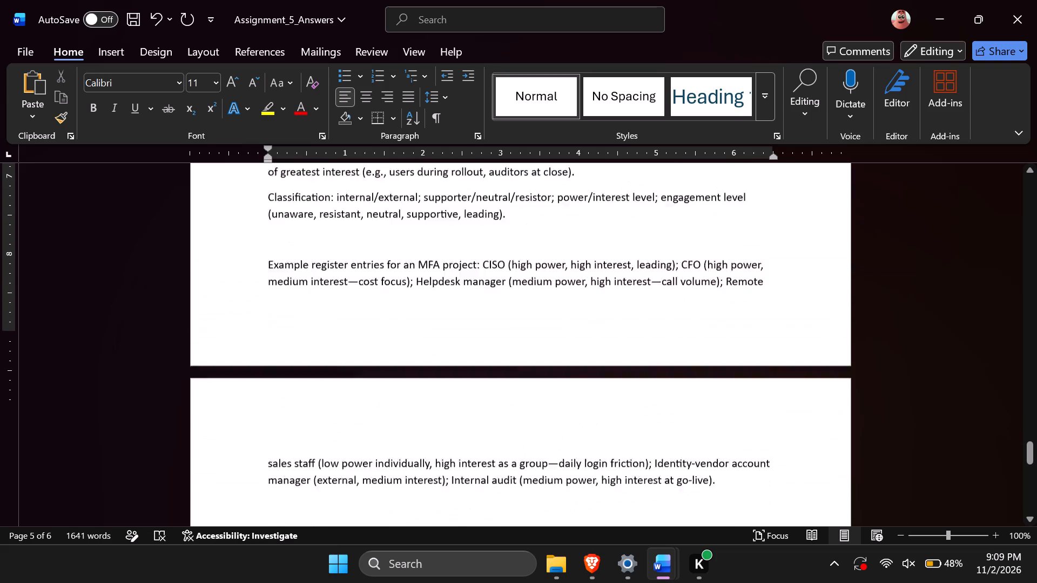
scroll(285, 402, "up", 2)
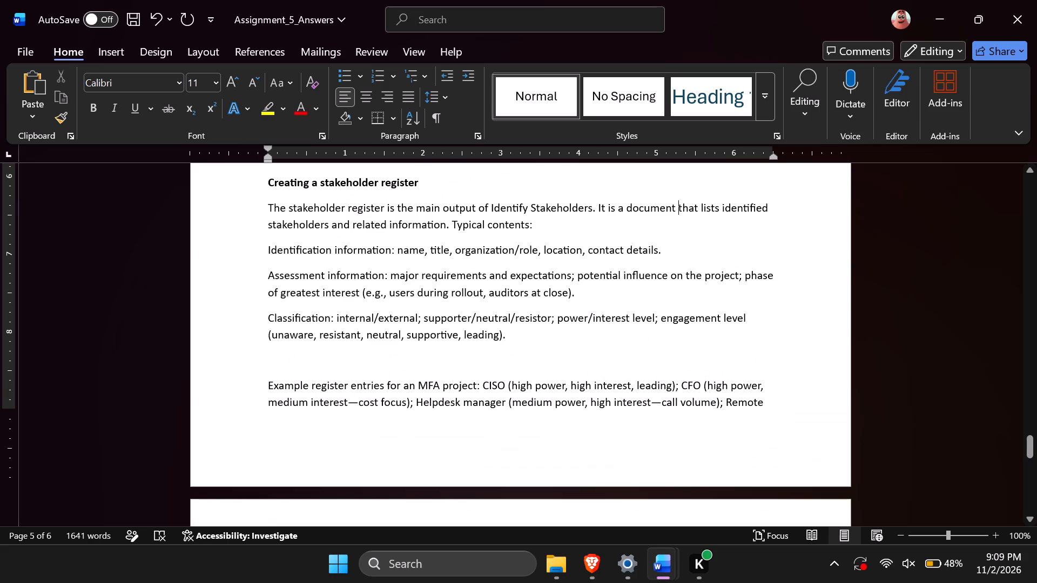
left_click_drag(260, 386, 714, 392)
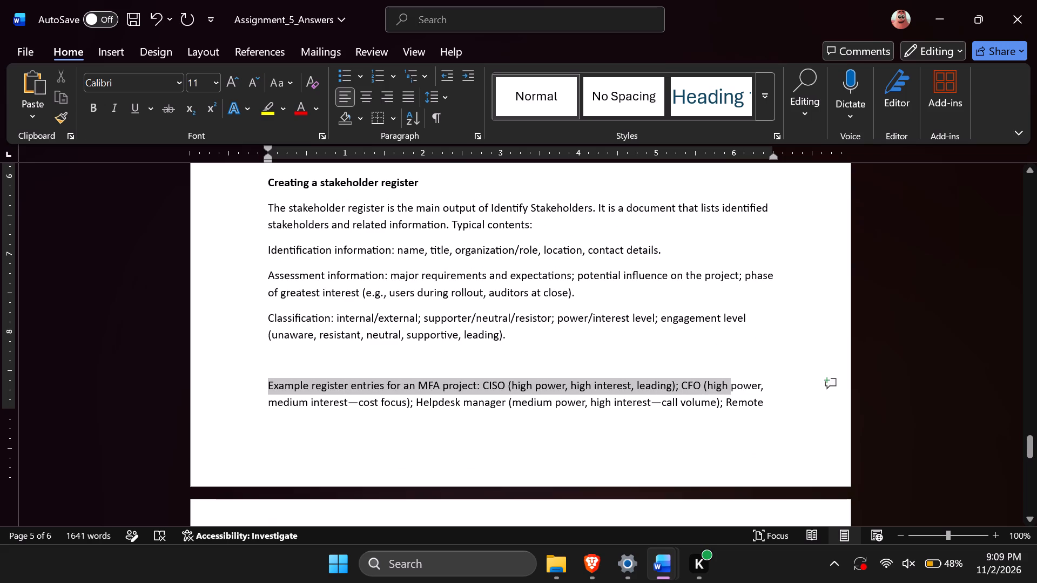
left_click_drag(714, 392, 762, 401)
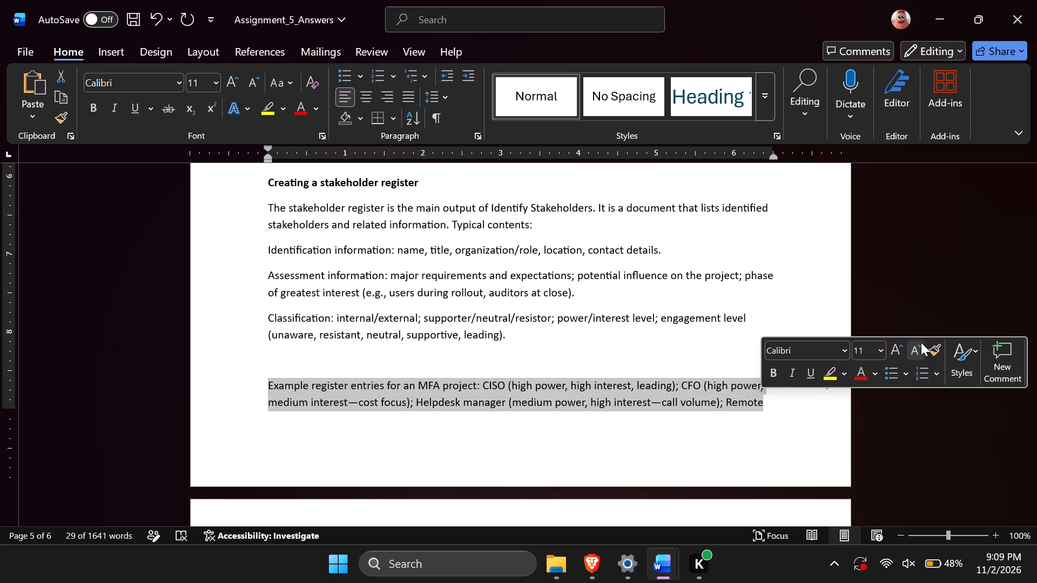
key("Delete")
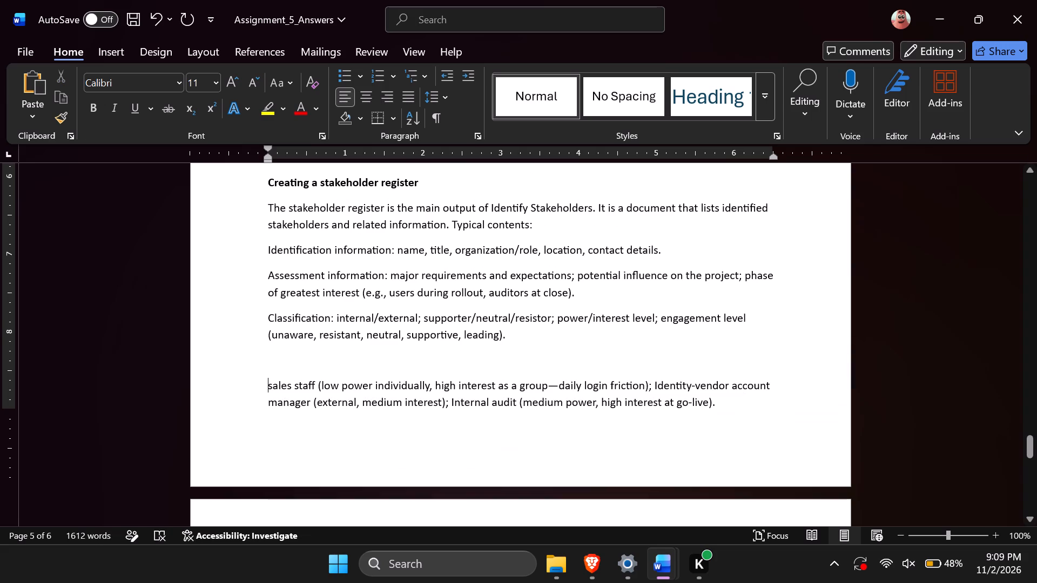
scroll(788, 378, "down", 4)
scroll(622, 408, "up", 1)
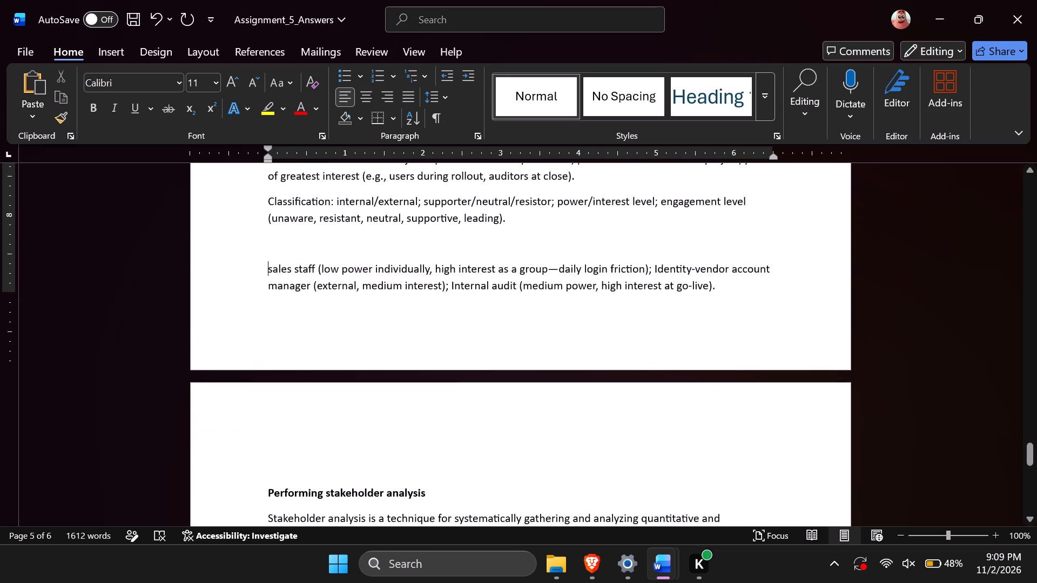
scroll(622, 408, "up", 2)
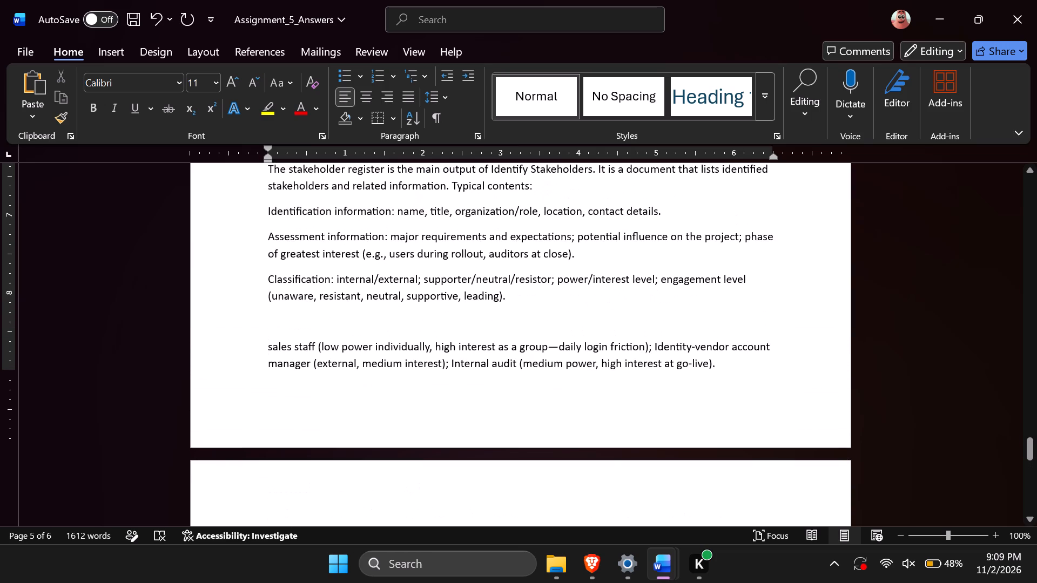
left_click_drag(736, 372, 334, 364)
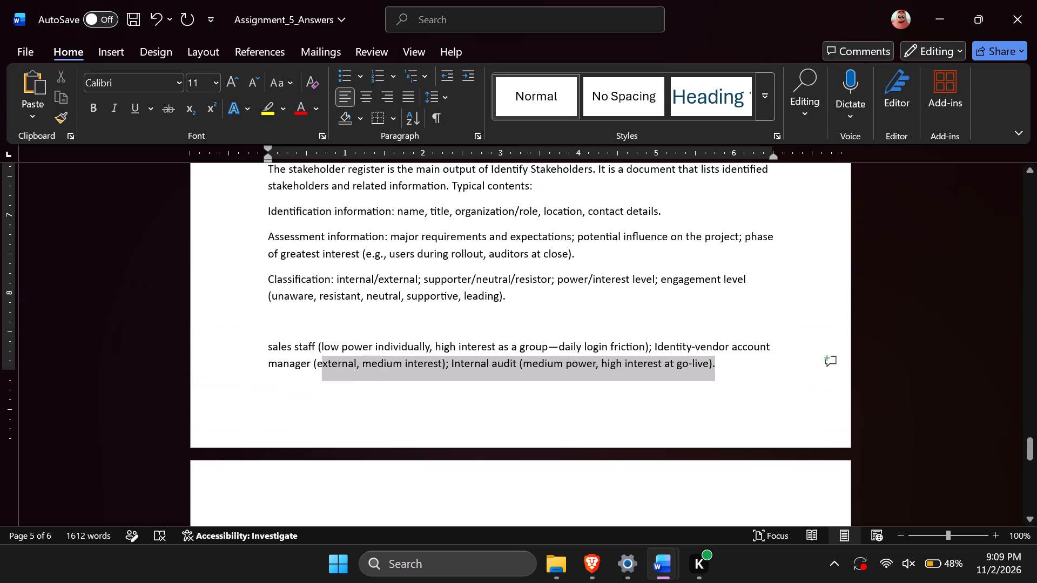
left_click_drag(334, 364, 272, 342)
key("Delete")
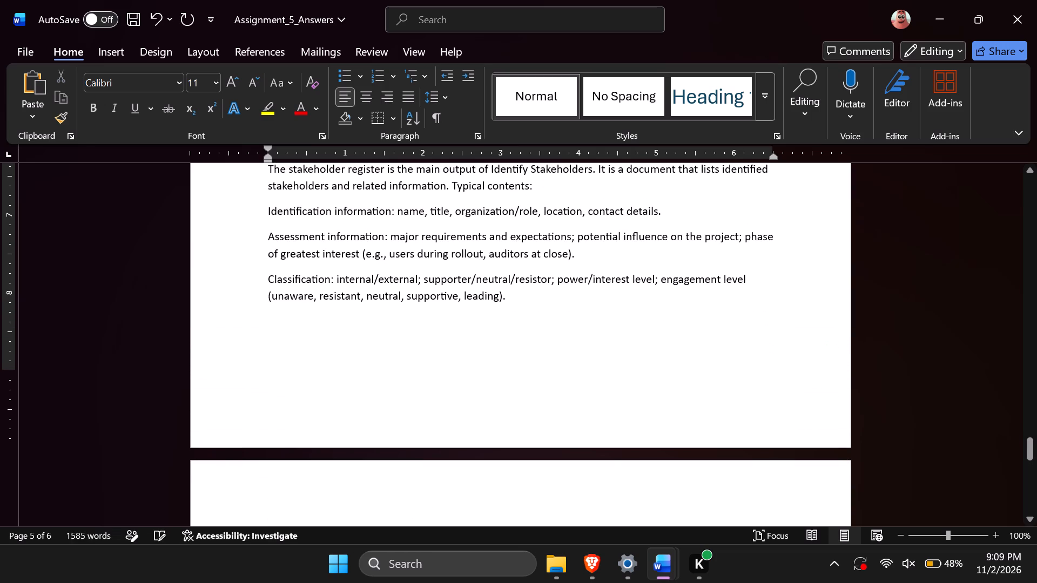
Format the Identification information, Assessment information and Classification entries as a bulleted list.
scroll(281, 336, "up", 2)
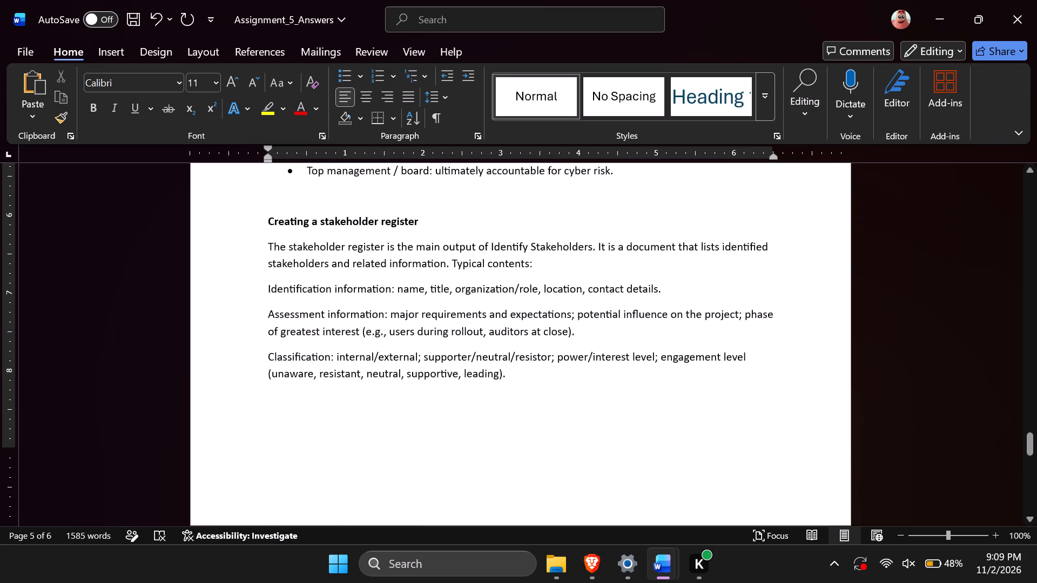
left_click_drag(270, 288, 439, 369)
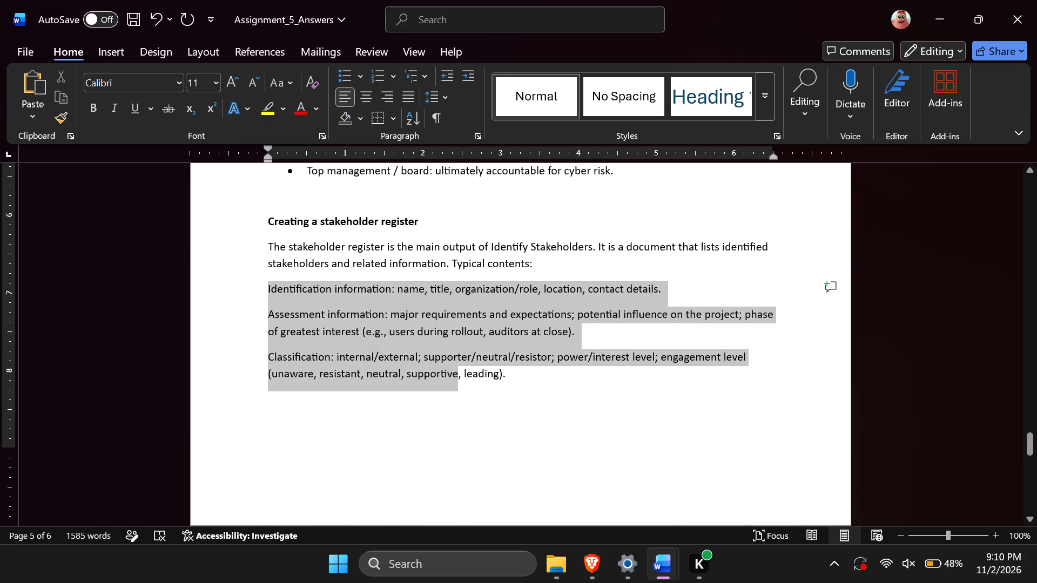
left_click_drag(439, 369, 512, 376)
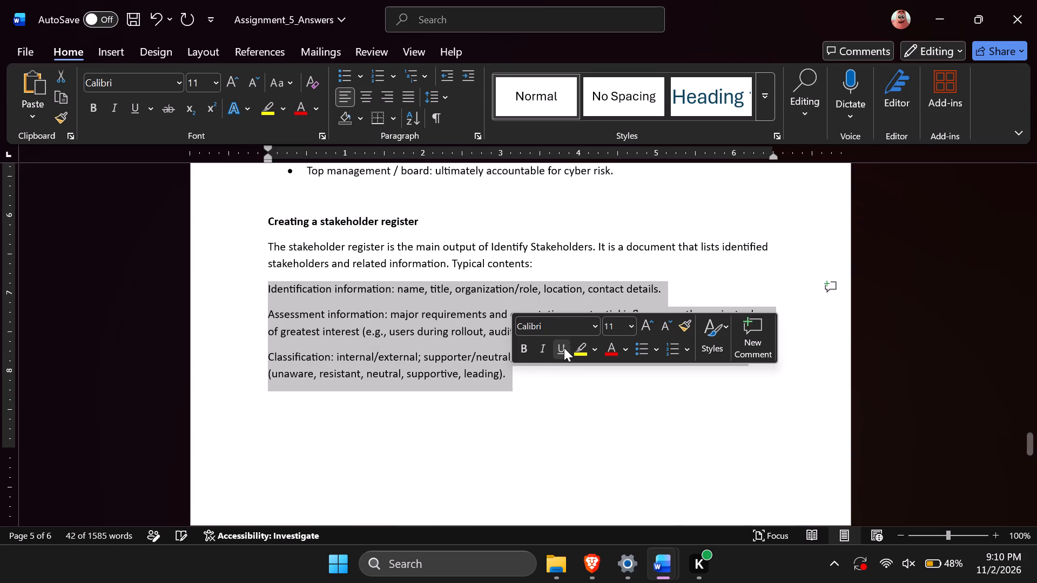
left_click(635, 345)
left_click(412, 378)
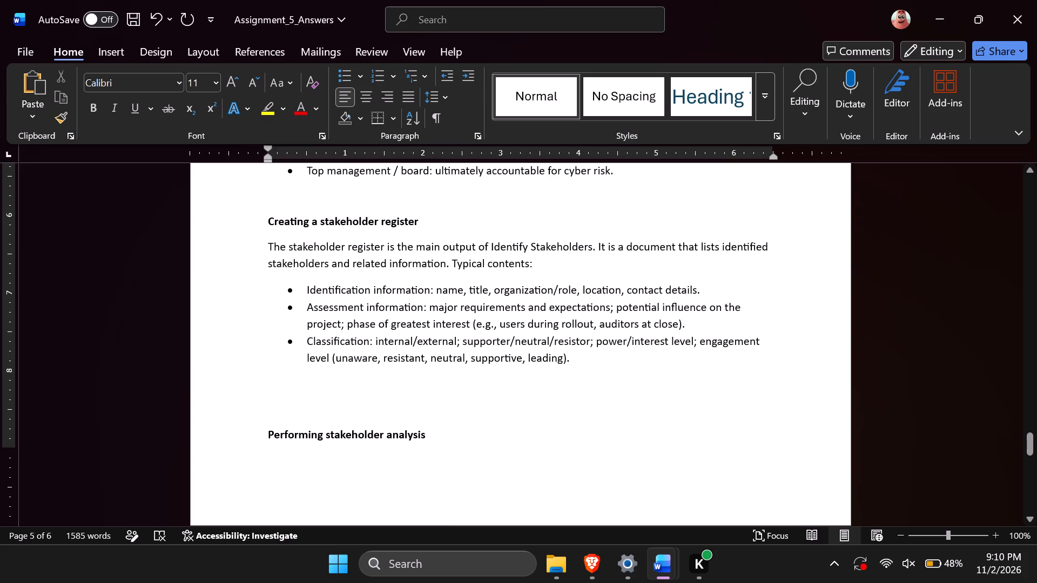
Delete "(e.g., users during rollout, auditors at close)" and the extra space before the period in the Assessment information bullet.
left_click_drag(475, 324, 499, 324)
left_click_drag(499, 324, 683, 323)
key("BackSpace")
key("BackSpace")
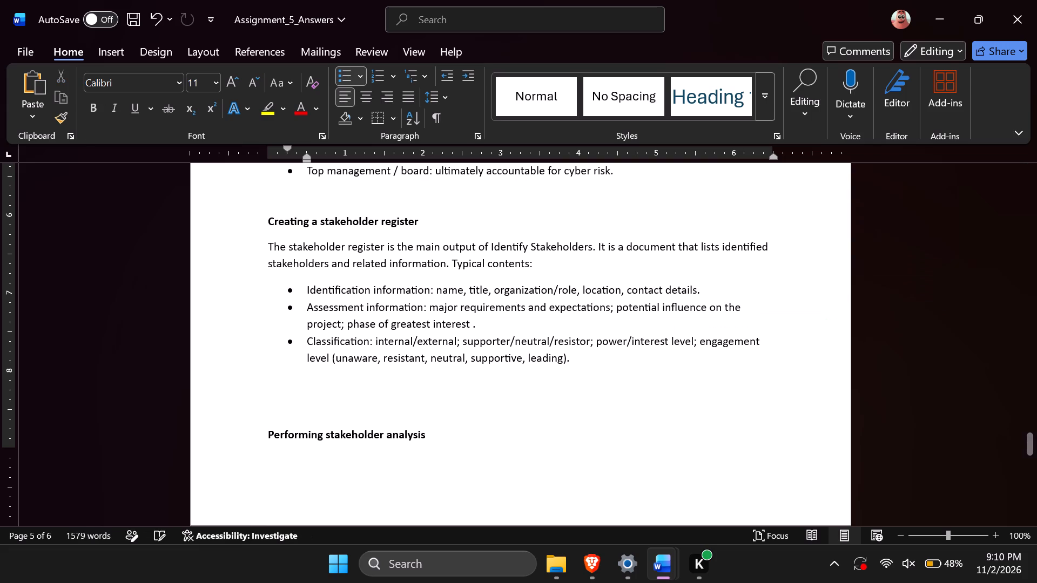
key("BackSpace")
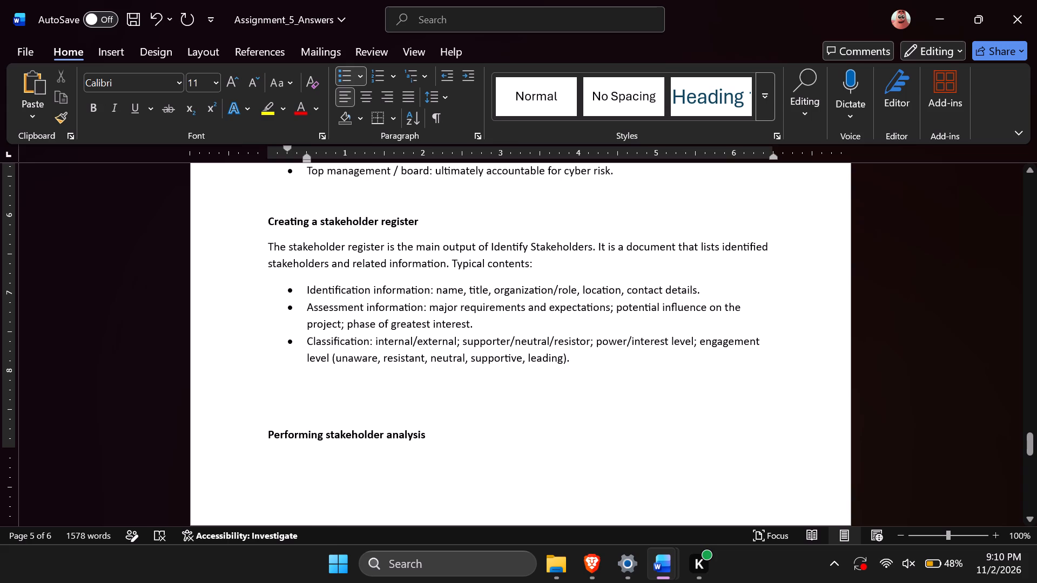
Delete "(unaware, resistant, neutral, supportive, leading)." from the end of the Classification bullet.
left_click_drag(571, 362, 333, 356)
key("BackSpace")
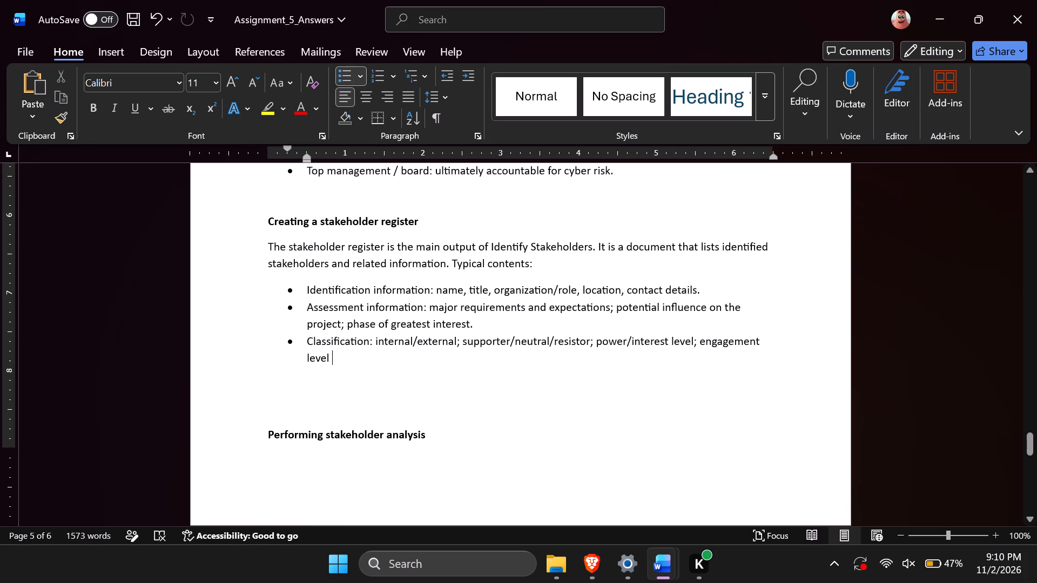
Remove the blank lines above the "Performing stakeholder analysis" heading.
scroll(324, 412, "down", 7)
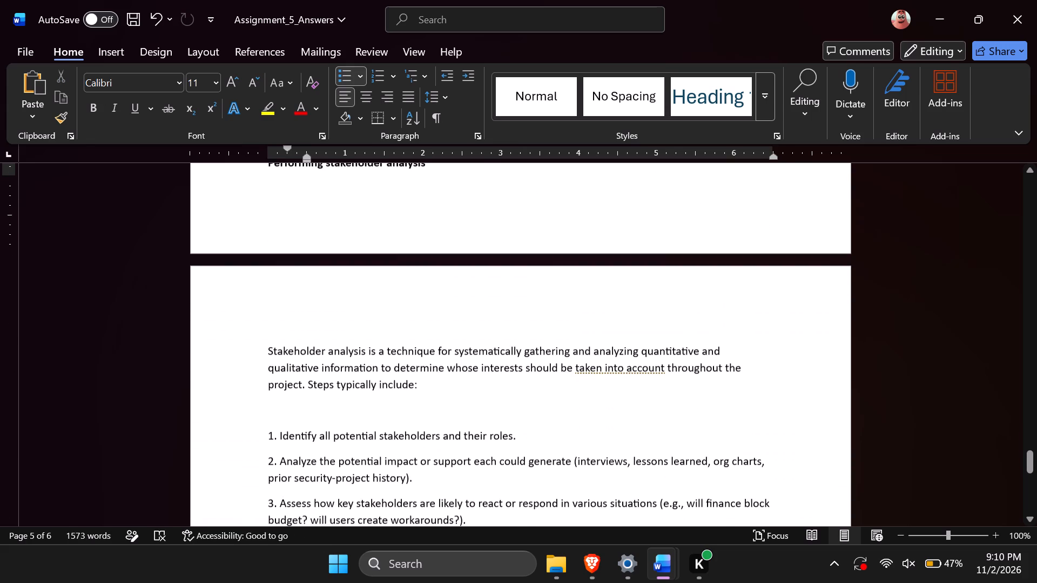
scroll(320, 410, "up", 4)
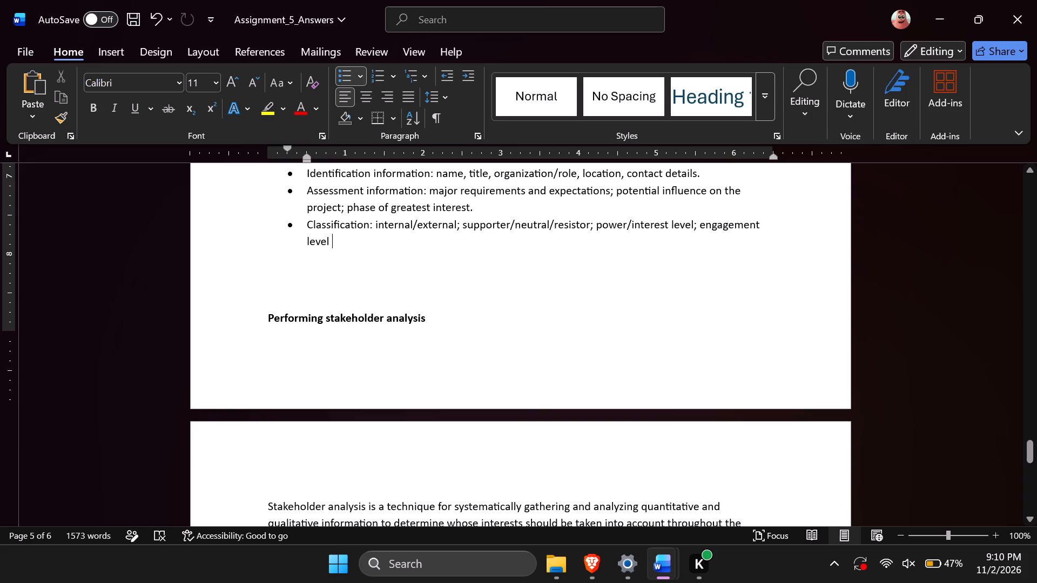
left_click(262, 330)
key("BackSpace")
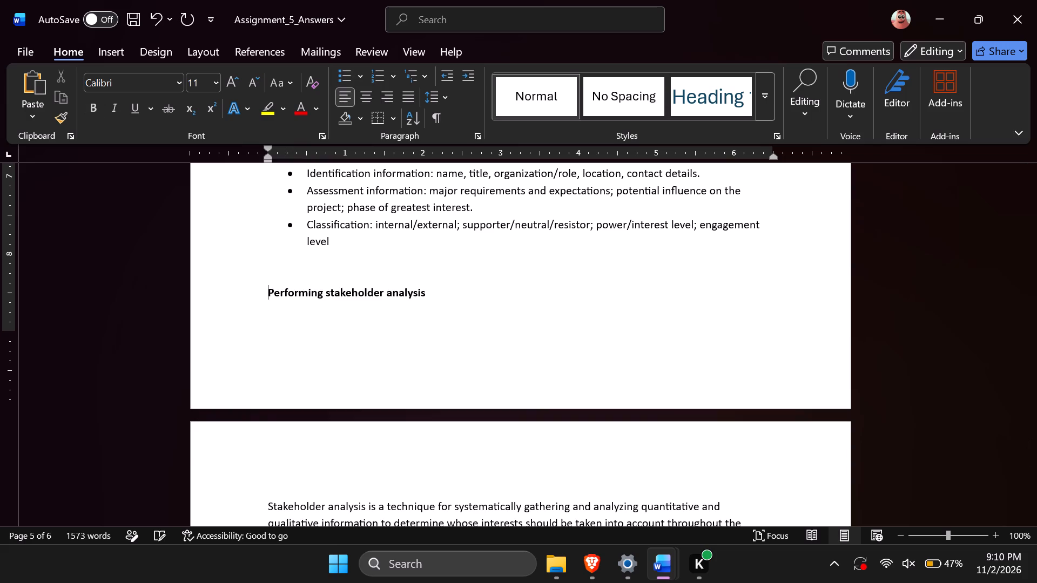
key("BackSpace")
Pull the stakeholder analysis paragraph up from the next page, starting it on the line directly below the "Performing stakeholder analysis" heading.
key("Right")
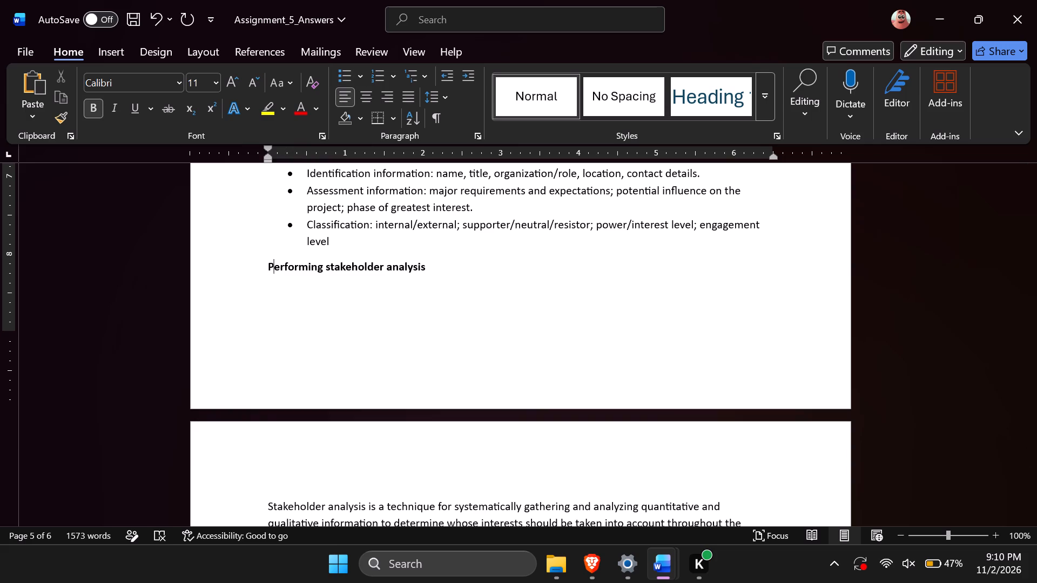
key("Right")
key("Right")
key("Right")
key("Right")
key("Right")
key("Down")
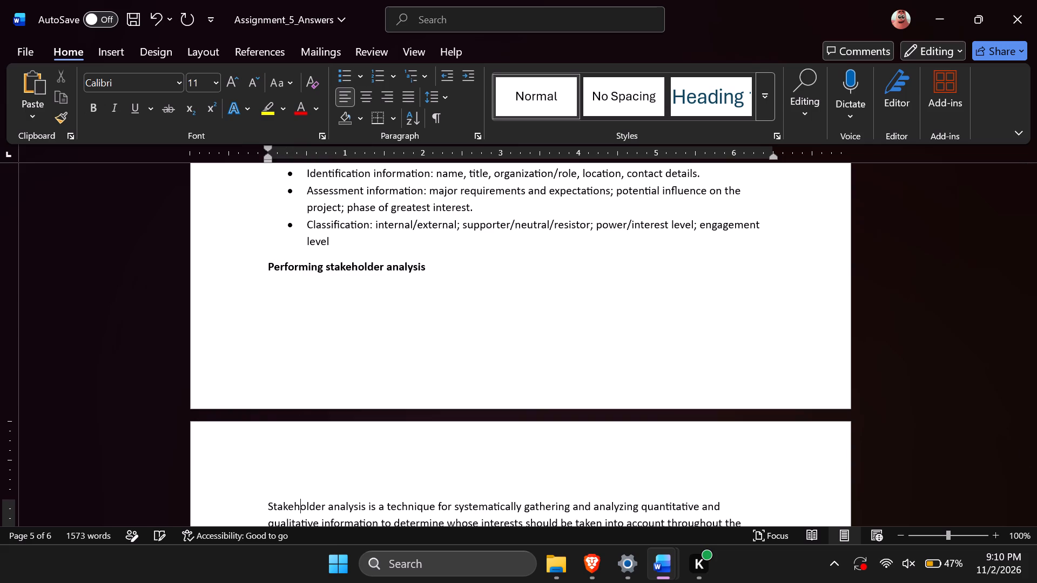
key("Down")
key("Left")
key("Left")
key("Left")
key("Left")
key("Left")
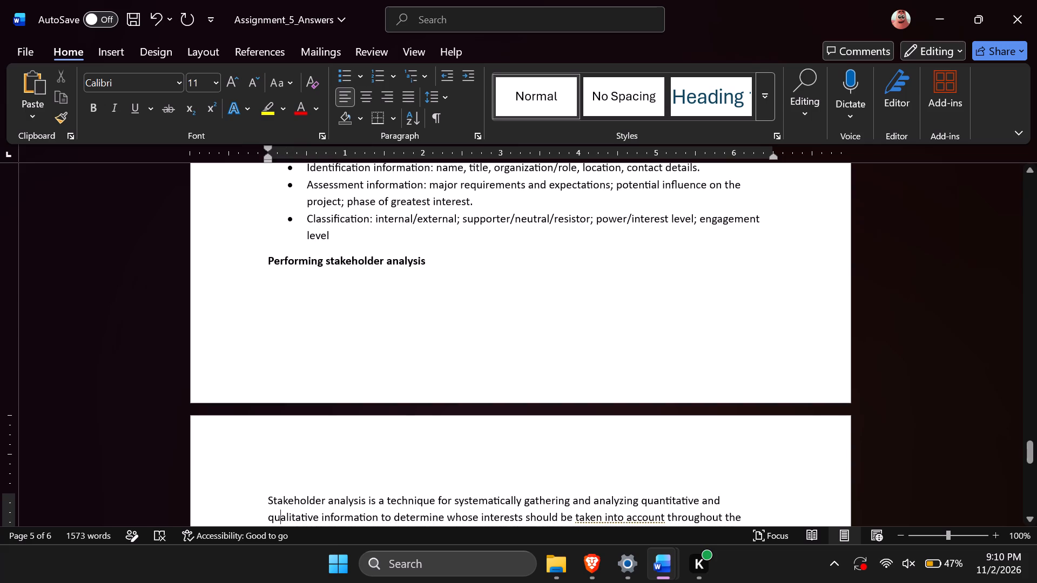
key("Left")
key("Left")
key("Up")
key("BackSpace")
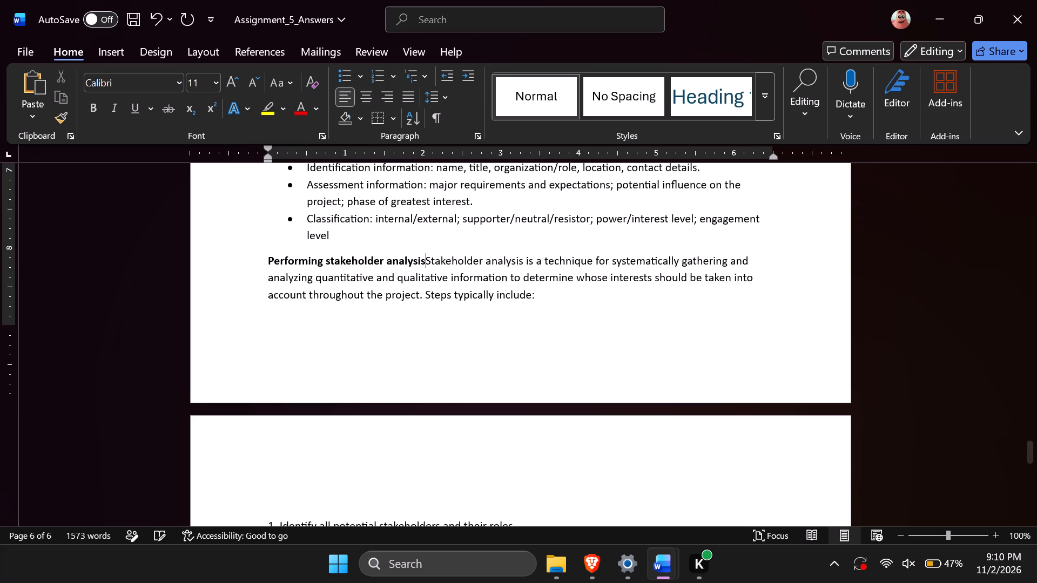
key("space")
key("space")
key("space")
key("space")
key("space")
key("space")
key("space")
key("space")
key("space")
key("space")
key("space")
key("space")
key("space")
key("space")
key("space")
key("space")
key("space")
key("space")
key("space")
key("space")
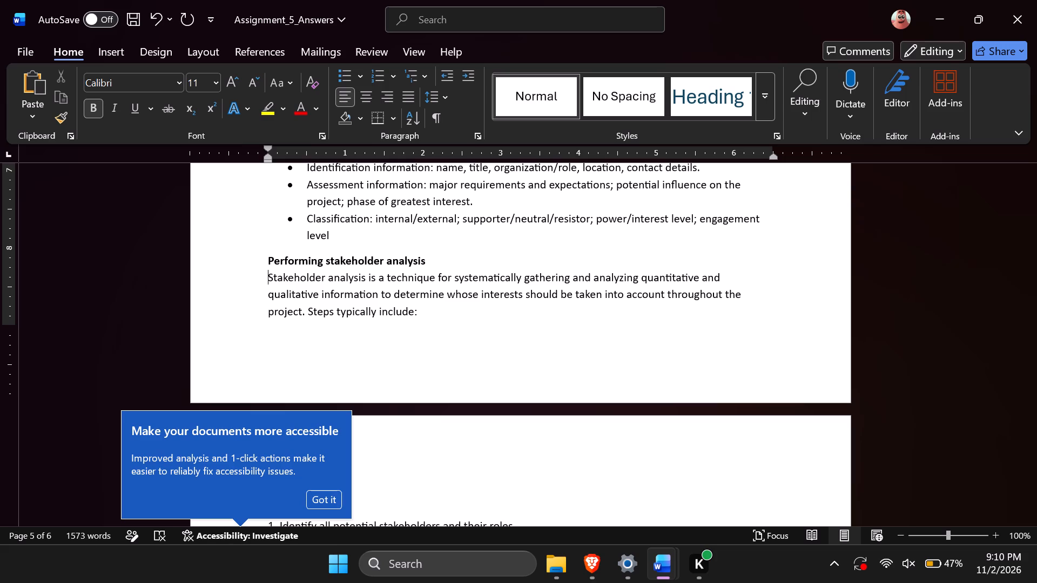
left_click(314, 497)
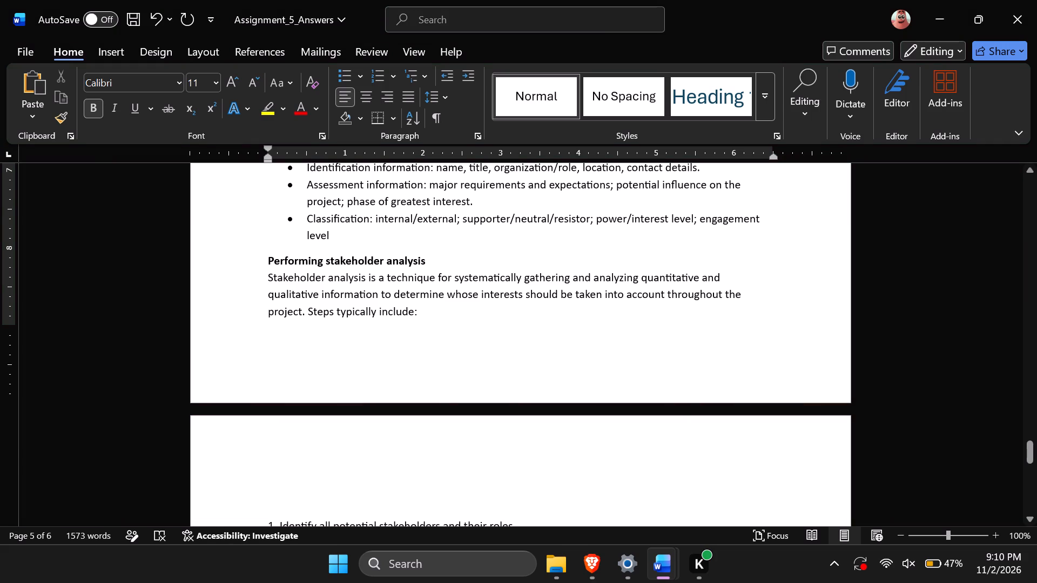
Review the numbered stakeholder analysis steps and the closing IS/IT Security paragraph through the end of the document.
scroll(338, 371, "down", 4)
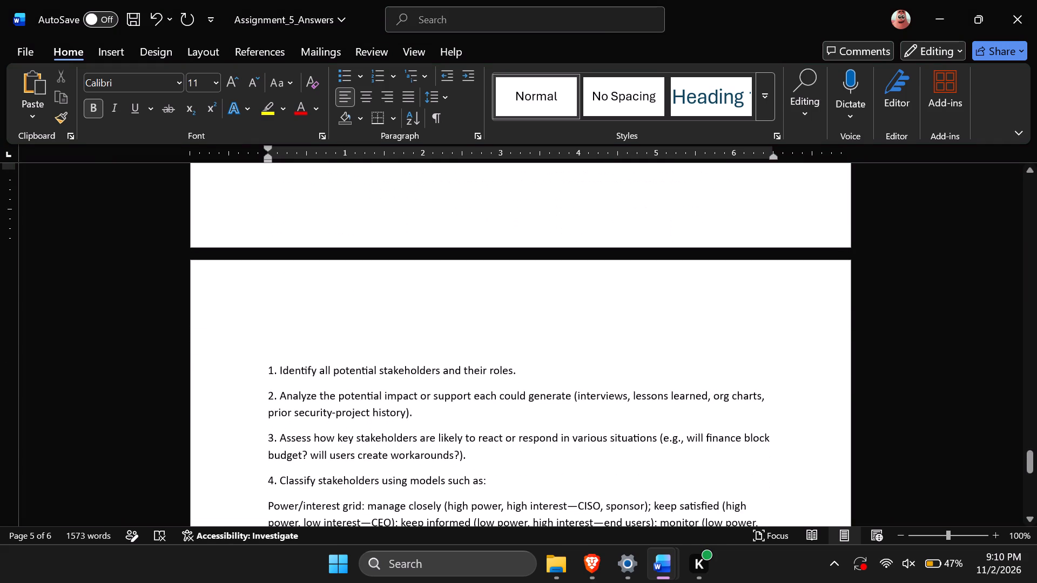
scroll(339, 370, "down", 5)
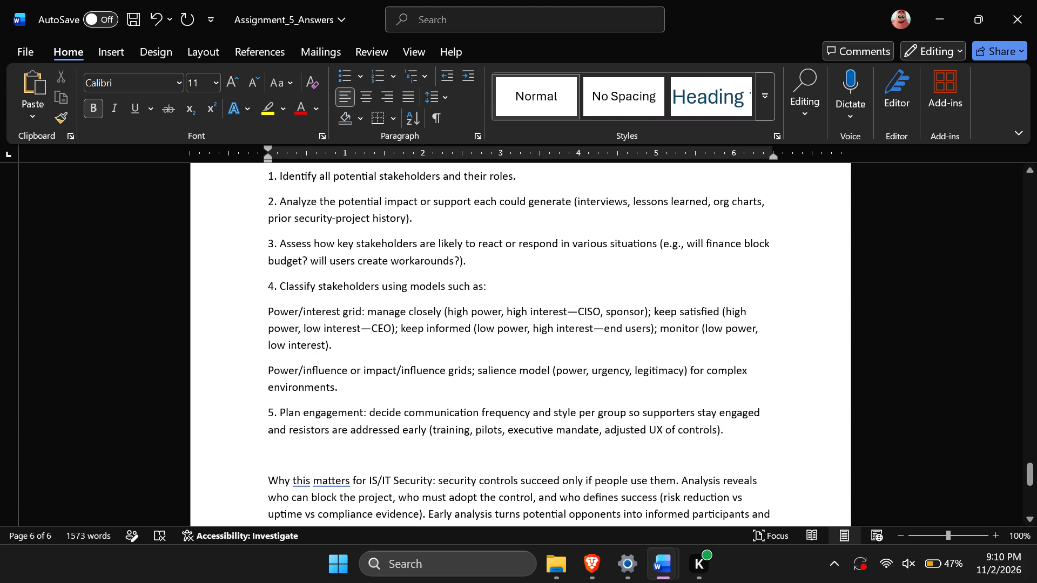
scroll(339, 369, "down", 4)
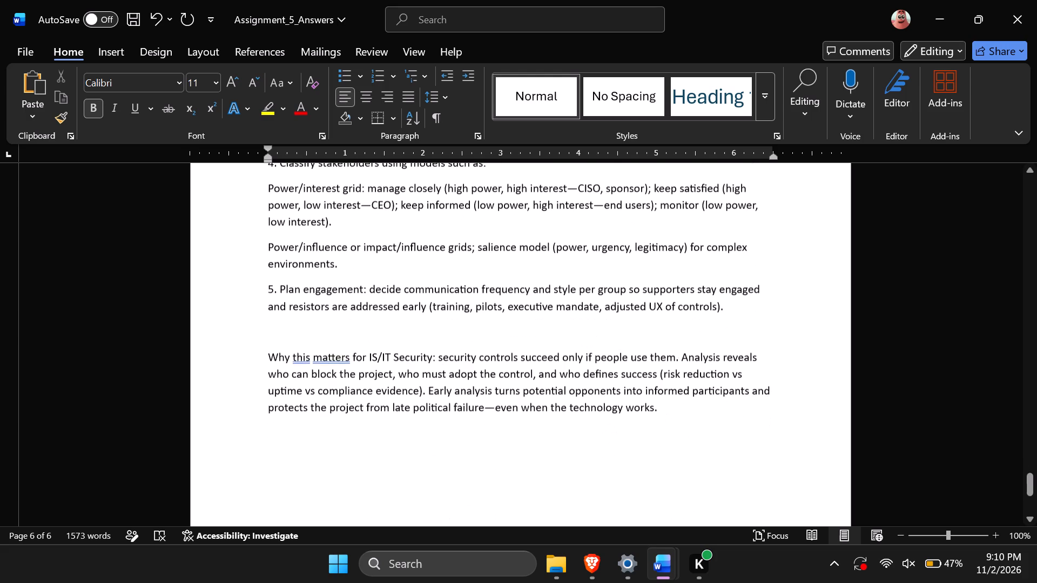
scroll(336, 367, "down", 4)
scroll(330, 364, "up", 10)
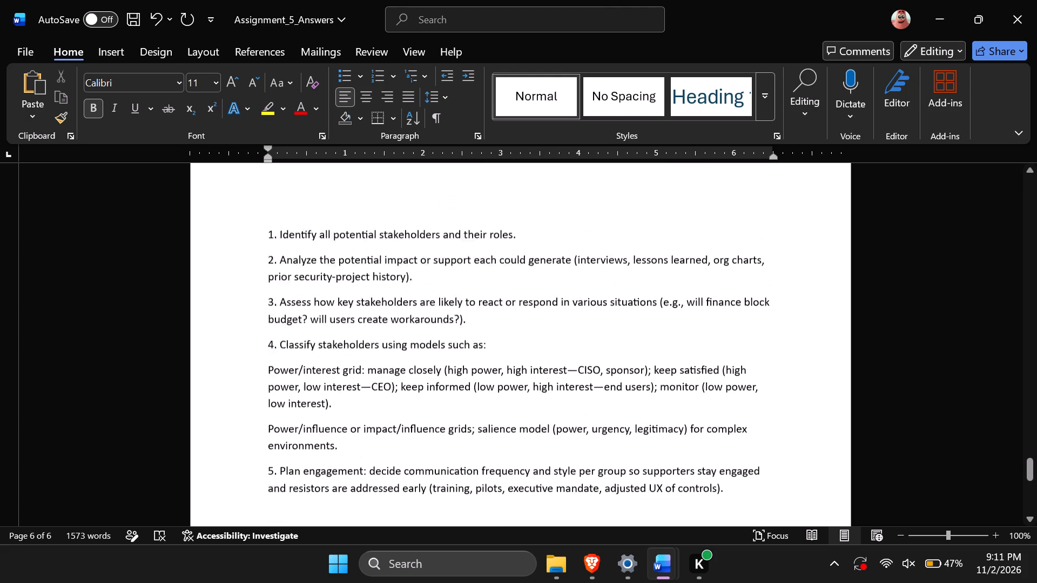
scroll(328, 364, "up", 6)
scroll(327, 364, "down", 3)
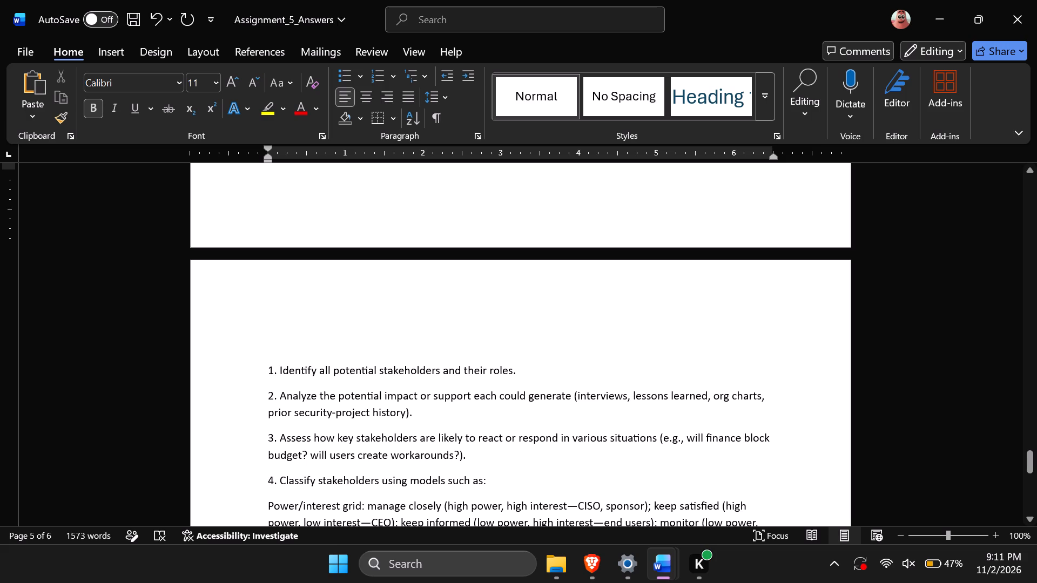
Delete the manual numbers "1." and "2." before the Identify and Analyze steps, keeping each step as its own paragraph.
left_click_drag(268, 368, 327, 470)
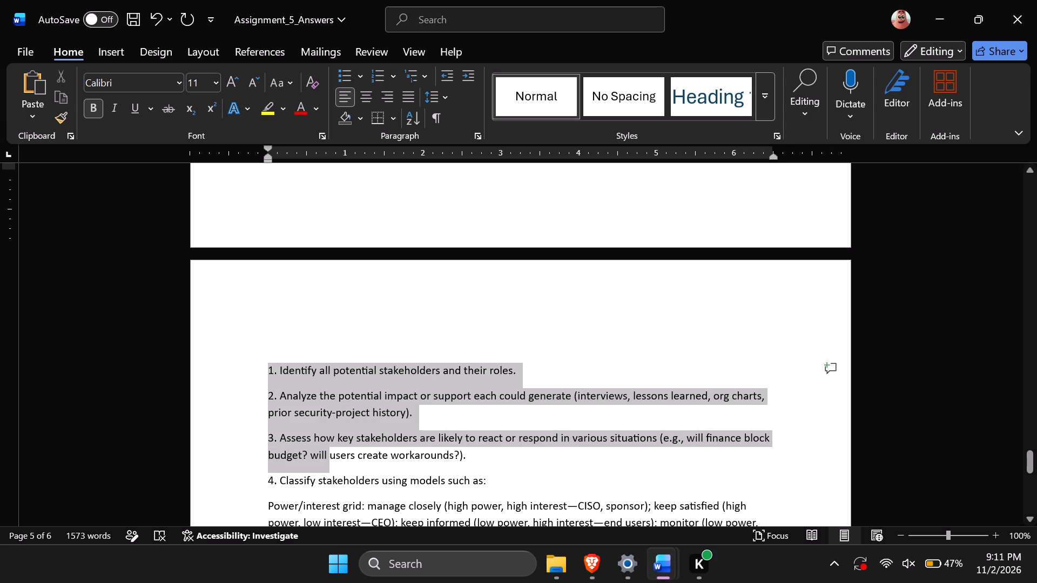
left_click_drag(327, 470, 273, 347)
left_click(279, 365)
key("BackSpace")
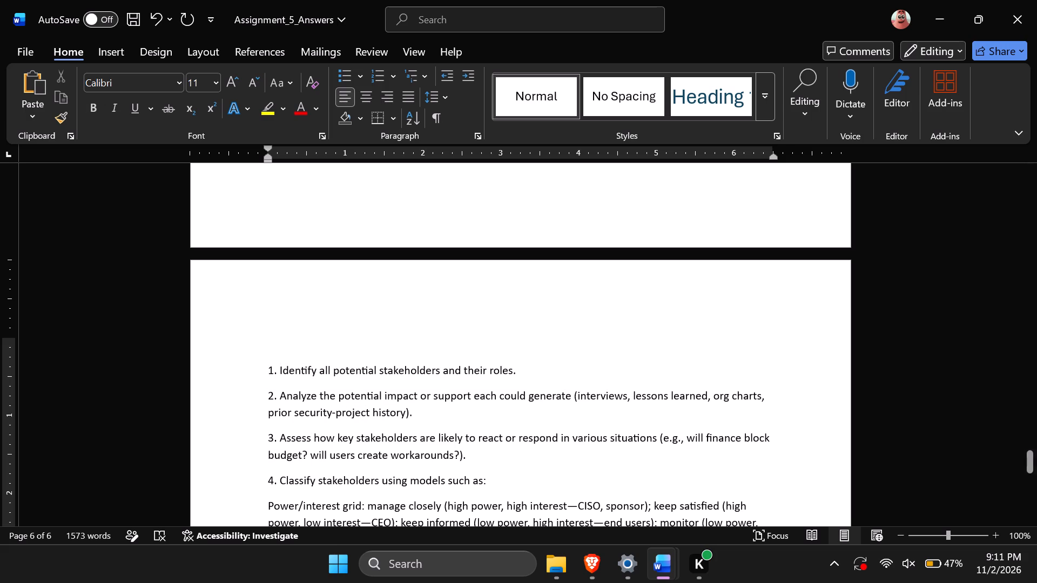
key("BackSpace")
key("BackSpace")
key("Down")
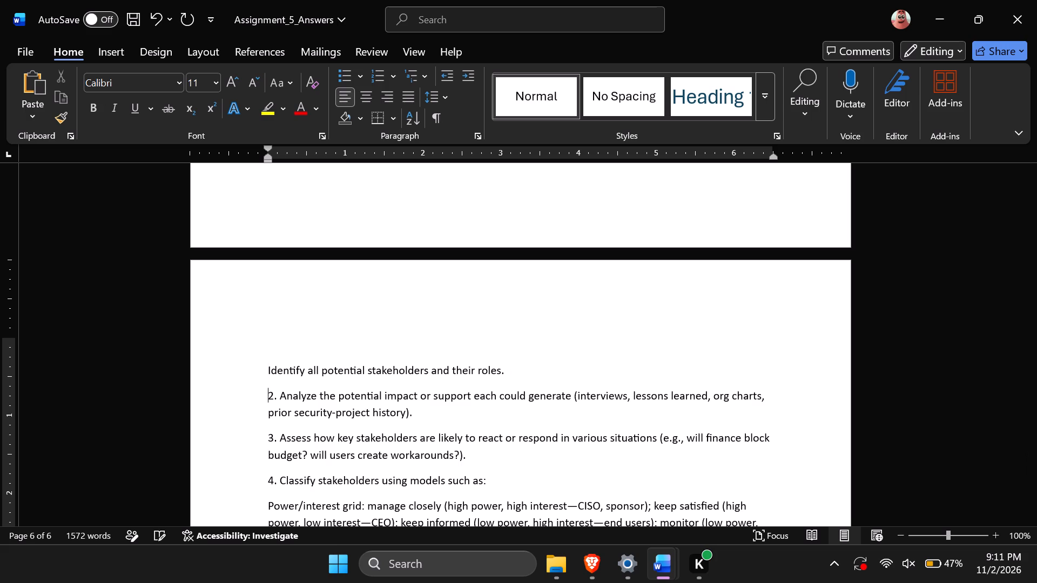
key("Right")
key("Right")
key("backslash")
key("BackSpace")
key("BackSpace")
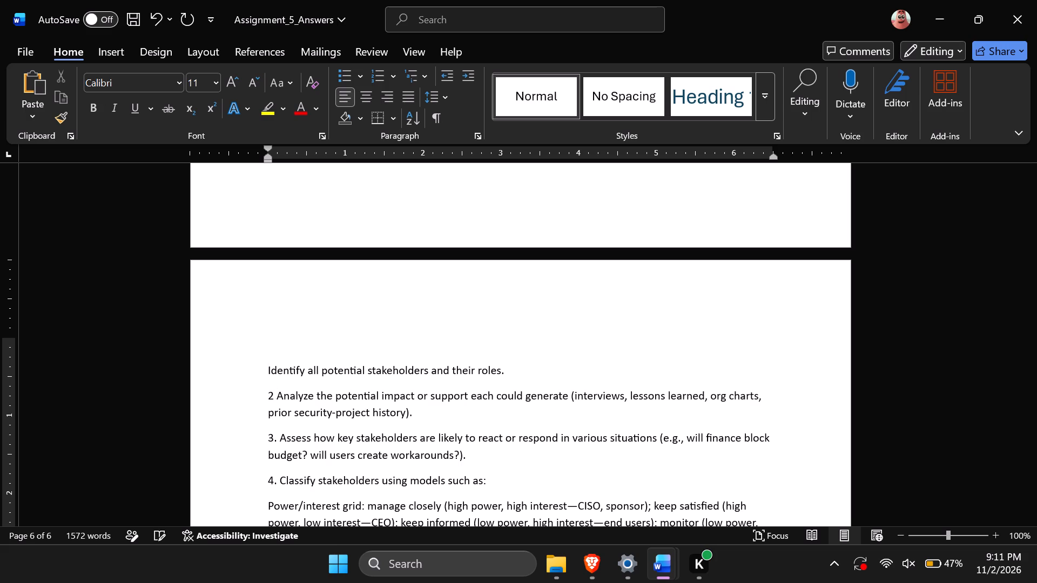
key("BackSpace")
key("BackSpace")
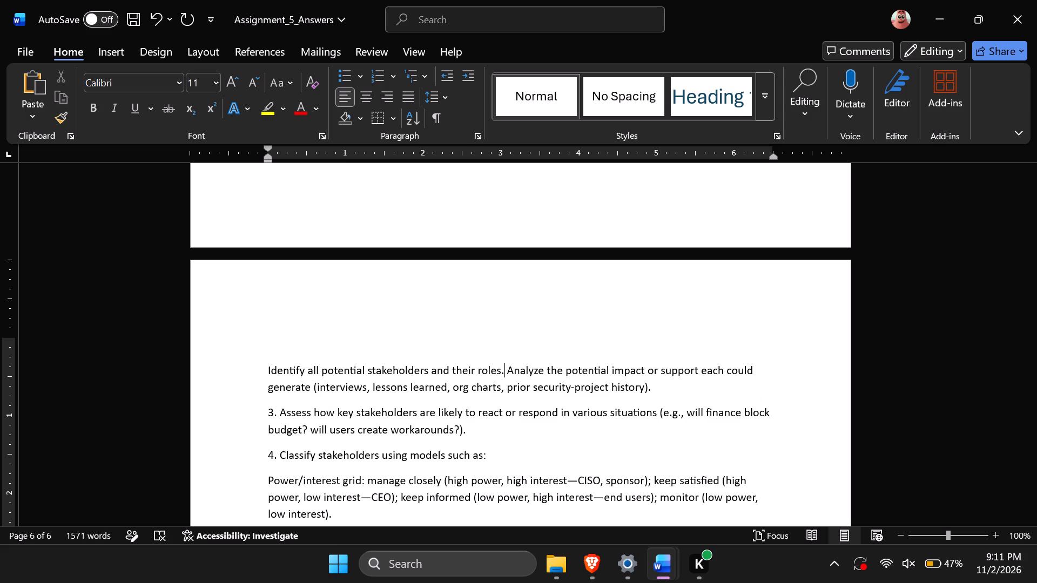
key("Return")
Delete the manual numbers "3." and "4." before the Assess and Classify stakeholders steps.
key("Down")
key("Down")
key("Right")
key("Right")
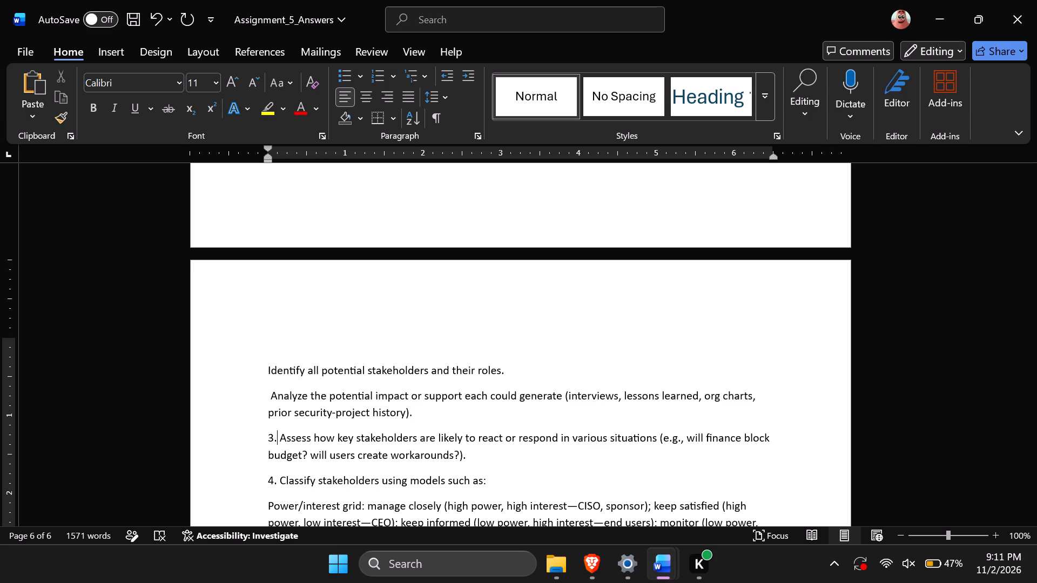
key("BackSpace")
key("BackSpace")
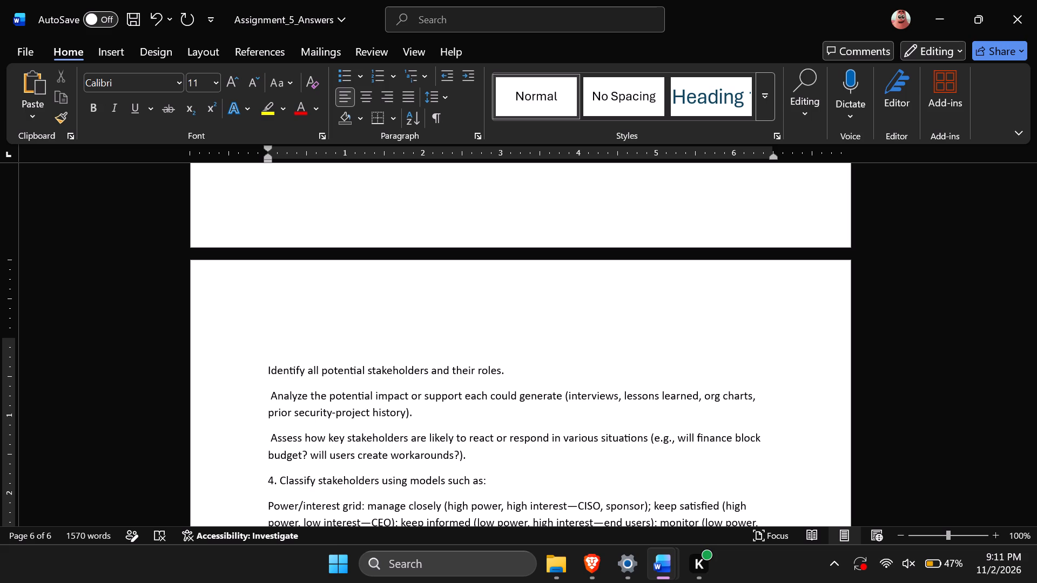
key("Down")
key("Down")
key("Right")
key("Right")
key("BackSpace")
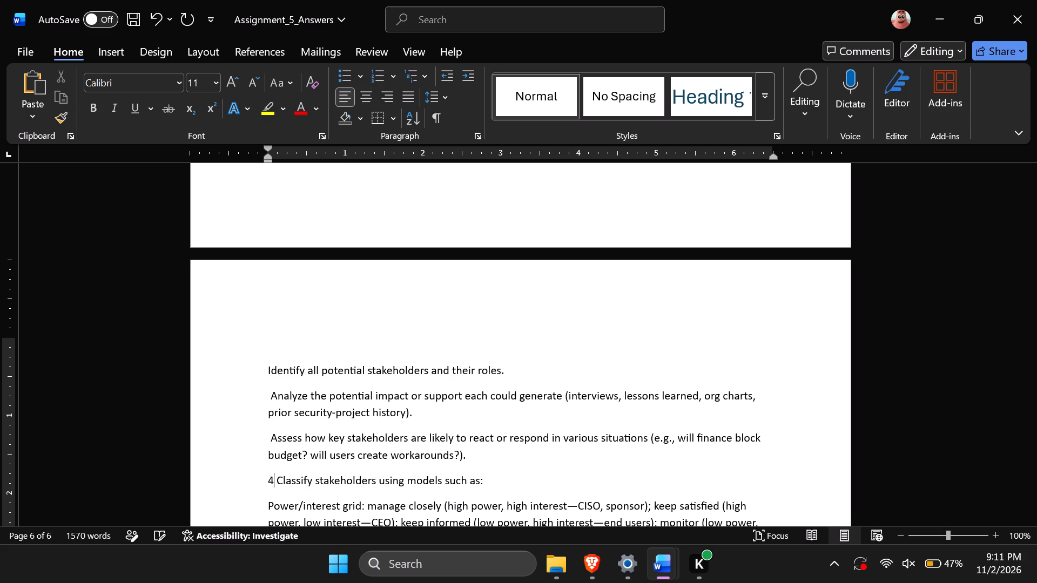
key("BackSpace")
Delete the manual number "5." before the Plan engagement step.
key("Down")
key("Down")
key("Down")
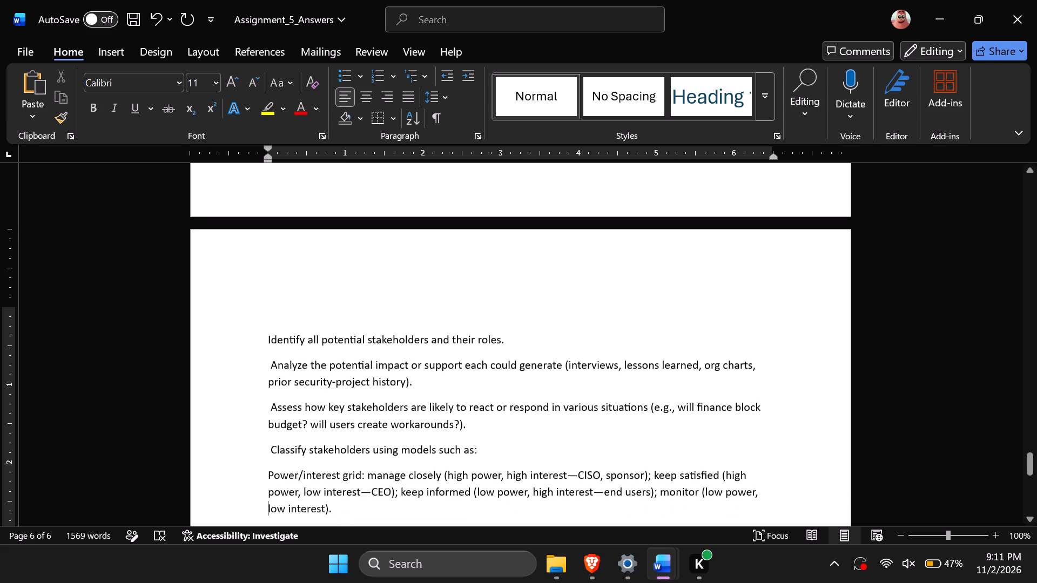
key("Down")
key("Down")
key("Down")
key("Down")
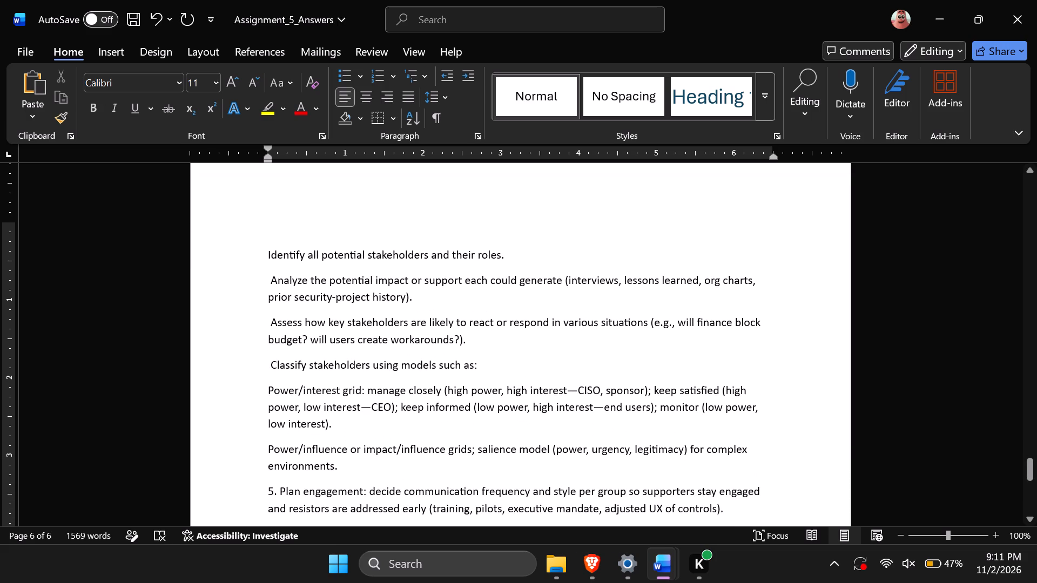
key("Up")
key("Right")
key("Right")
key("BackSpace")
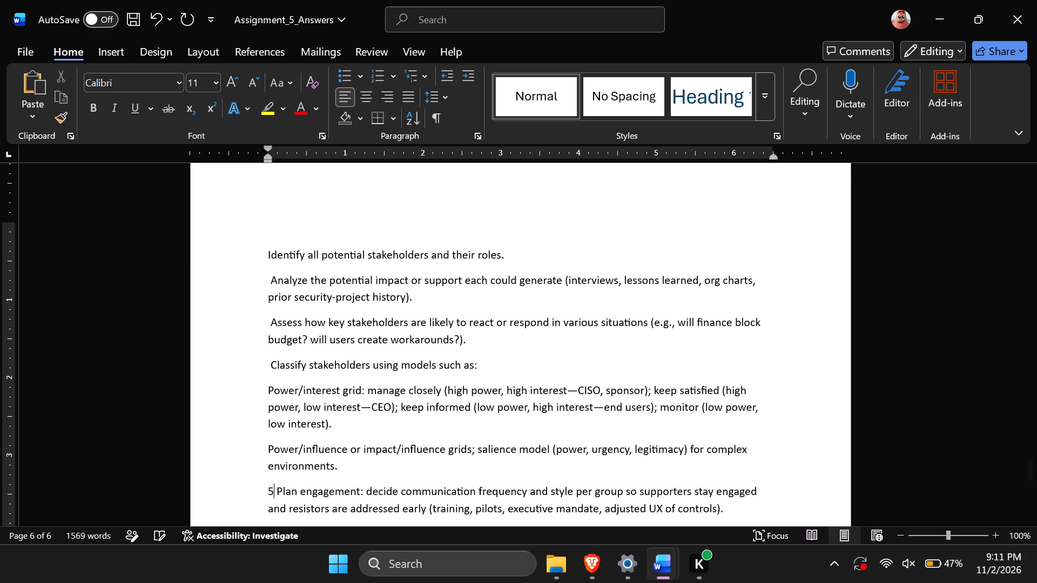
key("BackSpace")
Format the paragraphs from "Identify all potential stakeholders" through "Plan engagement" as a bulleted list.
key("Down")
key("Down")
key("Down")
key("Down")
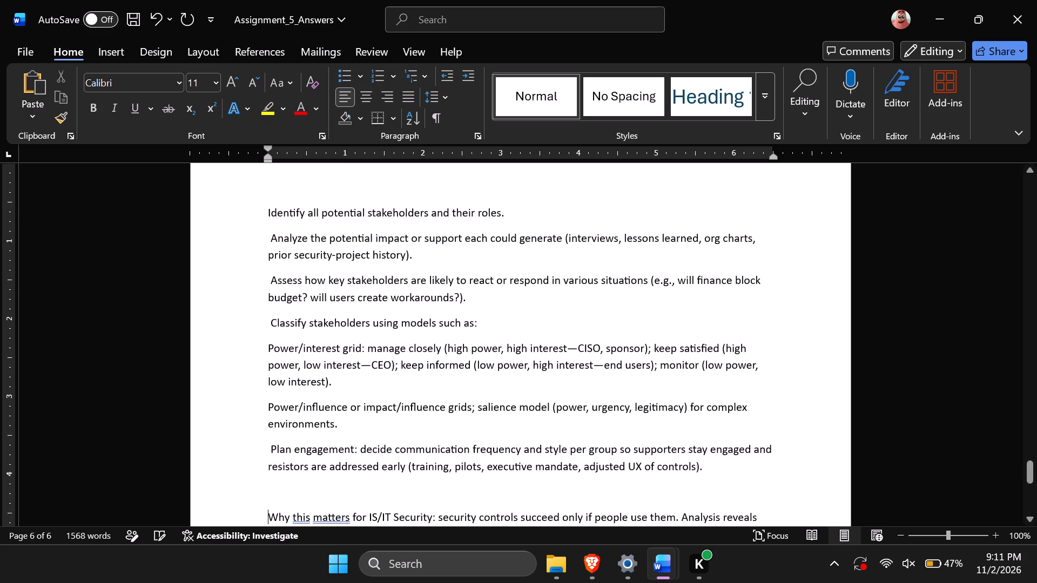
key("Down")
key("Down")
key("Up")
key("Up")
key("Up")
key("Up")
key("Up")
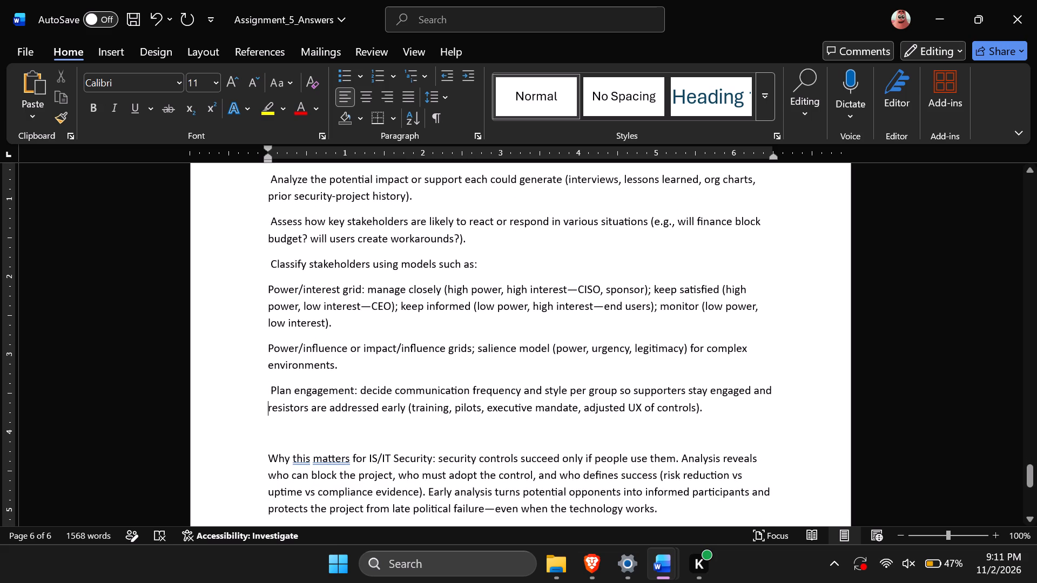
scroll(277, 362, "up", 2)
scroll(221, 292, "up", 2)
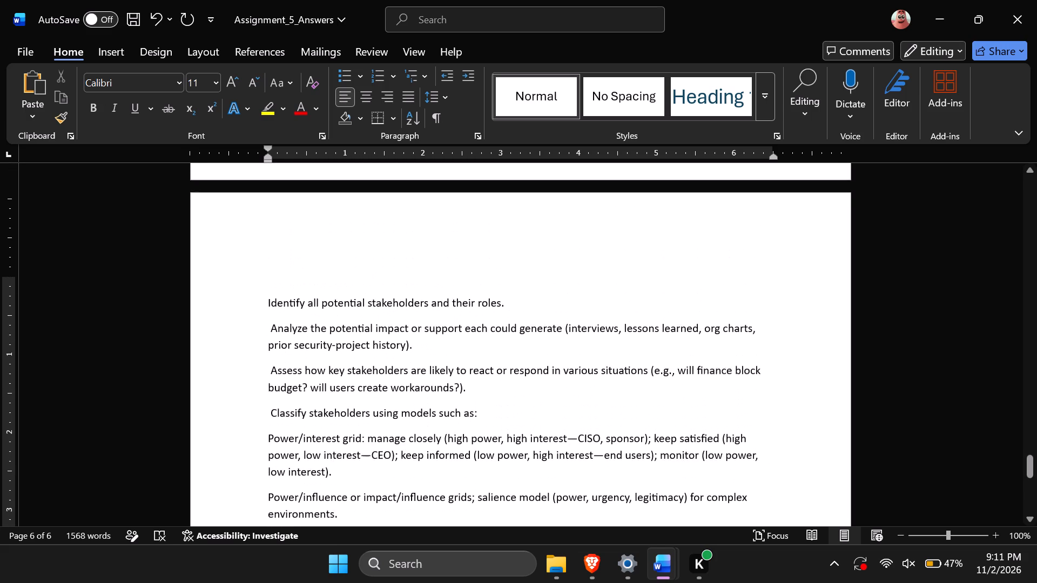
scroll(269, 341, "up", 2)
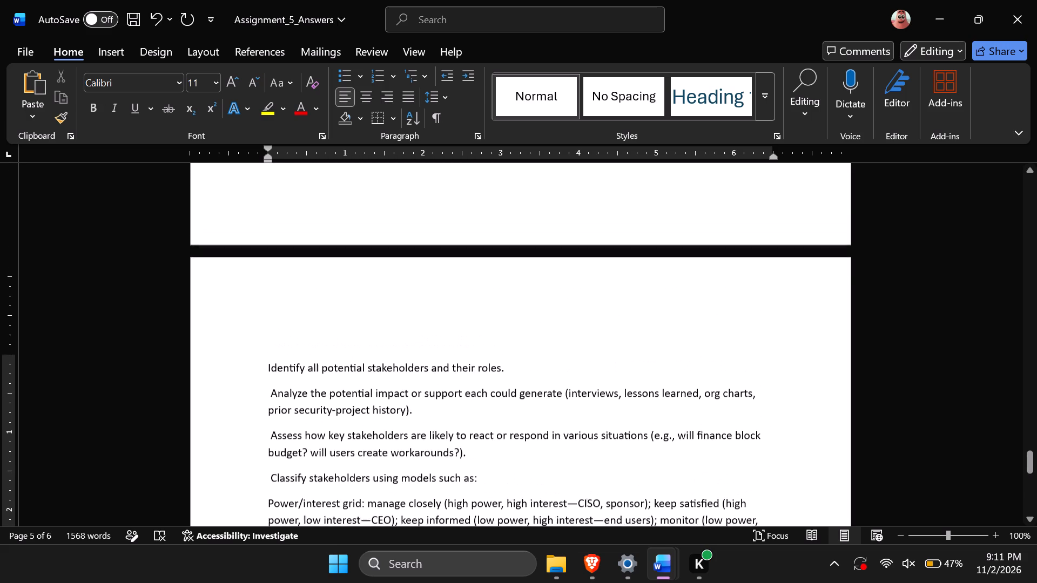
scroll(269, 341, "up", 1)
scroll(269, 341, "down", 2)
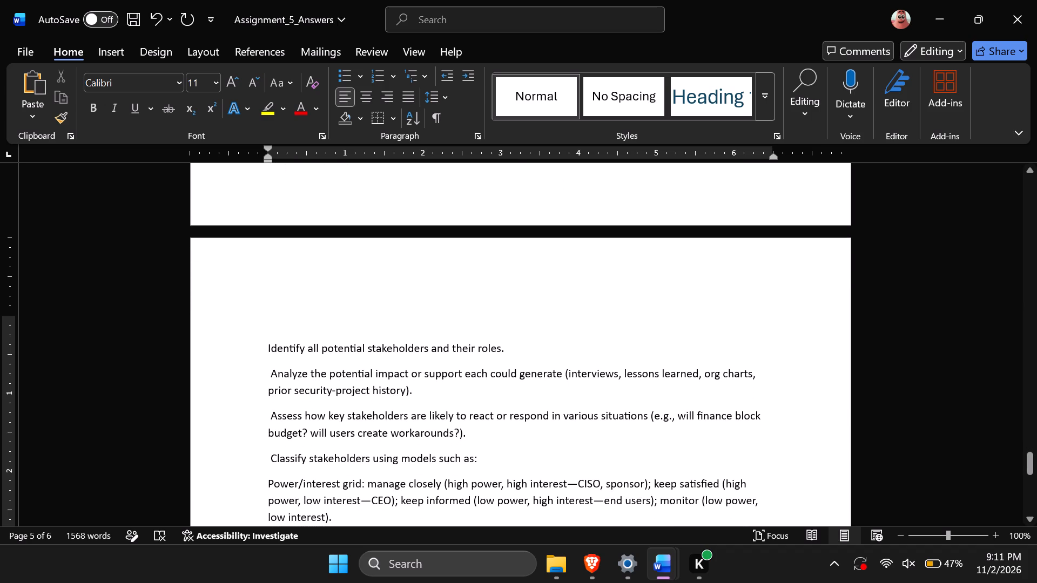
left_click_drag(268, 342, 317, 514)
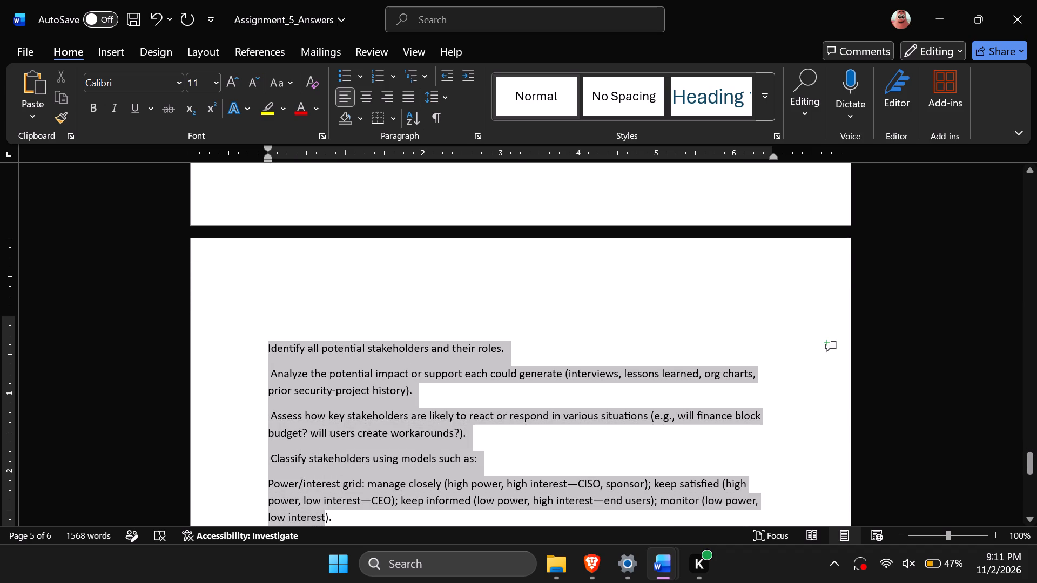
left_click_drag(317, 514, 322, 531)
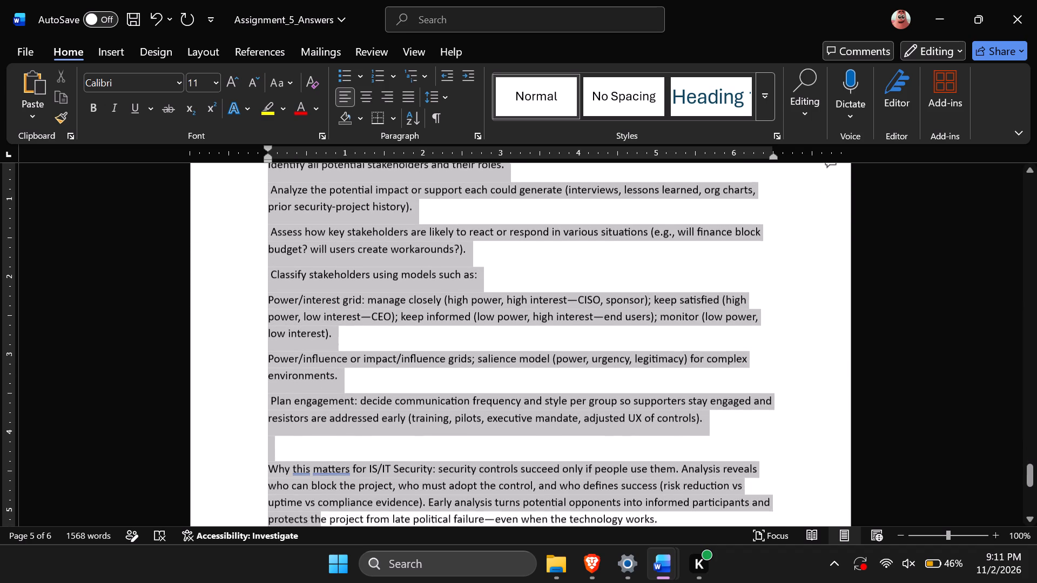
left_click_drag(322, 531, 716, 358)
left_click(841, 329)
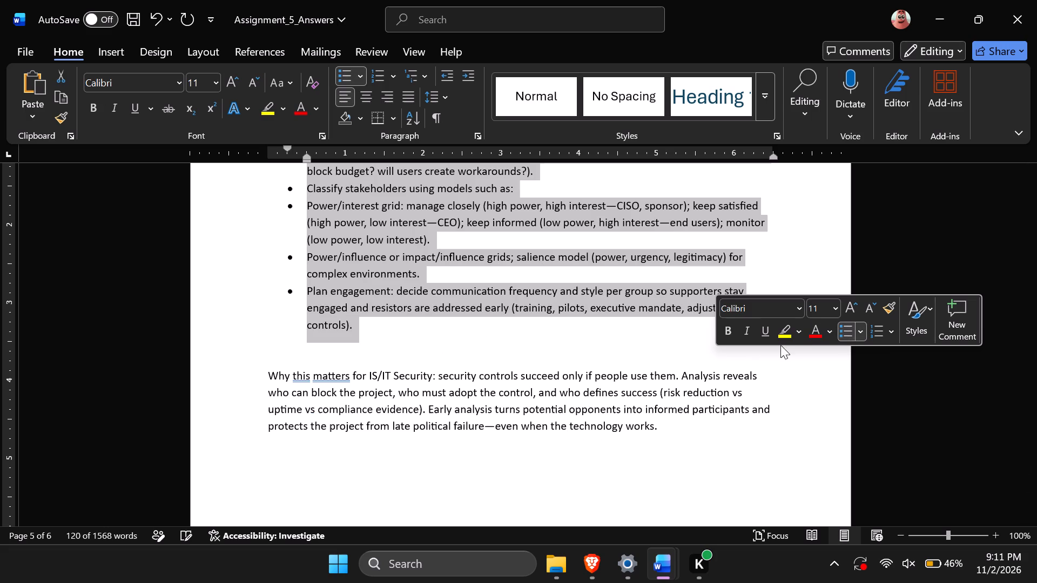
scroll(355, 359, "up", 1)
left_click(392, 369)
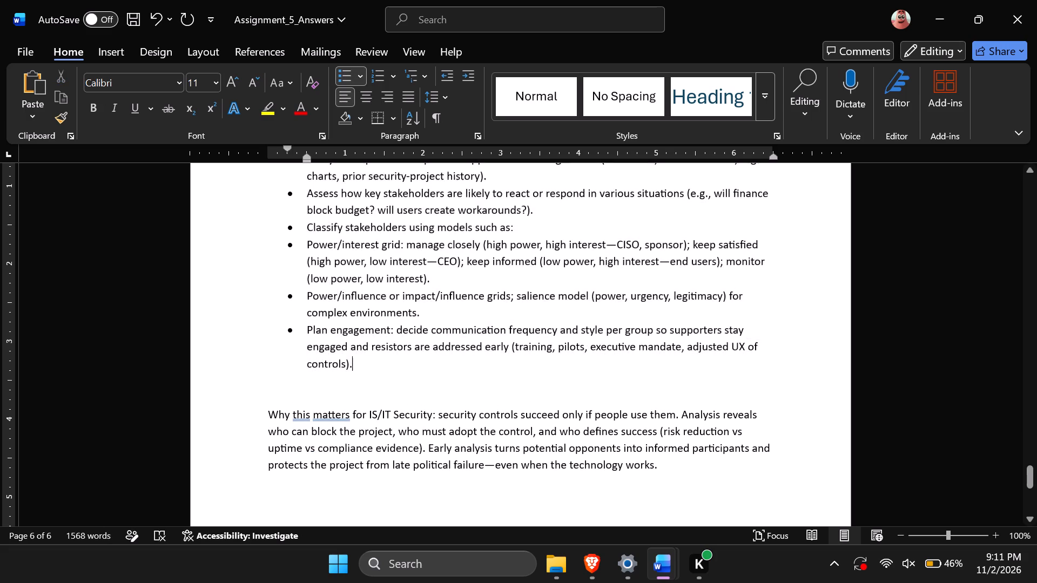
Replace the em dash between "high interest" and "CISO" in the Power/interest grid bullet with a space.
scroll(393, 368, "up", 3)
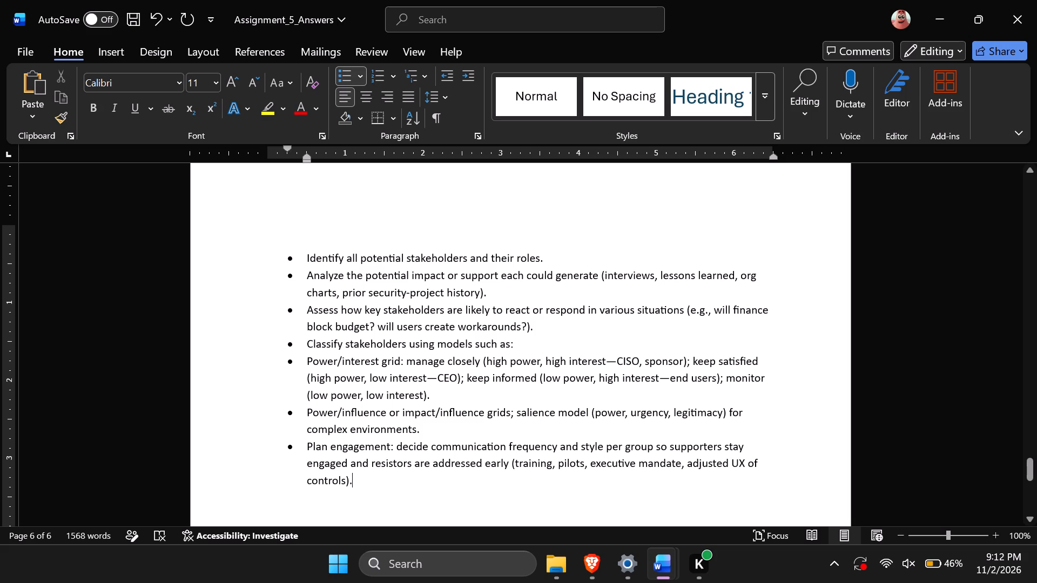
left_click(616, 361)
key("BackSpace")
key("space")
Replace the em dash between "high interest" and "end users" in the Power/interest grid bullet with a space.
key("Down")
key("Right")
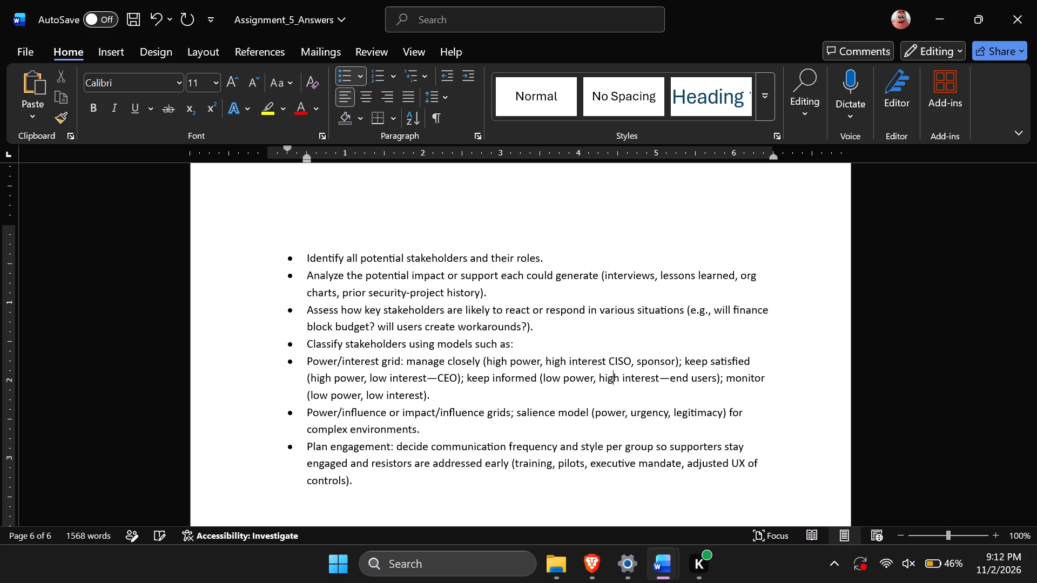
key("Right")
key("Right")
key("Right")
key("Right")
key("Right")
key("Right")
key("Right")
key("Right")
key("Right")
key("Right")
key("Right")
key("Right")
key("Left")
key("BackSpace")
key("space")
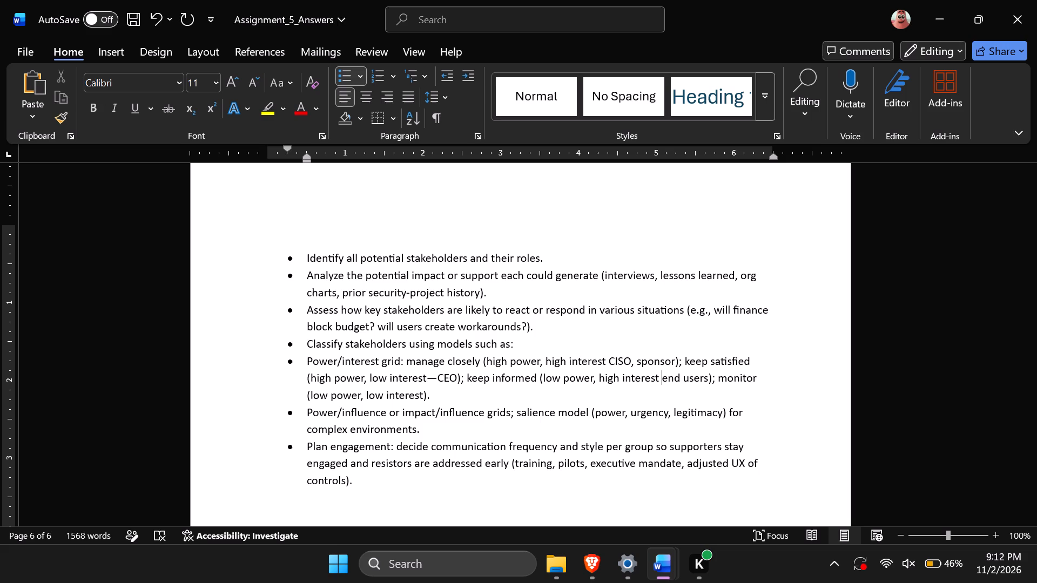
Delete the closing paragraph that starts "Why this matters for IS/IT Security" below the Plan engagement bullet.
scroll(399, 453, "down", 6)
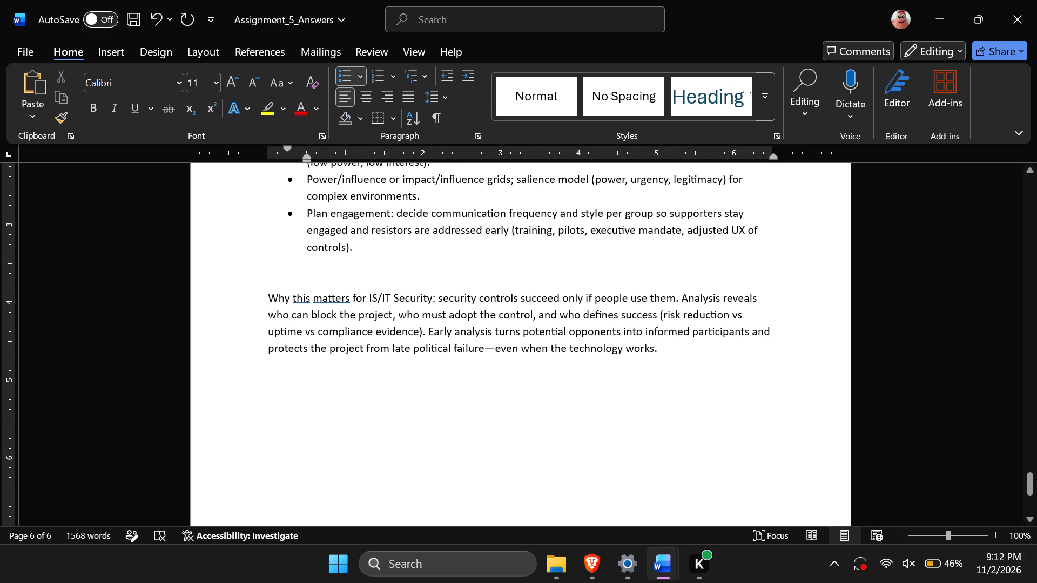
left_click_drag(676, 353, 258, 300)
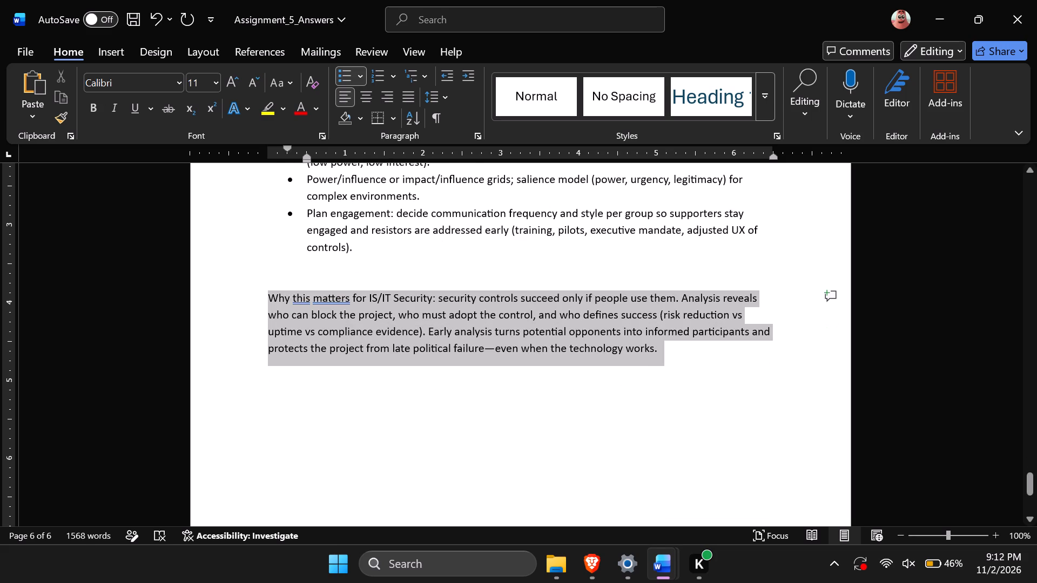
left_click_drag(258, 300, 257, 300)
key("Delete")
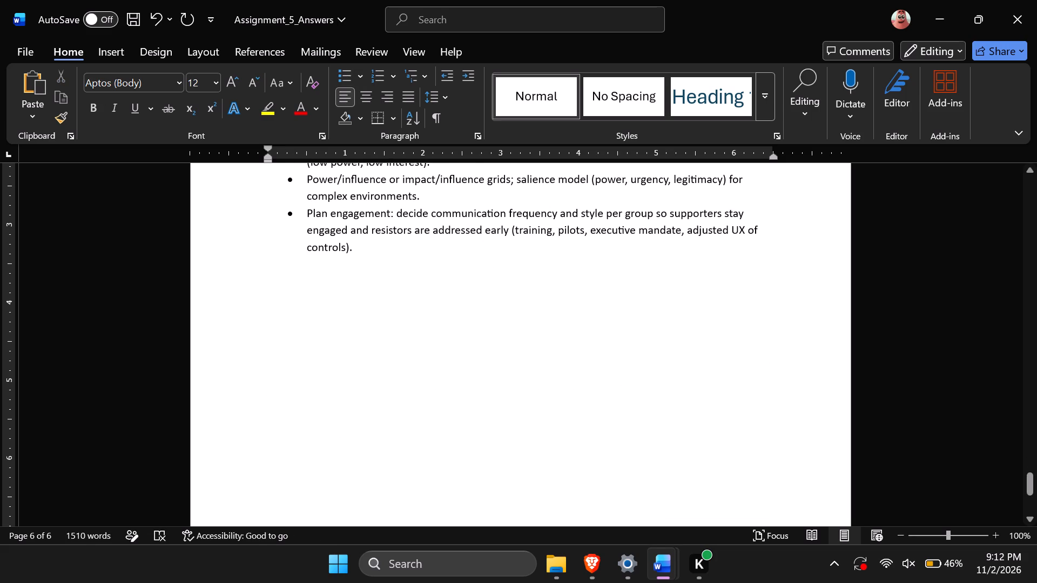
Set the font size of the Question 1 heading on managing communications to 16.
scroll(334, 345, "up", 18)
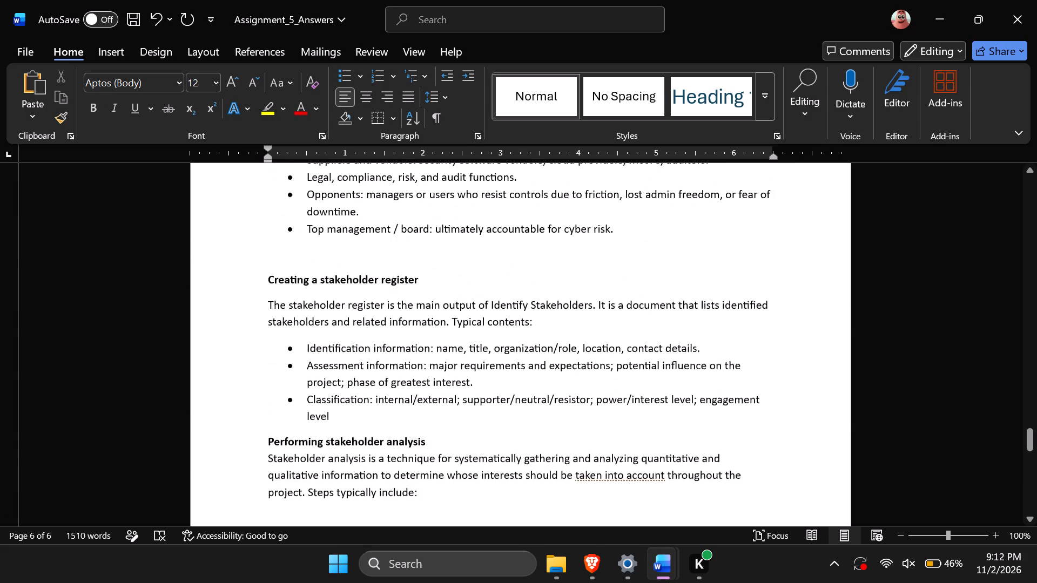
scroll(334, 345, "up", 20)
scroll(334, 345, "up", 5)
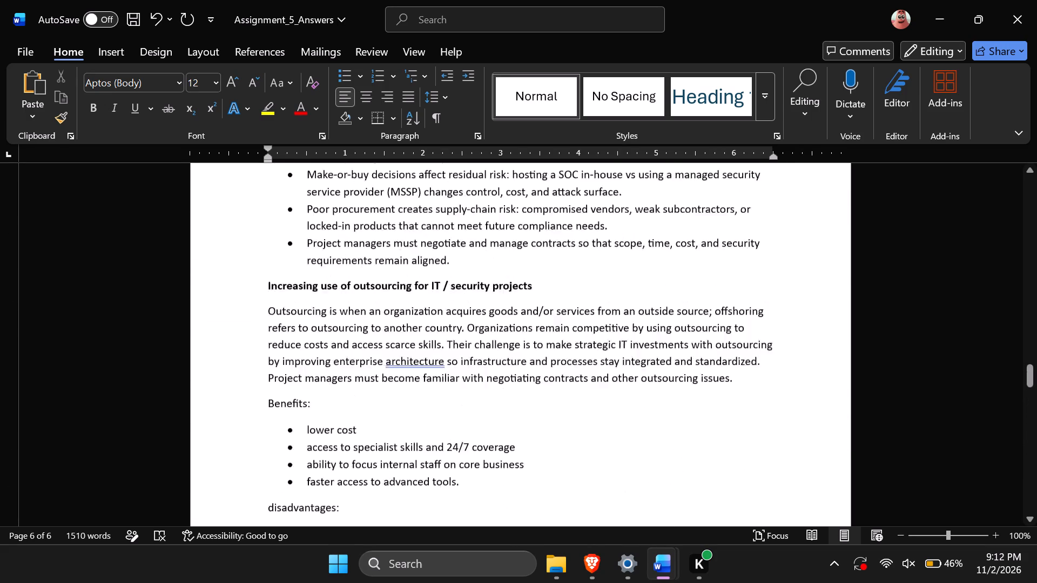
scroll(334, 345, "up", 20)
scroll(334, 345, "up", 5)
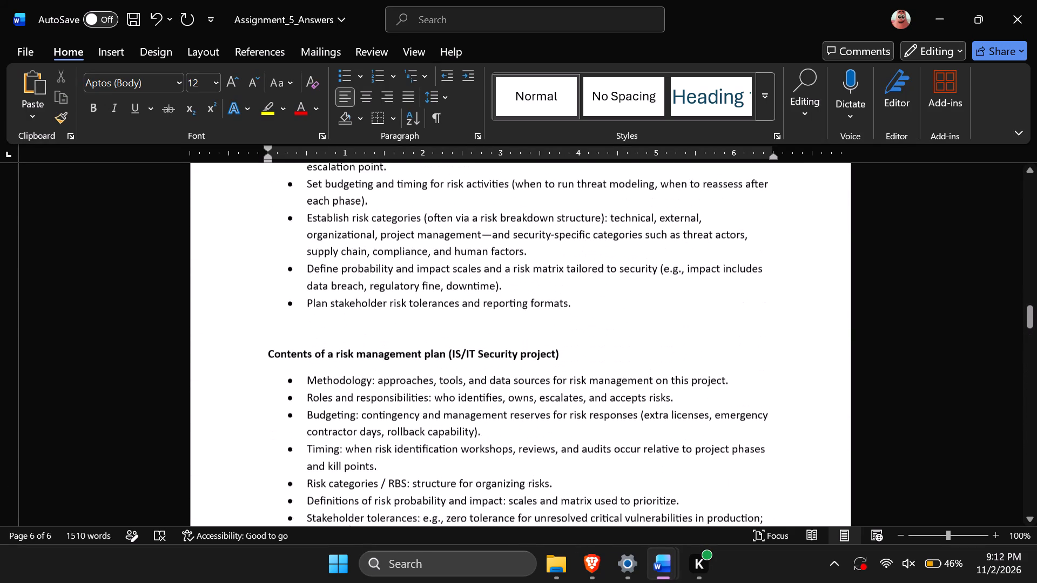
scroll(334, 345, "up", 20)
scroll(334, 345, "up", 5)
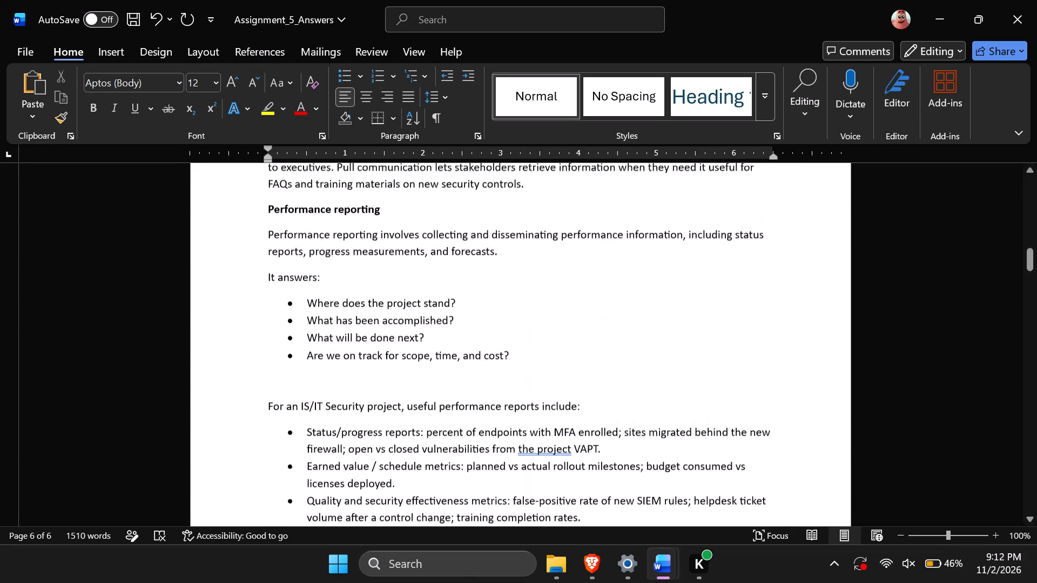
scroll(334, 345, "up", 20)
scroll(334, 345, "up", 5)
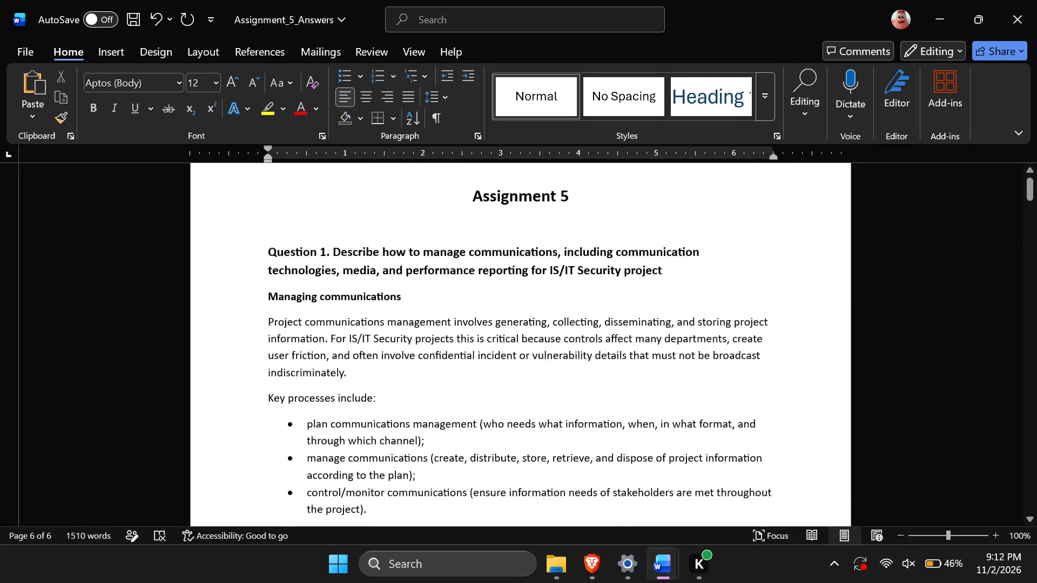
scroll(334, 345, "up", 4)
left_click_drag(262, 322, 466, 355)
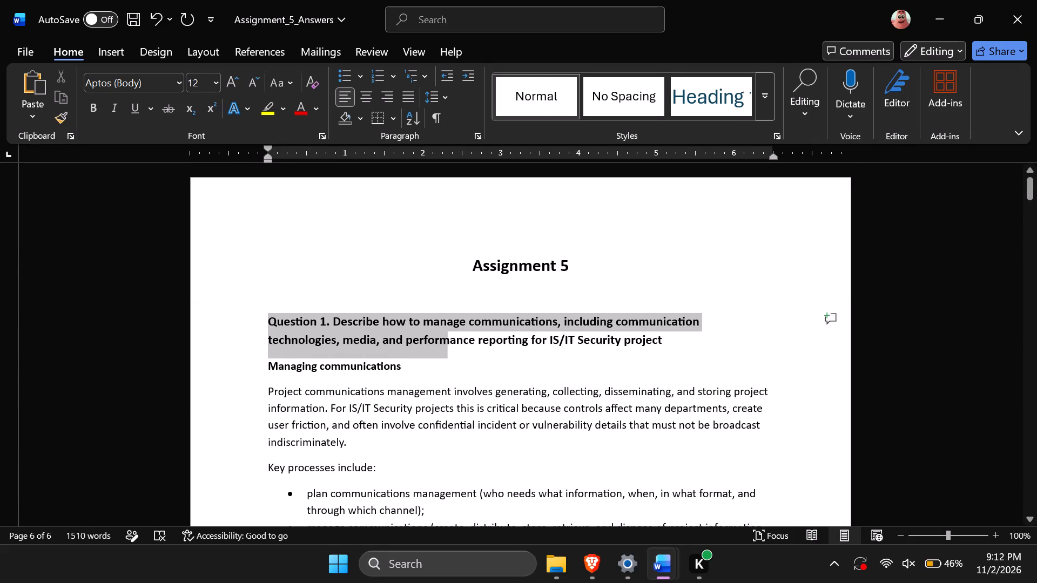
left_click_drag(466, 355, 674, 349)
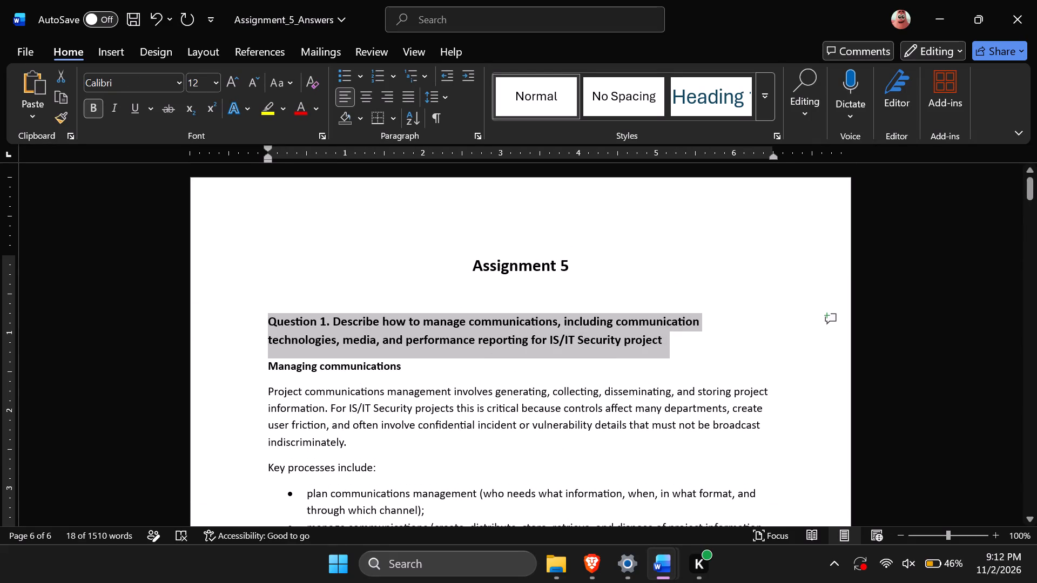
right_click(649, 350)
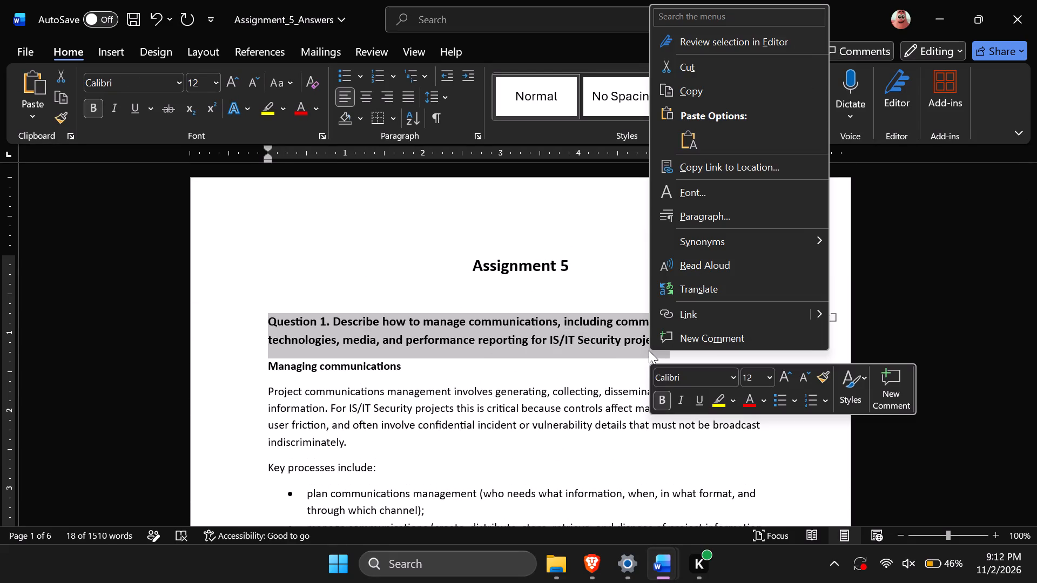
left_click(772, 376)
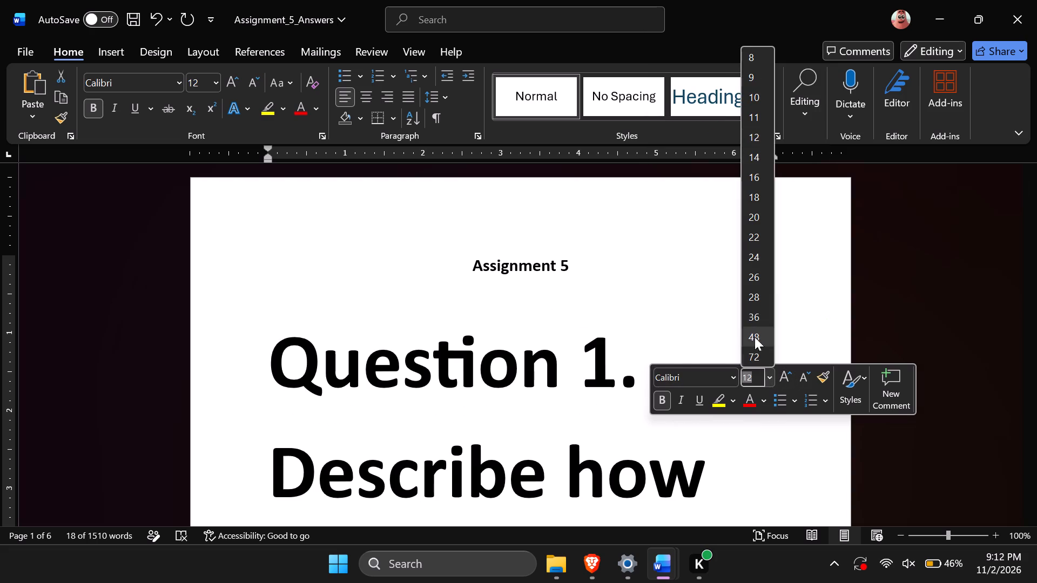
left_click(753, 180)
left_click(515, 372)
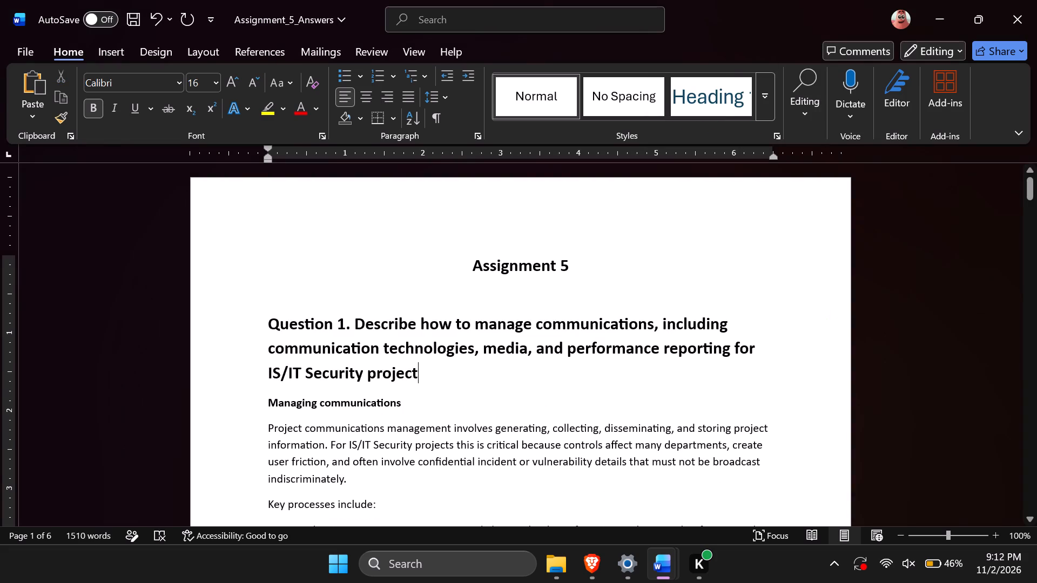
Set the font size of the Question 2 heading on planning risk management to 16.
scroll(329, 514, "down", 4)
scroll(398, 435, "down", 19)
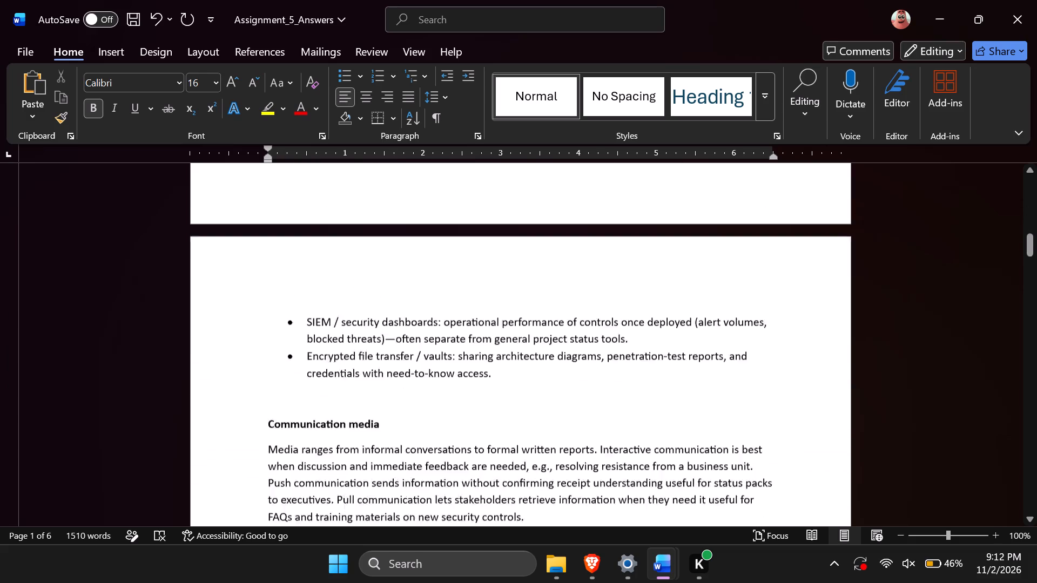
scroll(396, 438, "down", 15)
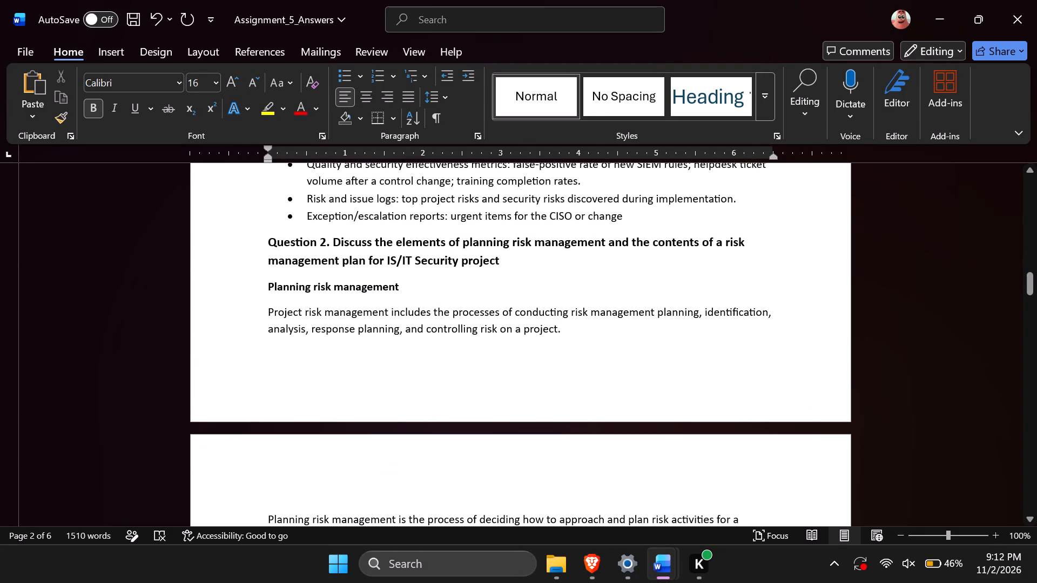
left_click_drag(259, 238, 499, 269)
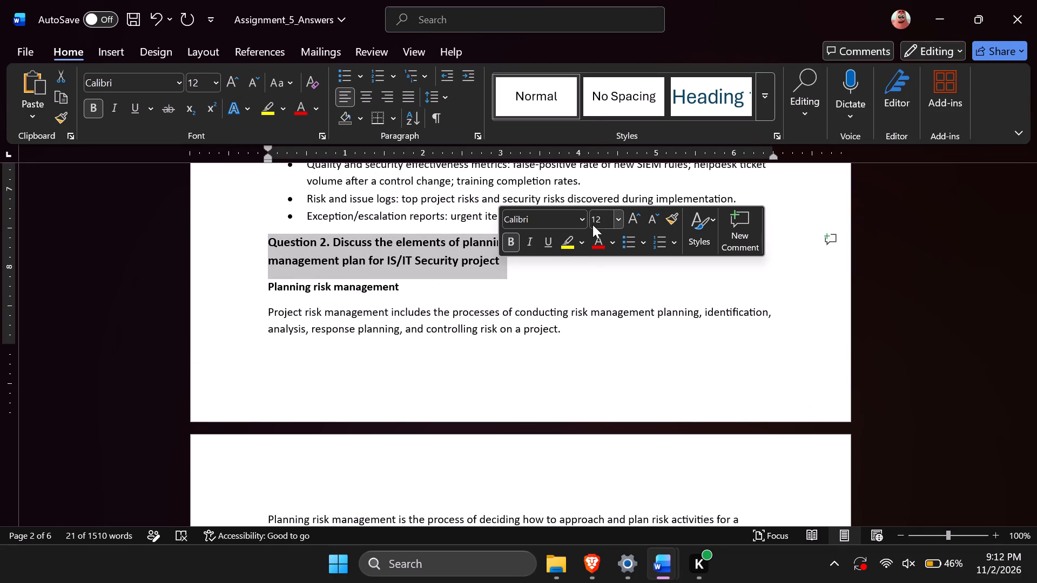
left_click(619, 221)
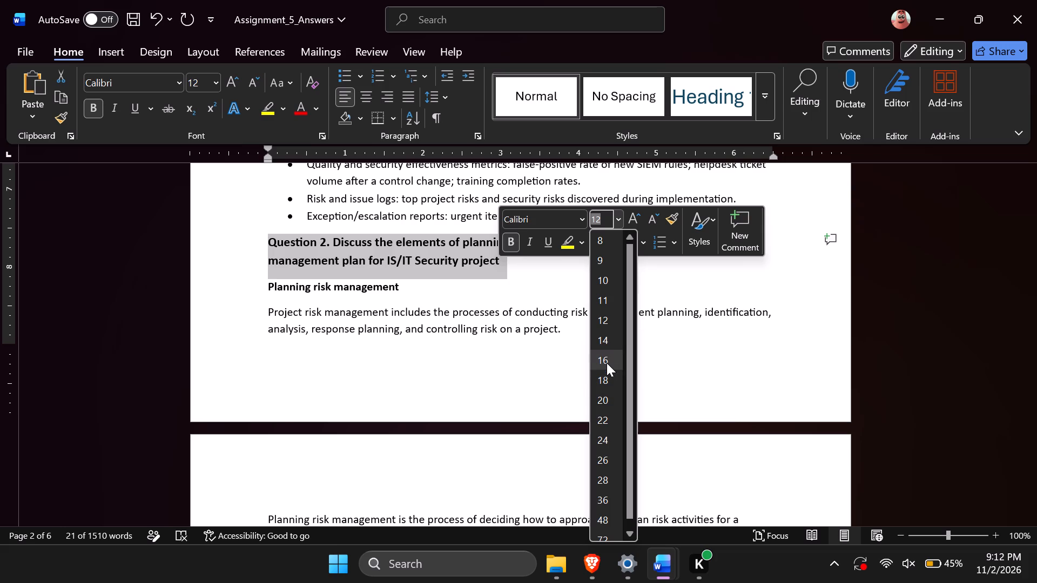
left_click(607, 363)
left_click(542, 367)
Select the Question 3 heading on project procurement management, with the blank line above it, for a font size change.
scroll(514, 383, "down", 6)
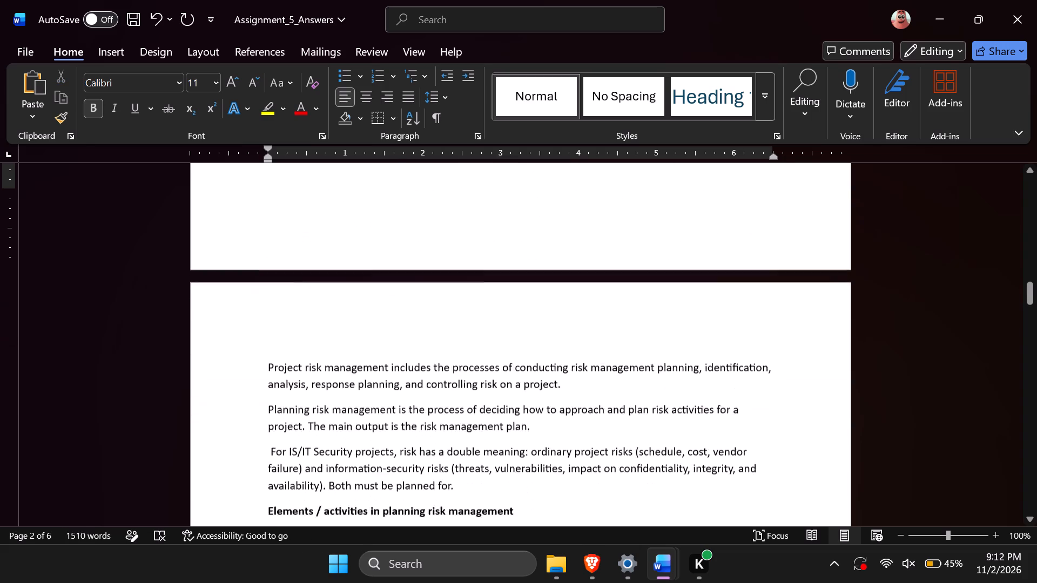
scroll(514, 383, "down", 20)
scroll(478, 387, "down", 3)
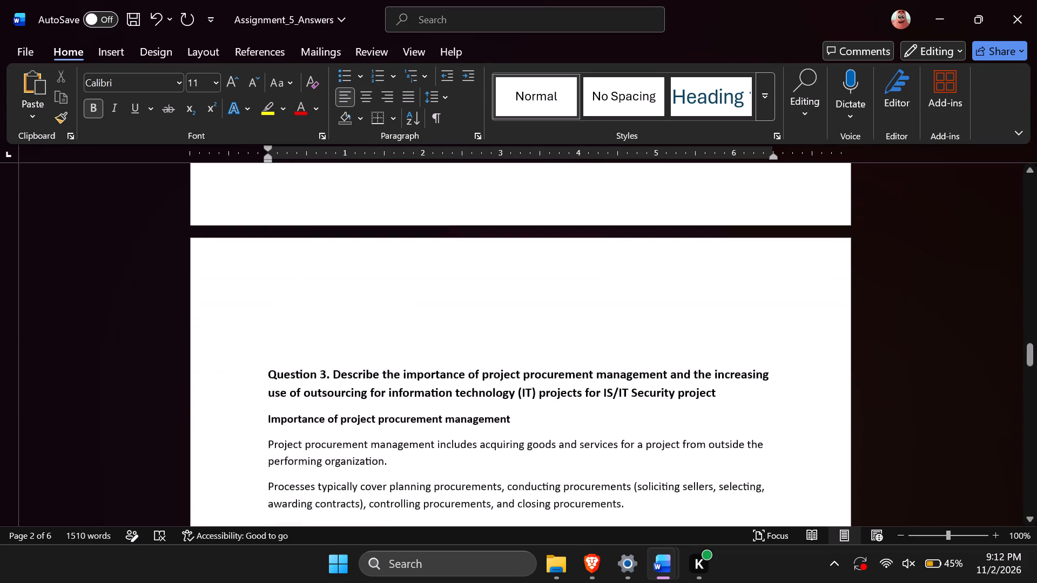
left_click_drag(253, 295, 449, 331)
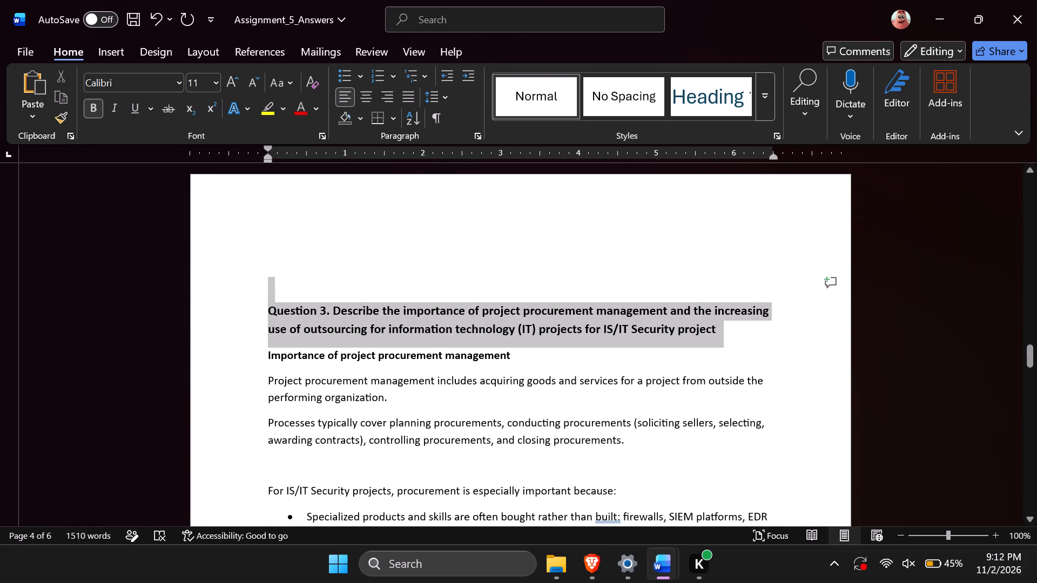
left_click_drag(449, 331, 536, 328)
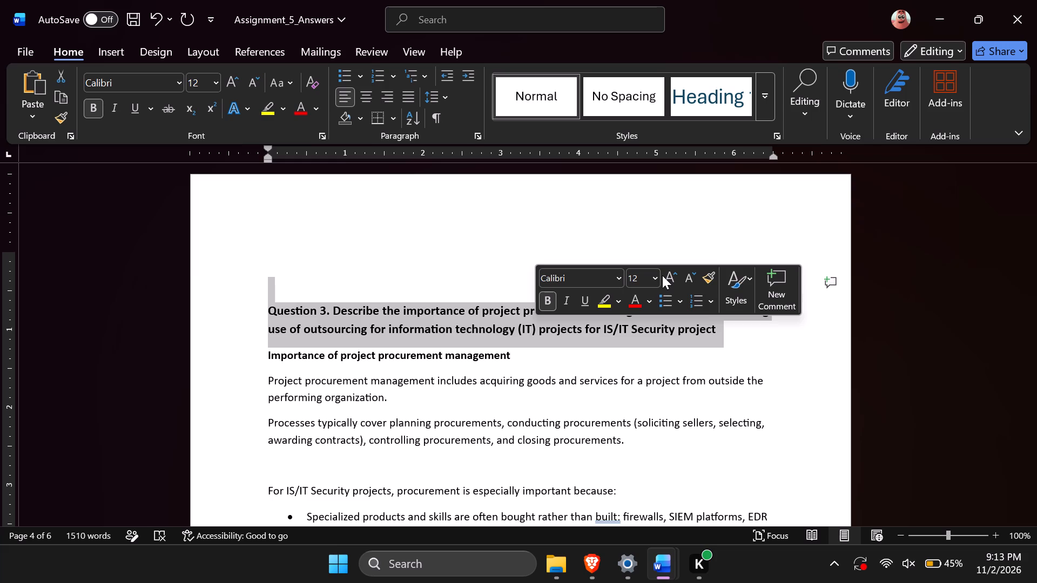
Set the font size of the selected Question 3 heading on project procurement management to 16.
left_click(654, 279)
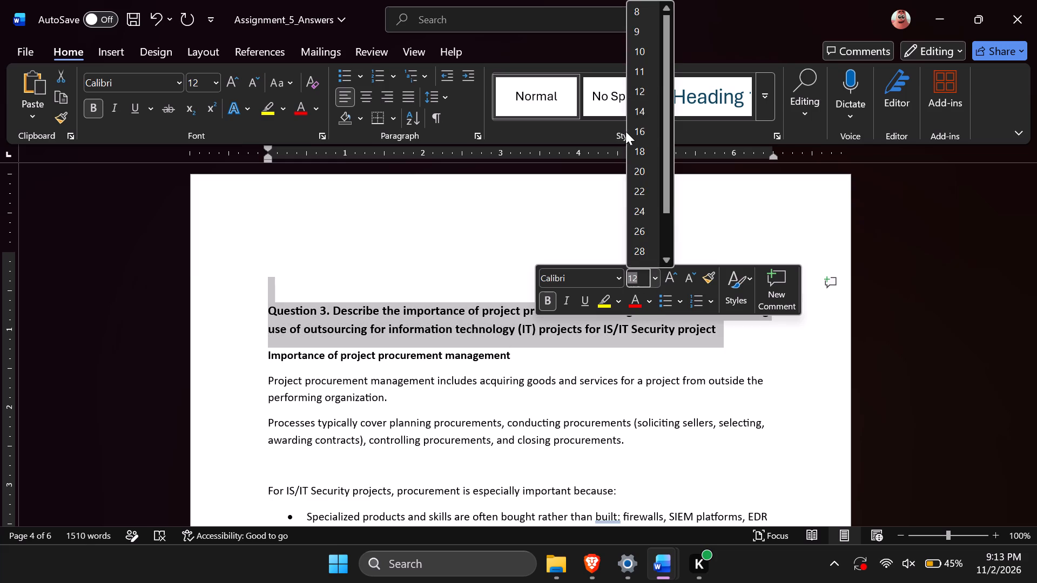
left_click(629, 129)
left_click(622, 407)
Locate the Question 4 heading on identifying stakeholders for the same heading formatting.
scroll(616, 407, "down", 1)
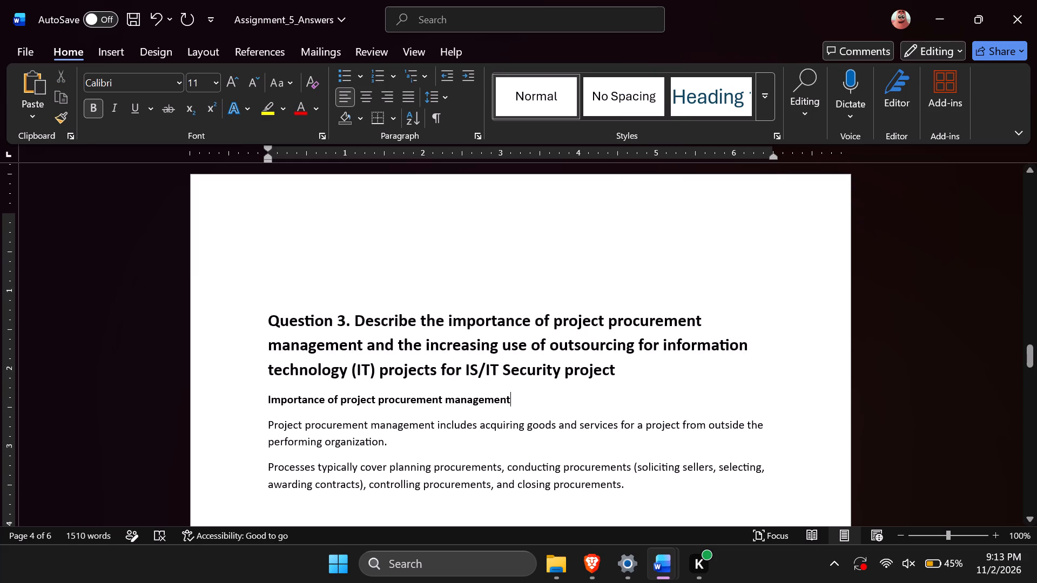
scroll(616, 407, "down", 20)
scroll(616, 407, "down", 6)
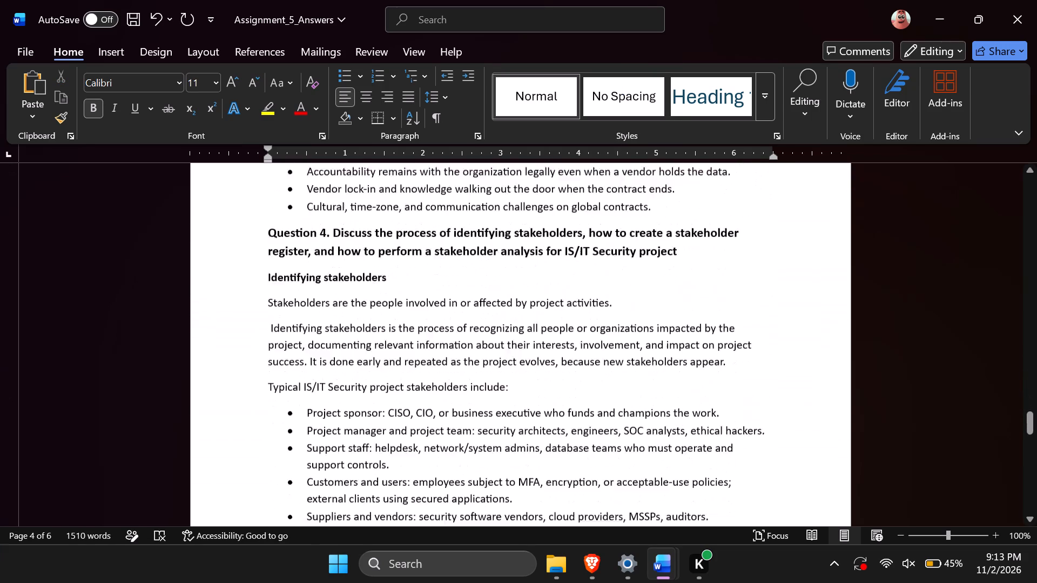
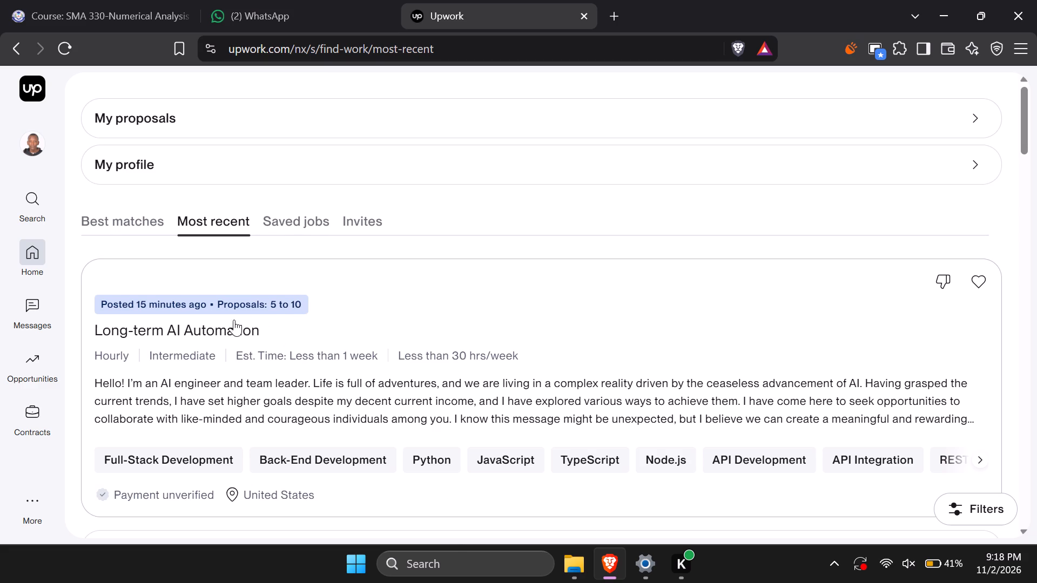
Browse the most recent job listings in the Upwork job feed.
scroll(197, 344, "down", 5)
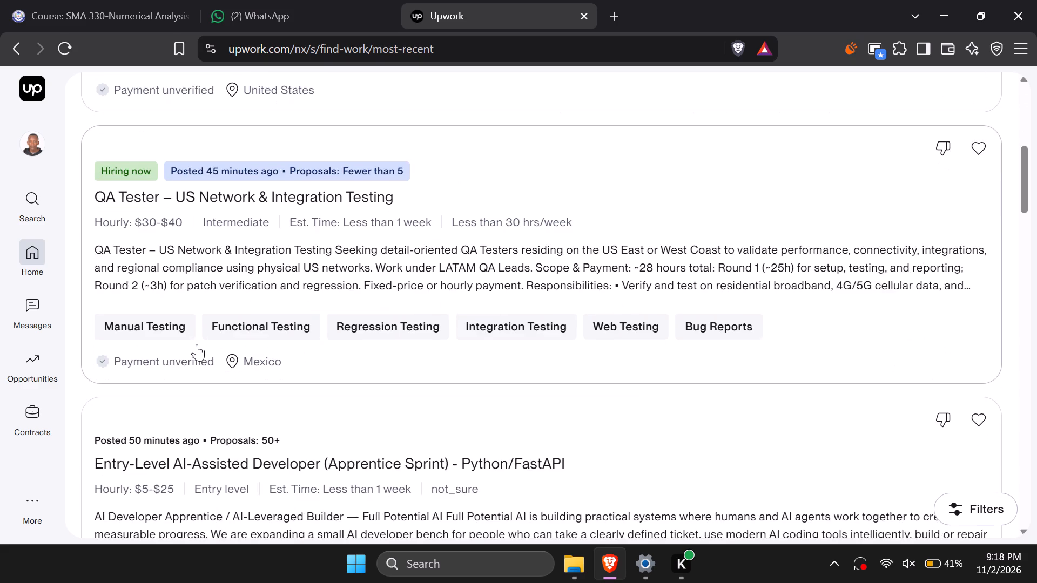
scroll(197, 344, "up", 1)
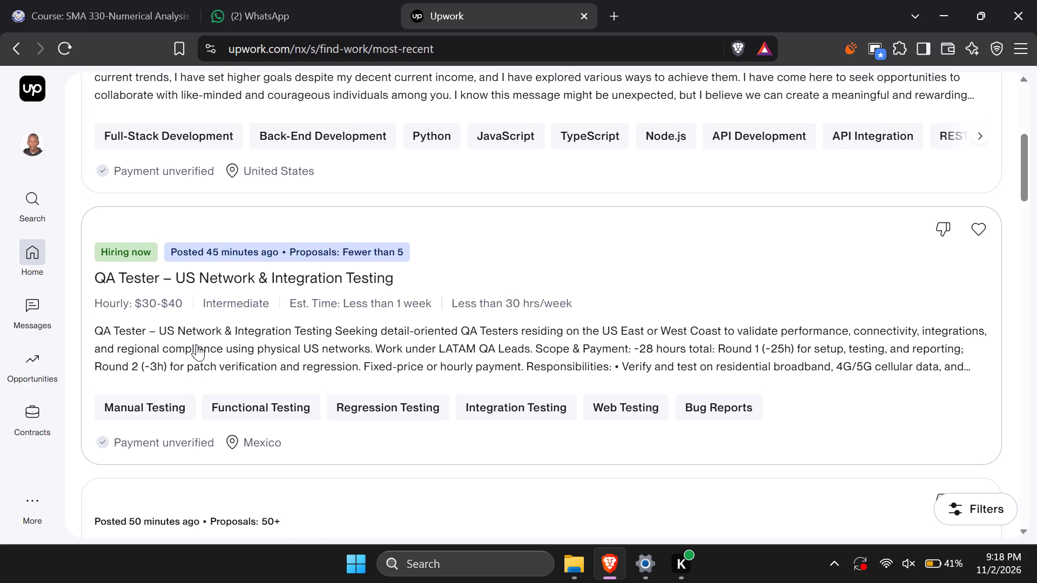
scroll(197, 344, "down", 3)
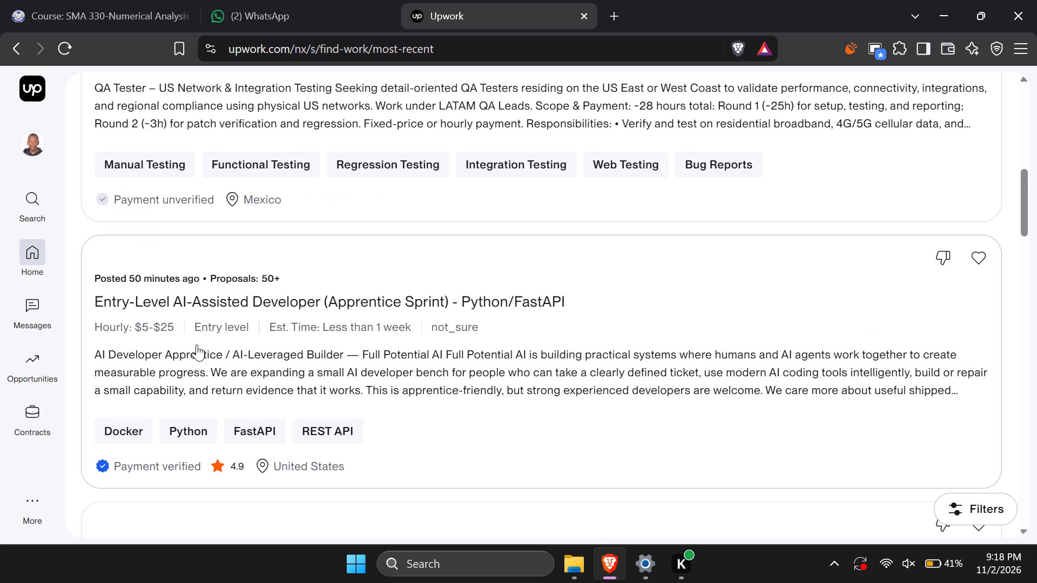
scroll(197, 344, "down", 5)
scroll(197, 344, "up", 6)
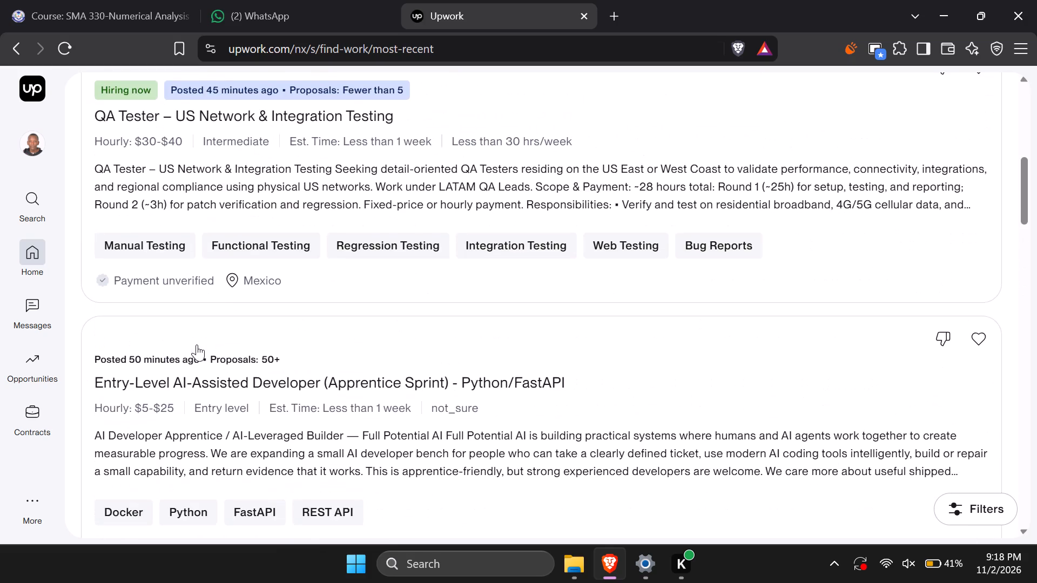
scroll(197, 344, "up", 3)
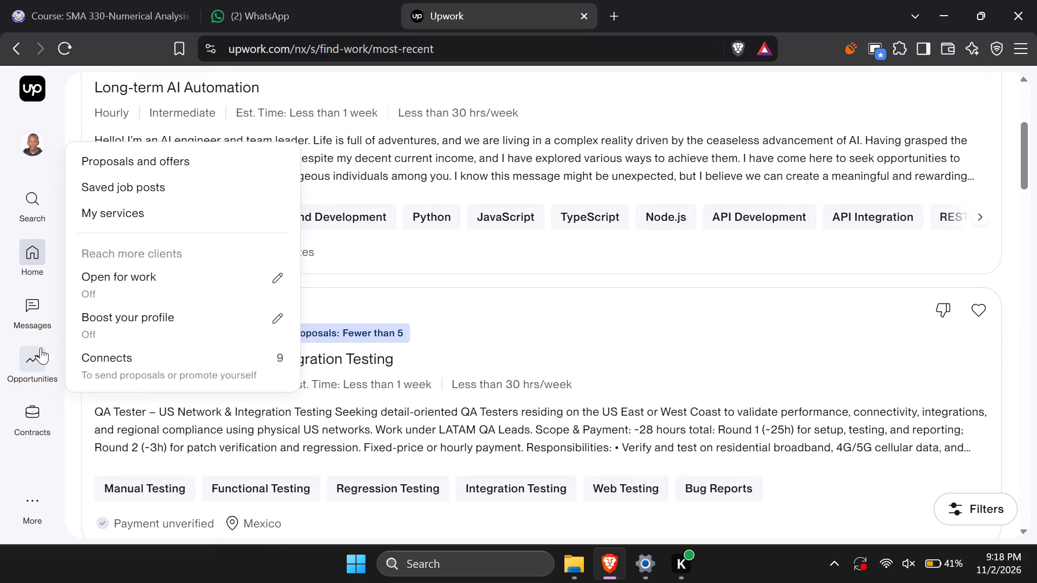
scroll(382, 234, "up", 5)
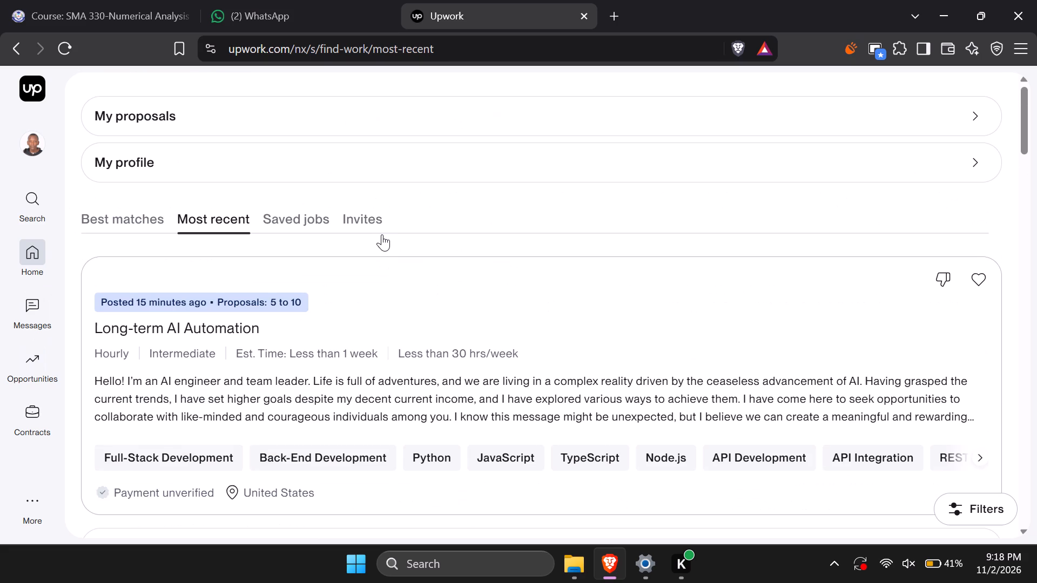
Open the submitted proposal for the "Video brand and logo annotator" job from the proposals and offers page.
scroll(382, 234, "up", 3)
left_click(206, 124)
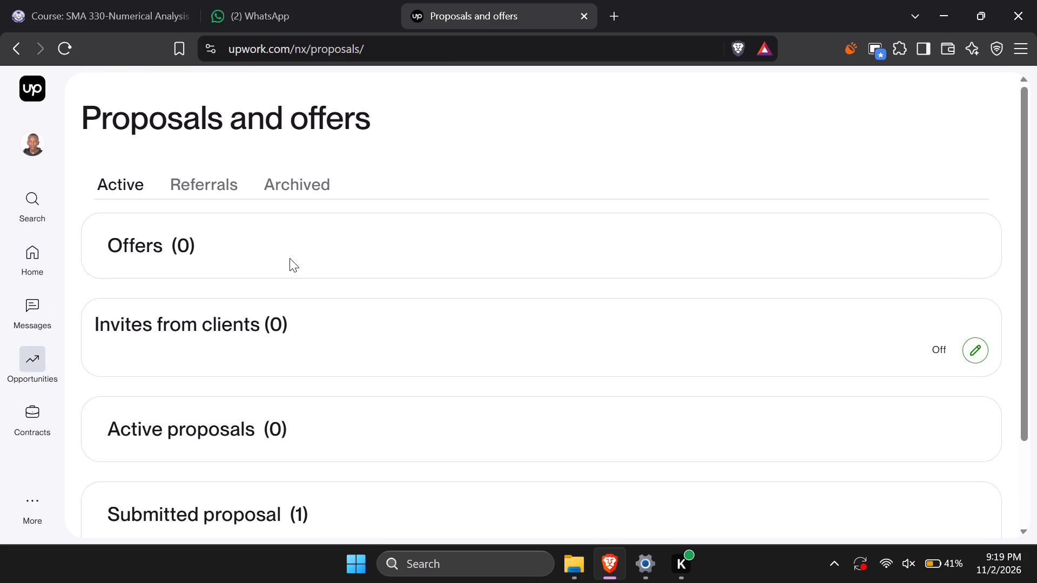
scroll(294, 261, "down", 4)
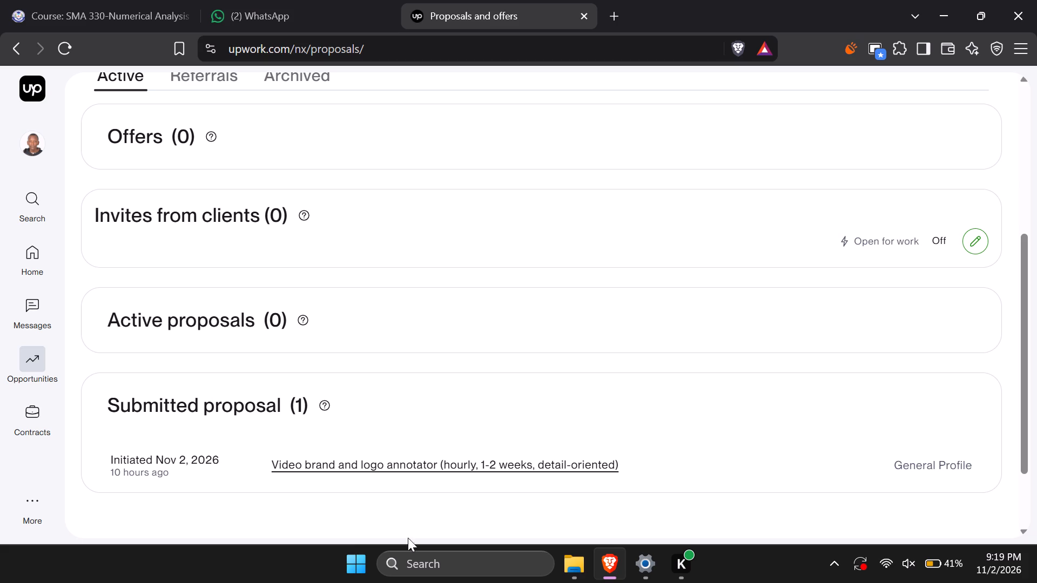
left_click(466, 458)
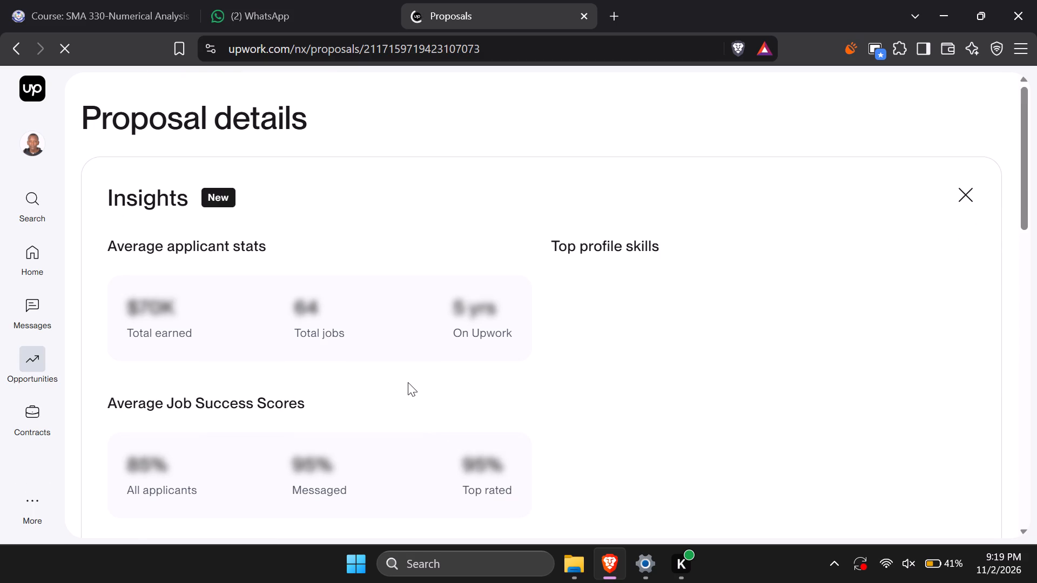
Review the submitted proposal's job details, proposed terms, cover letter, client information and editing options.
scroll(408, 382, "down", 7)
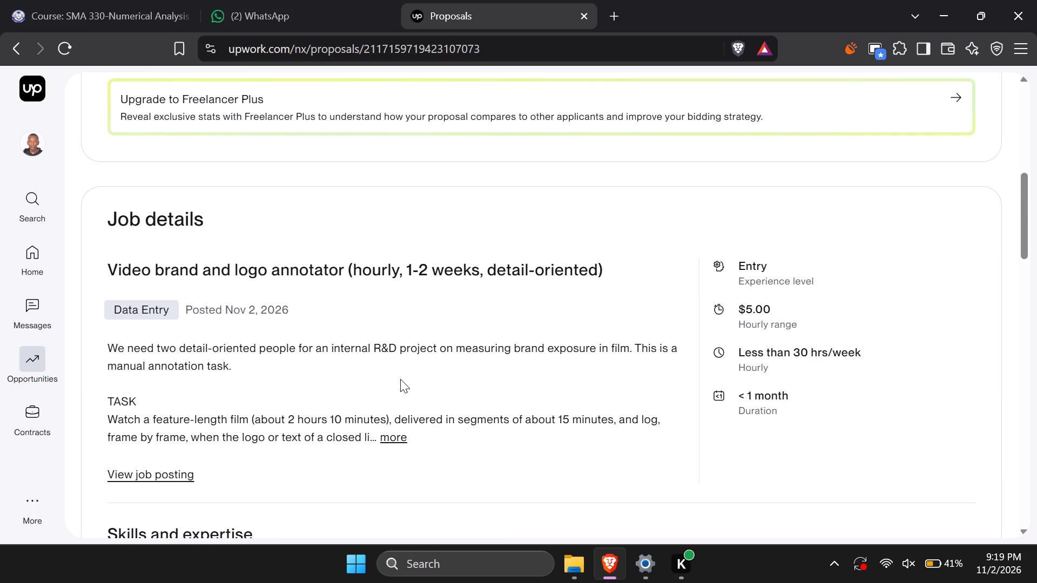
scroll(400, 379, "down", 2)
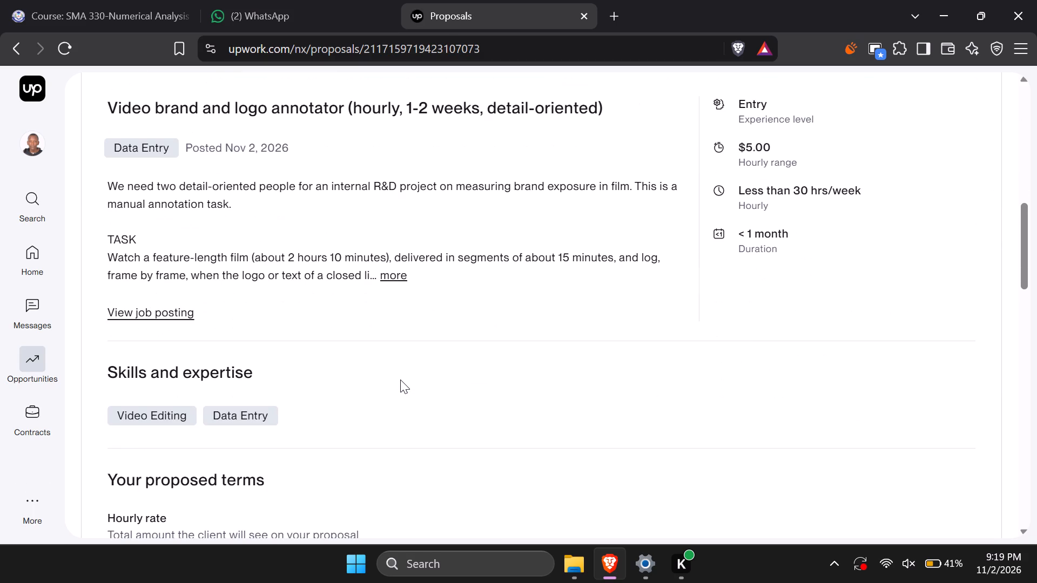
scroll(400, 379, "down", 7)
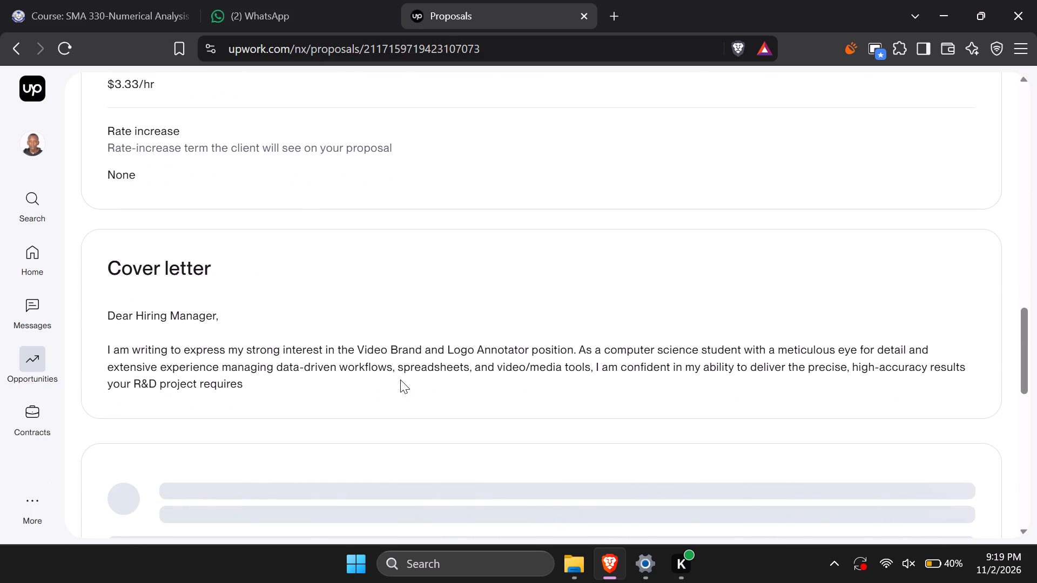
scroll(400, 379, "down", 9)
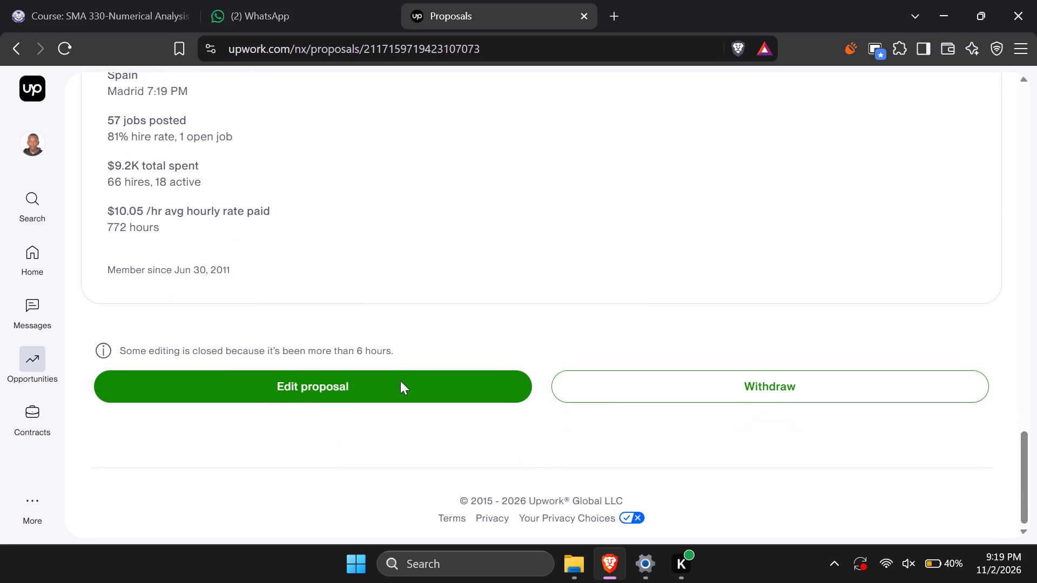
scroll(400, 381, "up", 11)
scroll(400, 381, "down", 15)
scroll(217, 357, "up", 11)
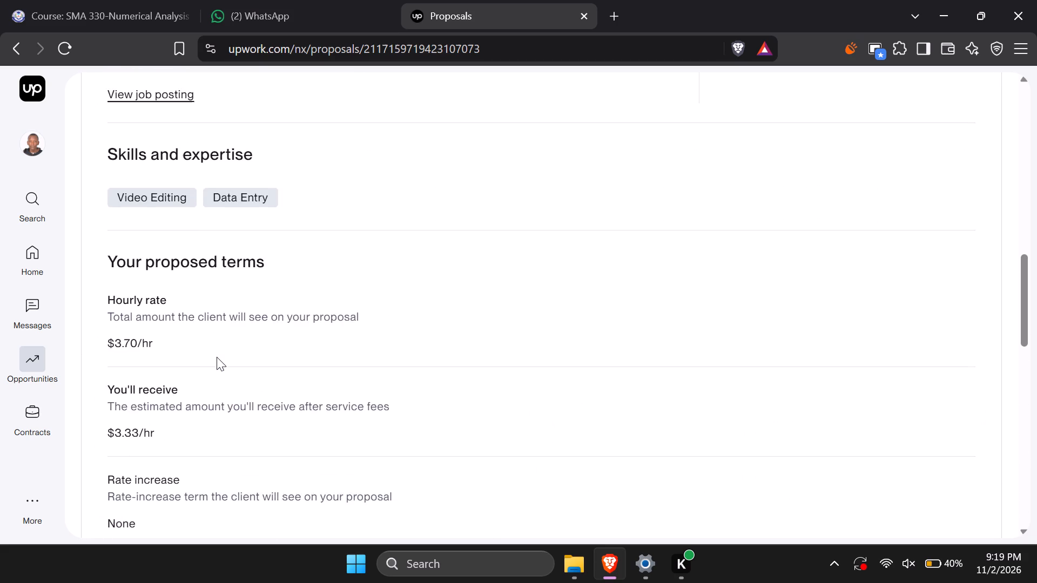
scroll(217, 357, "up", 4)
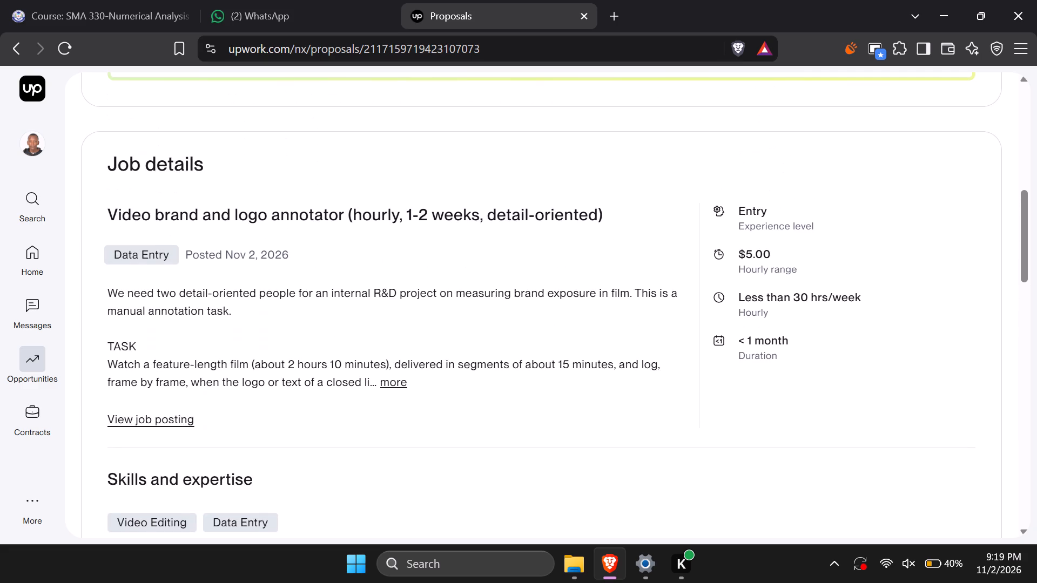
Open the full job posting and examine its task, requirements, pay and process, application questions and job activity.
left_click(160, 423)
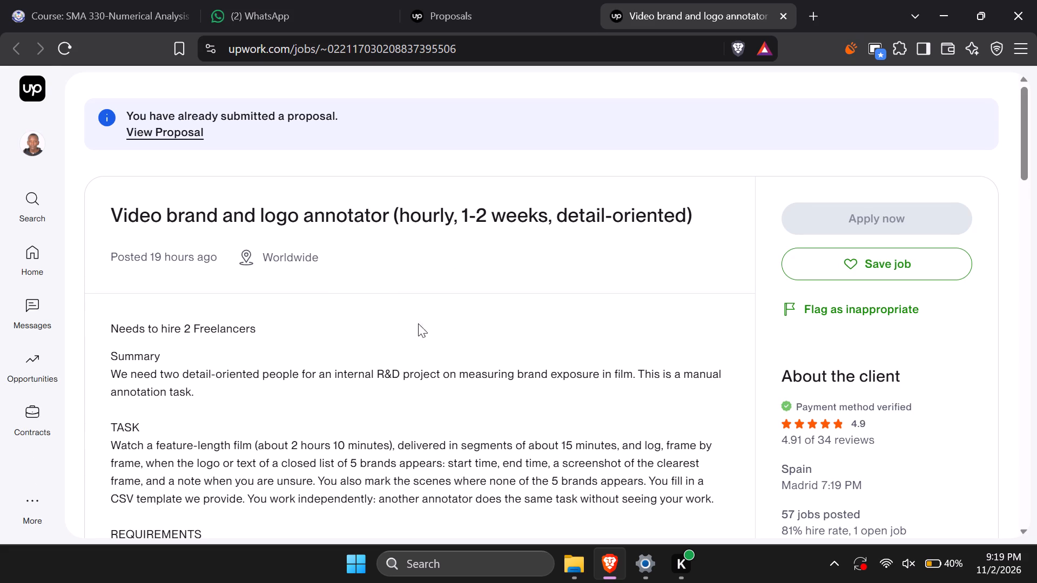
scroll(508, 329, "down", 2)
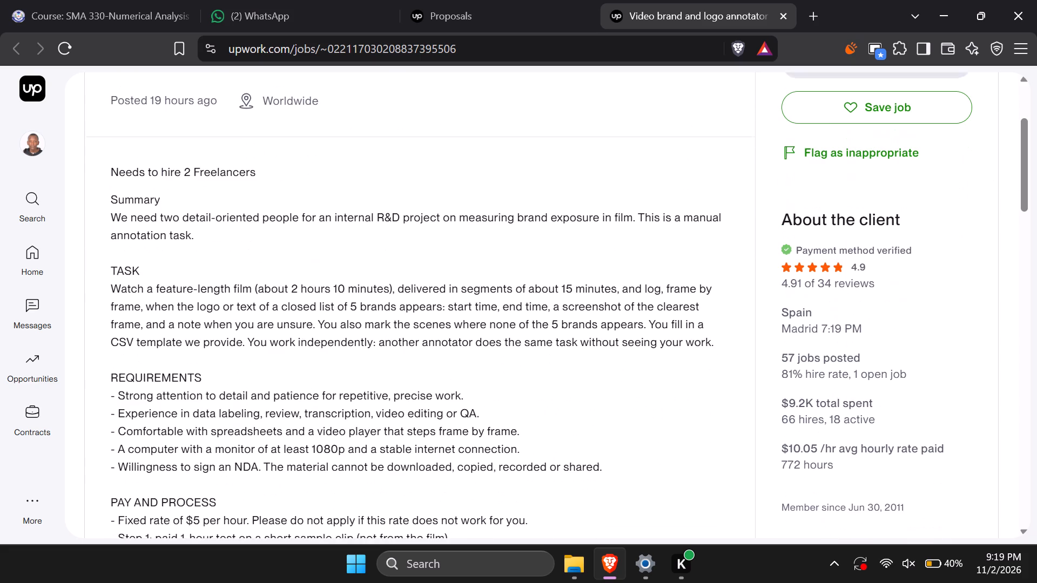
scroll(508, 329, "up", 1)
scroll(508, 329, "down", 5)
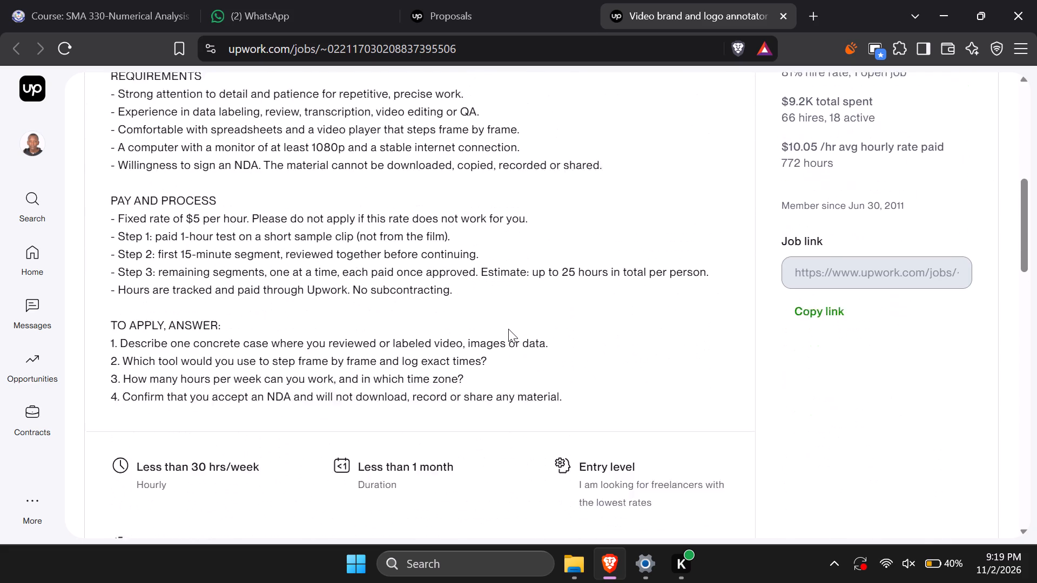
scroll(508, 329, "down", 5)
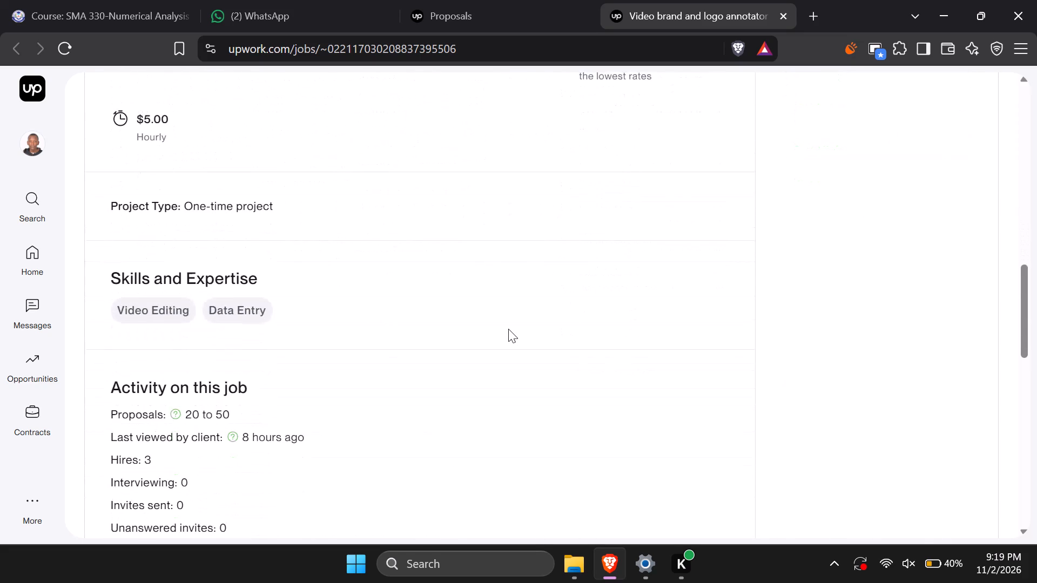
scroll(508, 329, "down", 1)
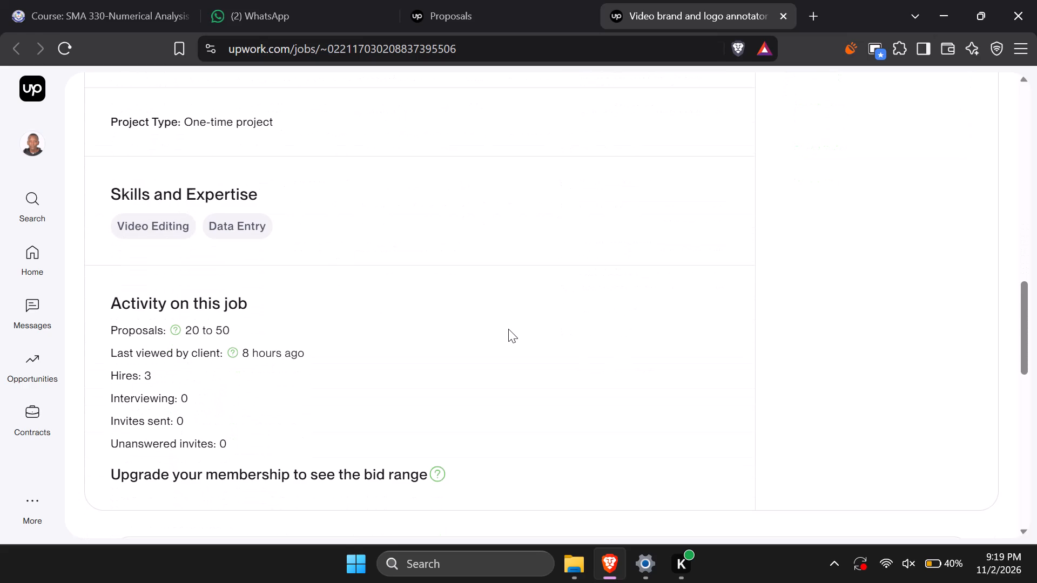
Examine the client's recent job history and reviews, expanding the list twice to show older jobs.
scroll(508, 329, "down", 6)
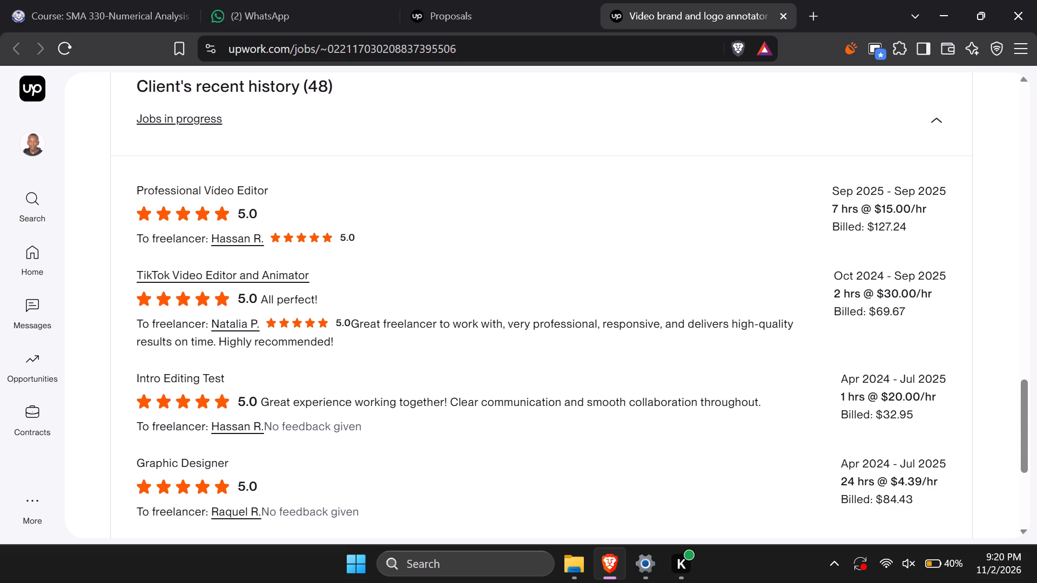
scroll(508, 329, "down", 5)
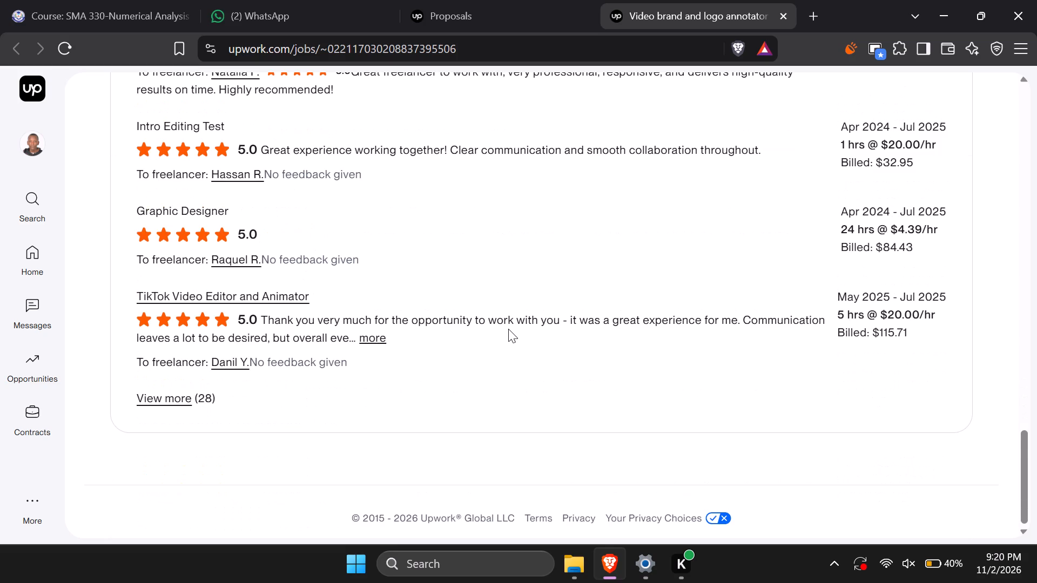
left_click(177, 401)
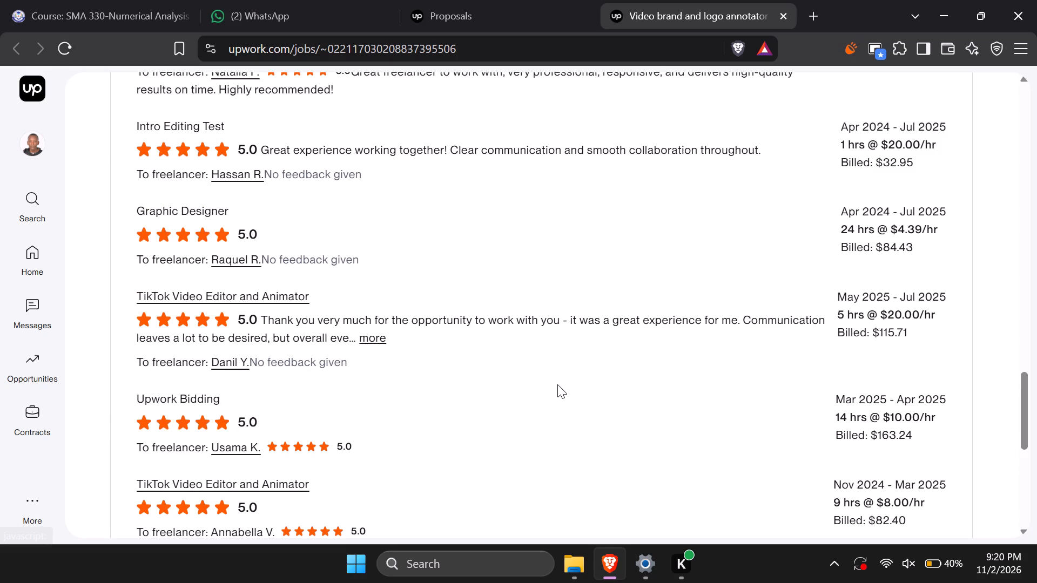
scroll(557, 384, "down", 4)
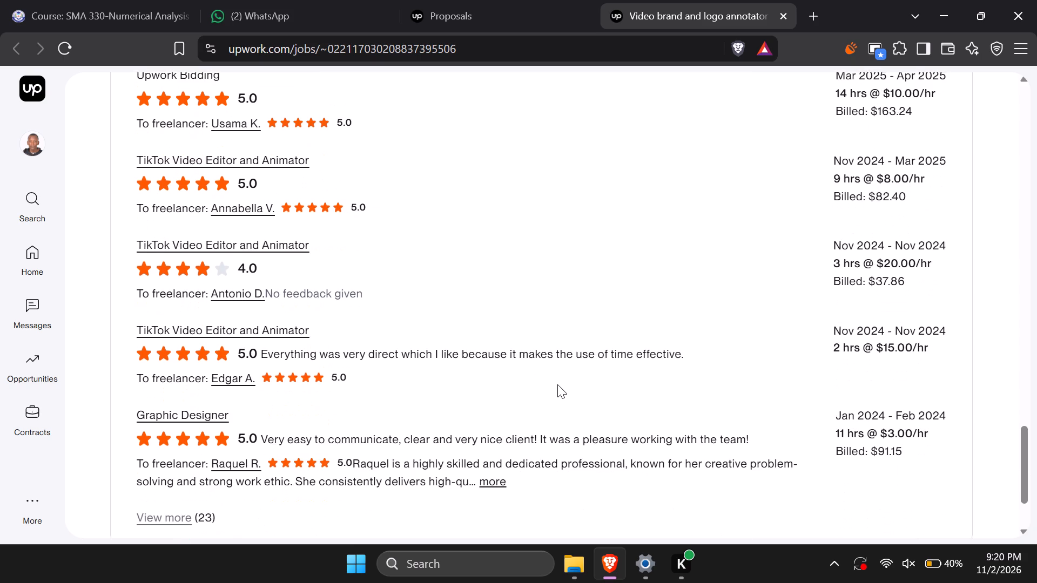
scroll(557, 384, "down", 8)
left_click(197, 404)
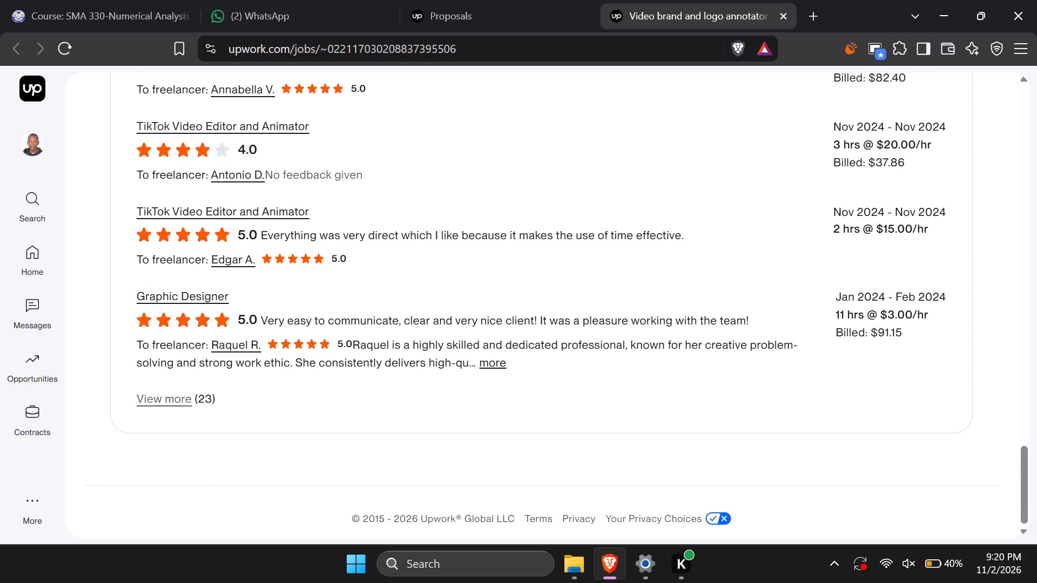
left_click(183, 402)
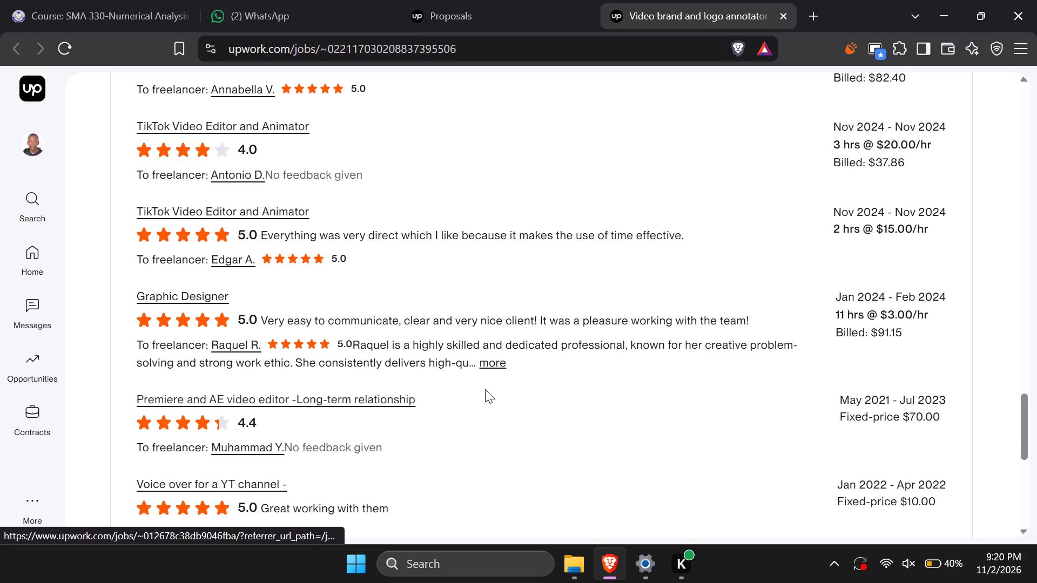
scroll(623, 375, "down", 18)
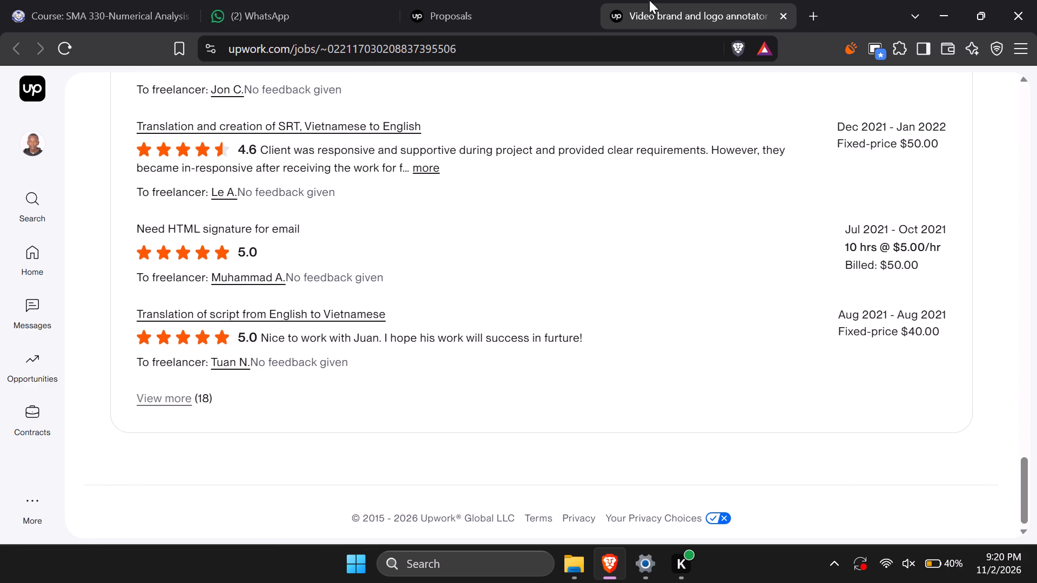
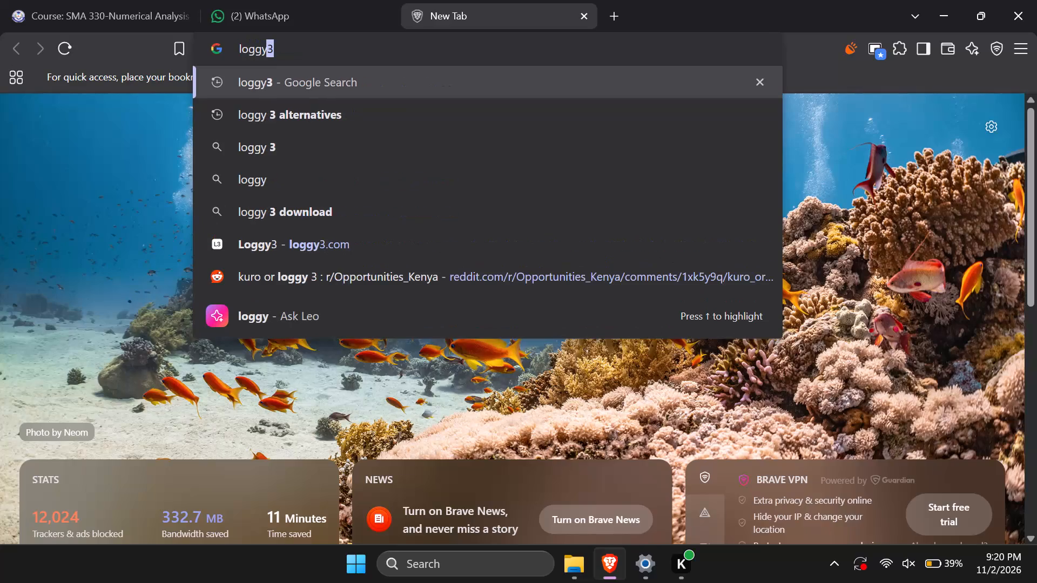
Search the web for "loggy3 alternative reddit".
key("s")
key("BackSpace")
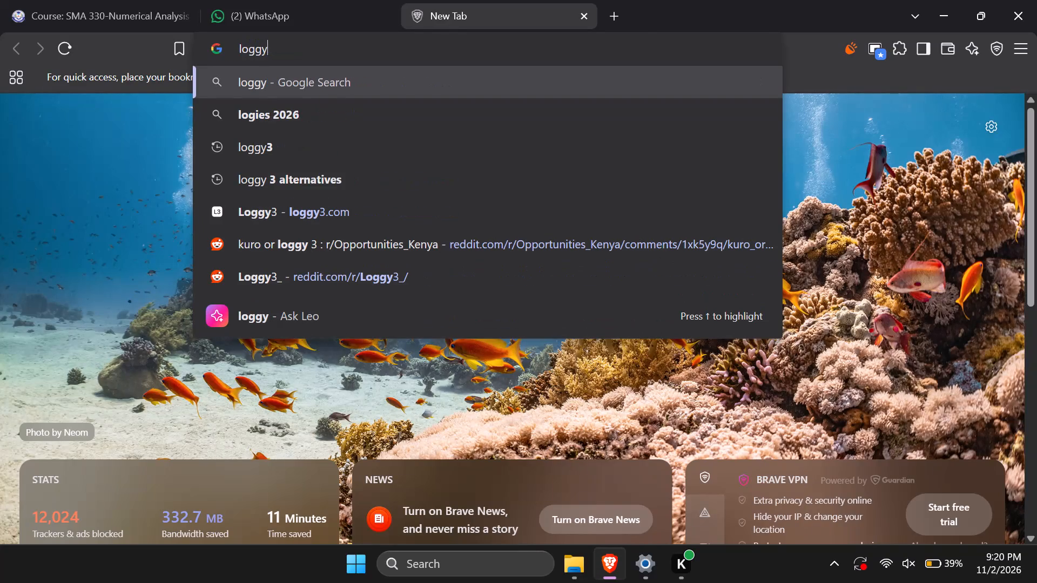
key("Print")
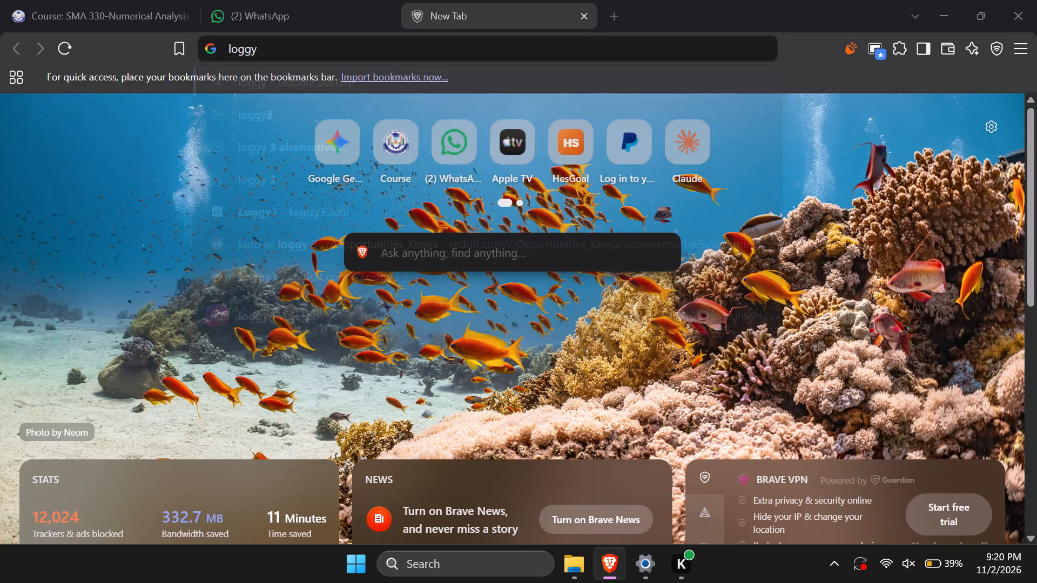
left_click(630, 34)
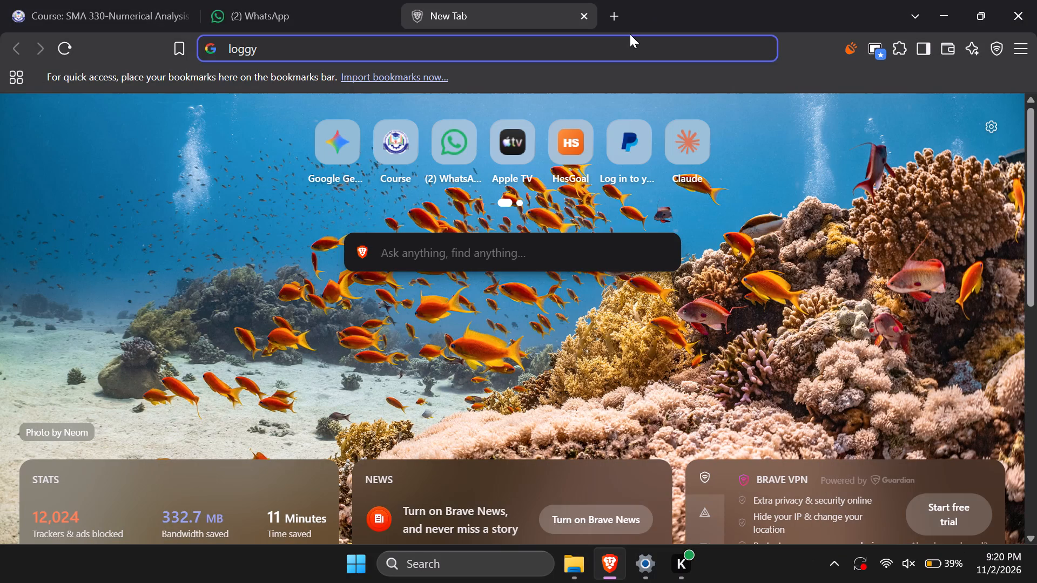
type("3 alternative")
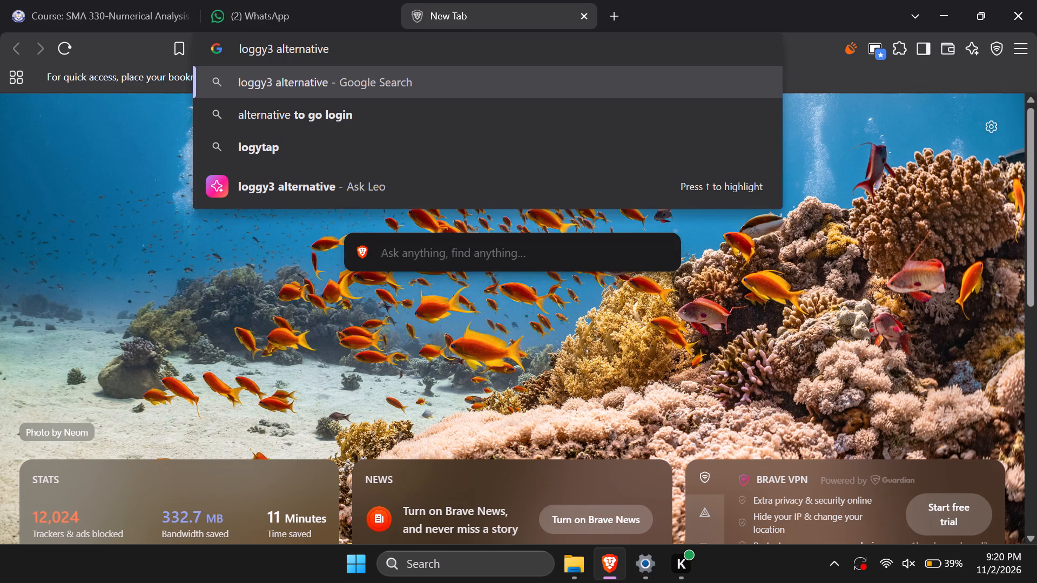
key("space")
type("reddit")
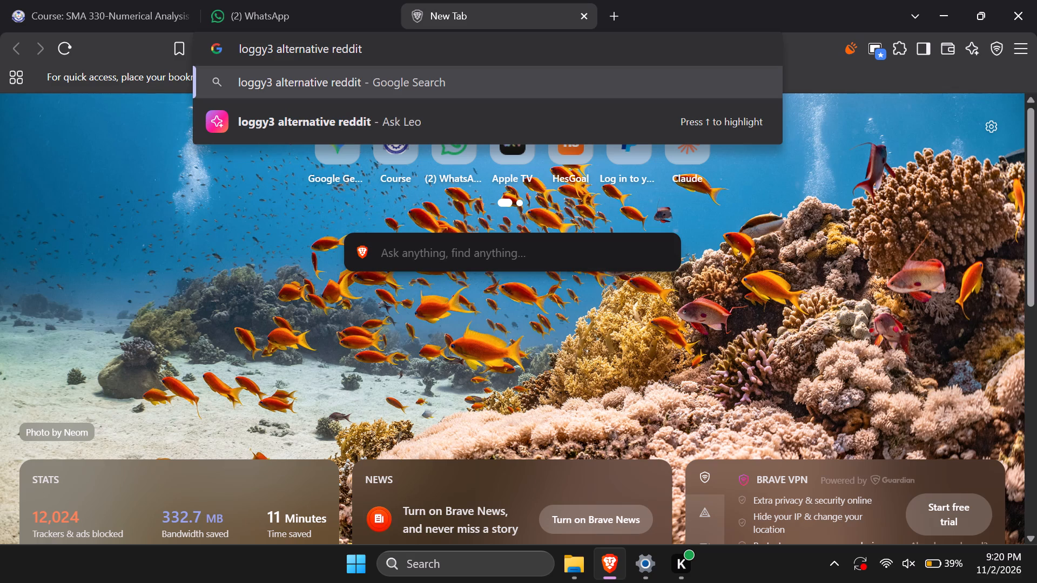
key("Return")
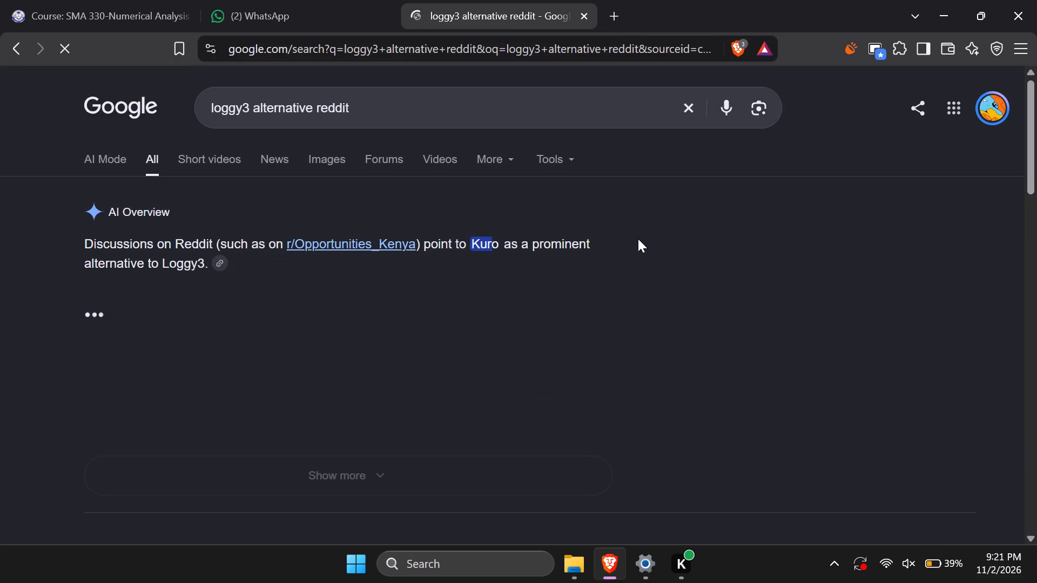
Open the "Loggy3 alternatives" thread from r/Opportunities_Kenya in the search results and read its comments.
scroll(567, 297, "down", 5)
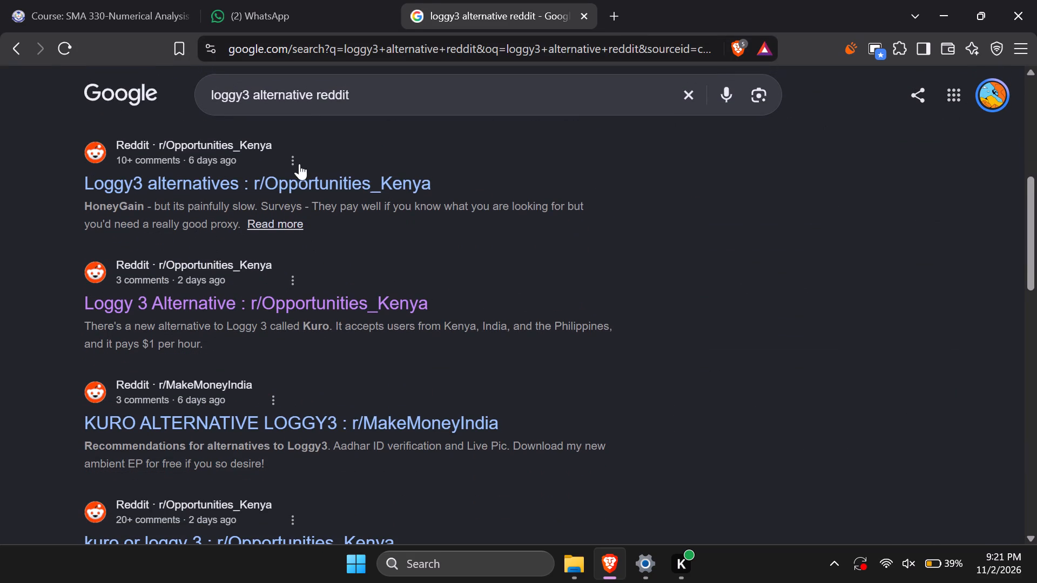
left_click(302, 178)
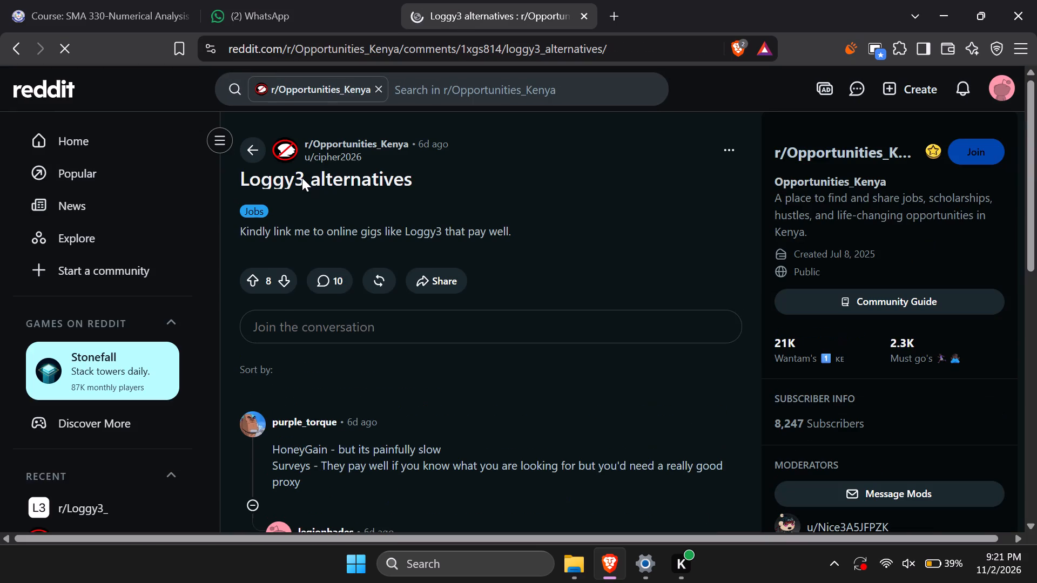
scroll(415, 434, "down", 5)
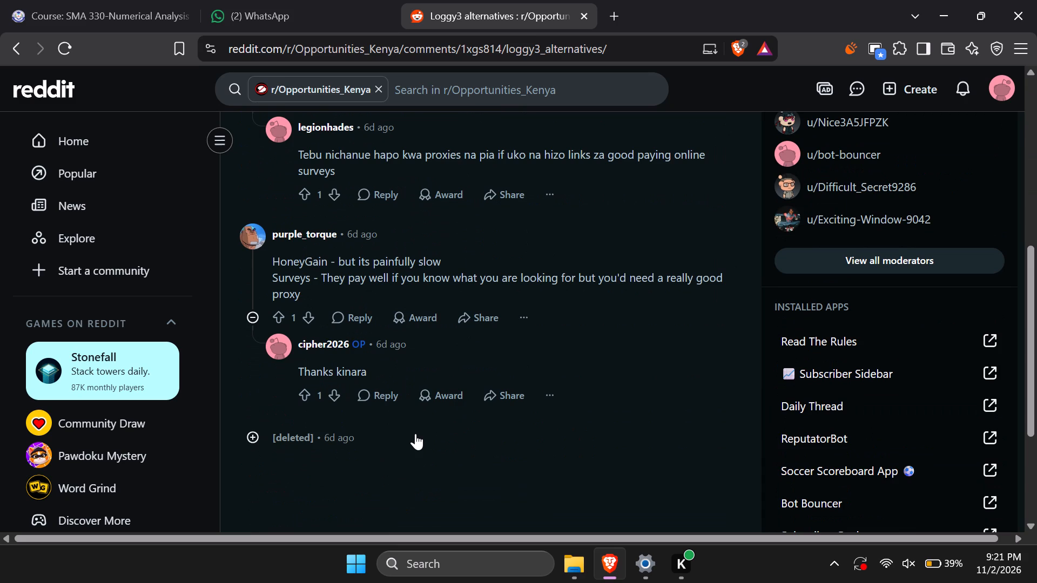
scroll(415, 433, "up", 1)
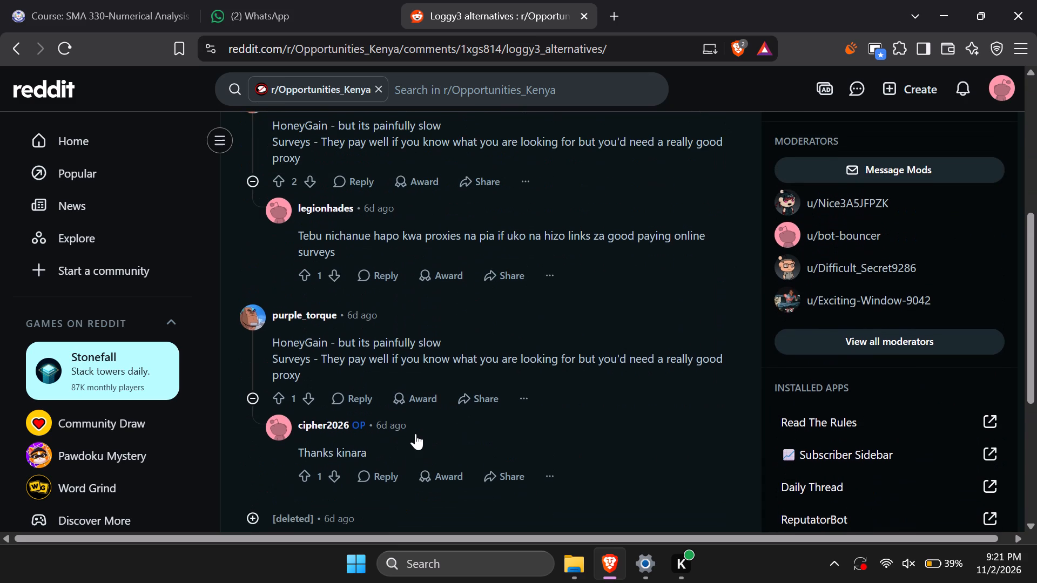
scroll(415, 433, "up", 3)
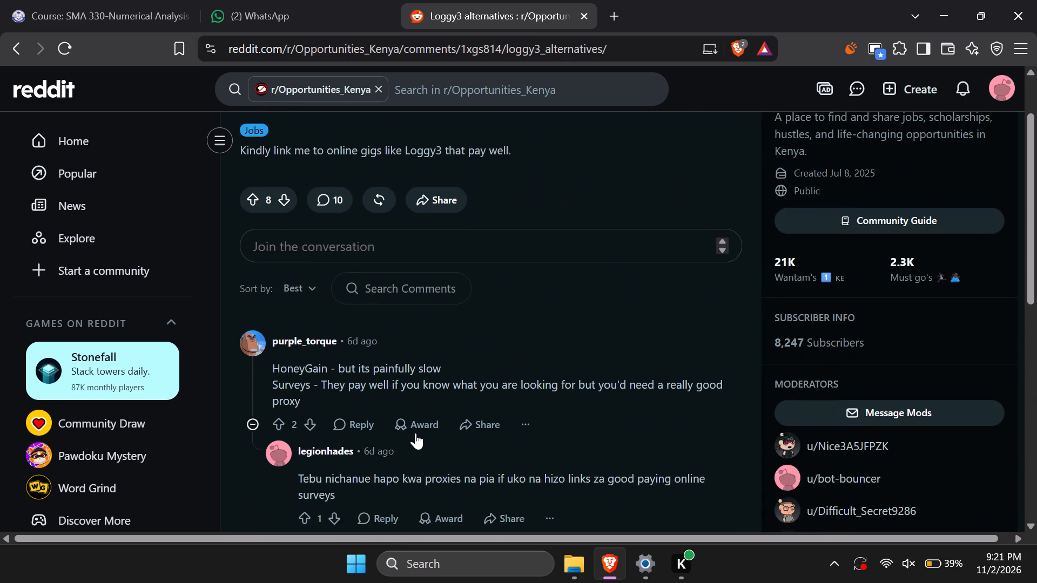
scroll(415, 433, "up", 3)
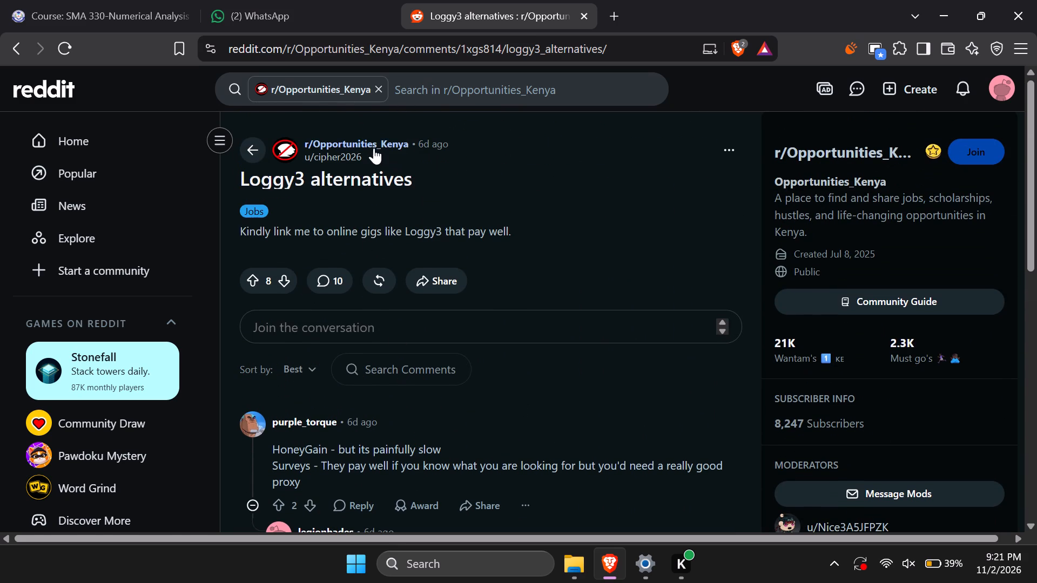
Open the r/Opportunities_Kenya community from the thread and look through the posts at the beginning of its feed.
left_click(374, 143)
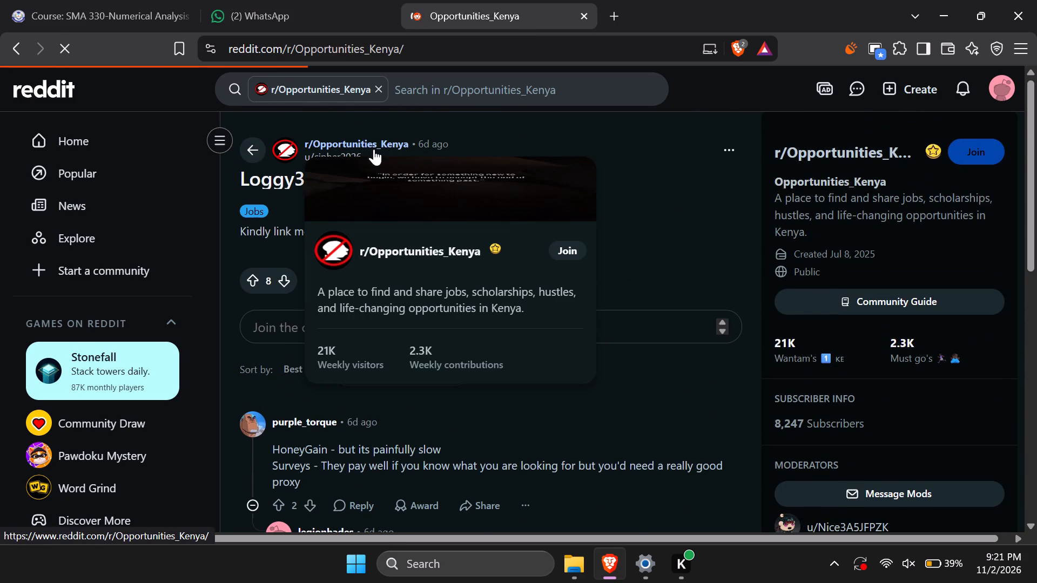
scroll(510, 329, "down", 3)
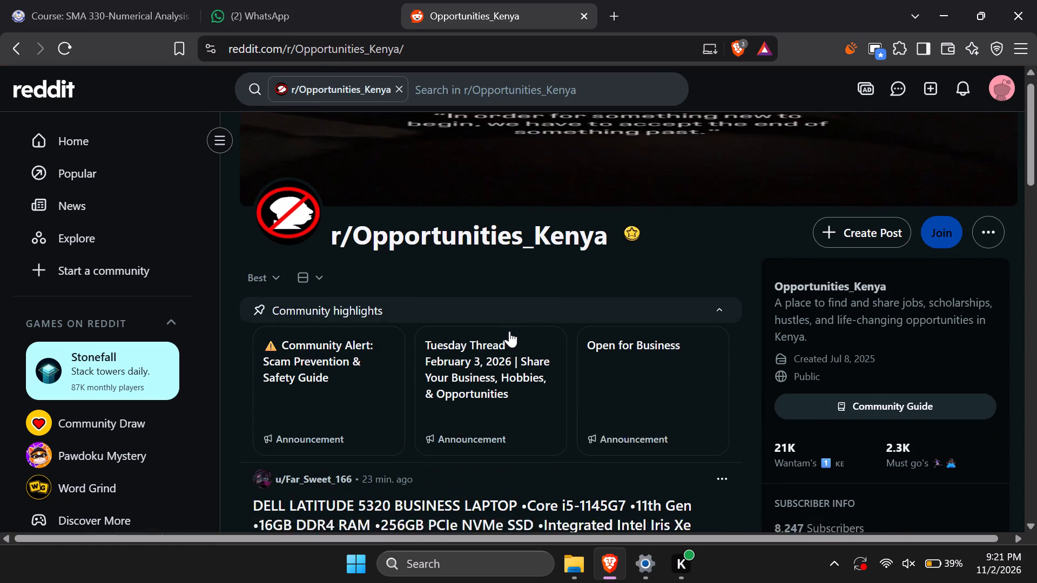
scroll(509, 331, "down", 1)
scroll(509, 331, "up", 2)
scroll(509, 331, "down", 8)
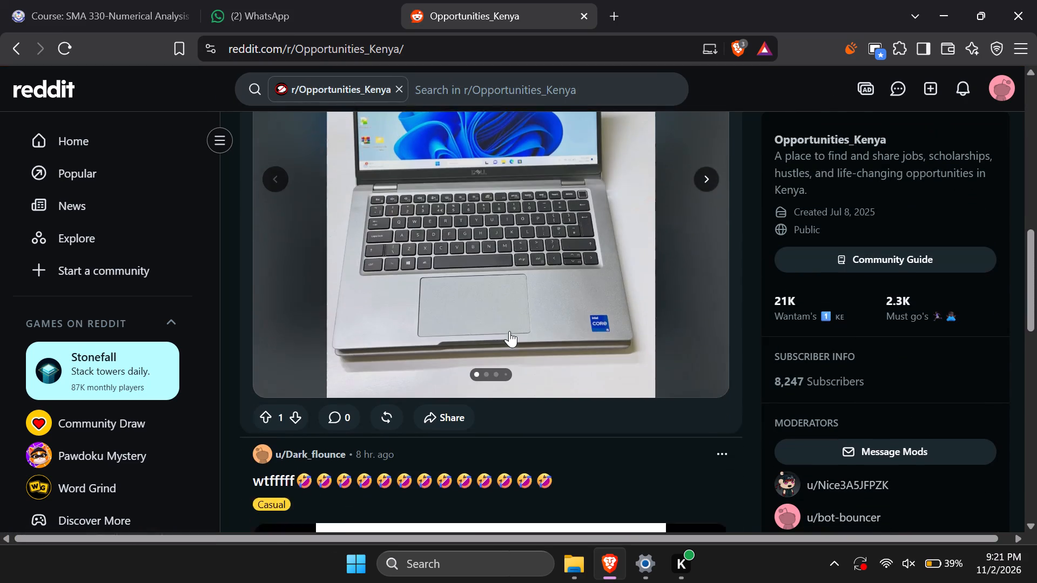
scroll(509, 331, "down", 4)
scroll(509, 331, "up", 2)
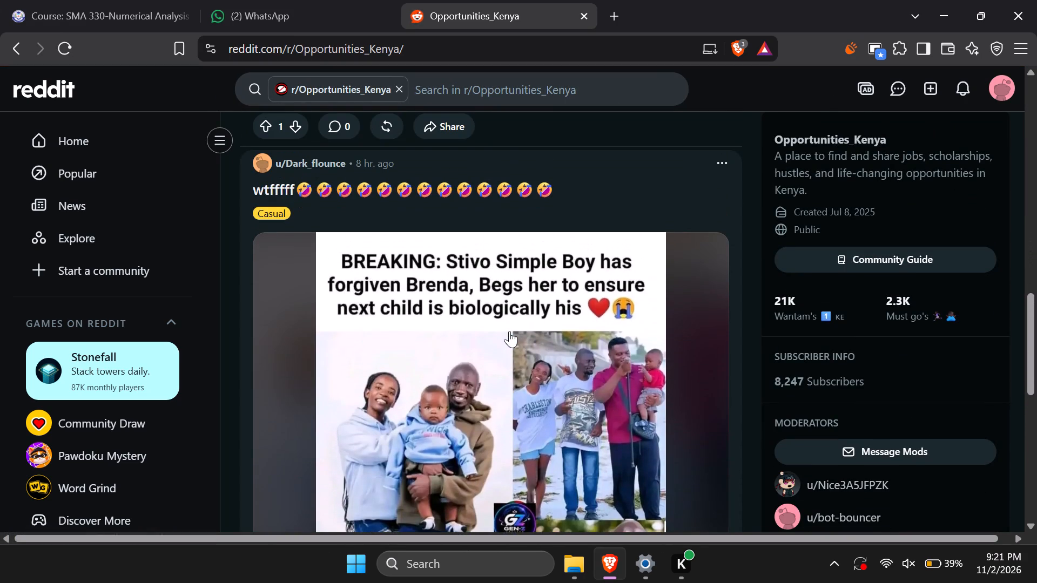
scroll(509, 331, "up", 1)
scroll(509, 331, "down", 4)
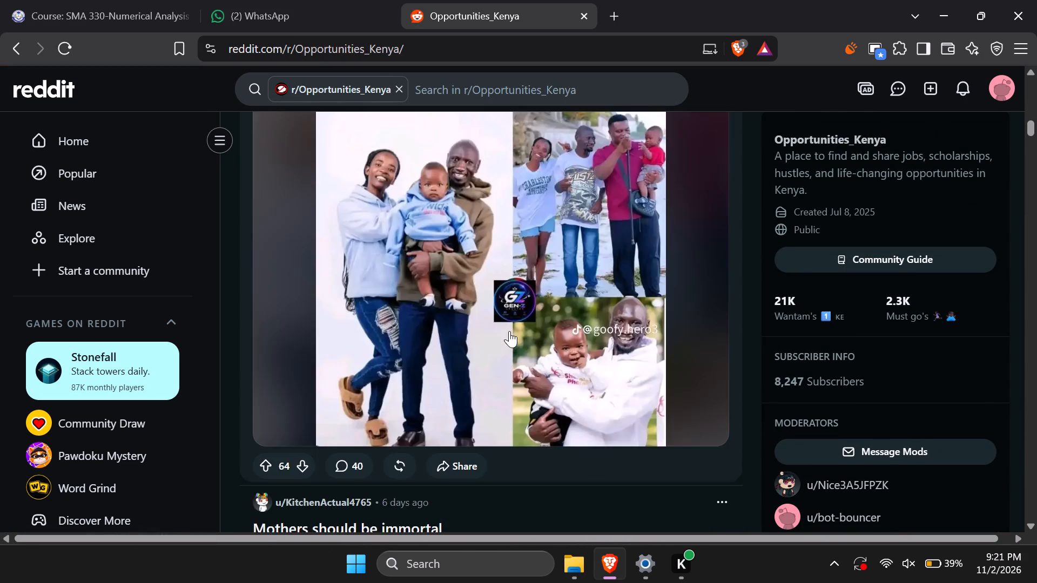
scroll(509, 331, "down", 4)
scroll(509, 331, "up", 4)
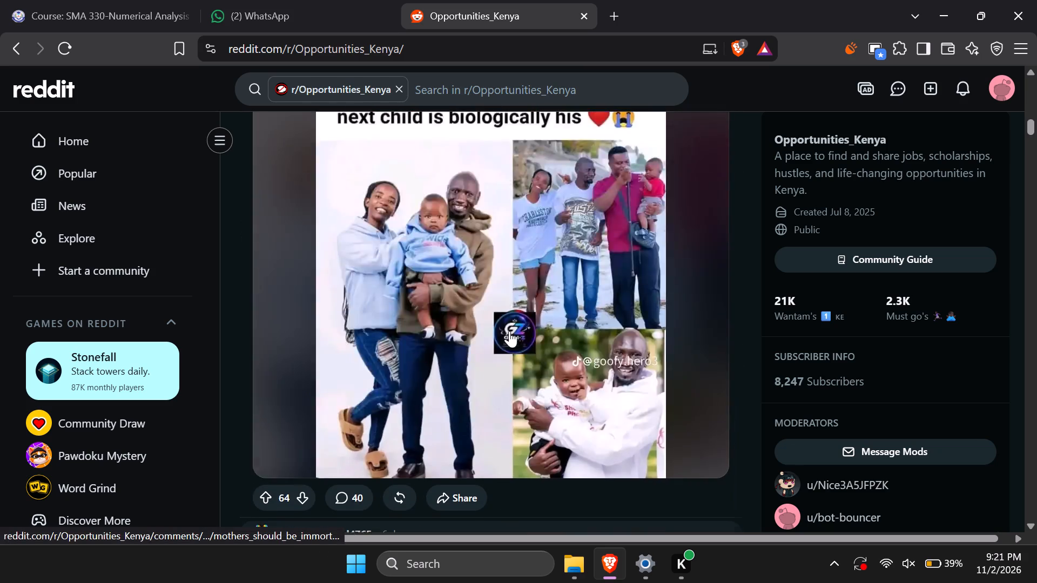
scroll(509, 331, "up", 15)
scroll(509, 331, "down", 4)
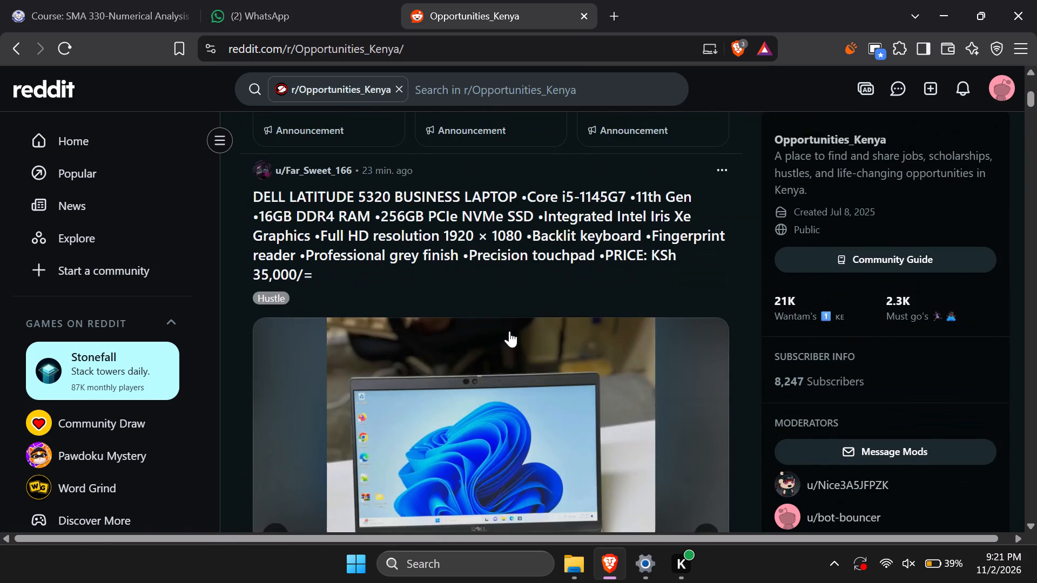
scroll(509, 331, "up", 3)
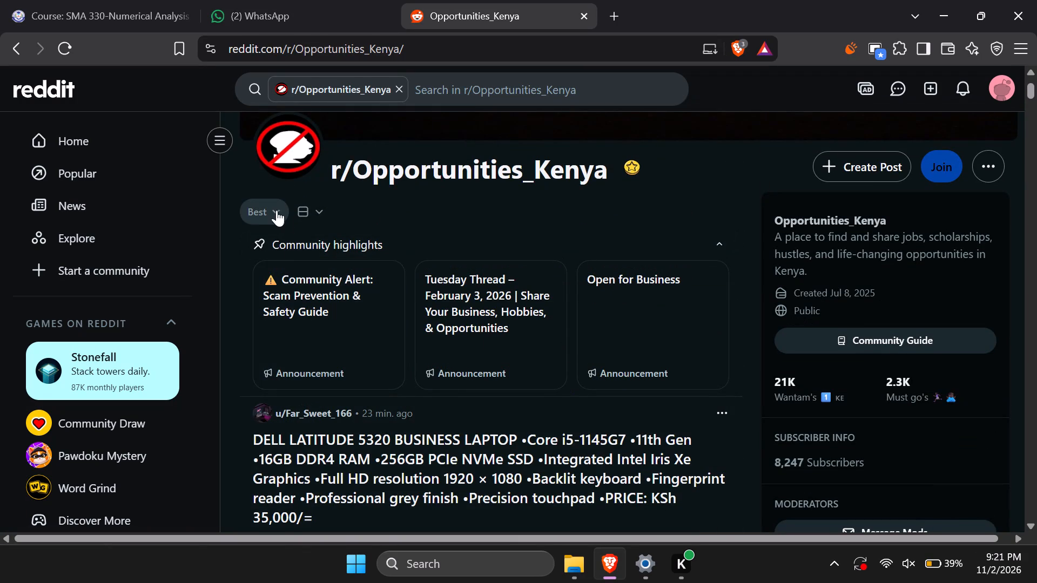
Sort the r/Opportunities_Kenya feed by New.
left_click(276, 210)
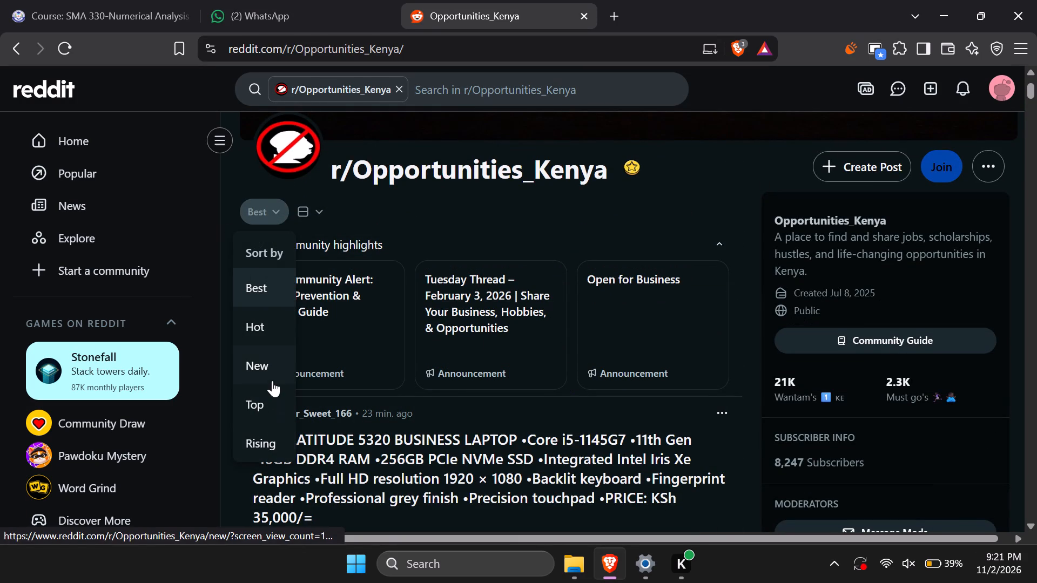
left_click(272, 381)
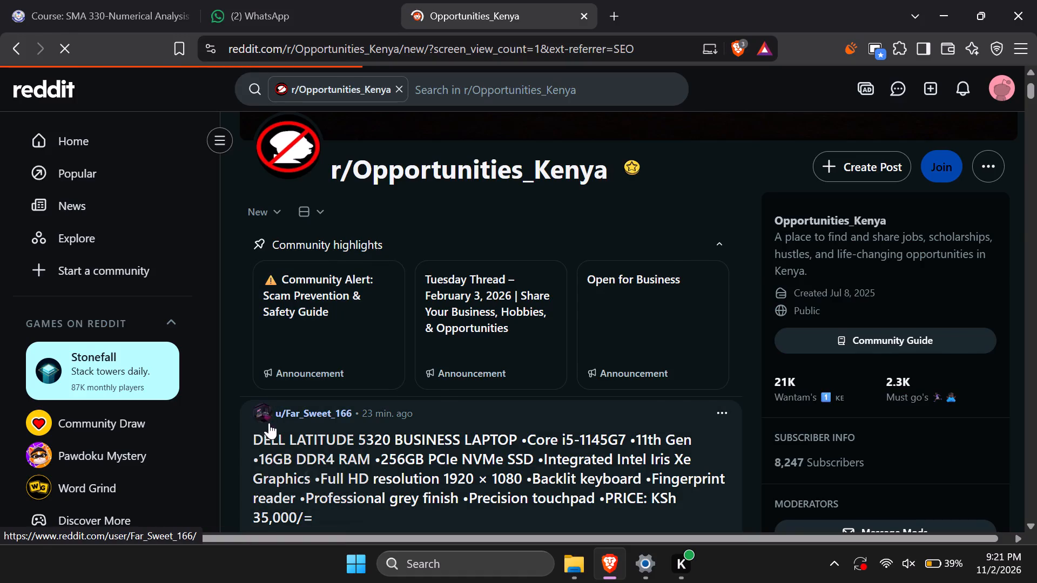
Look through the newest community posts for online gigs and job offers.
scroll(415, 416, "down", 9)
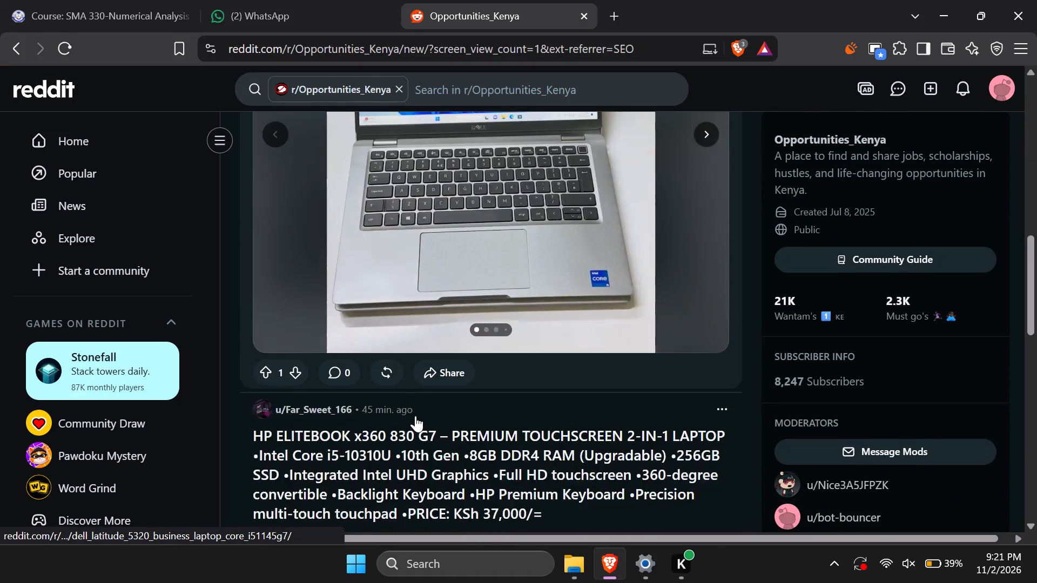
scroll(415, 416, "down", 10)
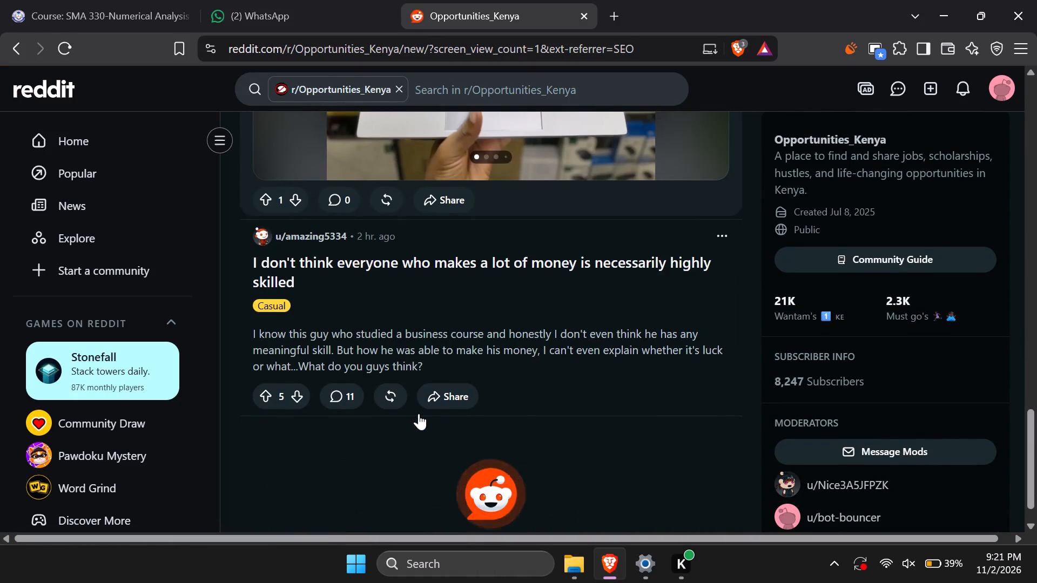
scroll(419, 413, "down", 5)
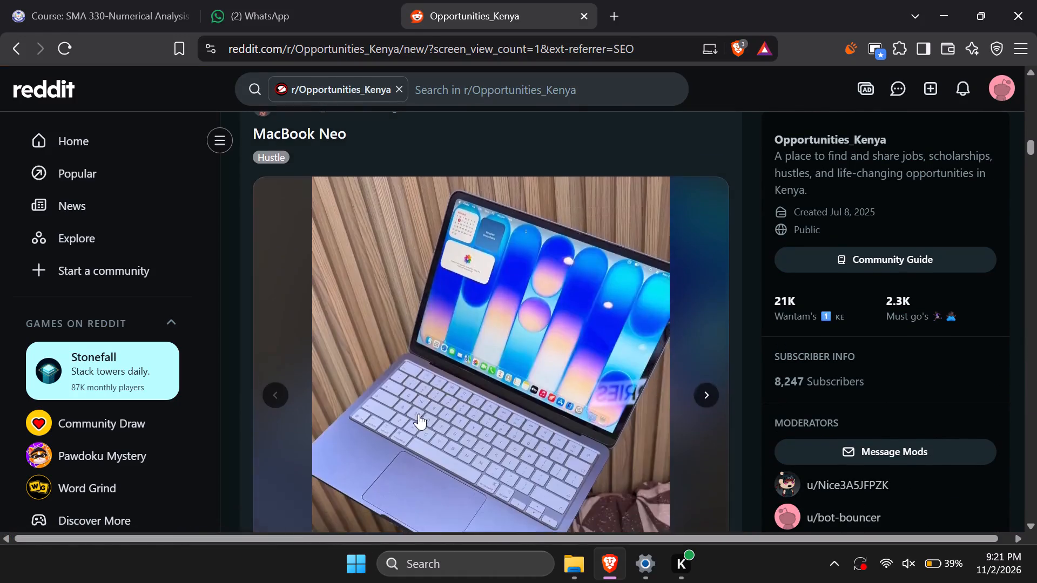
scroll(419, 413, "down", 6)
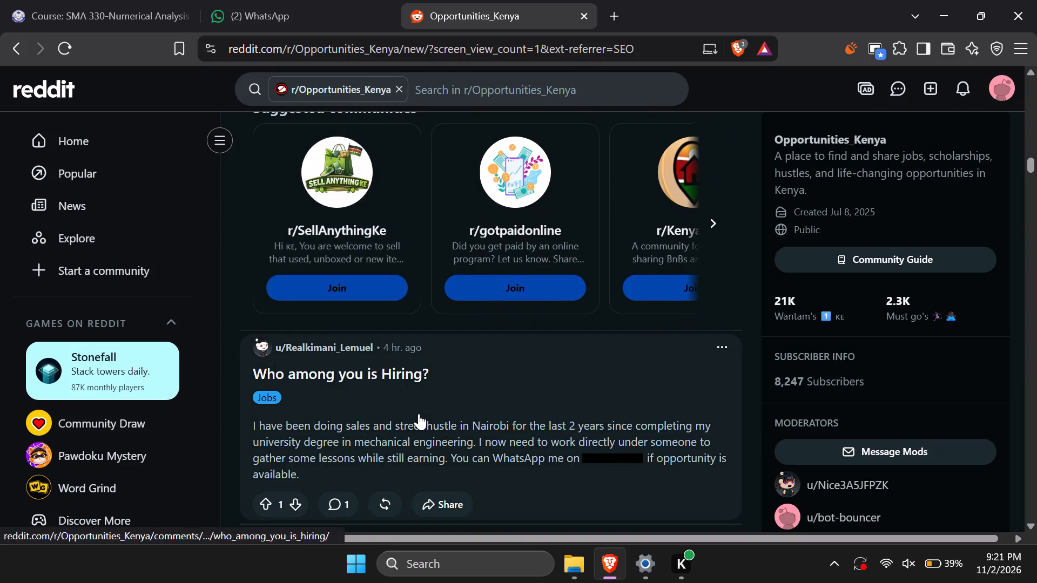
scroll(419, 413, "down", 3)
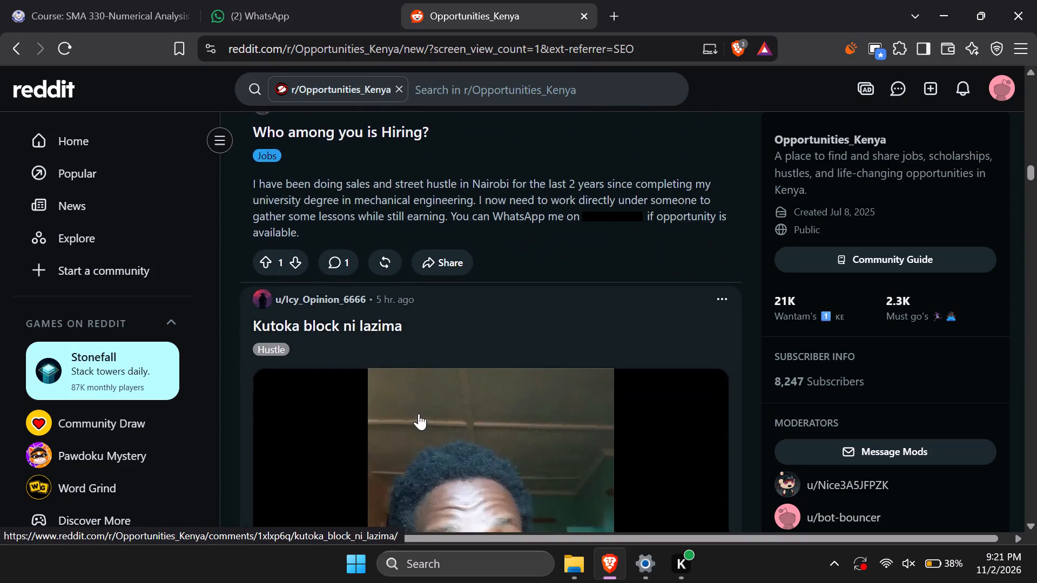
scroll(419, 413, "down", 3)
scroll(419, 413, "up", 1)
scroll(419, 413, "down", 10)
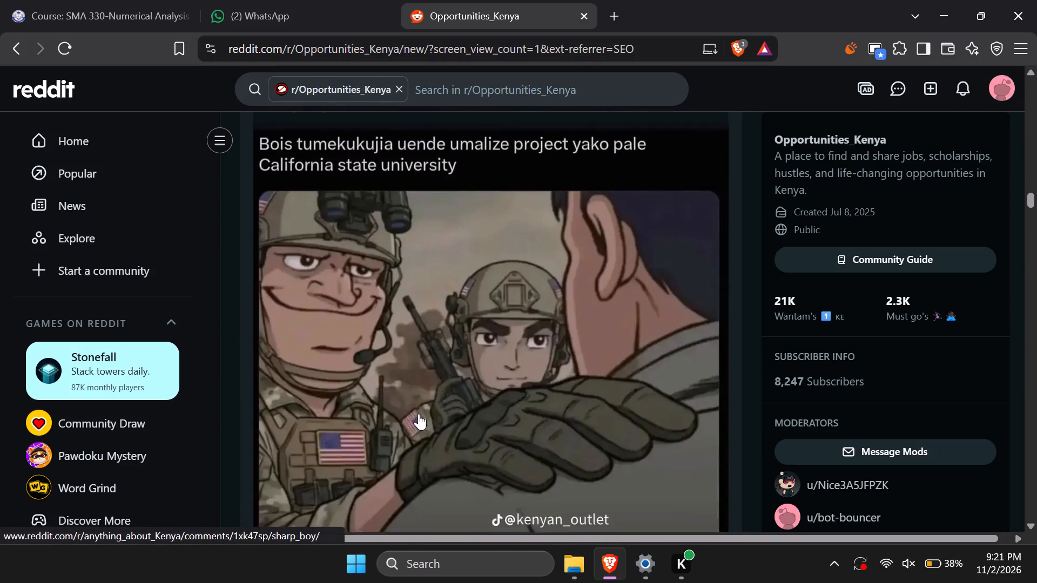
scroll(419, 413, "down", 9)
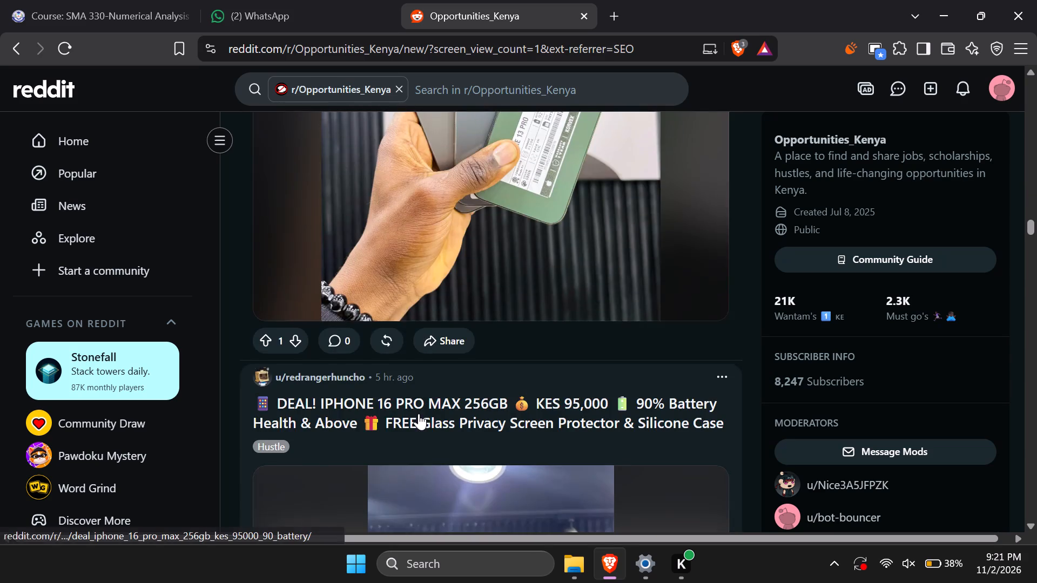
scroll(419, 413, "down", 10)
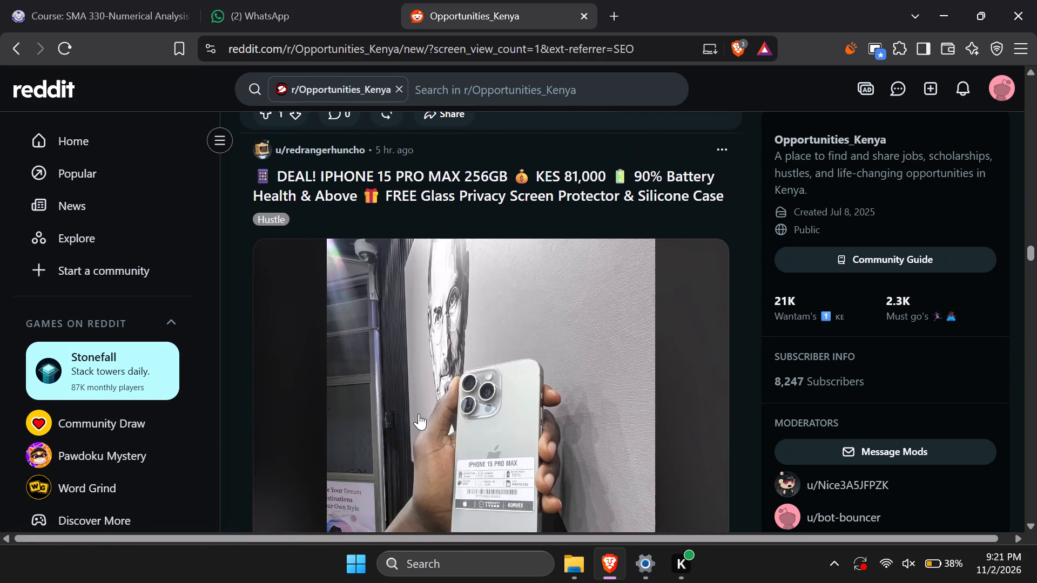
scroll(419, 413, "down", 12)
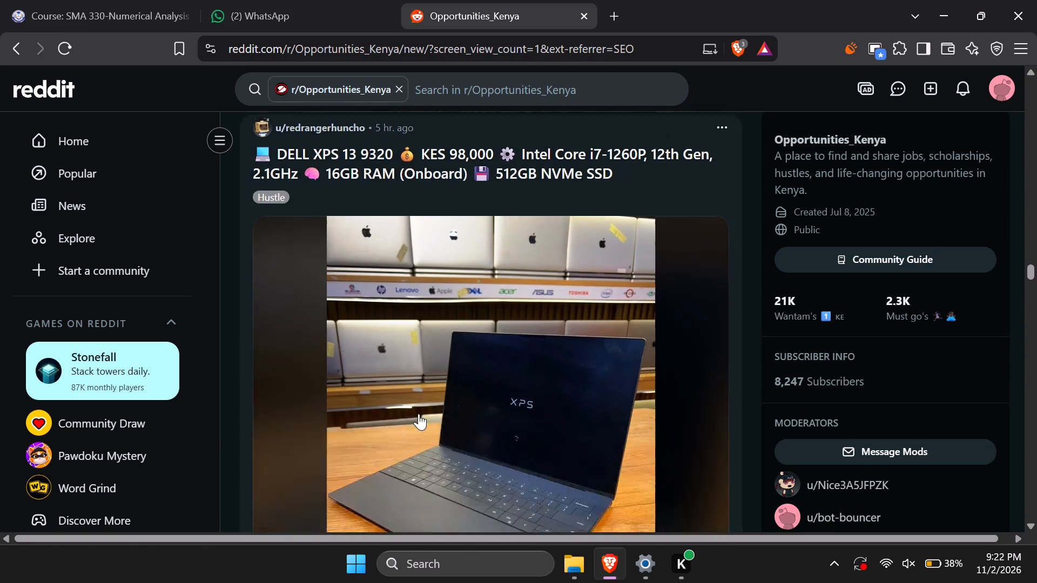
scroll(419, 413, "down", 11)
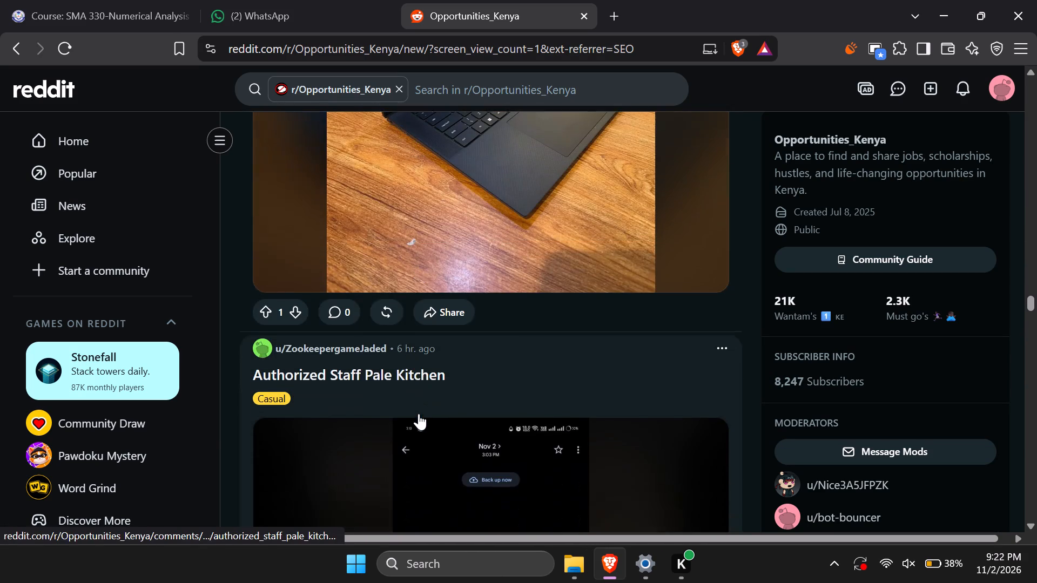
scroll(419, 413, "down", 10)
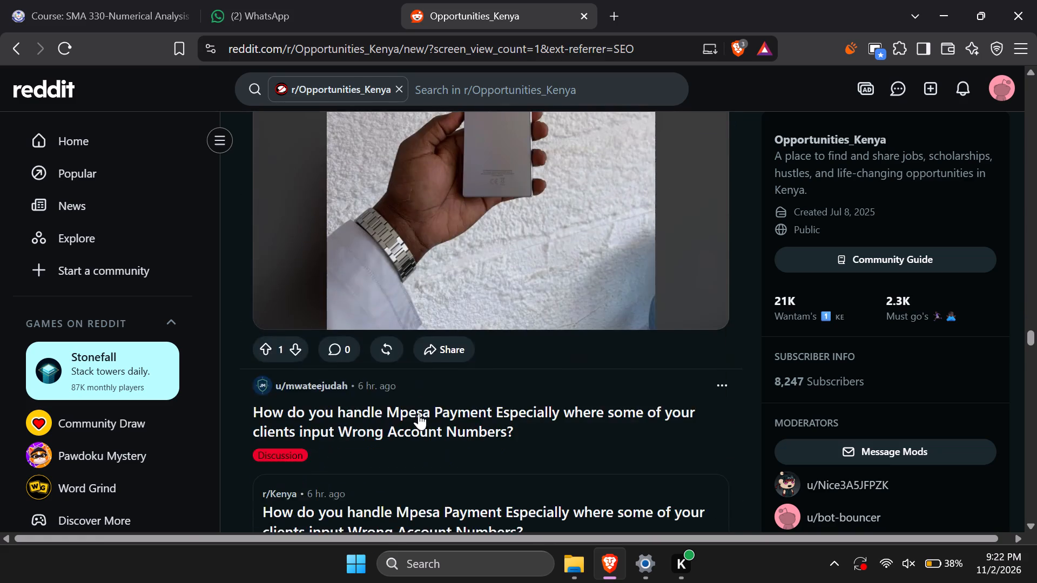
scroll(419, 413, "down", 5)
scroll(419, 413, "up", 1)
scroll(419, 413, "down", 15)
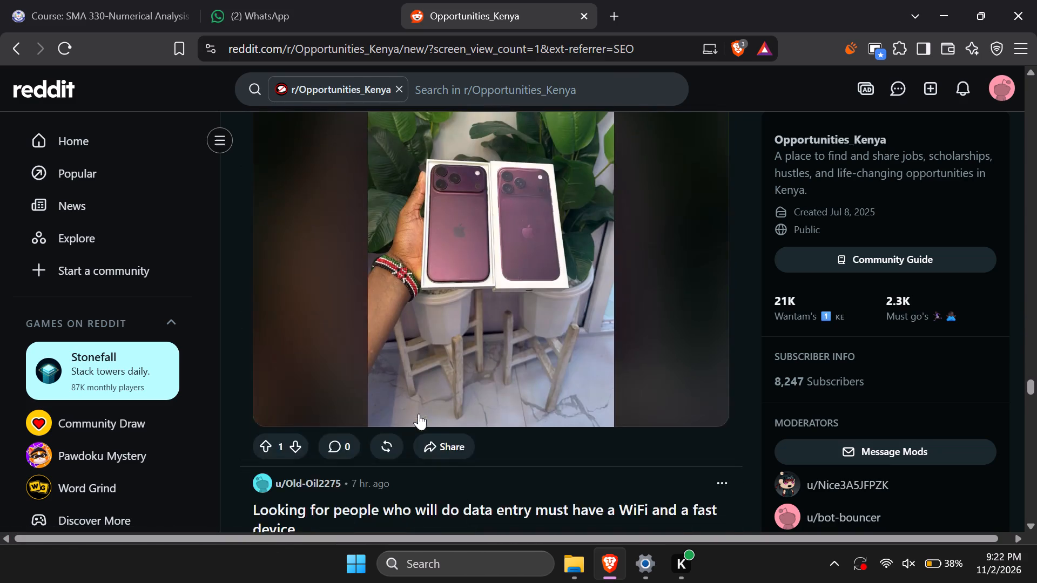
scroll(419, 413, "down", 19)
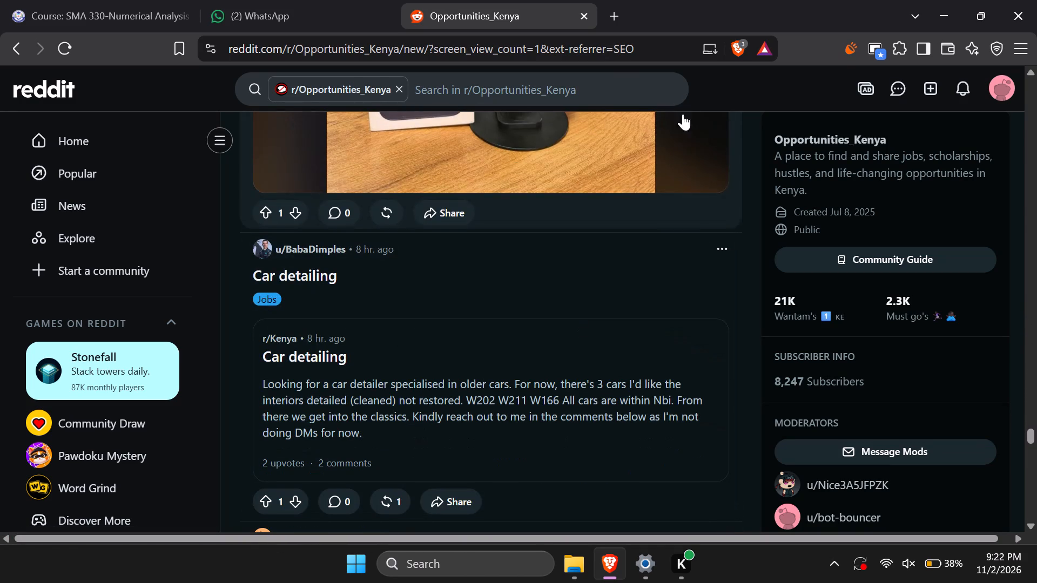
Open a new browser tab.
left_click(607, 17)
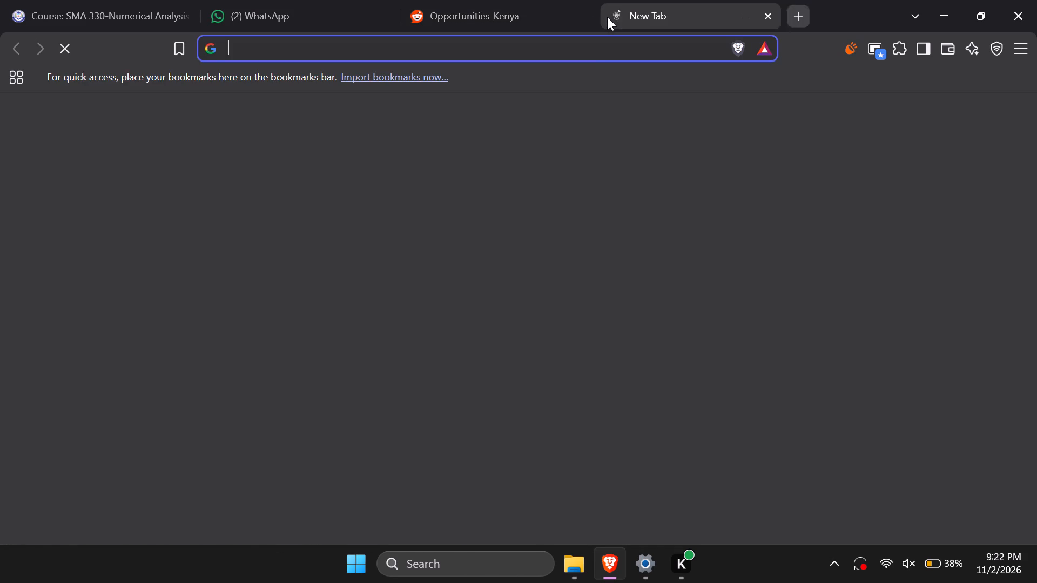
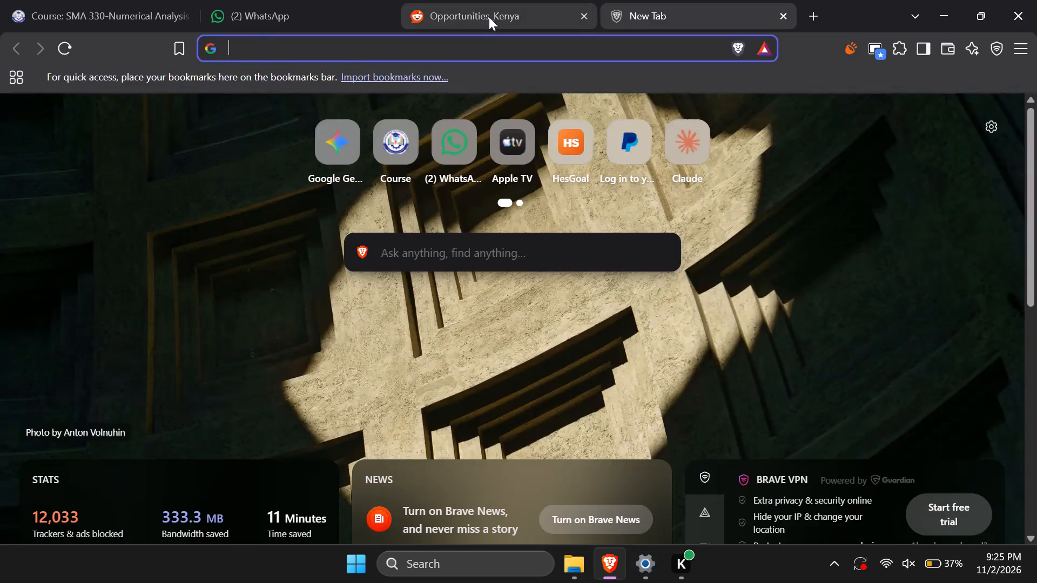
Go back to the empty new tab and enter the address trykuro.app for the Kuro site.
scroll(506, 349, "up", 9)
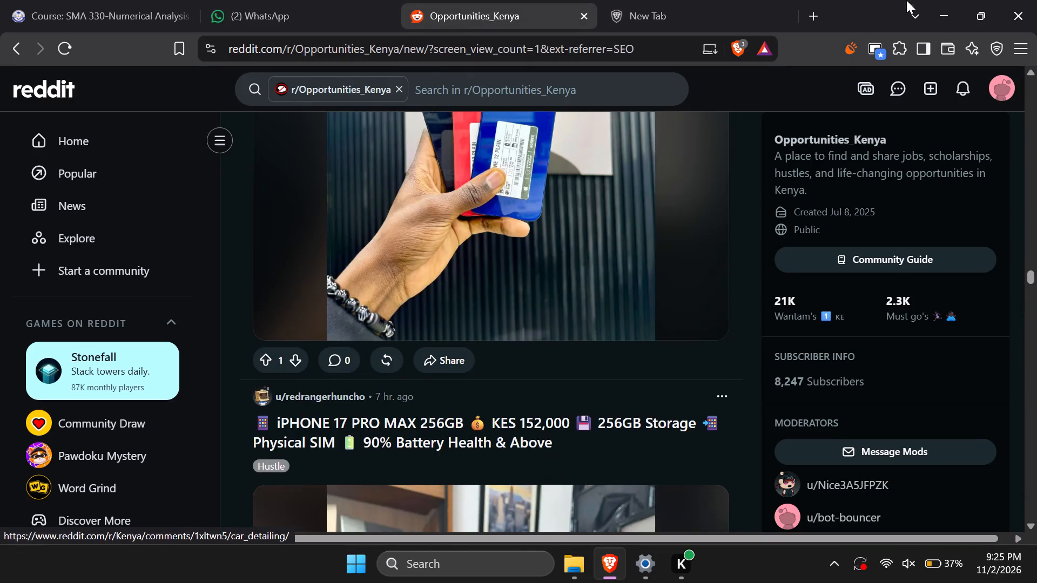
left_click(706, 11)
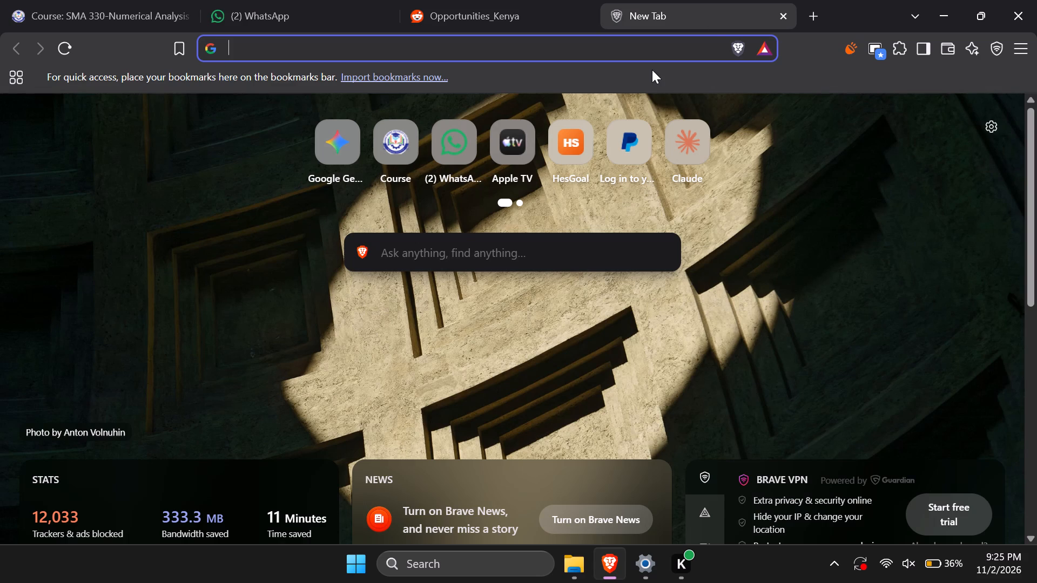
type("try")
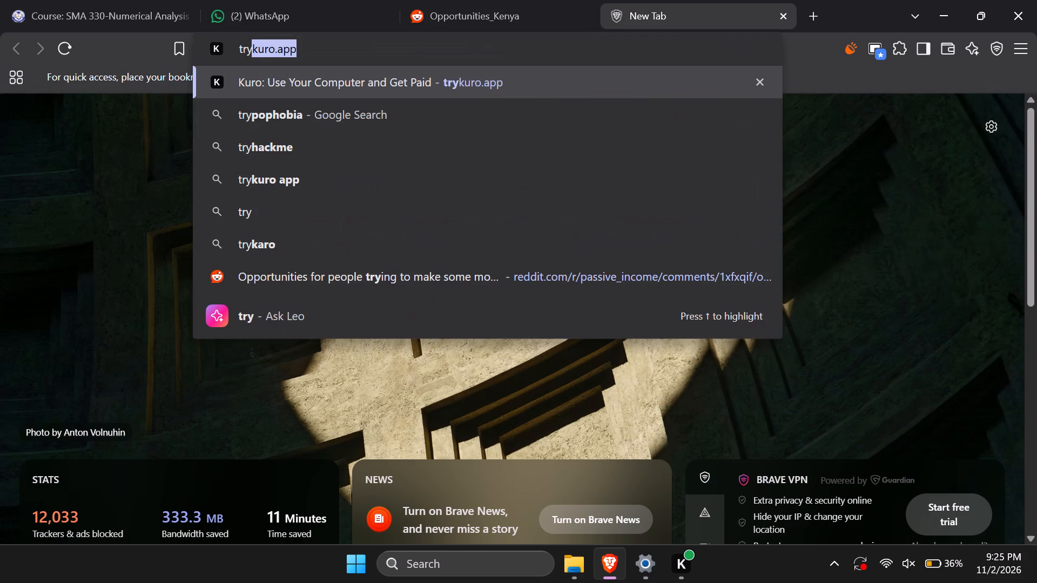
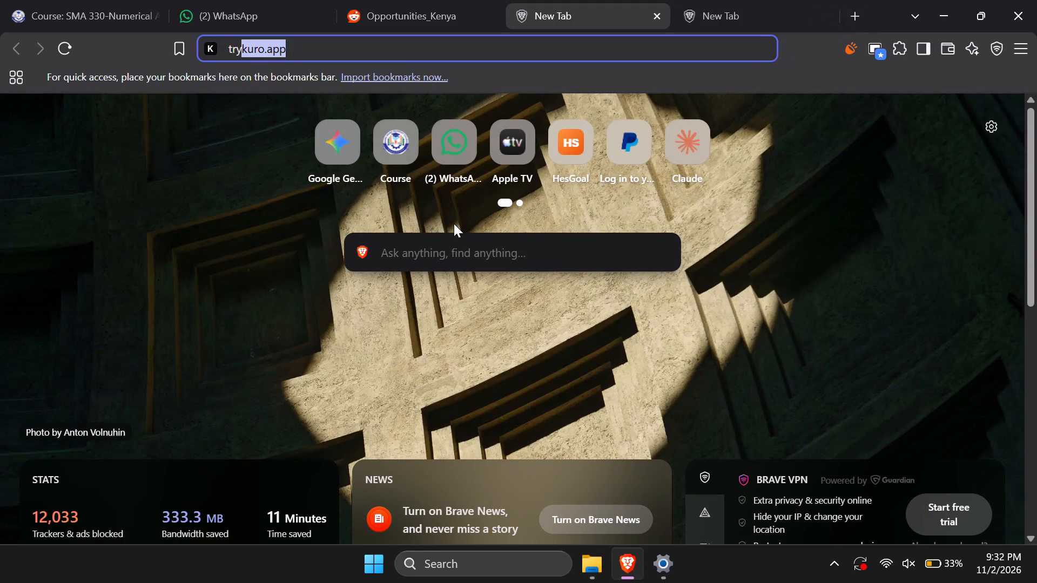
Show the hidden background apps in the Windows system tray.
left_click(837, 561)
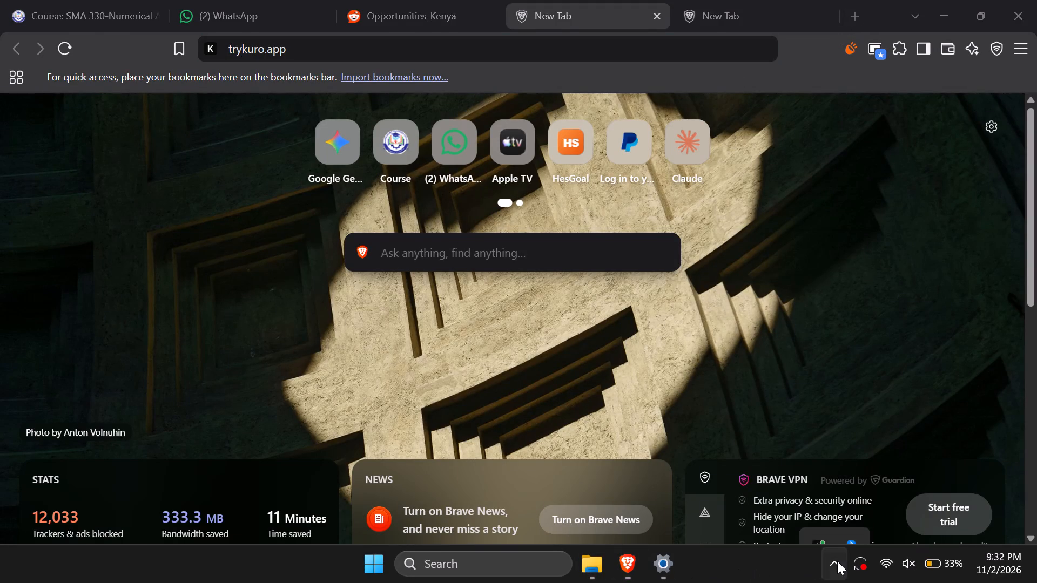